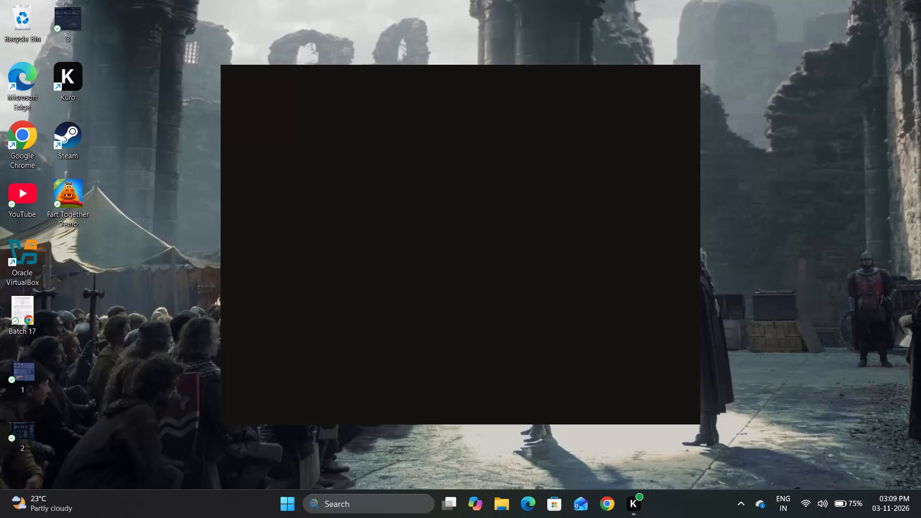
Find WhatsApp with the Windows search and launch the app.
click(378, 503)
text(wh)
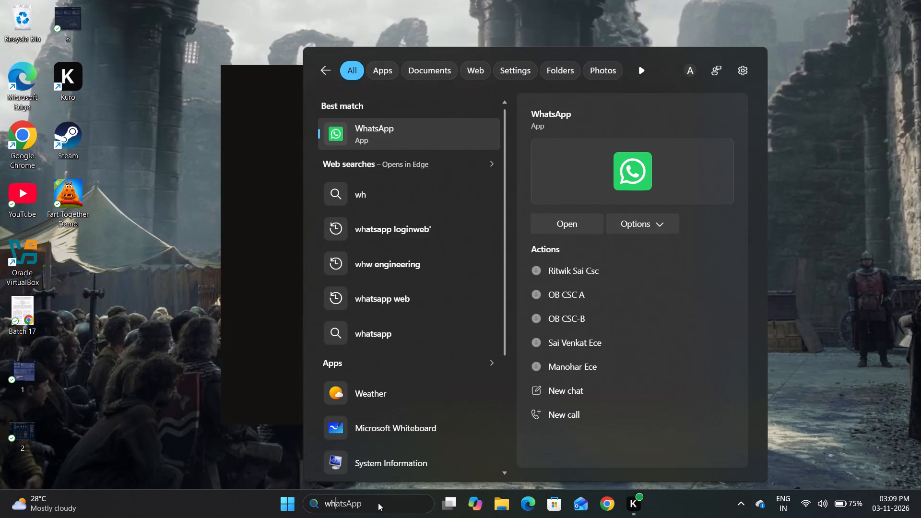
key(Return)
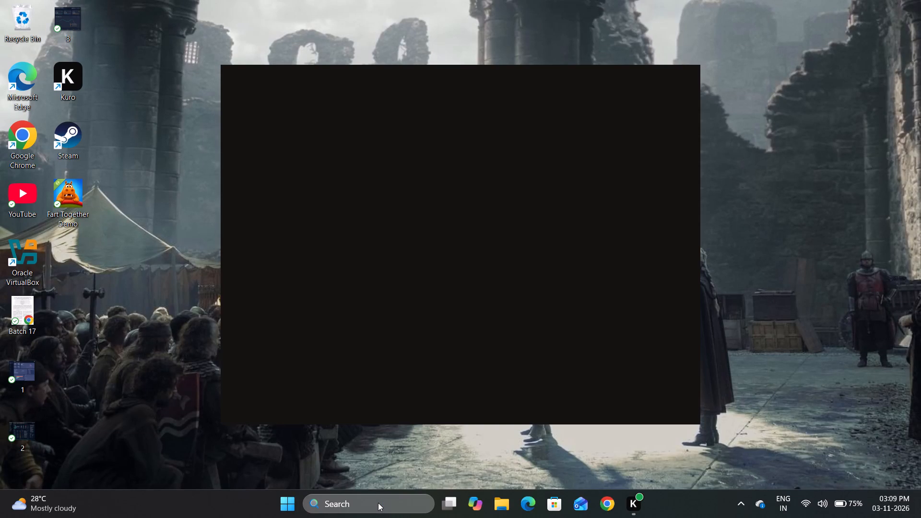
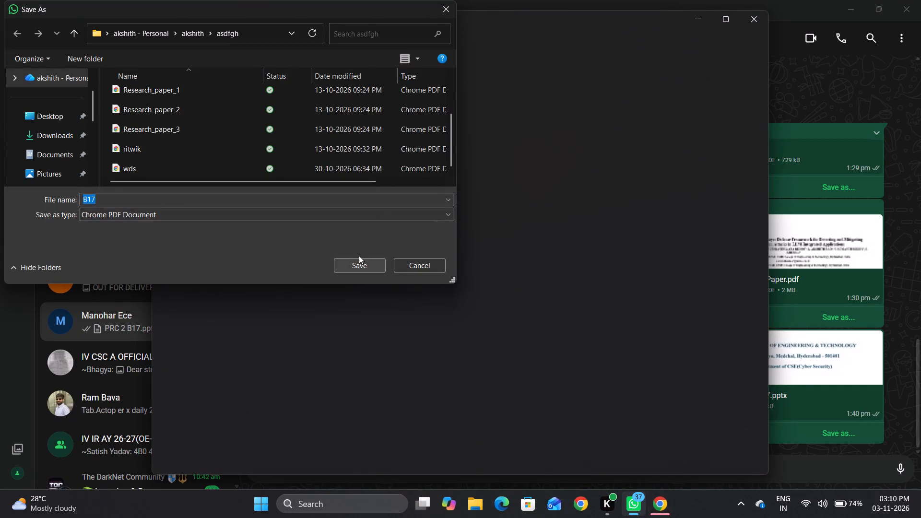
Replace the suggested file name of the PDF being saved in the asdfgh folder with a name beginning with "mini".
click(368, 200)
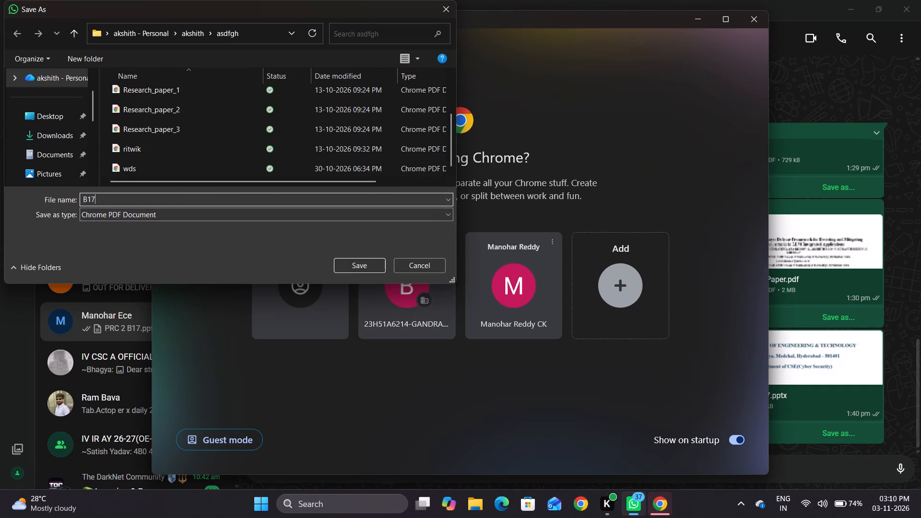
click(367, 197)
key(BackSpace)
key(BackSpace)
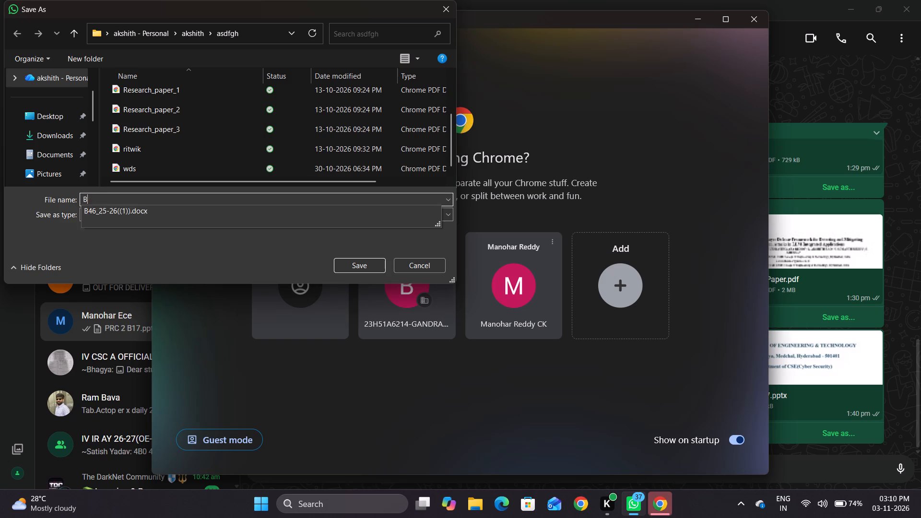
key(BackSpace)
key(BackSpace)
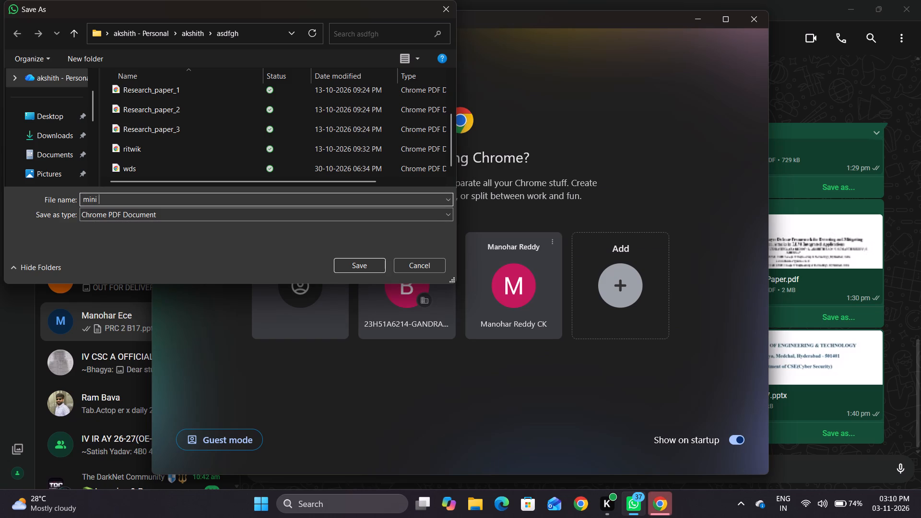
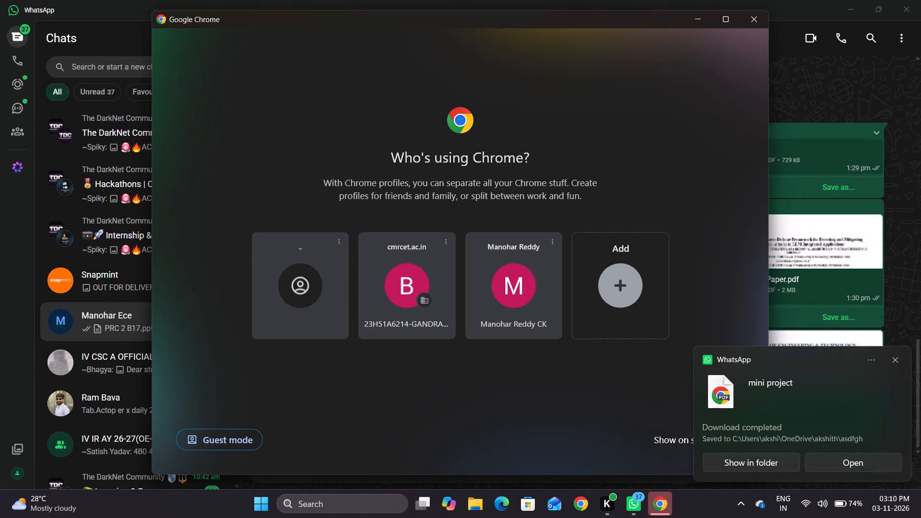
Using the ".." Chrome profile, search Google for "pdf to word" and open iLovePDF's PDF to Word converter.
click(296, 300)
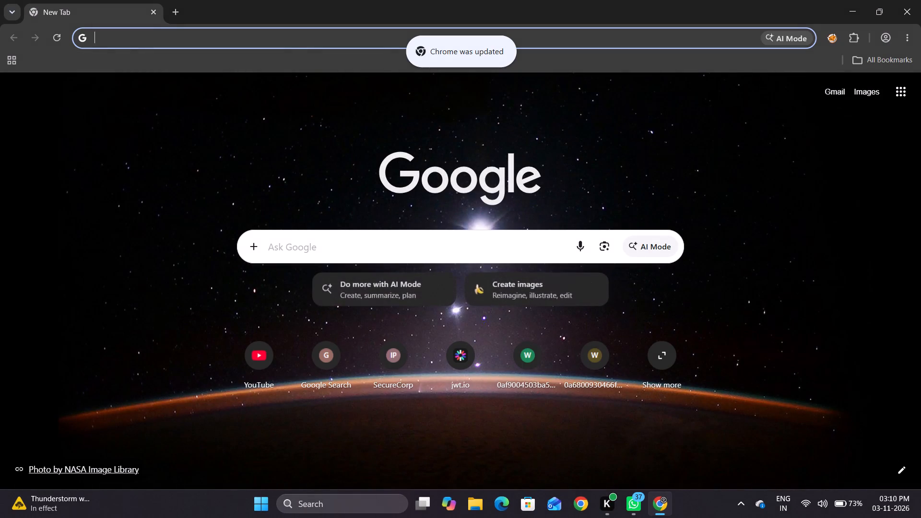
click(329, 251)
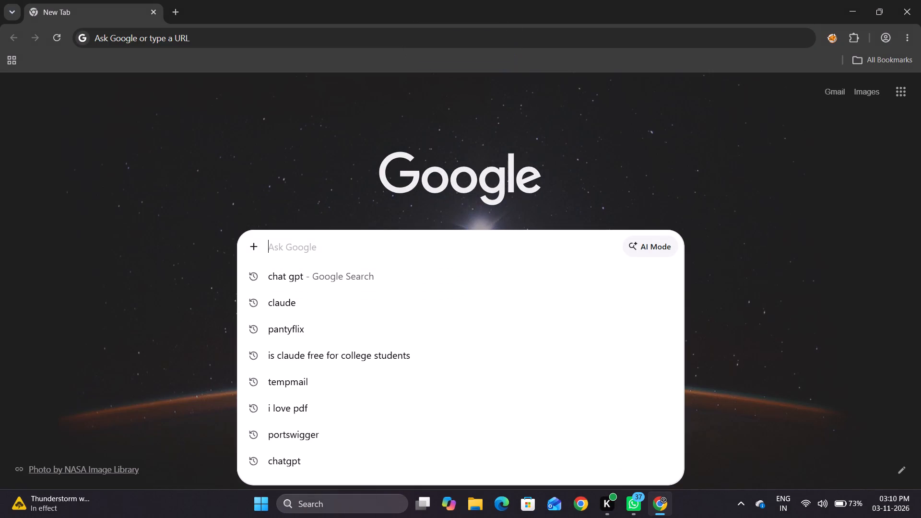
text(pdf to word)
key(Return)
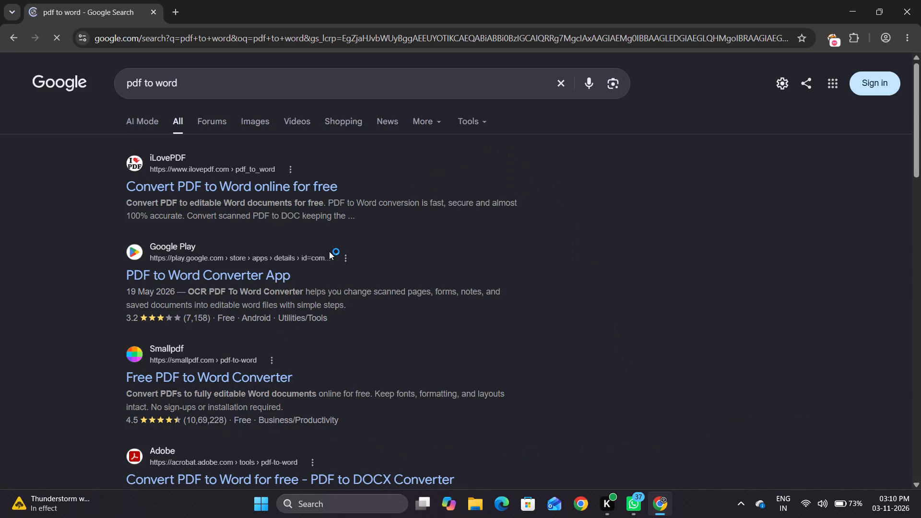
click(271, 194)
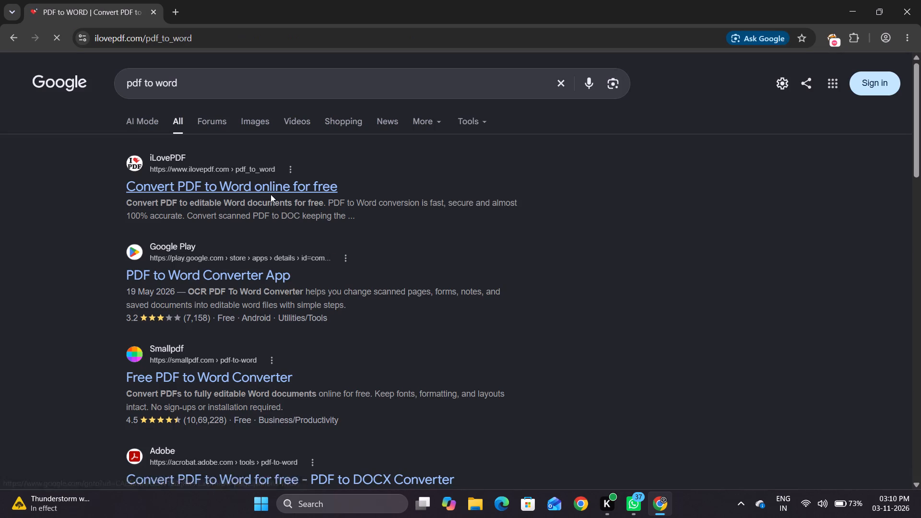
Upload the "mini project" PDF from the asdfgh folder and convert it to Word with No OCR.
click(474, 228)
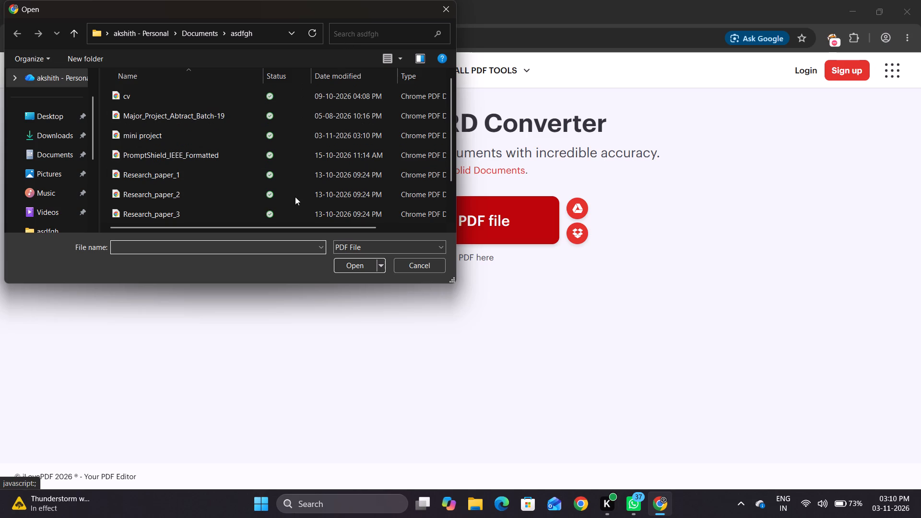
scroll(293, 187, down, 6)
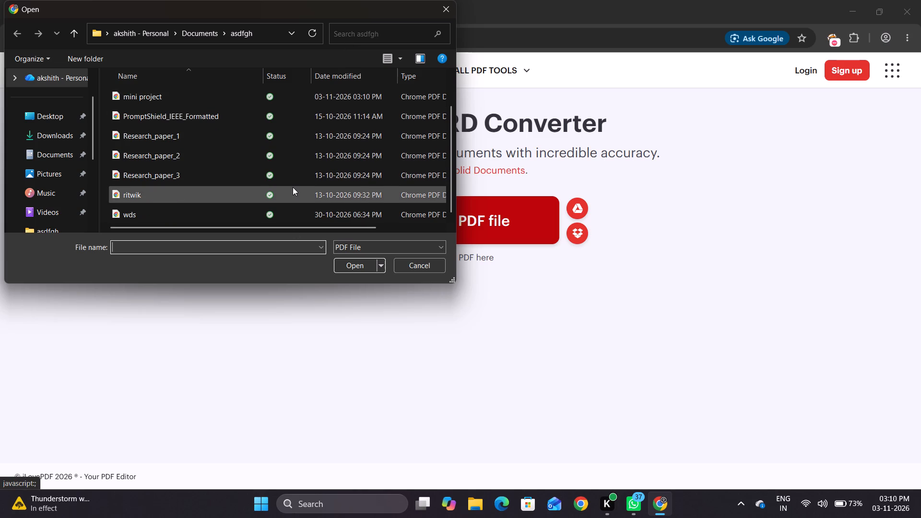
scroll(289, 101, up, 2)
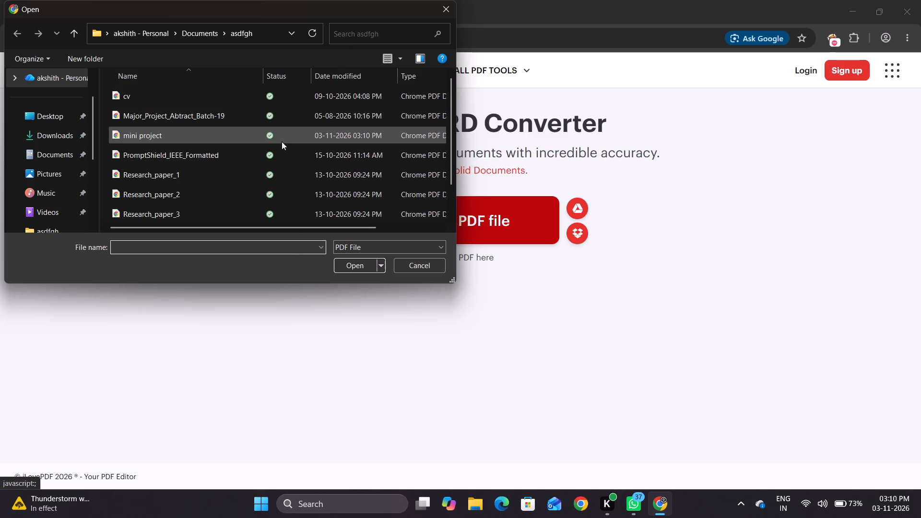
double_click(280, 138)
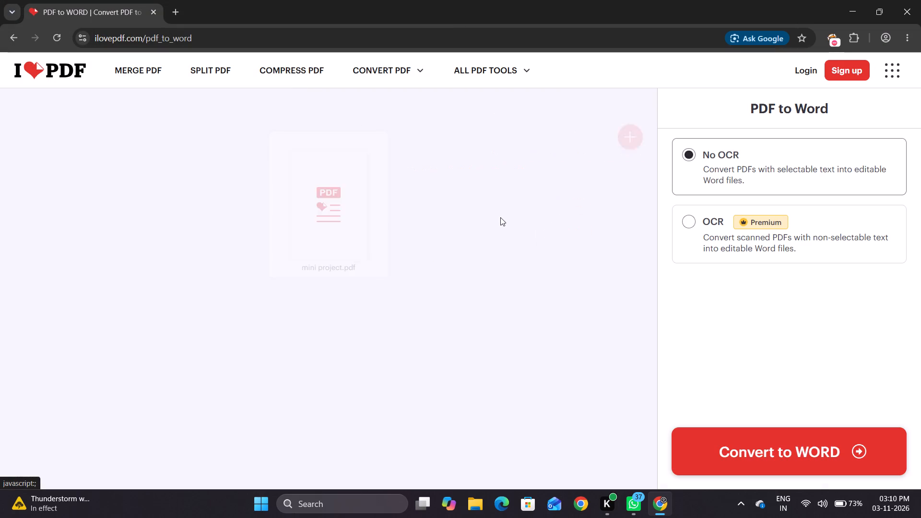
click(798, 442)
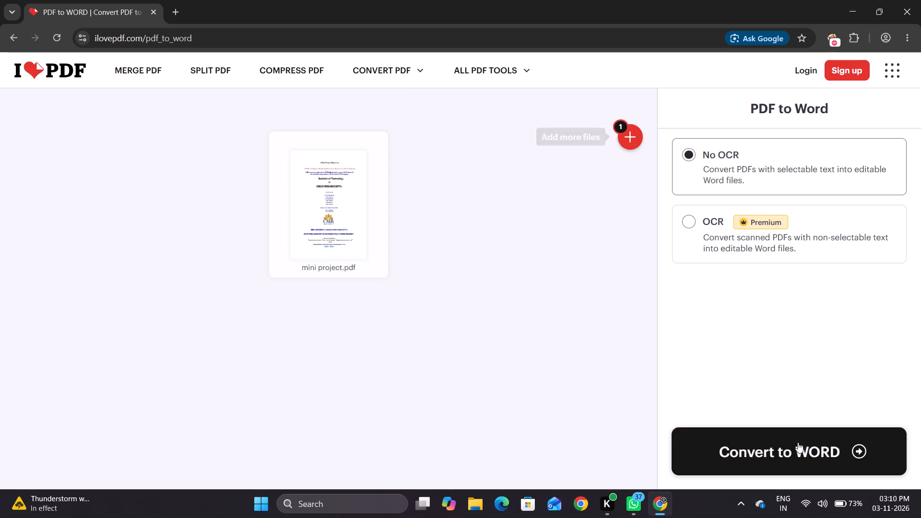
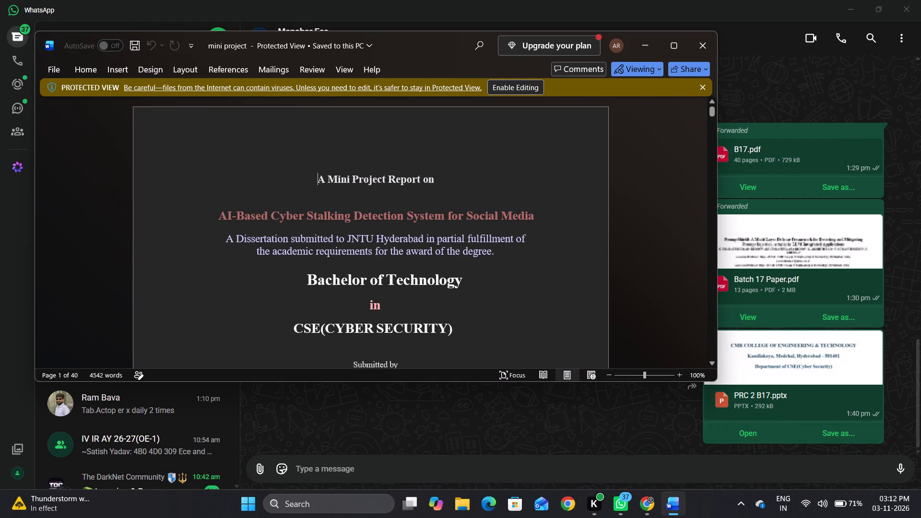
Enable editing for the converted "mini project" document in Word and maximize its window.
click(495, 82)
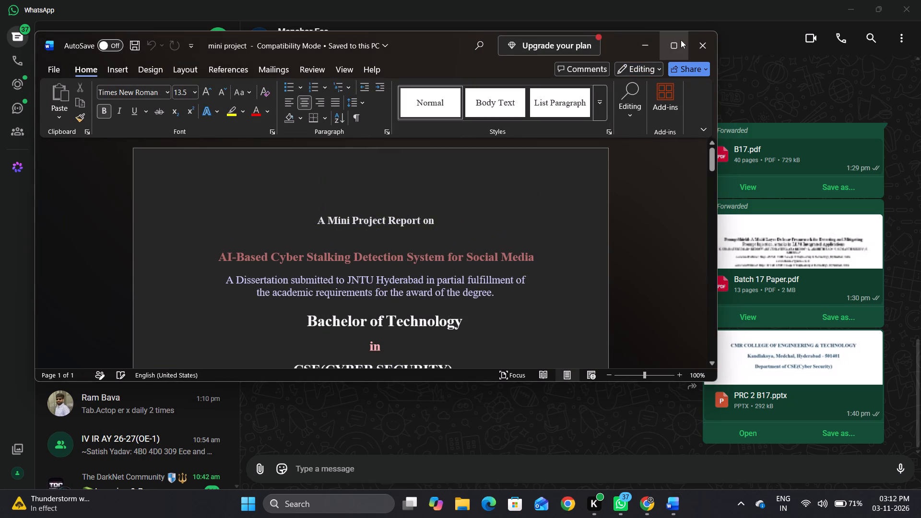
click(675, 44)
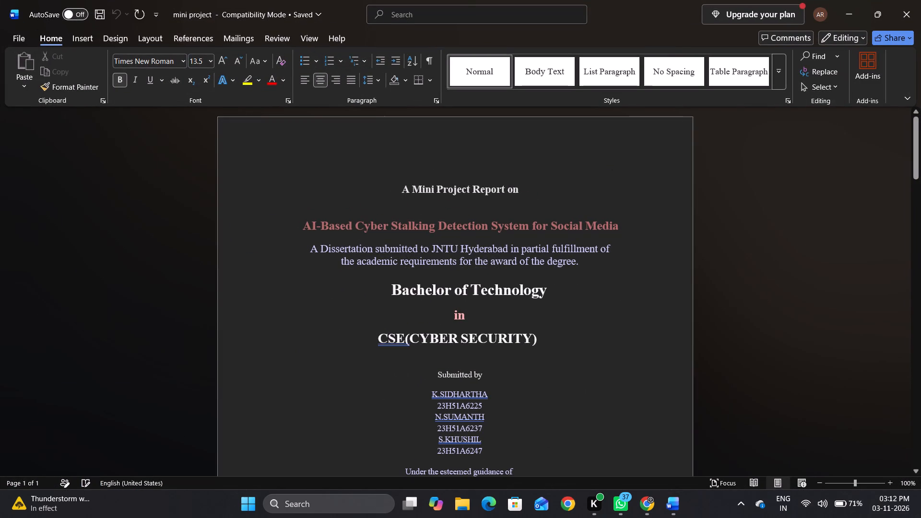
Review the converted mini project report from the title page through the certificate, table of contents and list of tables to the abstract.
scroll(595, 188, down, 2)
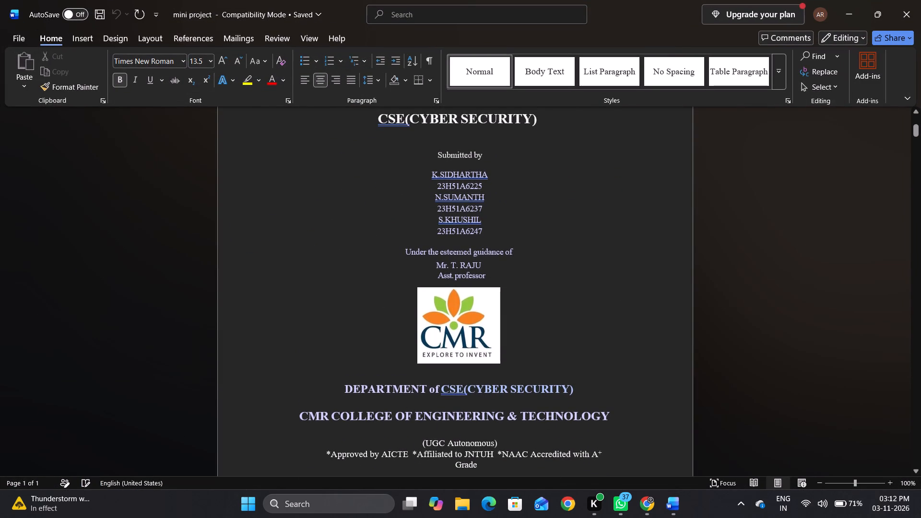
scroll(498, 180, down, 8)
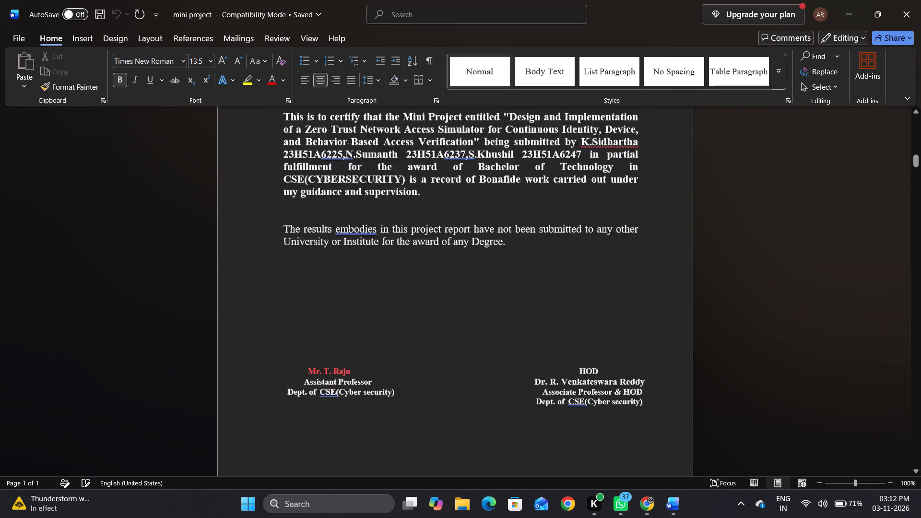
scroll(498, 180, down, 6)
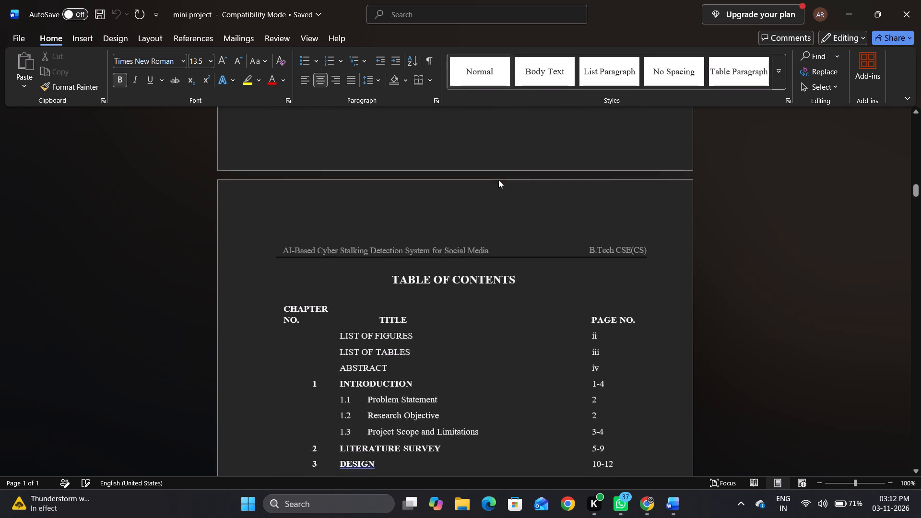
scroll(498, 180, down, 7)
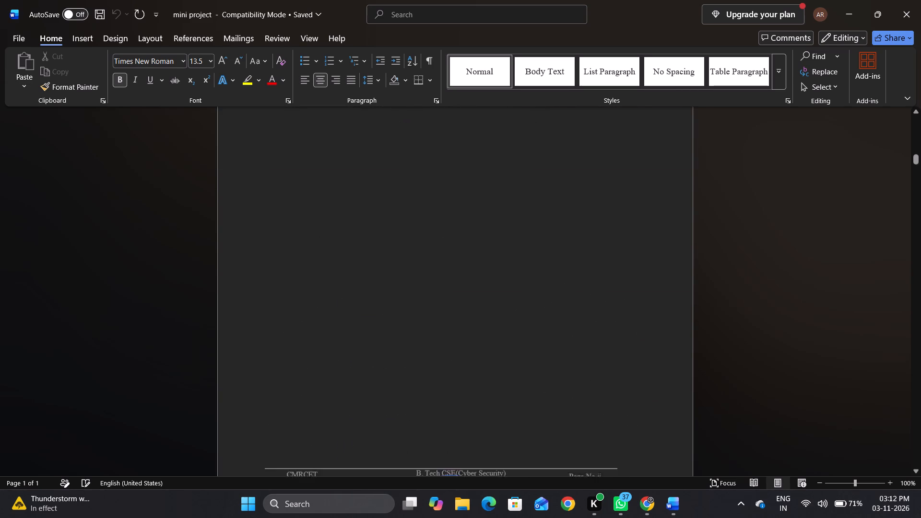
scroll(498, 180, down, 5)
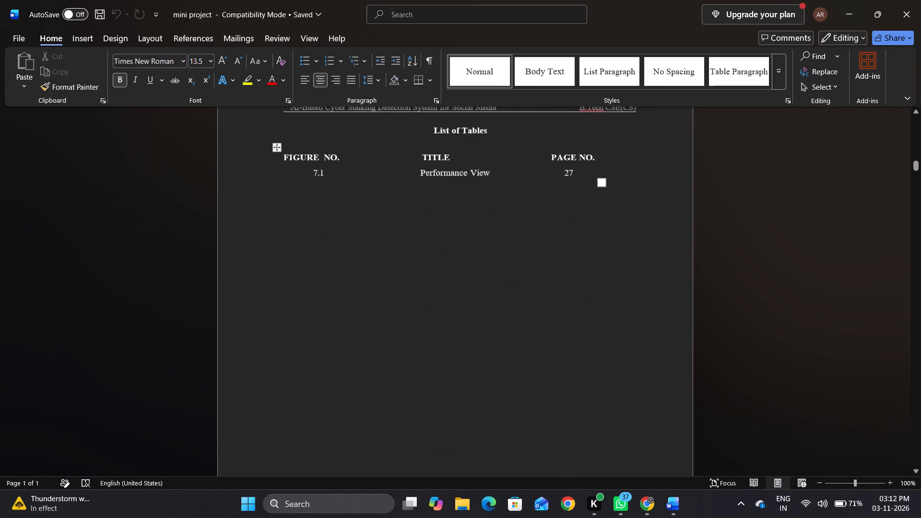
scroll(498, 180, down, 6)
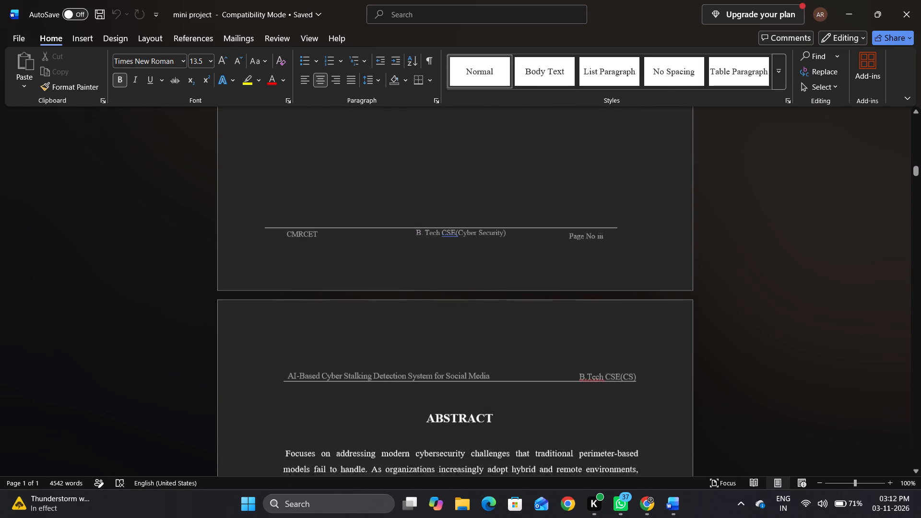
scroll(498, 180, down, 4)
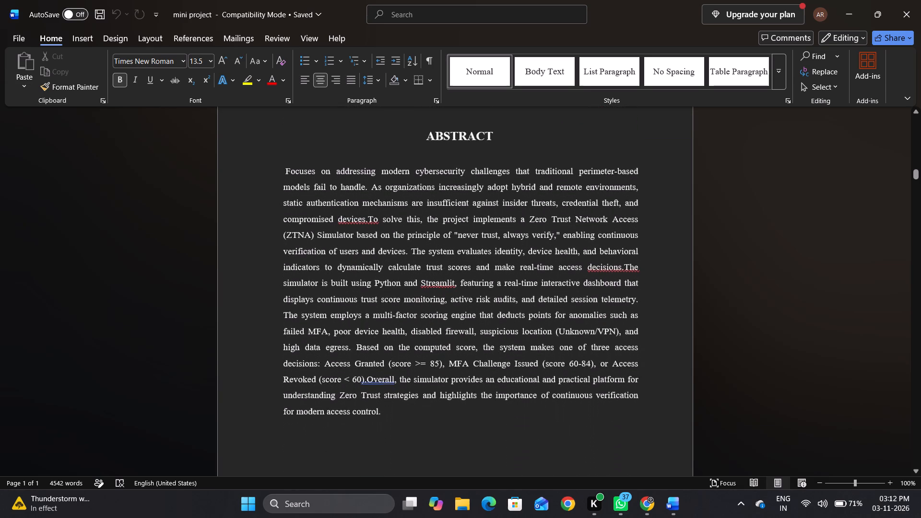
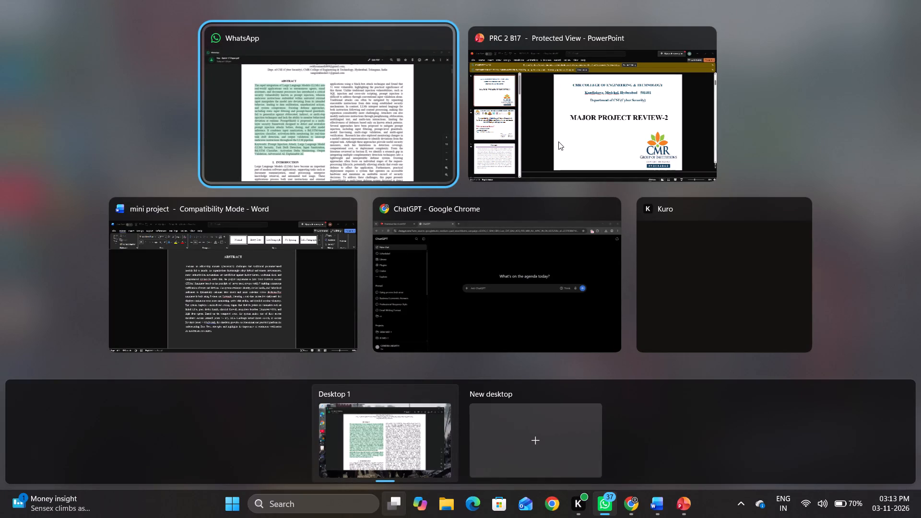
Switch to the mini project document in Word and select the body paragraph under the ABSTRACT heading.
key(alt+Tab)
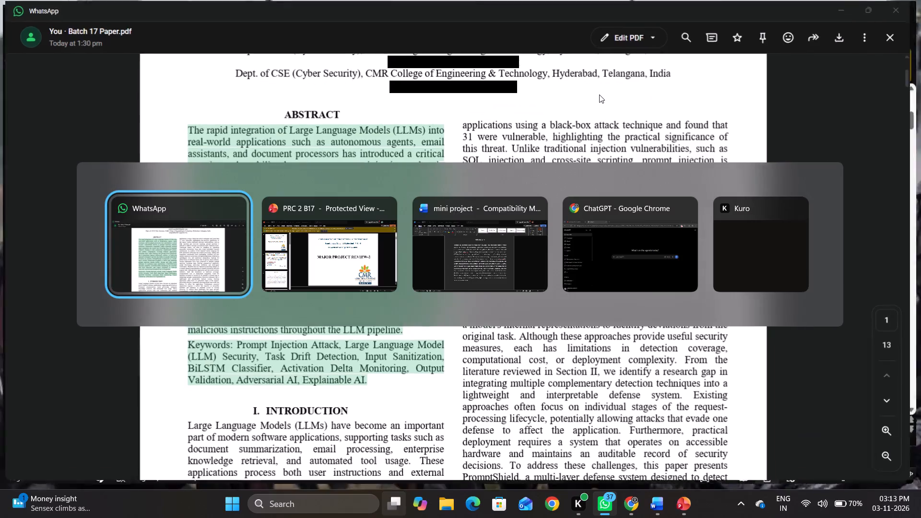
key(alt+Tab)
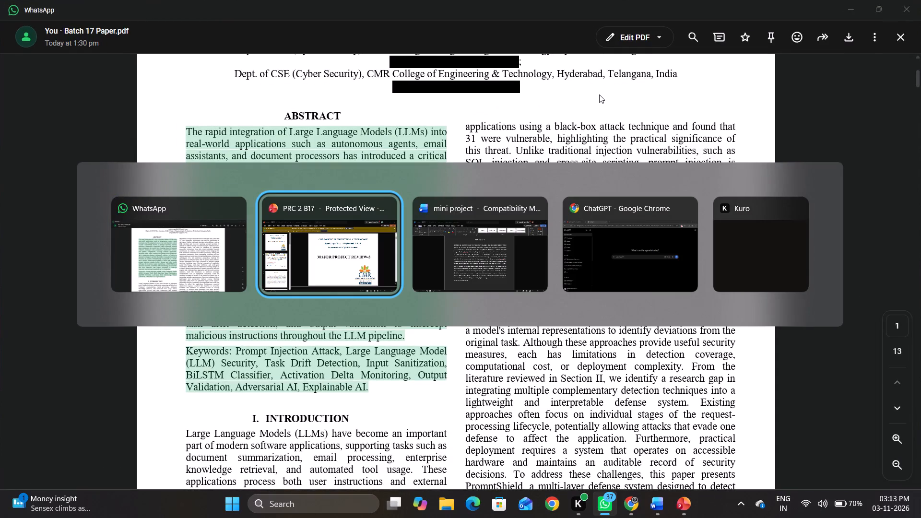
key(alt+Tab)
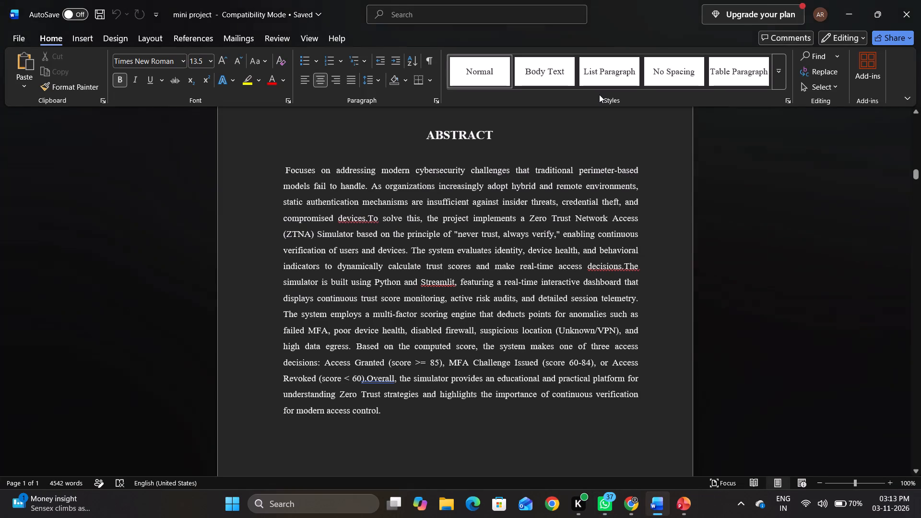
click(291, 170)
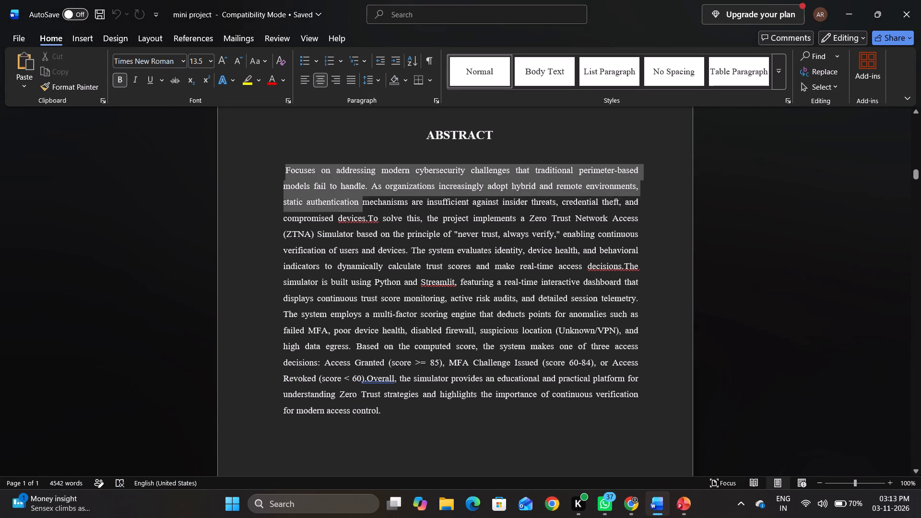
click(291, 170)
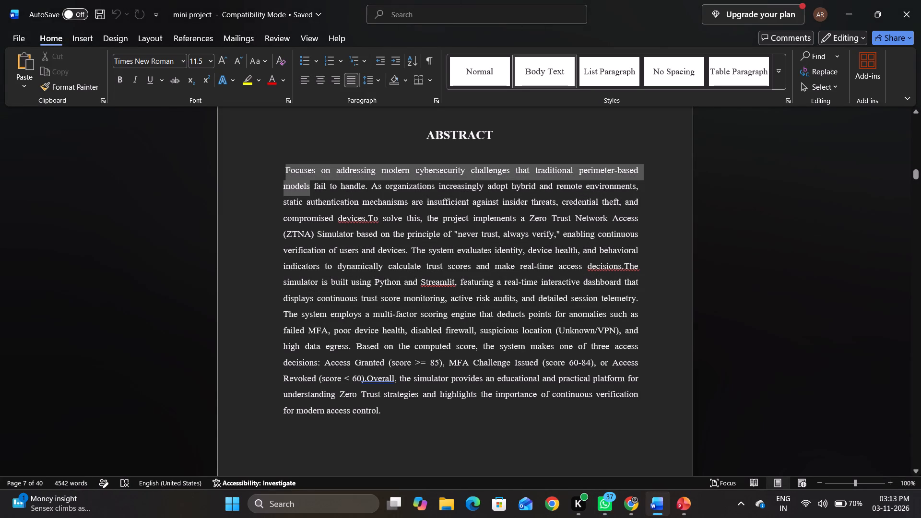
click(291, 171)
drag(291, 171, 312, 179)
Replace the body text under ABSTRACT with the copied PromptShield abstract and remove the stray leading F.
drag(312, 179, 378, 235)
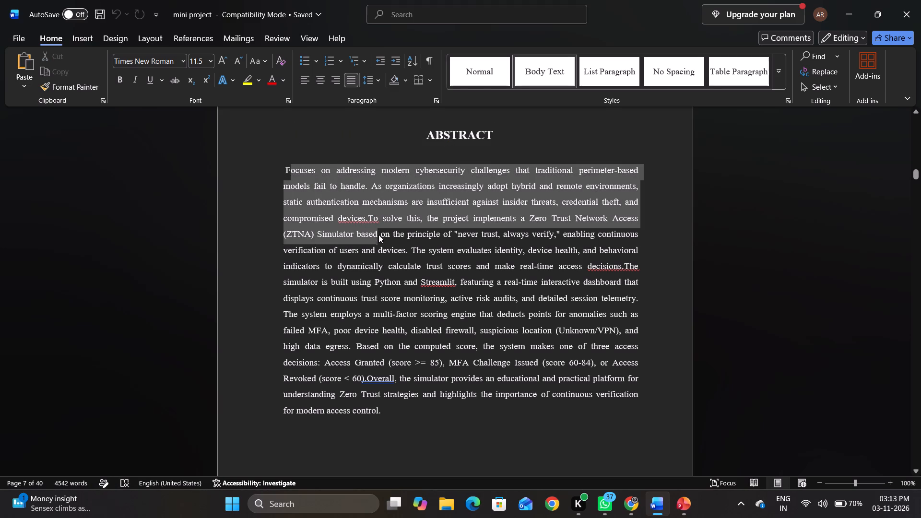
drag(378, 235, 404, 400)
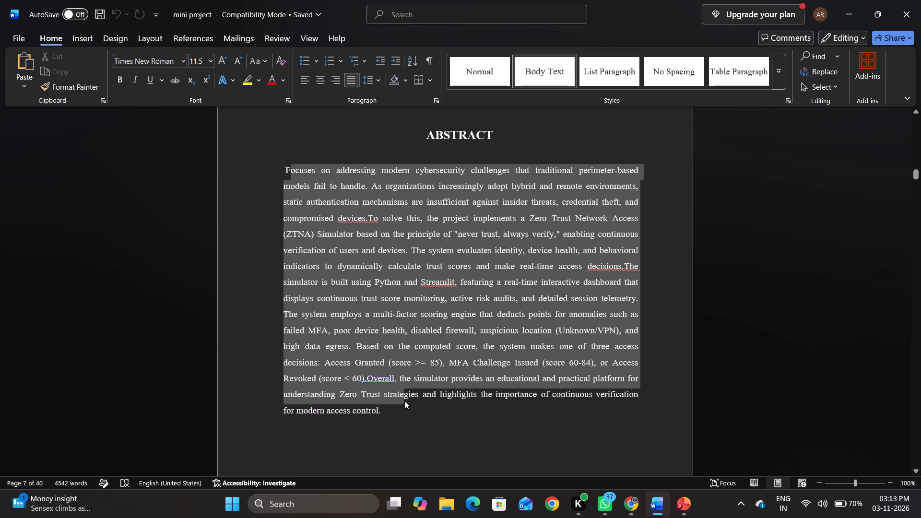
drag(404, 400, 399, 443)
key(BackSpace)
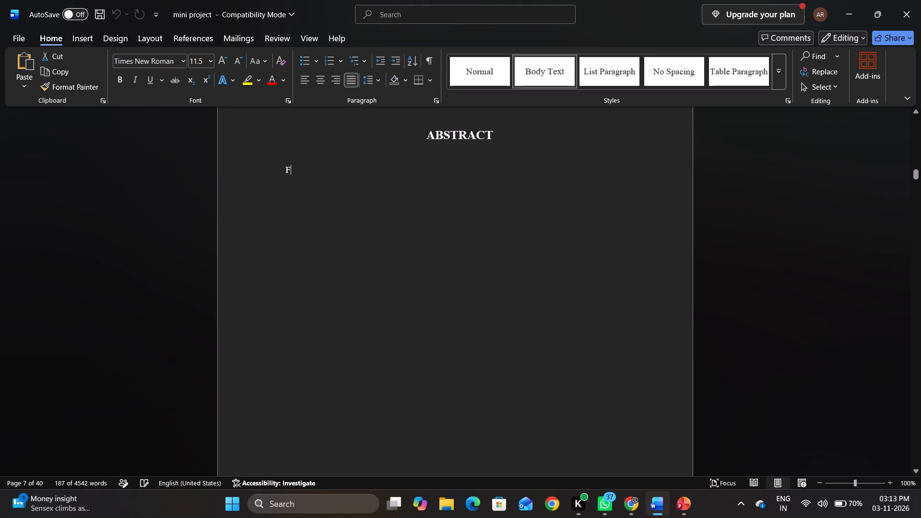
key(ctrl+v)
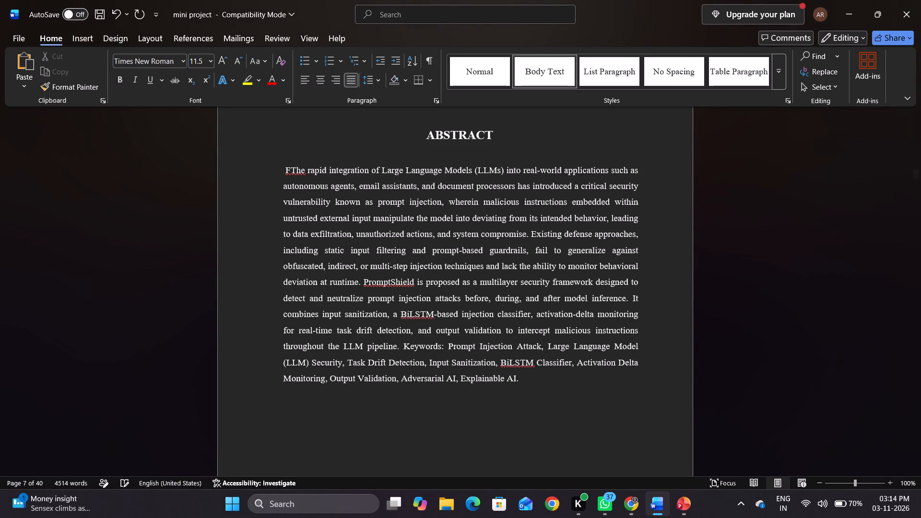
click(291, 172)
key(BackSpace)
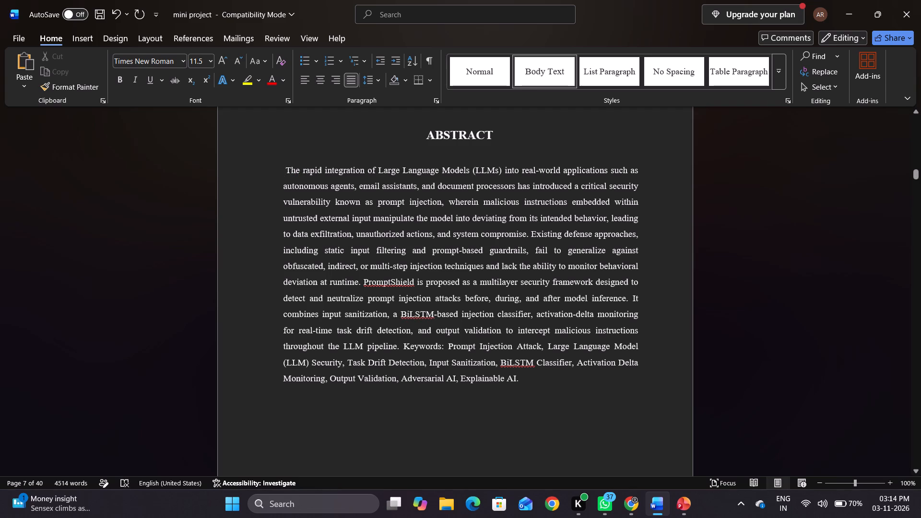
Split the "Keywords:" list off the end of the abstract into its own paragraph below.
click(401, 346)
key(Return)
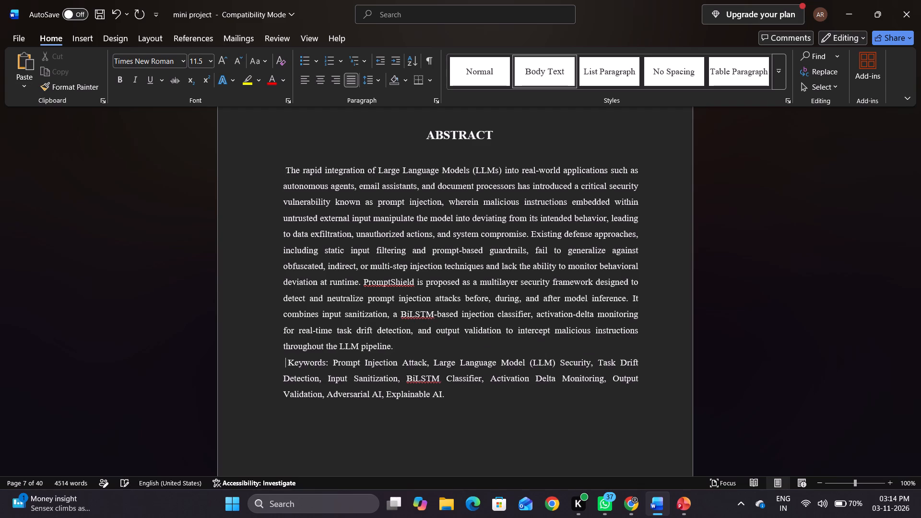
key(Return)
Delete the existing body text under heading 1.1 Problem Statement in Chapter 1.
scroll(401, 346, down, 5)
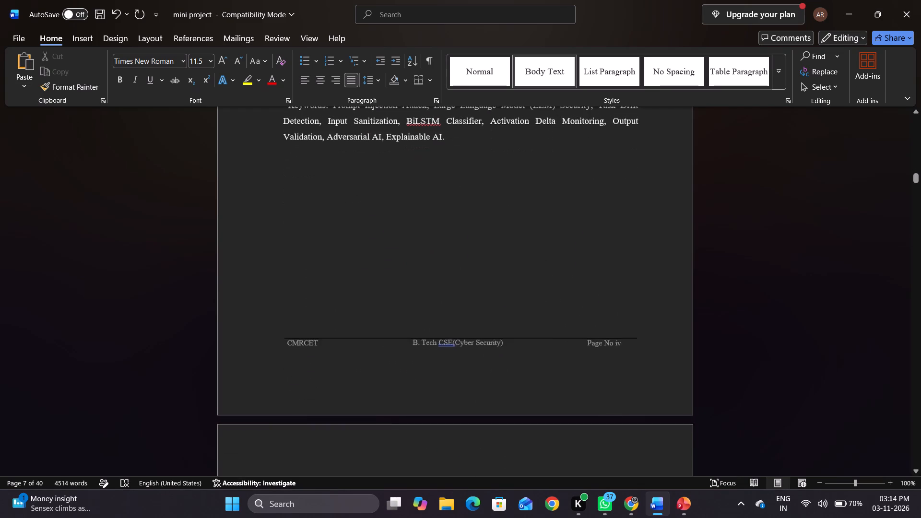
scroll(401, 346, down, 5)
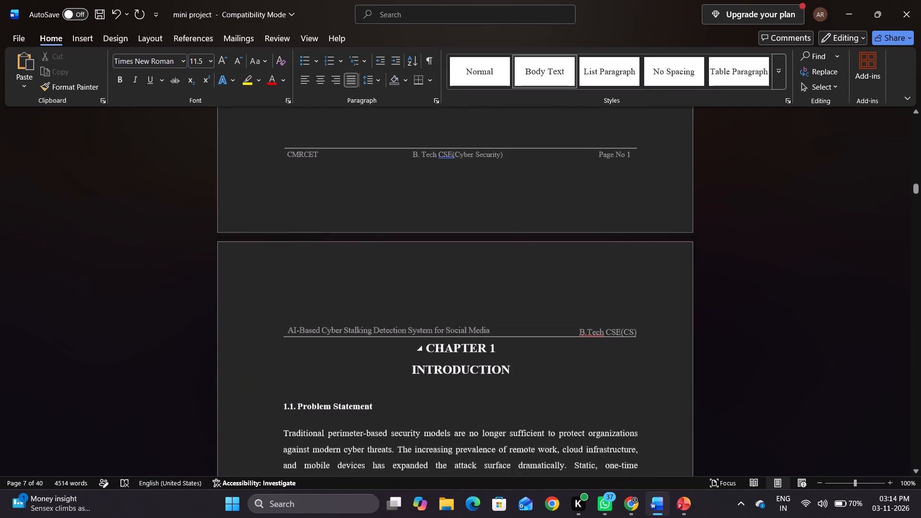
scroll(401, 346, down, 2)
scroll(401, 346, up, 3)
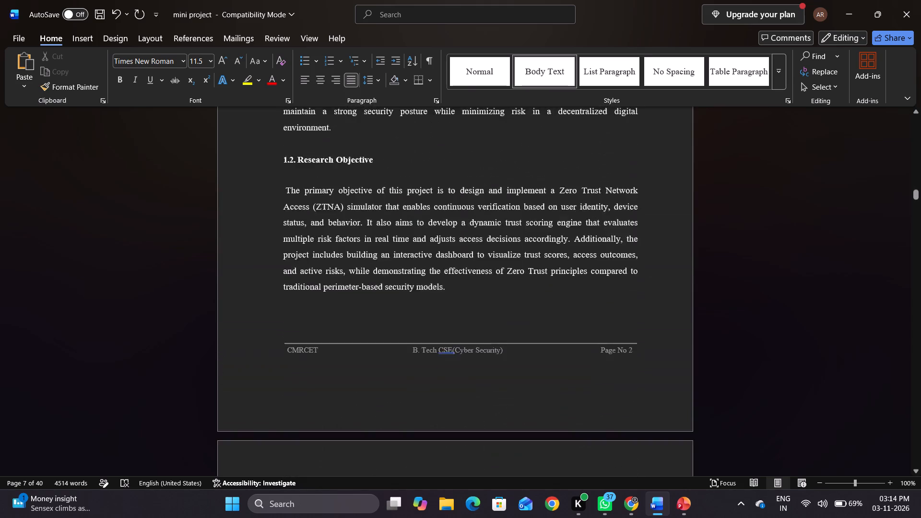
scroll(401, 346, up, 2)
scroll(401, 346, down, 3)
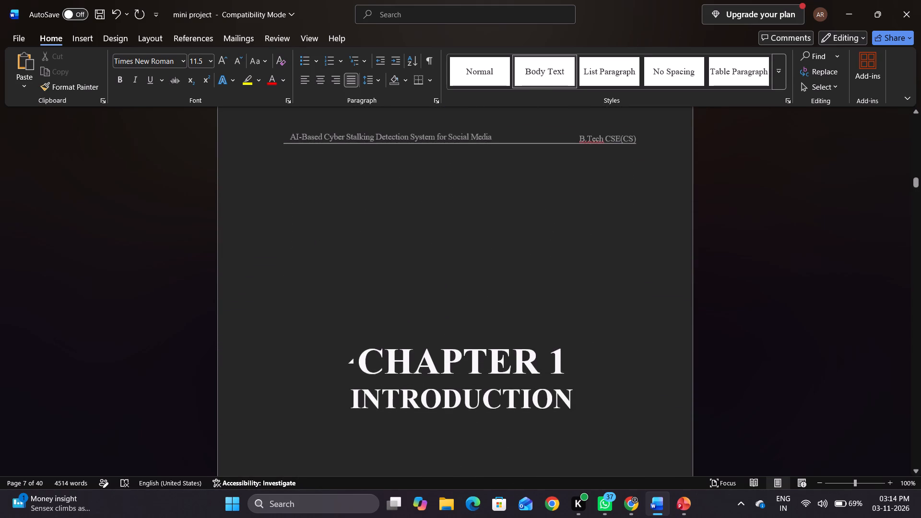
scroll(401, 346, down, 5)
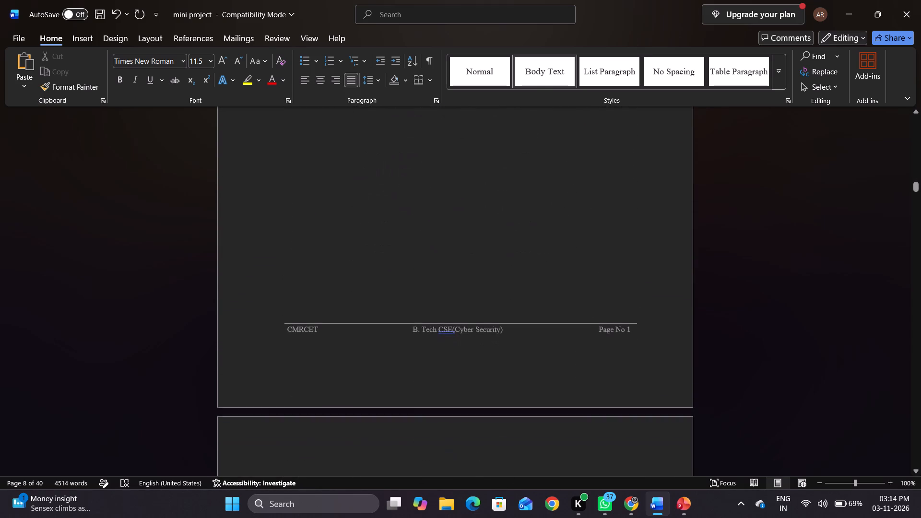
scroll(401, 346, down, 5)
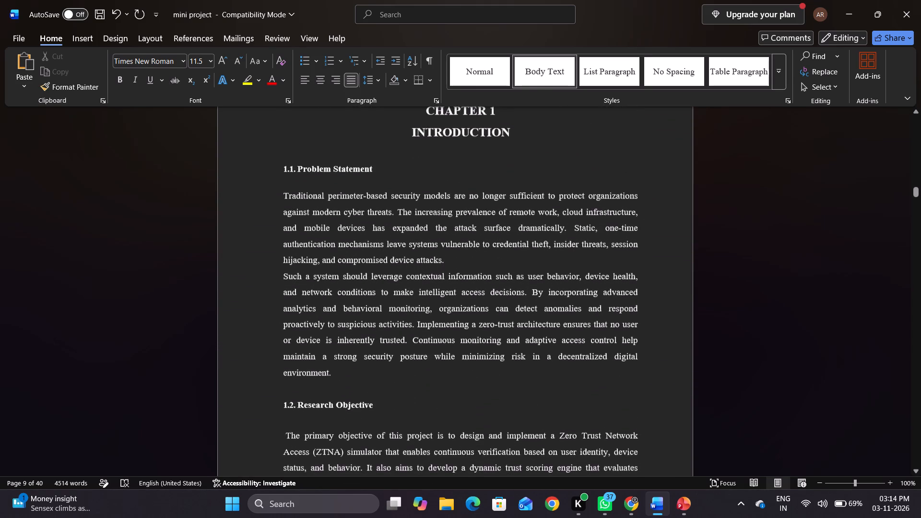
click(289, 193)
drag(289, 193, 290, 194)
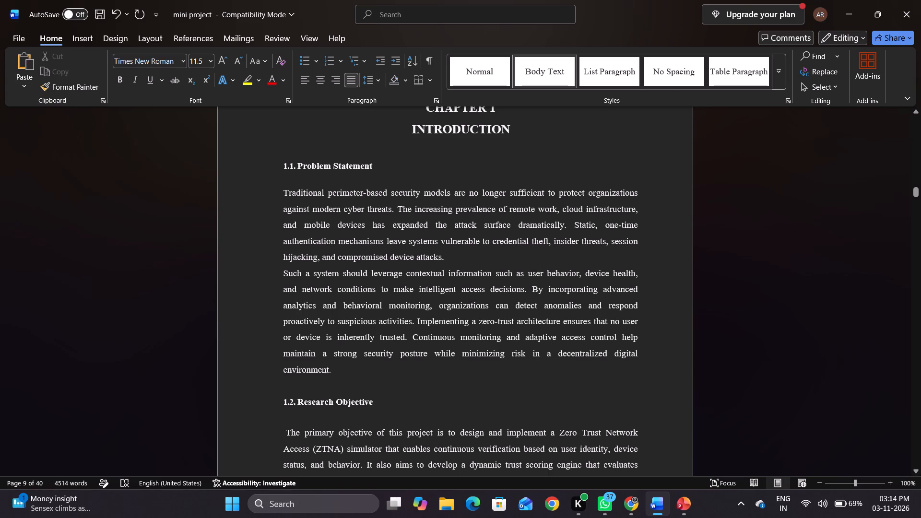
drag(290, 194, 312, 212)
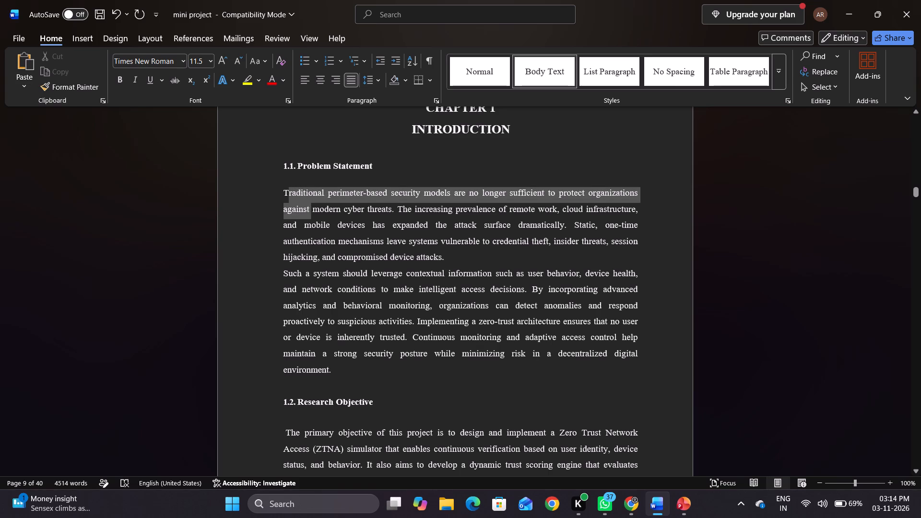
drag(312, 212, 342, 393)
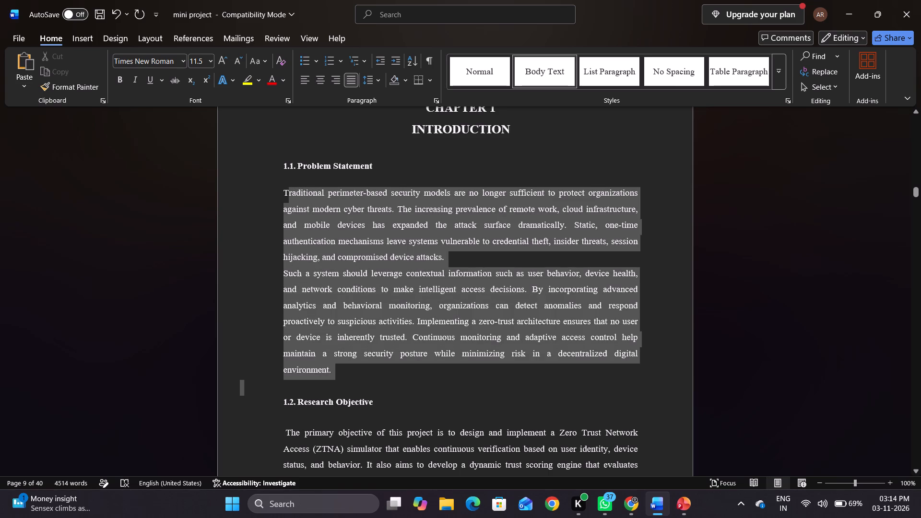
drag(342, 393, 332, 368)
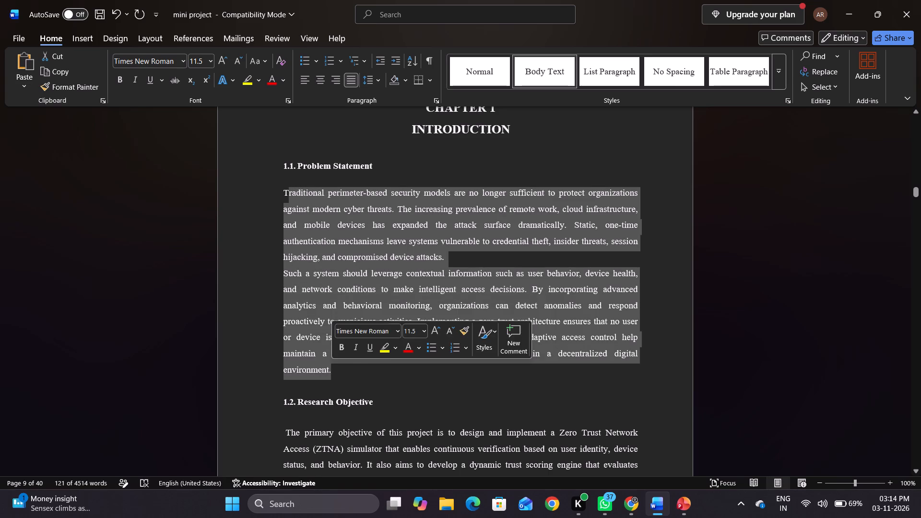
key(BackSpace)
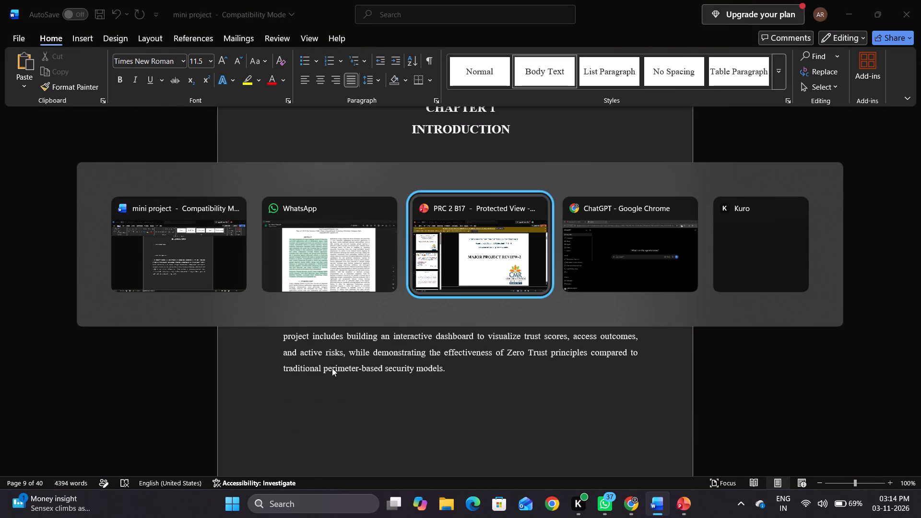
Switch to the "PRC 2 B17" presentation and copy all the body text of the Problem Statement slide.
scroll(124, 357, down, 1)
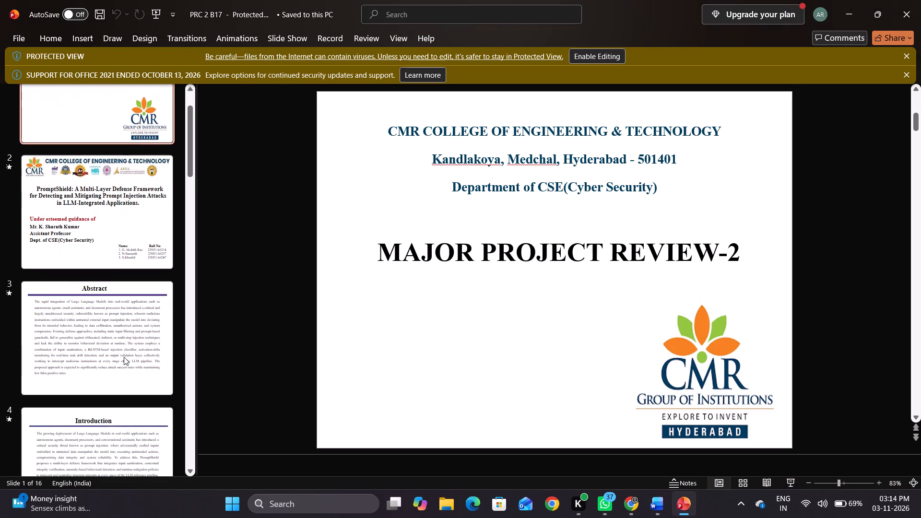
scroll(124, 357, down, 2)
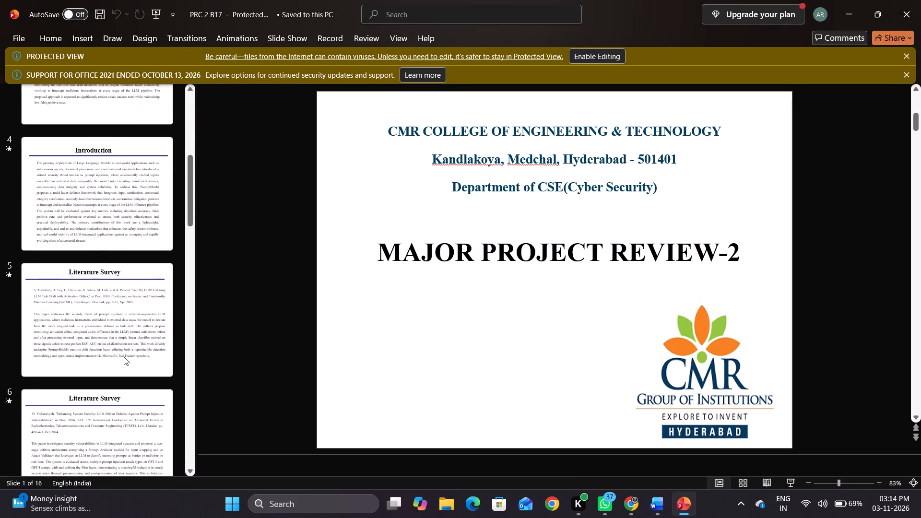
scroll(124, 357, down, 3)
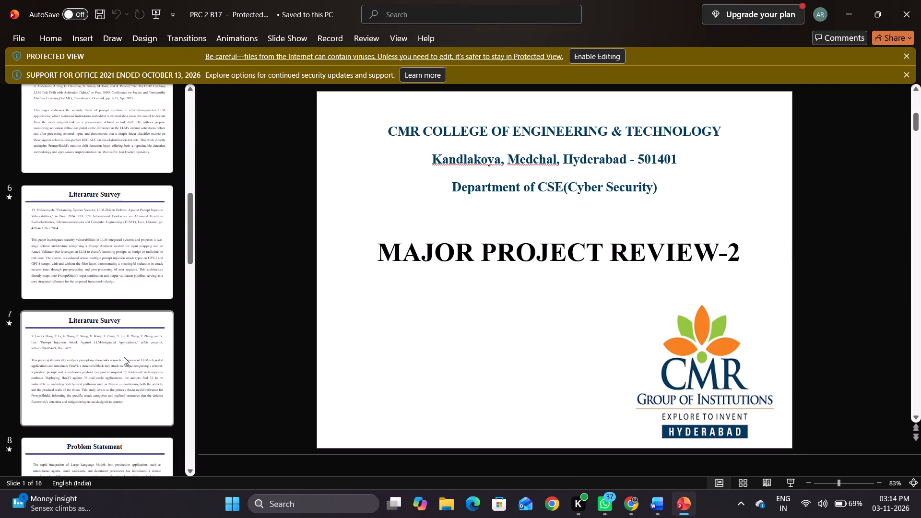
scroll(124, 357, down, 1)
click(124, 357)
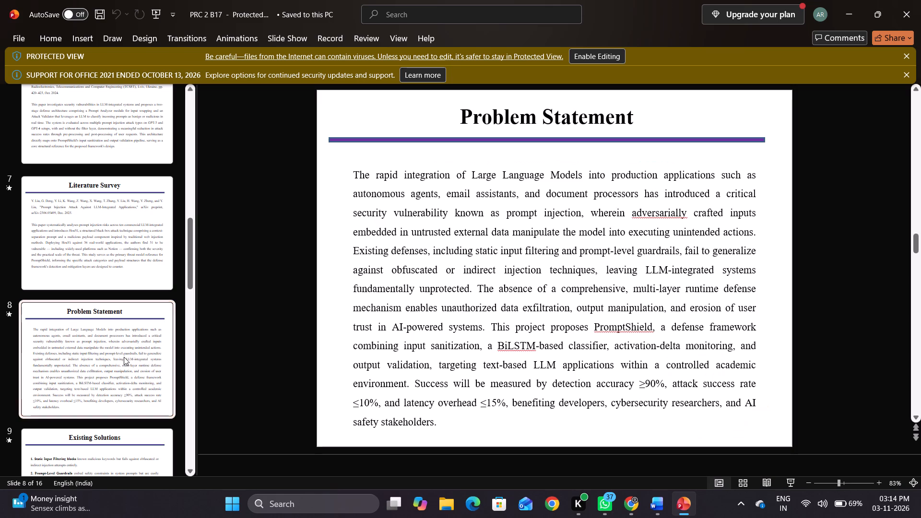
drag(354, 174, 478, 410)
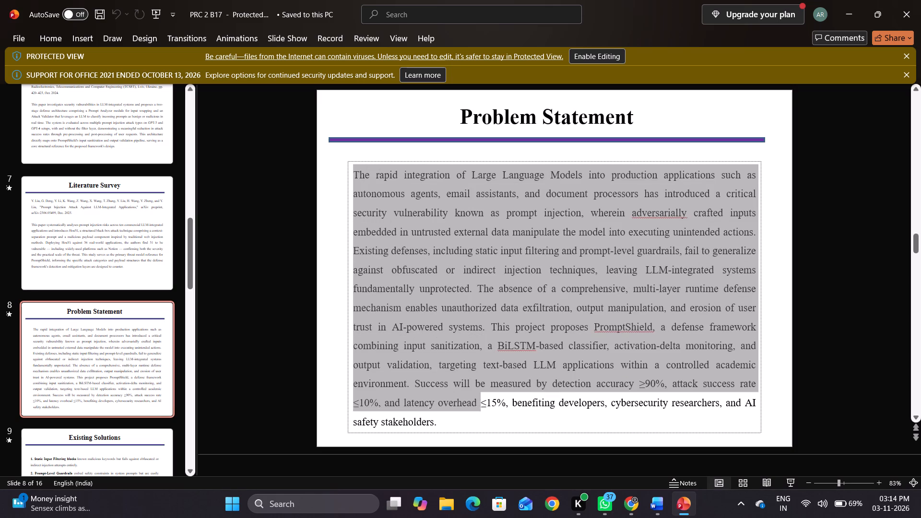
drag(478, 410, 442, 425)
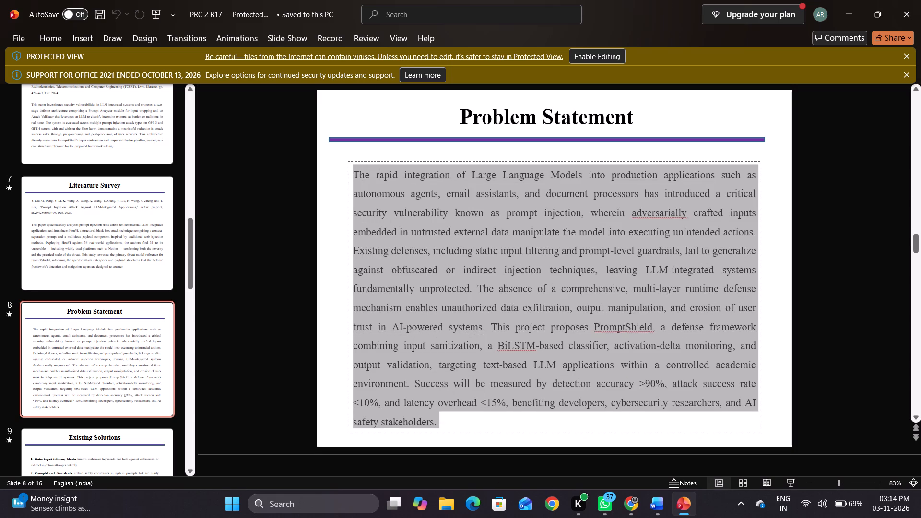
key(ctrl+c)
key(ctrl+c)
key(ctrl+c)
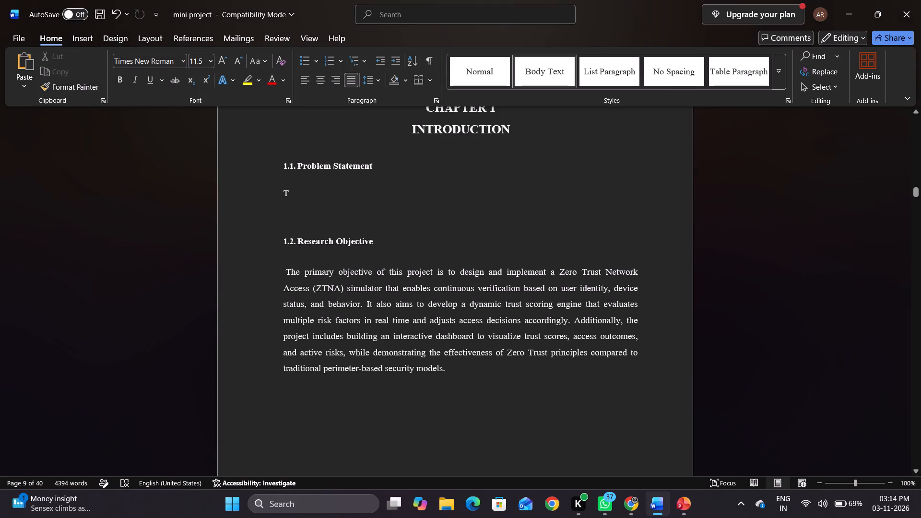
Back in the "mini project" document, paste the copied text under 1.1 Problem Statement and remove the stray leading T.
key(ctrl+v)
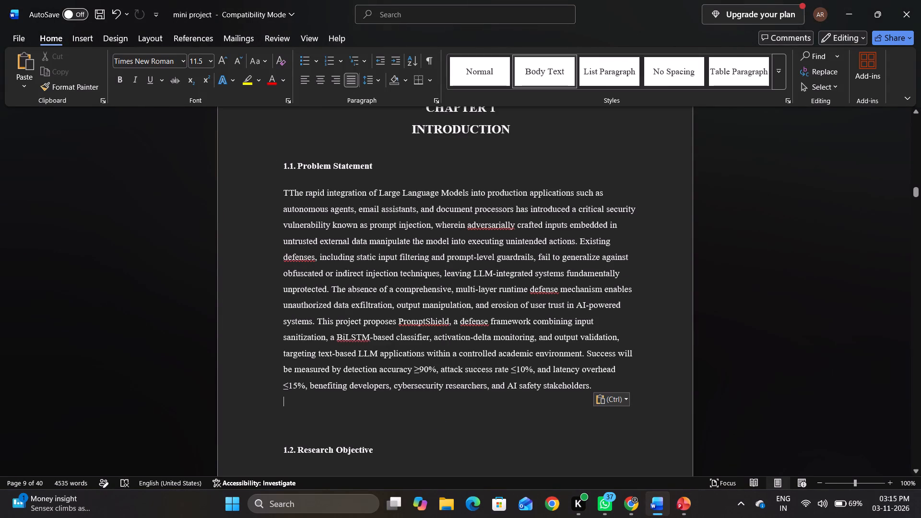
click(287, 193)
key(BackSpace)
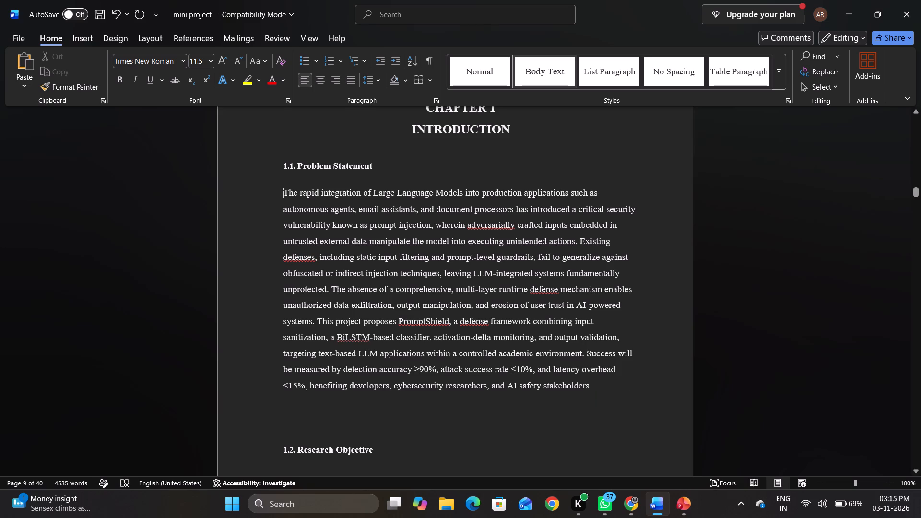
scroll(339, 311, down, 3)
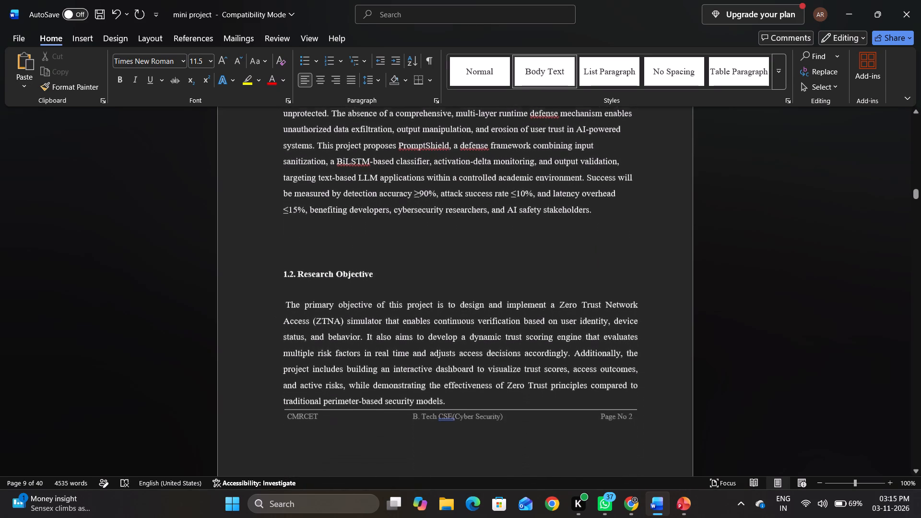
scroll(339, 311, down, 1)
scroll(339, 311, up, 1)
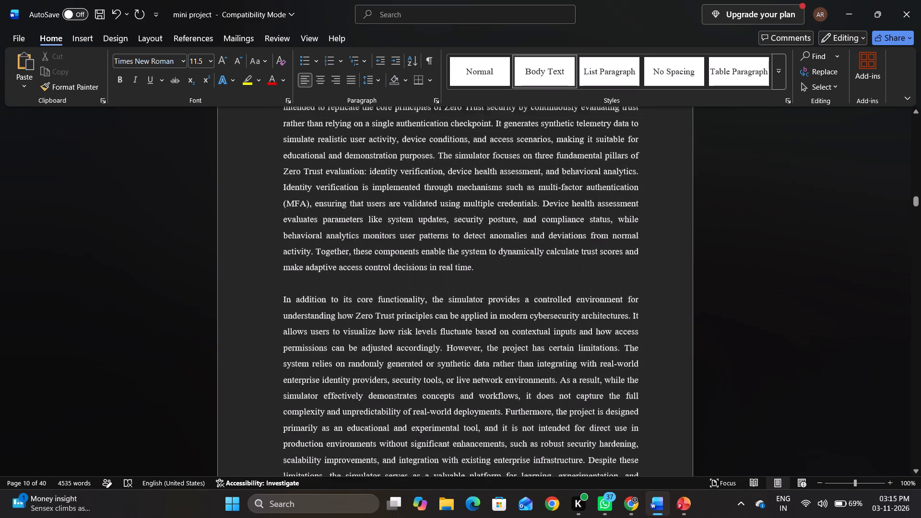
scroll(339, 311, up, 3)
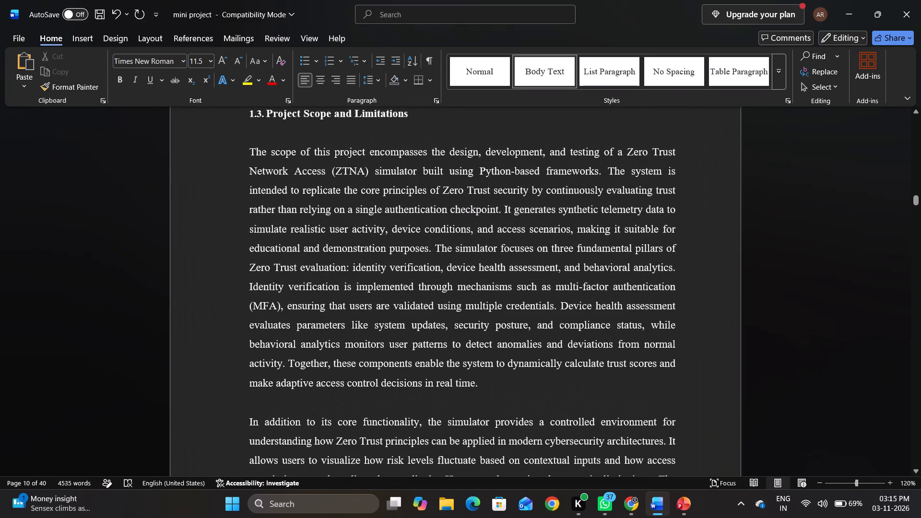
ctrl+scroll(339, 311, down, 3)
ctrl+scroll(339, 311, up, 1)
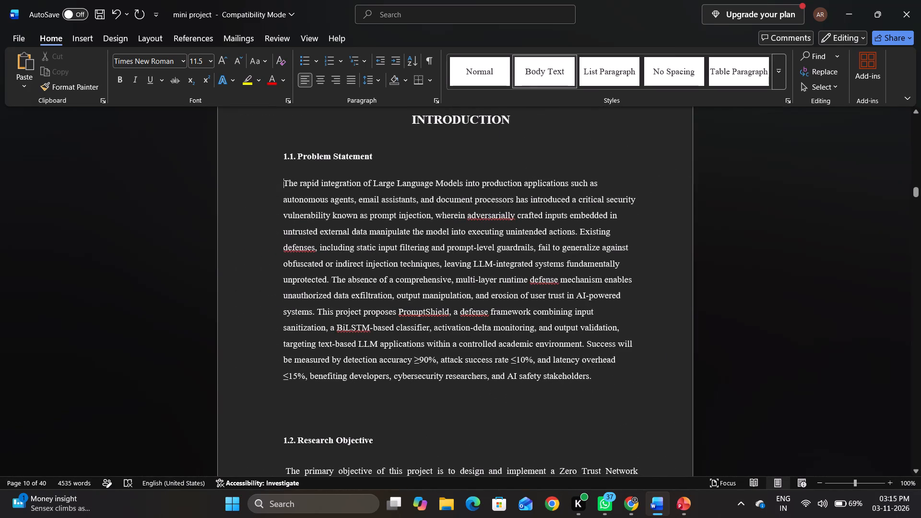
scroll(339, 311, down, 3)
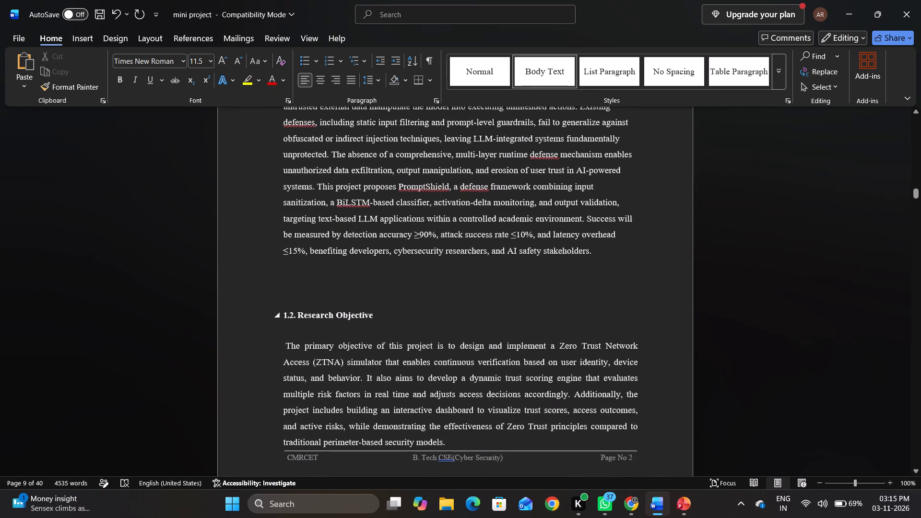
scroll(339, 311, down, 1)
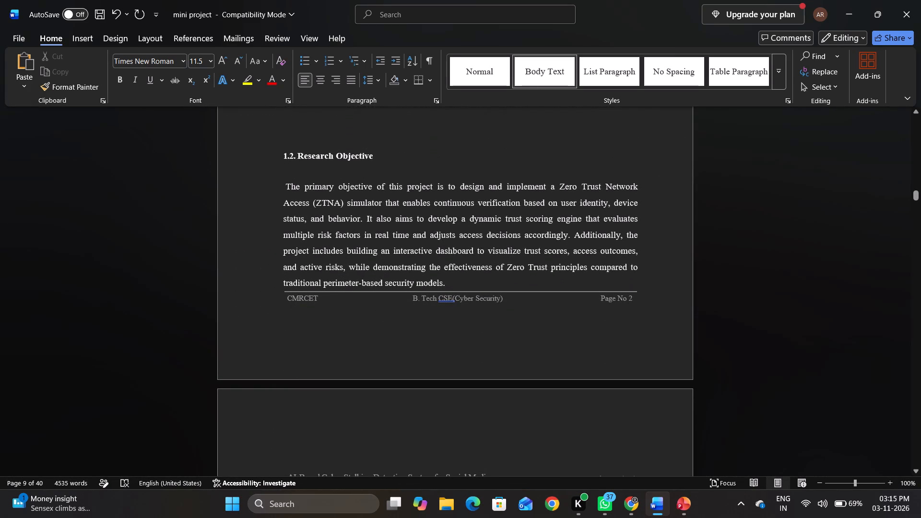
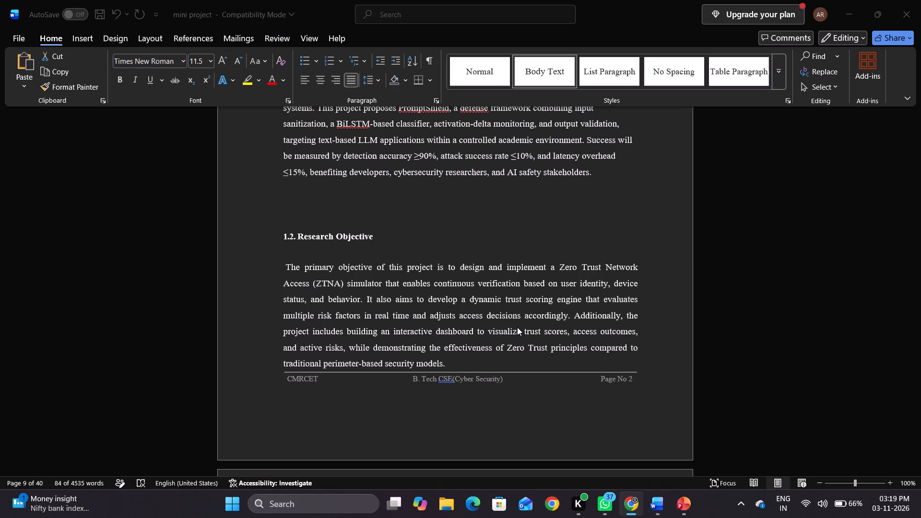
Switch to the "mini project" document in Word and delete the Zero Trust paragraph under 1.2 Research Objective.
click(339, 284)
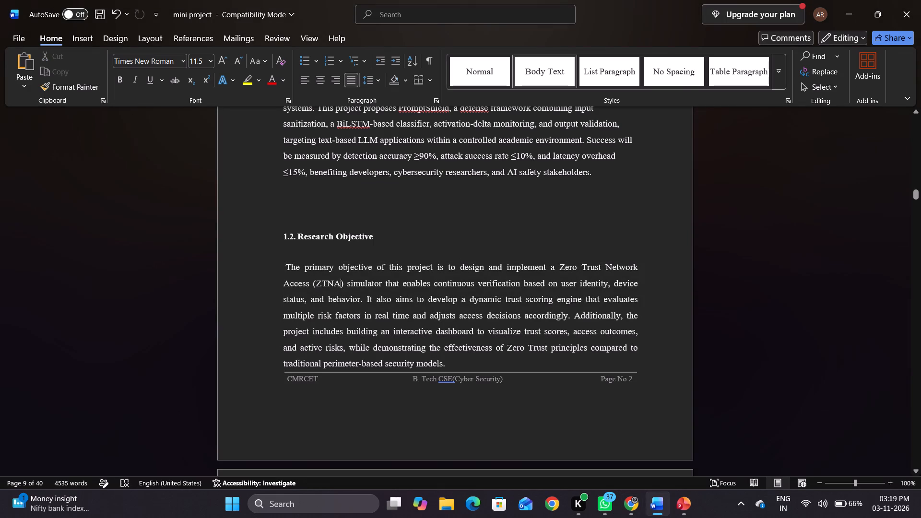
drag(291, 266, 296, 271)
drag(296, 271, 408, 350)
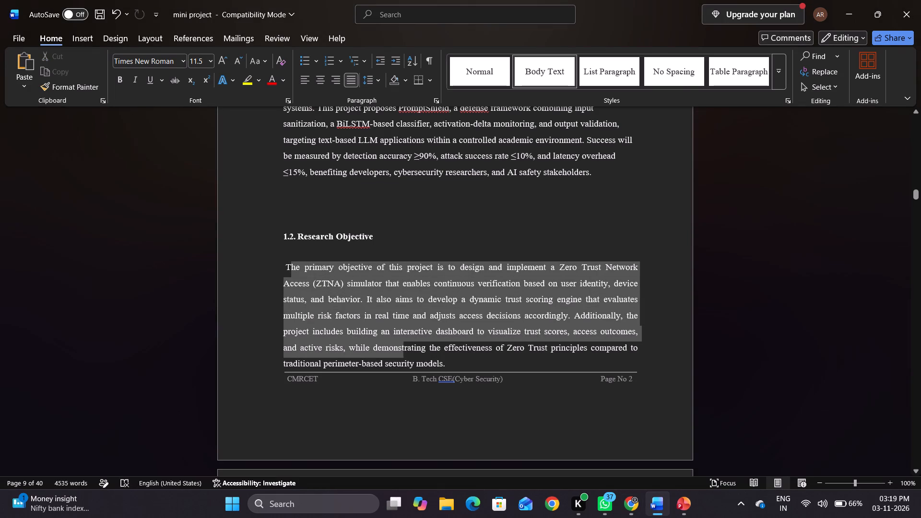
drag(408, 350, 449, 362)
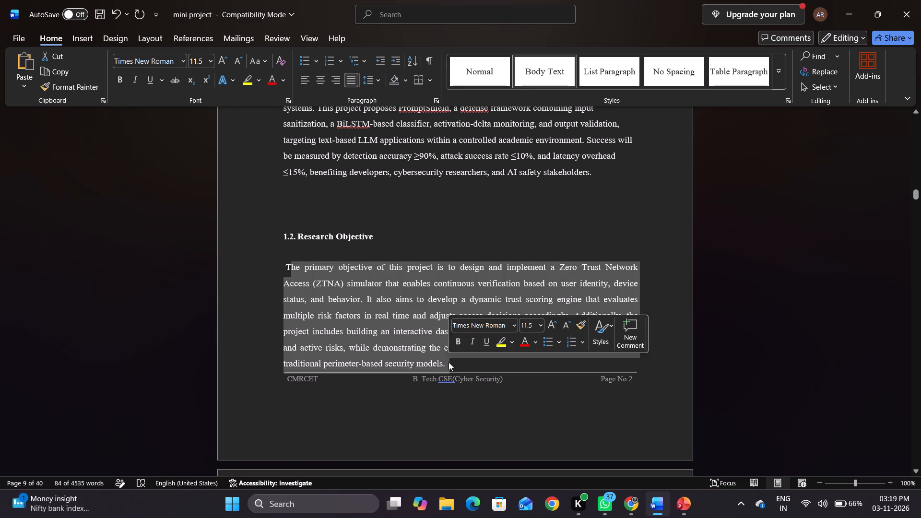
key(BackSpace)
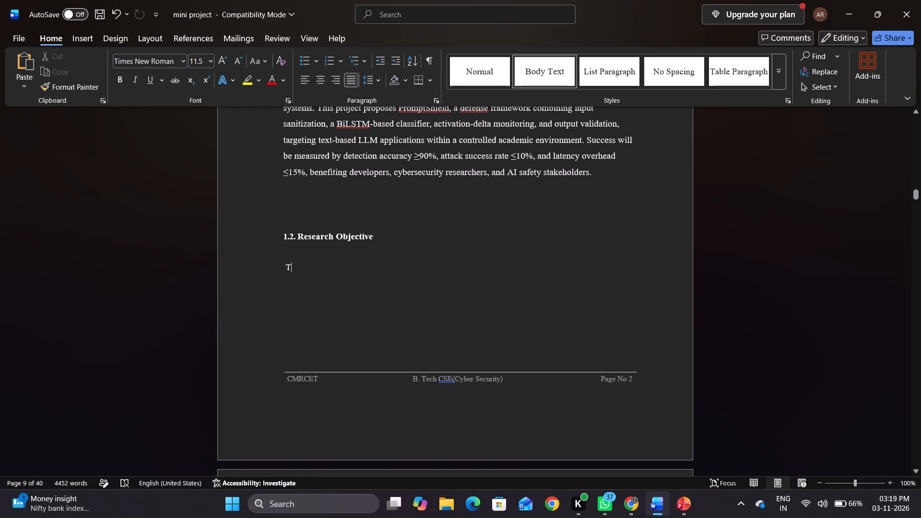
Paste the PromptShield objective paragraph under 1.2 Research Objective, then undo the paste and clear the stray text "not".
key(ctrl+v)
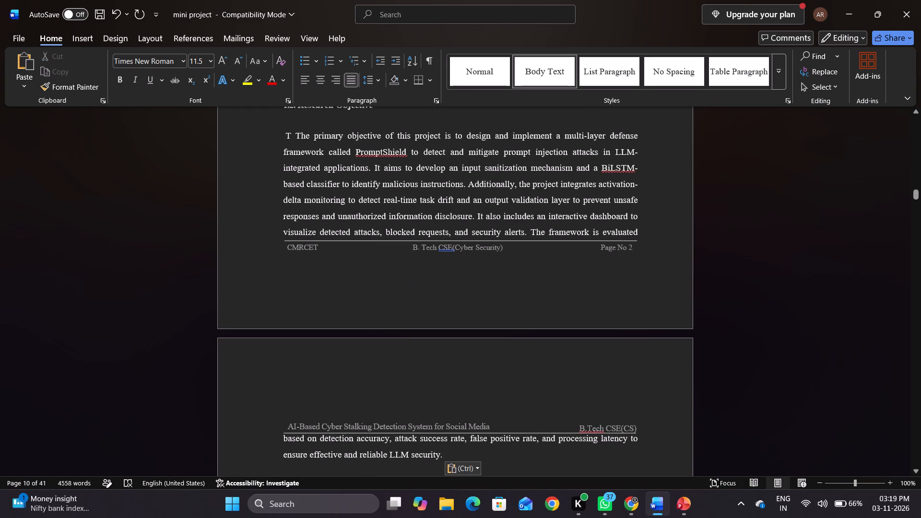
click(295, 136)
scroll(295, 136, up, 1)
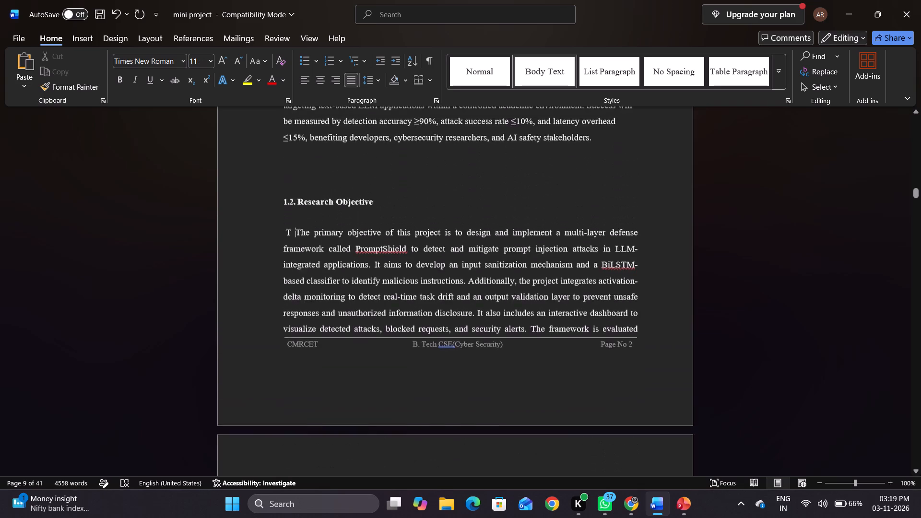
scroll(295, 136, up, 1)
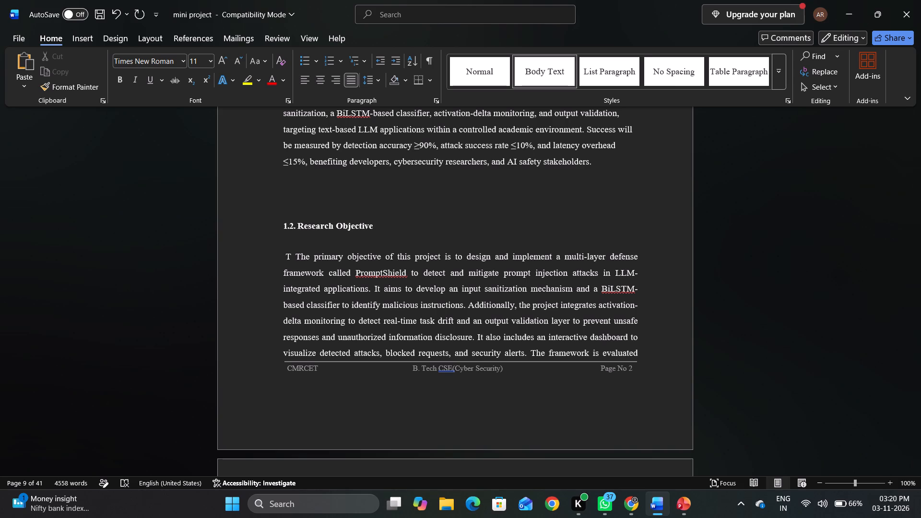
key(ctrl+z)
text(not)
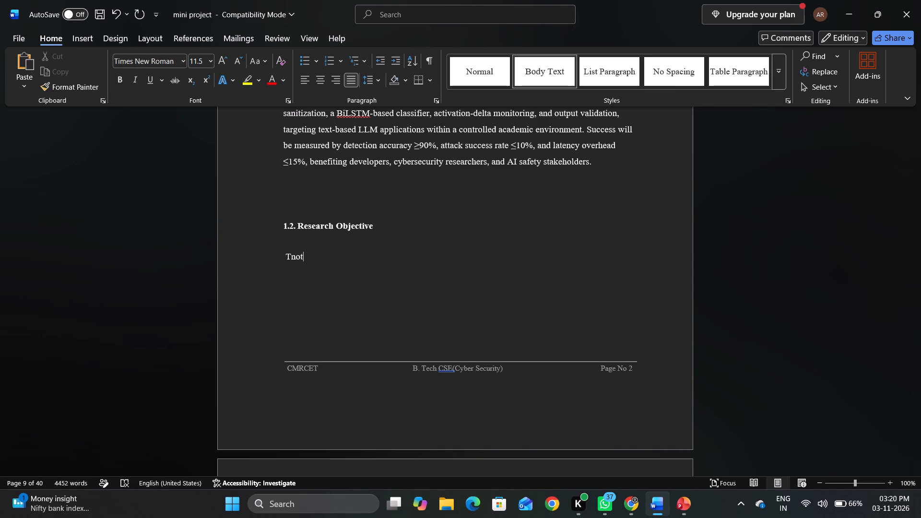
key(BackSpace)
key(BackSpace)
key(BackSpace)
Open Notepad, paste the PromptShield objective paragraph into a new blank tab, and copy it from there as plain text.
text(not)
key(Return)
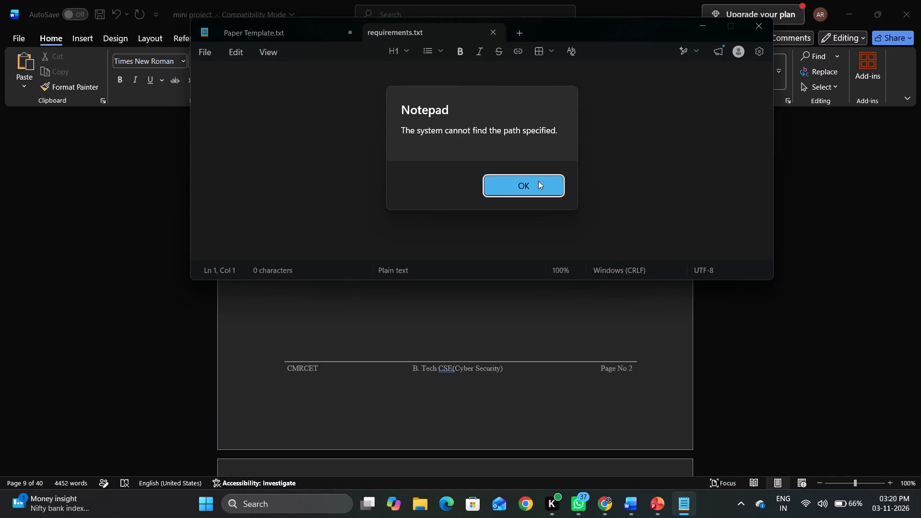
click(538, 181)
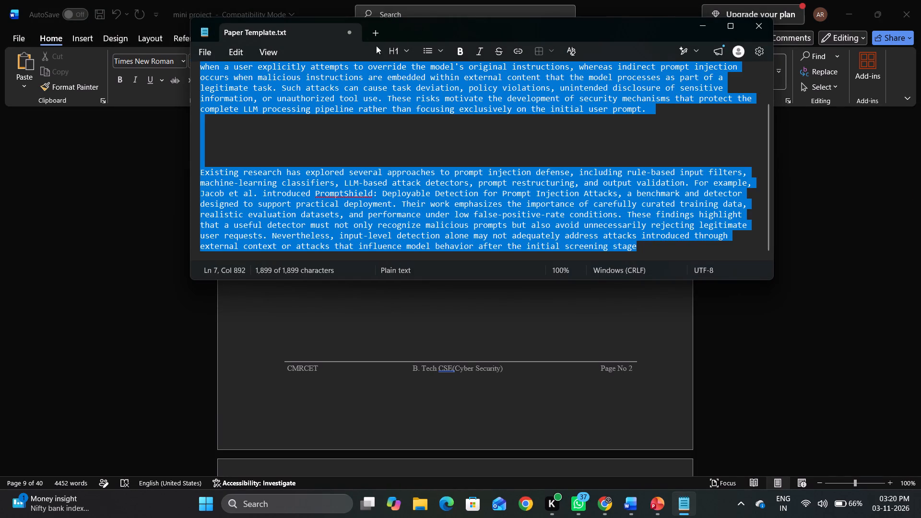
scroll(369, 91, up, 9)
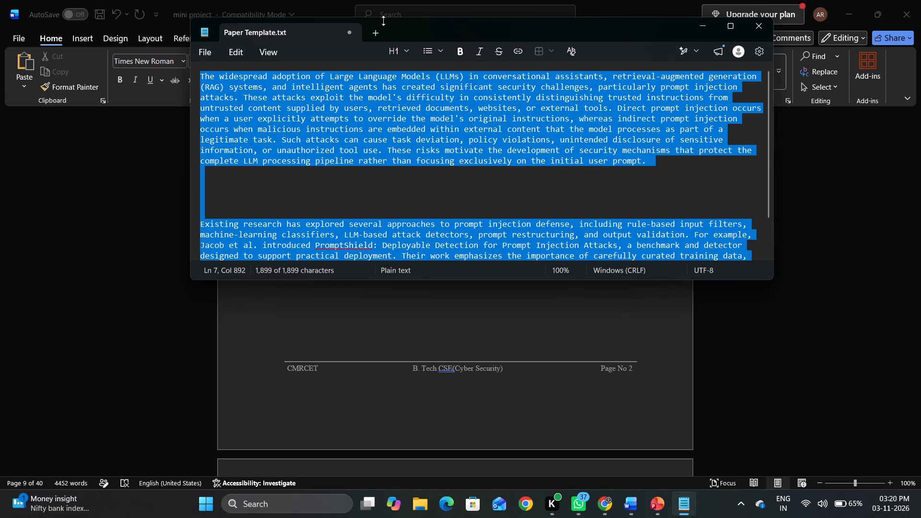
click(375, 35)
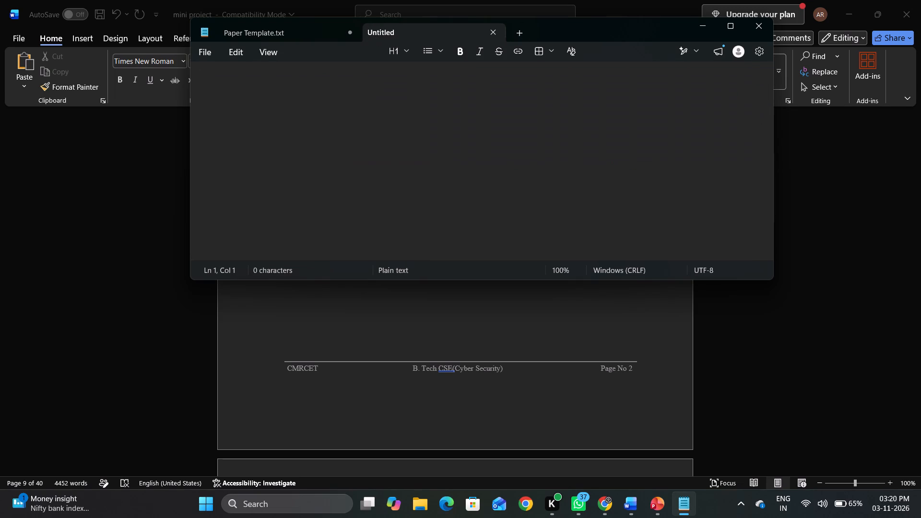
key(ctrl+v)
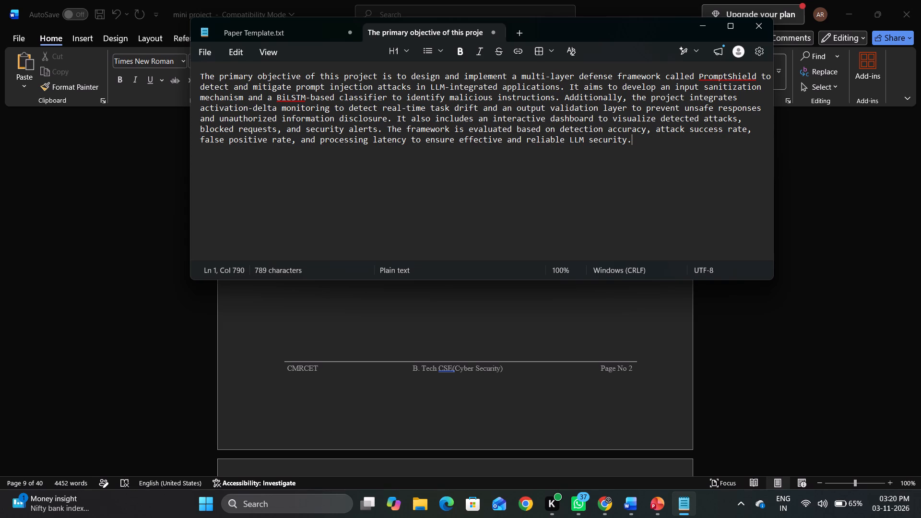
drag(201, 74, 724, 183)
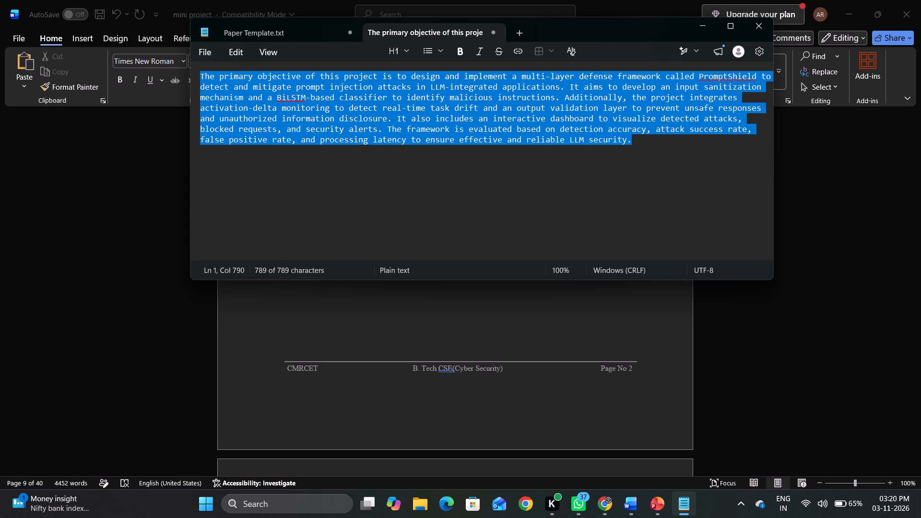
key(ctrl+c)
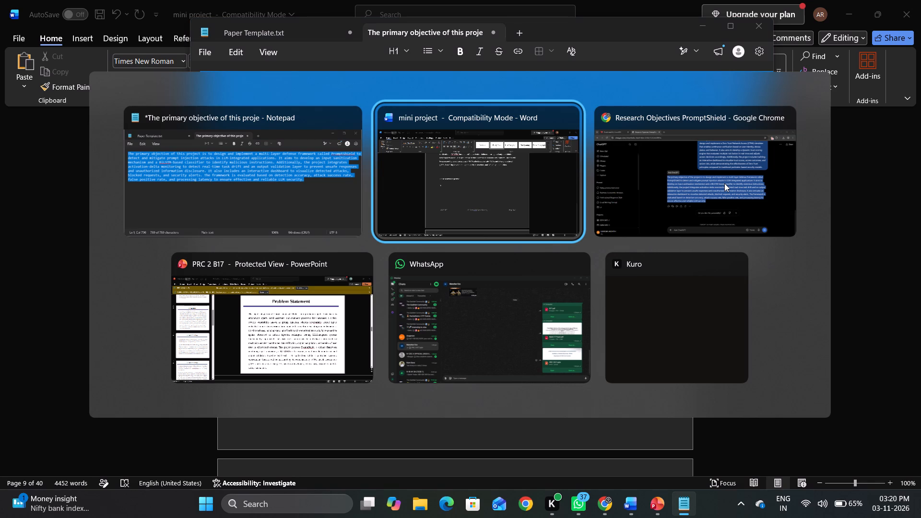
Back in Word, paste the plain-text objective paragraph under 1.2 Research Objective and remove the stray "T" before it.
key(ctrl+v)
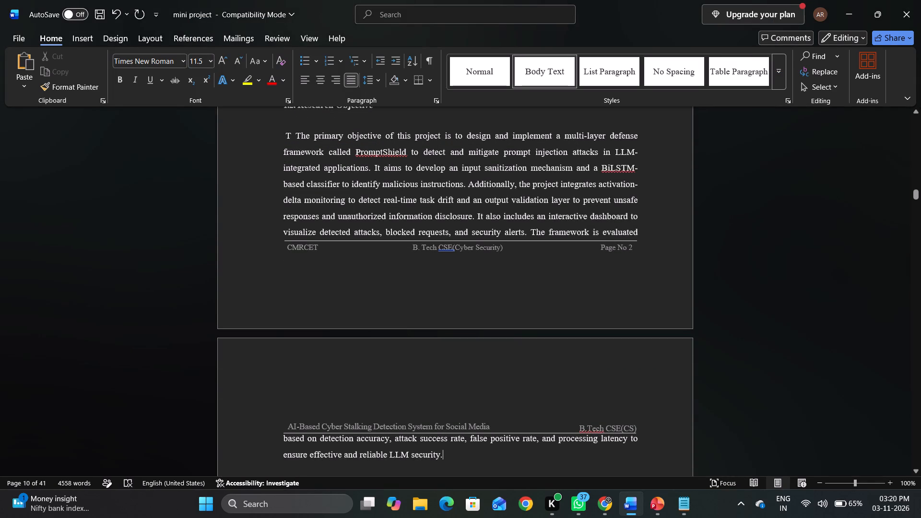
click(296, 136)
key(BackSpace)
key(BackSpace)
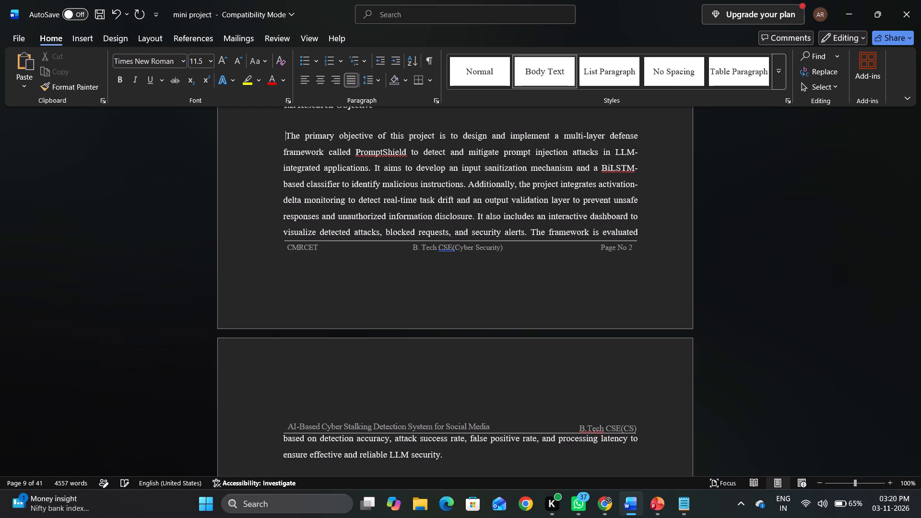
Remove two blank lines above the 1.2 Research Objective heading and check the page break before section 1.3.
scroll(296, 136, up, 2)
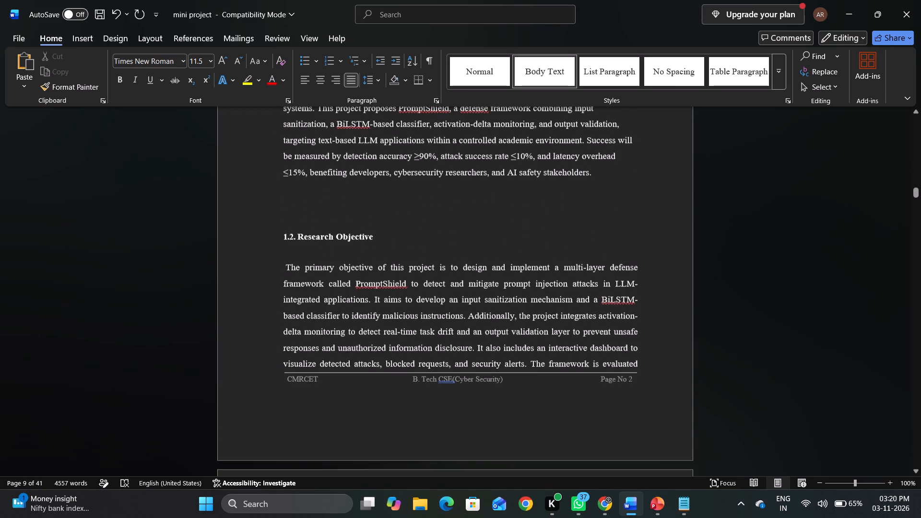
click(282, 233)
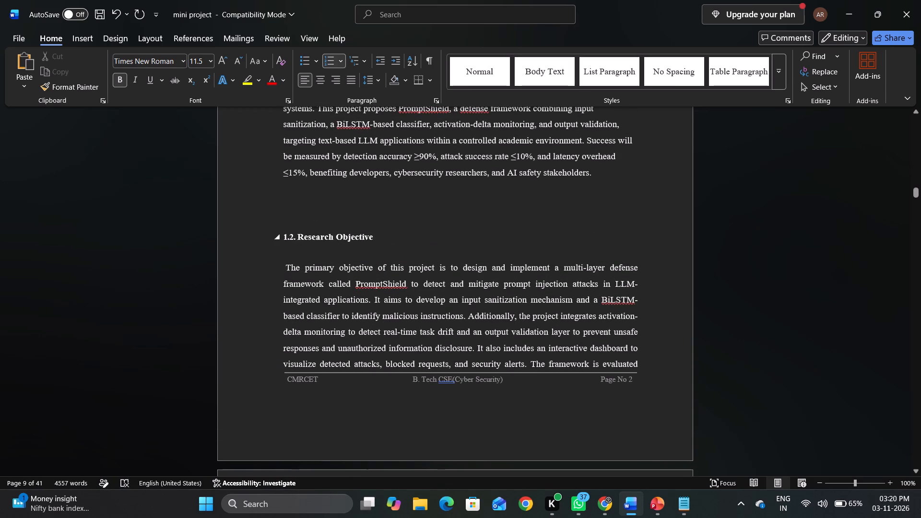
key(Left)
key(Left)
key(BackSpace)
key(BackSpace)
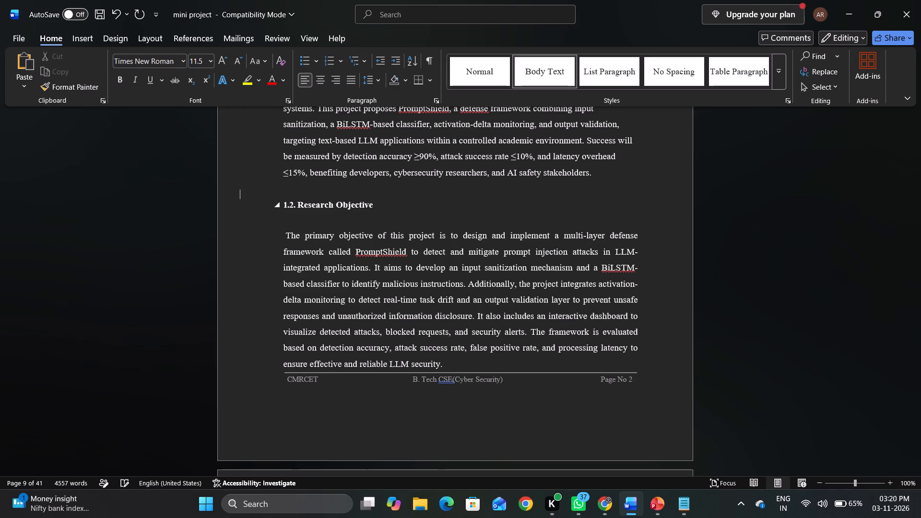
scroll(282, 233, down, 3)
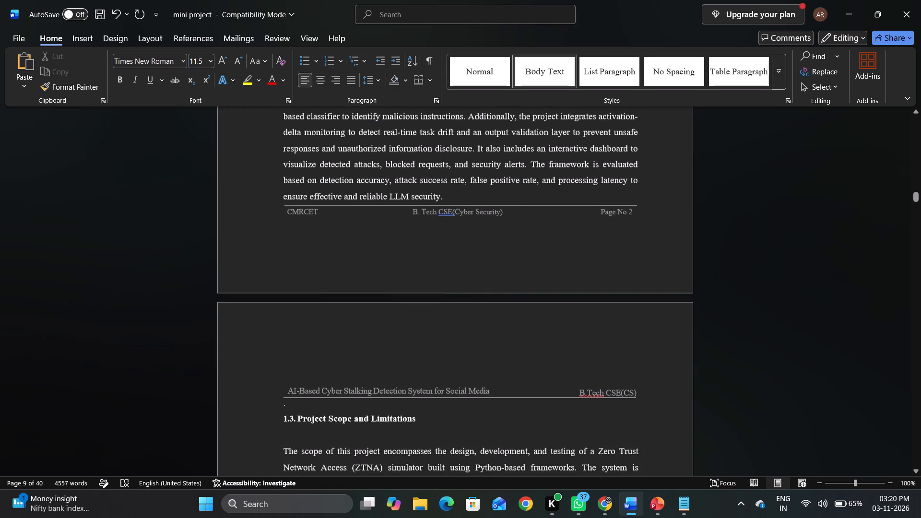
scroll(282, 233, up, 1)
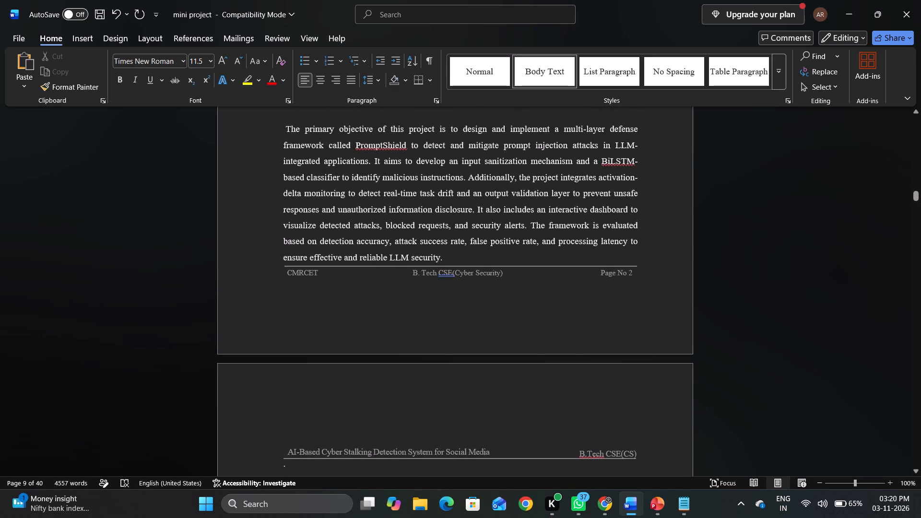
Remove one more blank line between the preceding paragraph and the 1.2 Research Objective heading.
key(BackSpace)
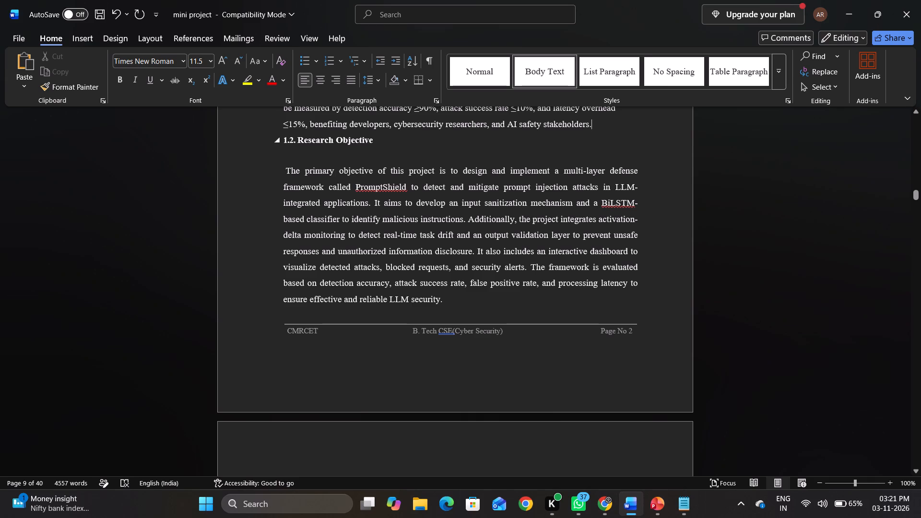
Copy the "Project Scope and Limitations" heading text of section 1.3 in the report.
scroll(332, 229, down, 1)
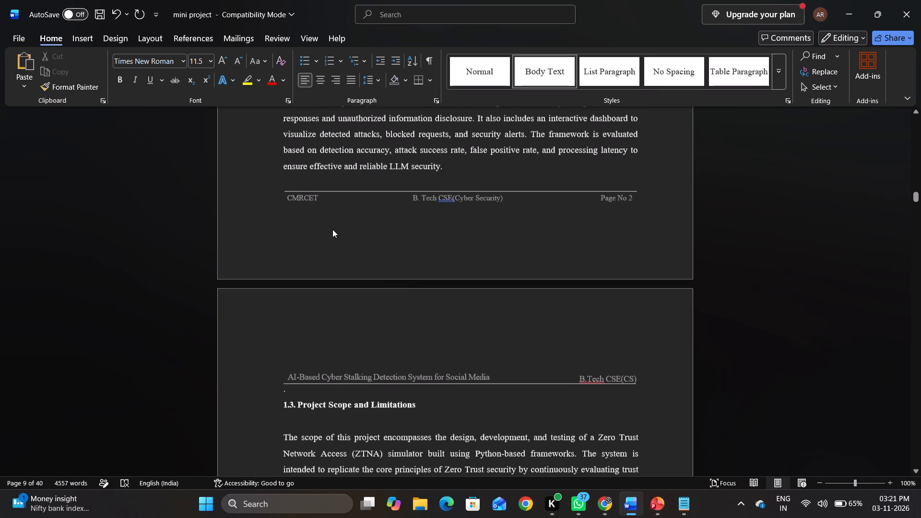
scroll(332, 229, down, 2)
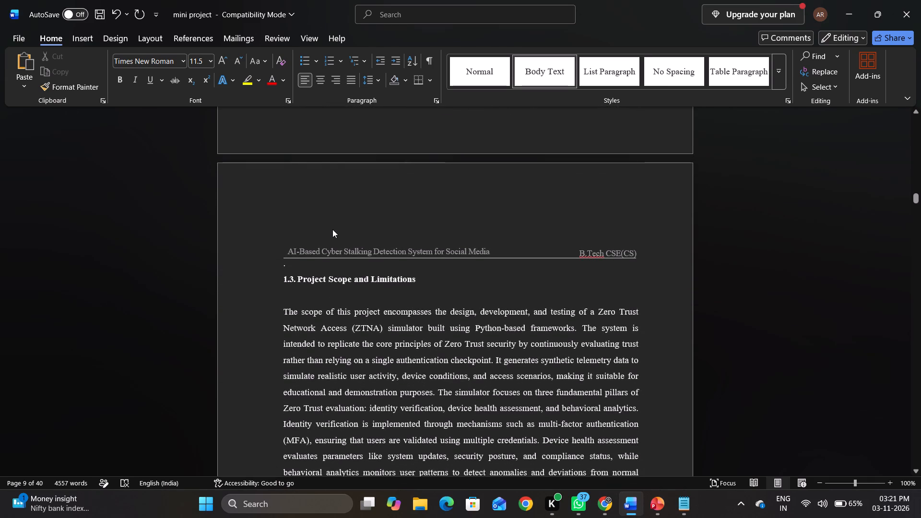
ctrl+scroll(332, 229, up, 1)
scroll(332, 229, down, 1)
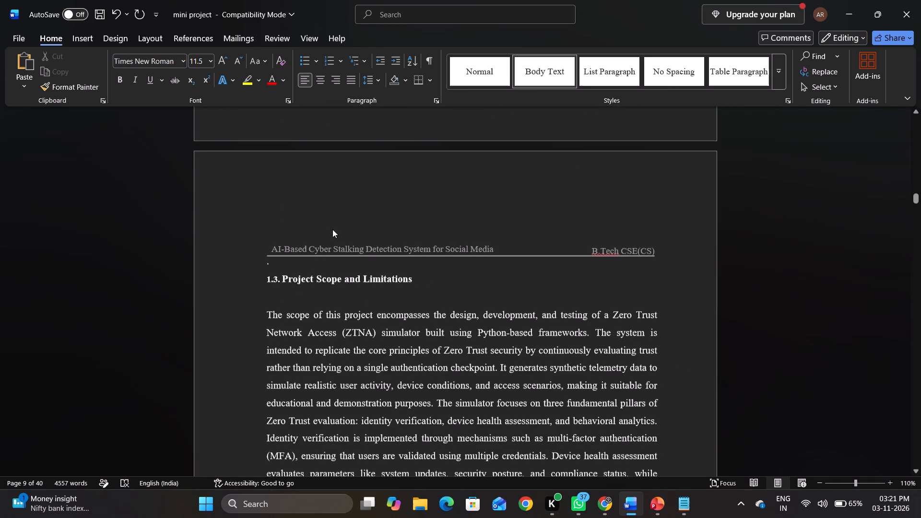
scroll(332, 229, down, 1)
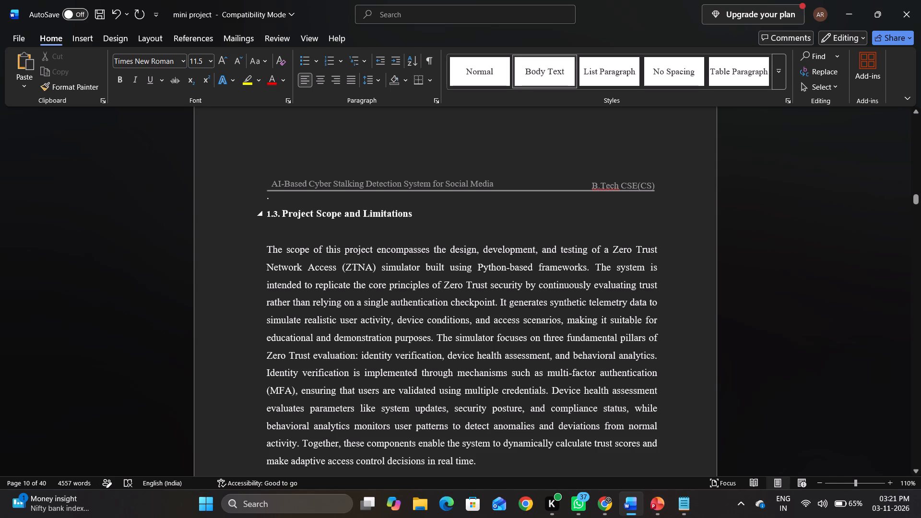
drag(282, 214, 372, 221)
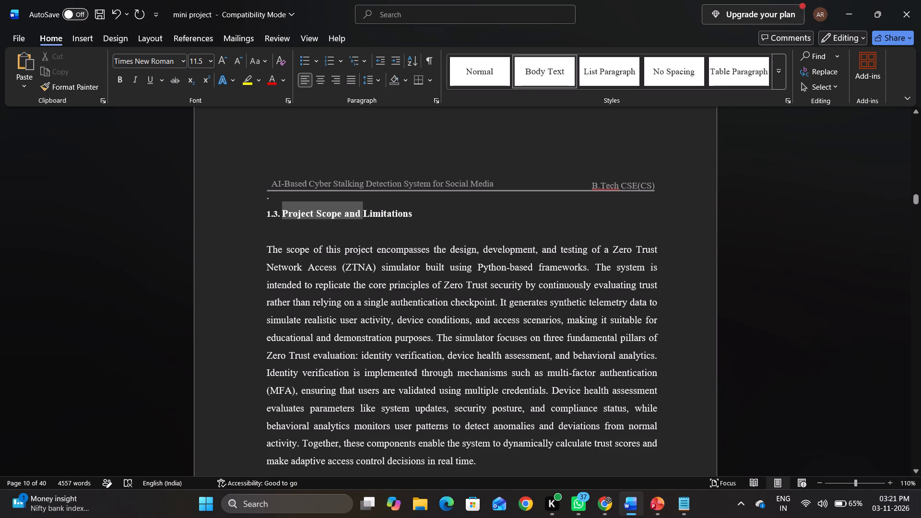
drag(372, 221, 410, 216)
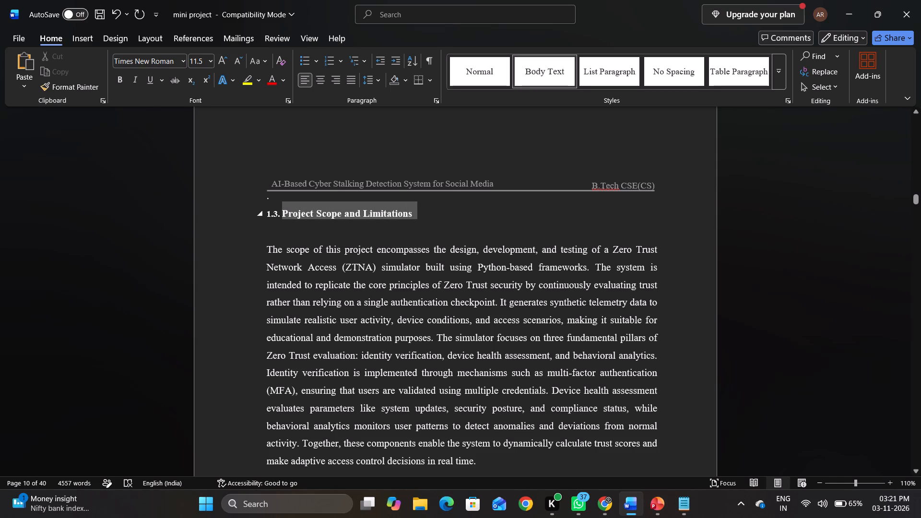
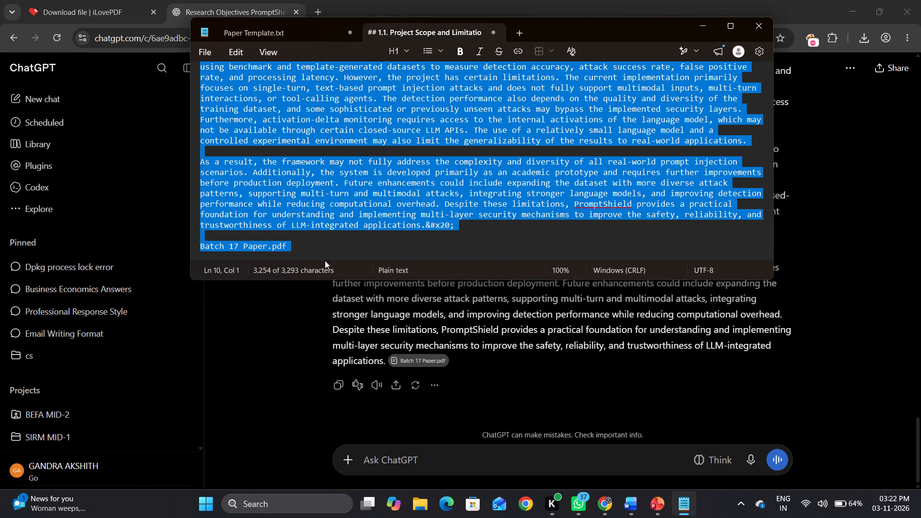
click(470, 228)
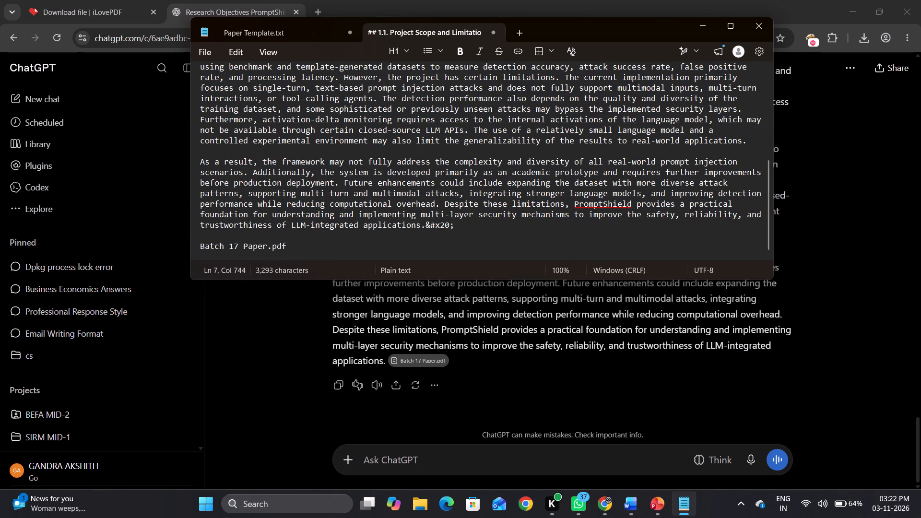
scroll(385, 173, up, 13)
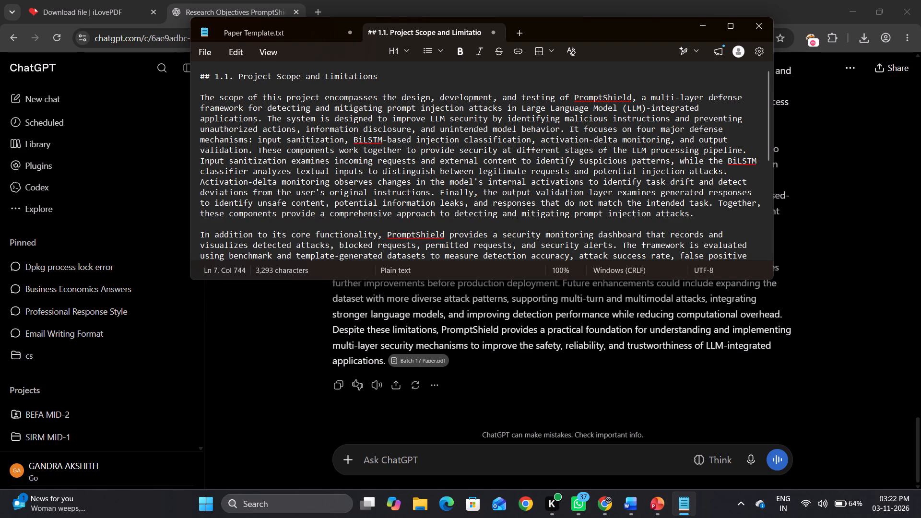
drag(201, 96, 407, 274)
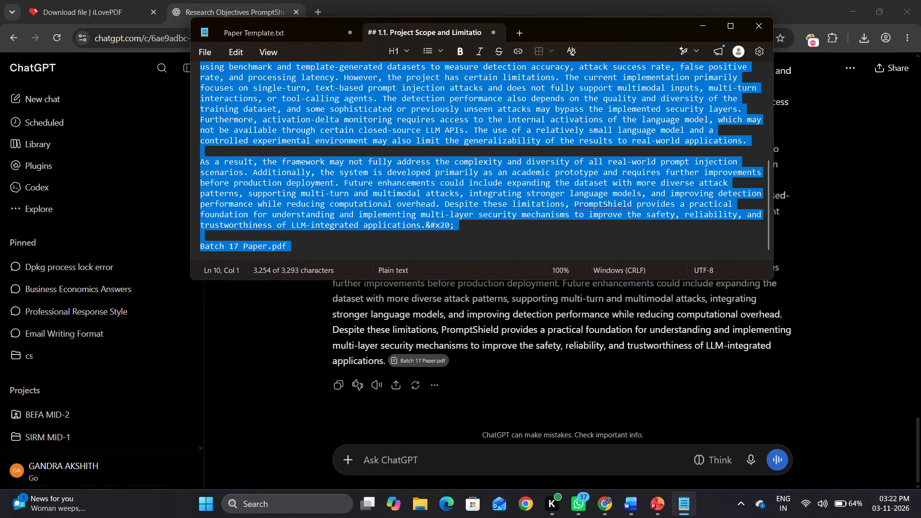
drag(407, 274, 418, 229)
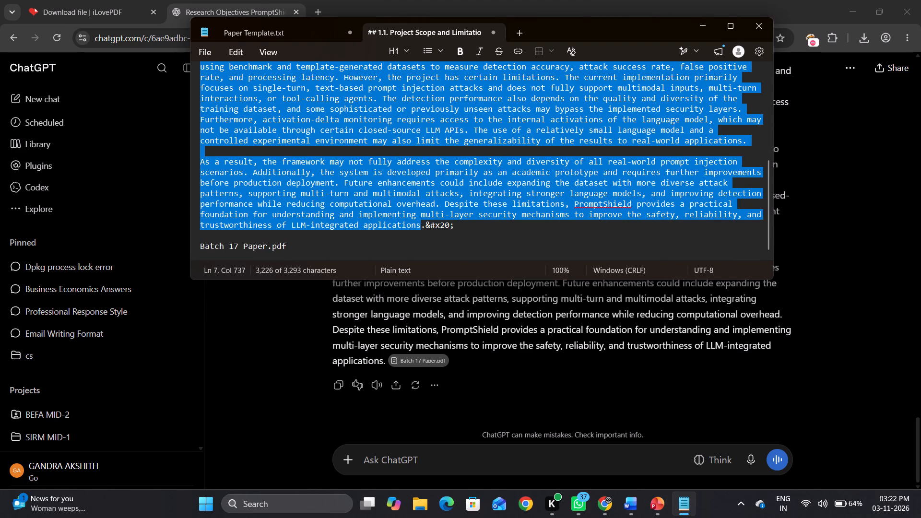
drag(418, 229, 423, 227)
drag(423, 227, 425, 225)
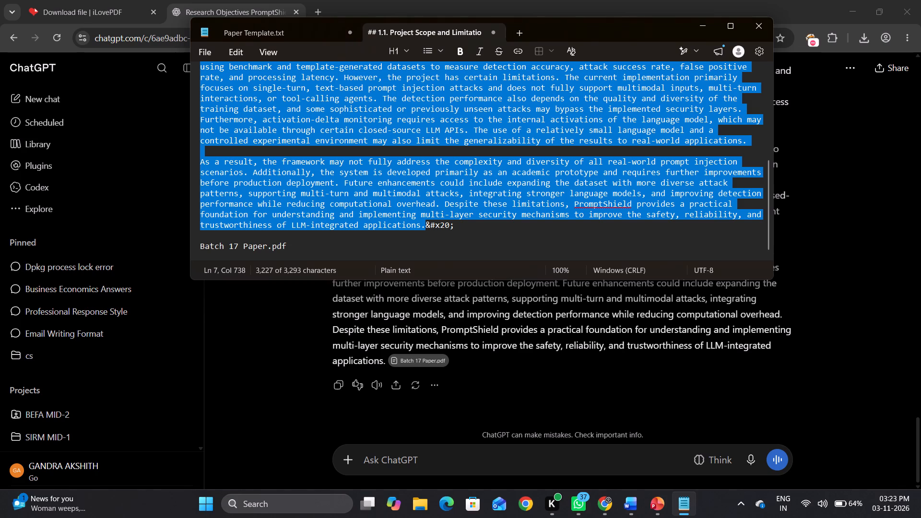
key(ctrl+c)
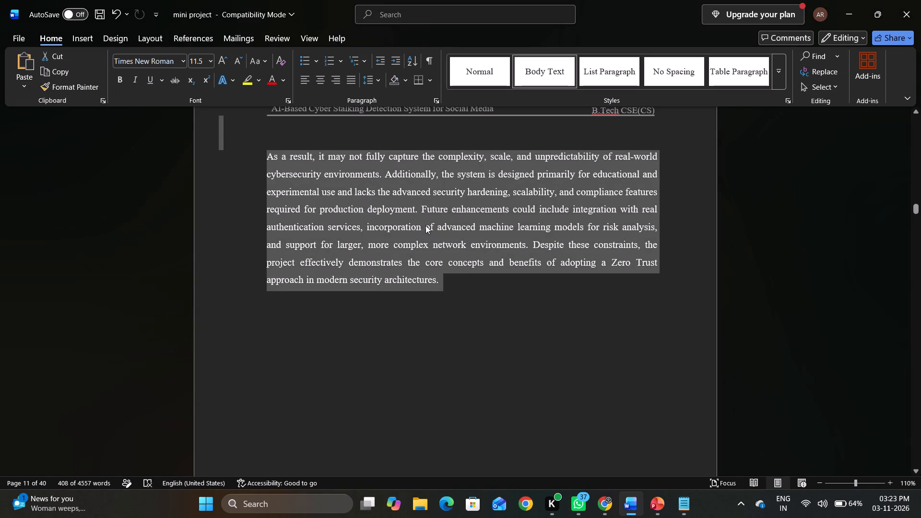
In the Word report, replace the Zero Trust body text of section 1.3 Project Scope and Limitations with the copied PromptShield paragraphs.
scroll(425, 225, up, 7)
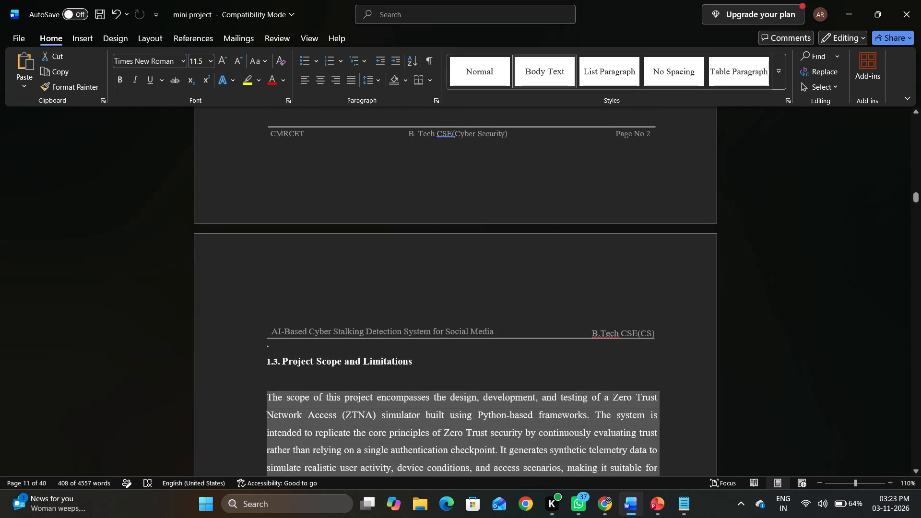
scroll(425, 225, up, 1)
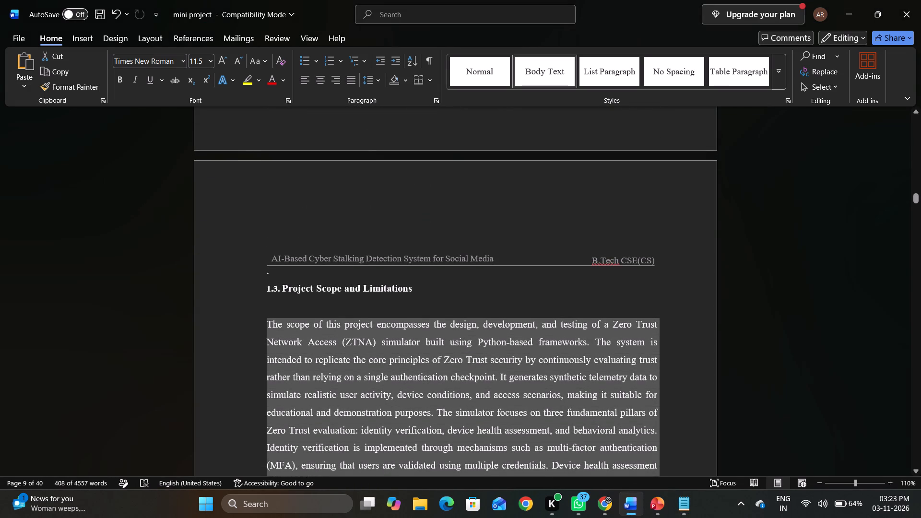
click(275, 322)
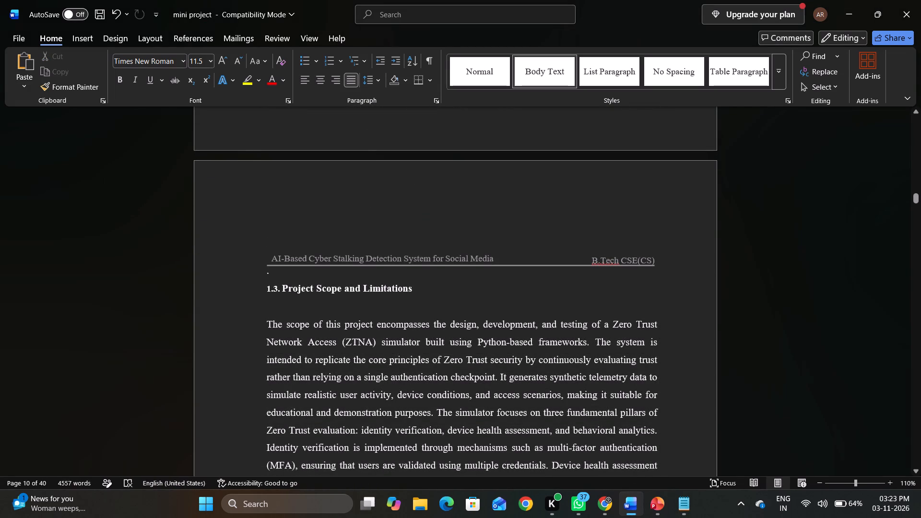
drag(272, 322, 297, 344)
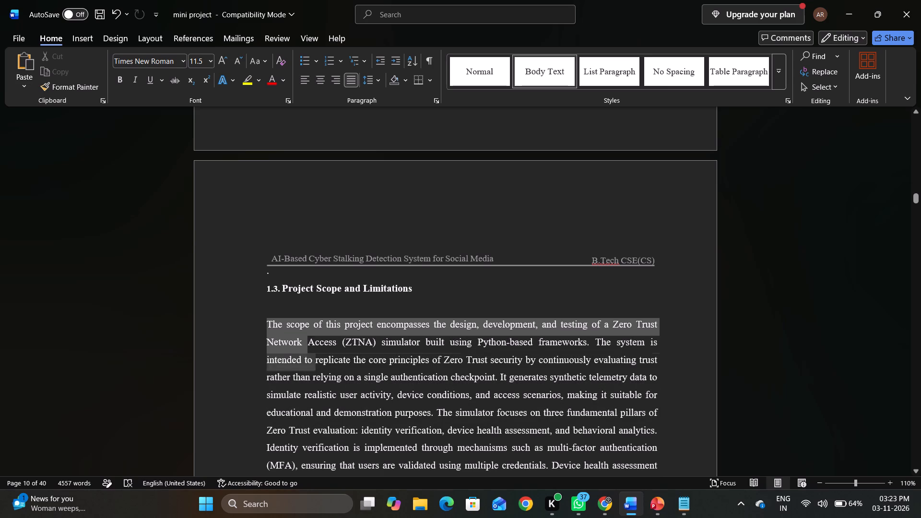
drag(297, 344, 338, 369)
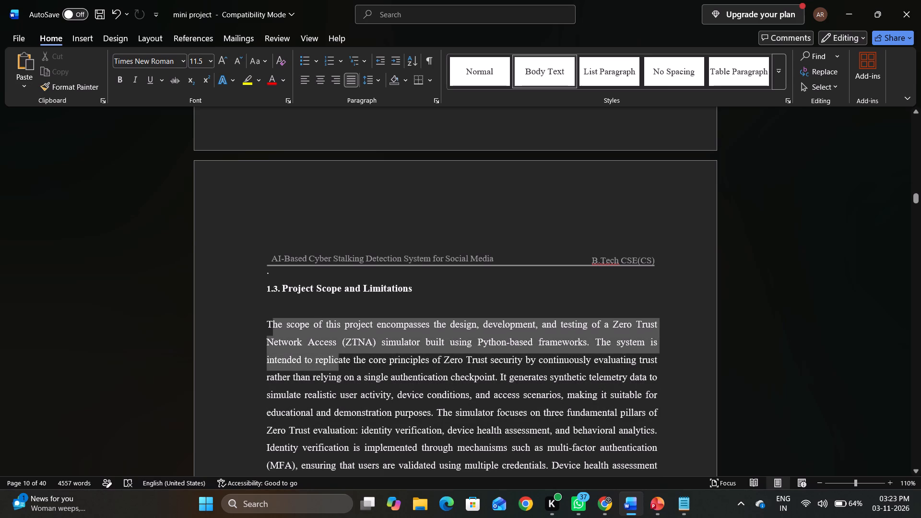
drag(338, 369, 357, 488)
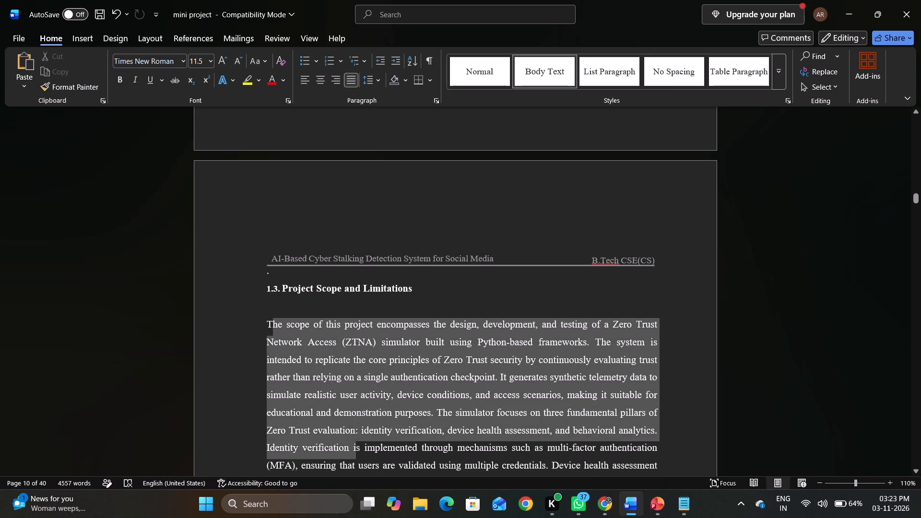
drag(357, 488, 377, 469)
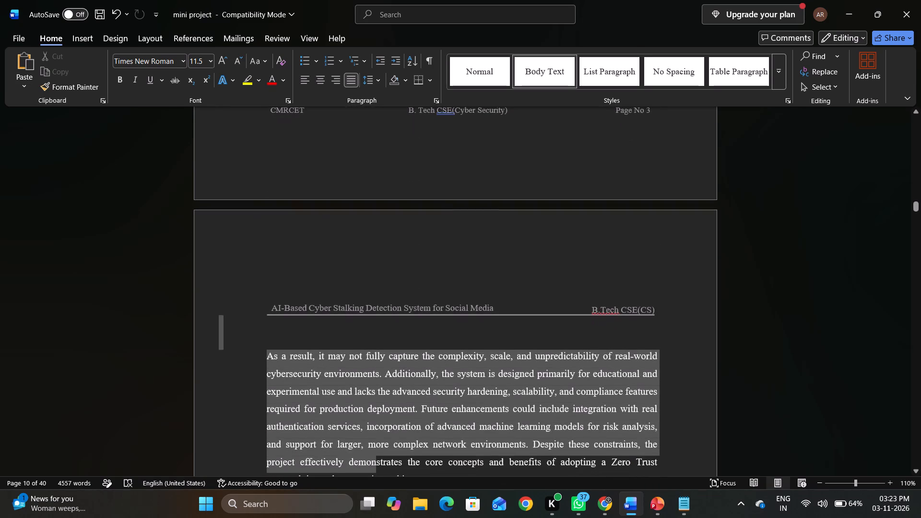
drag(377, 469, 441, 380)
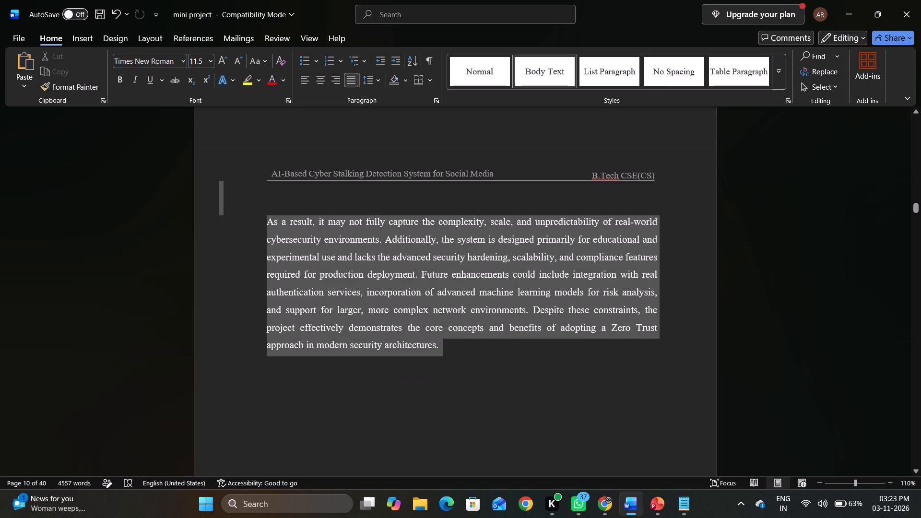
drag(441, 380, 437, 379)
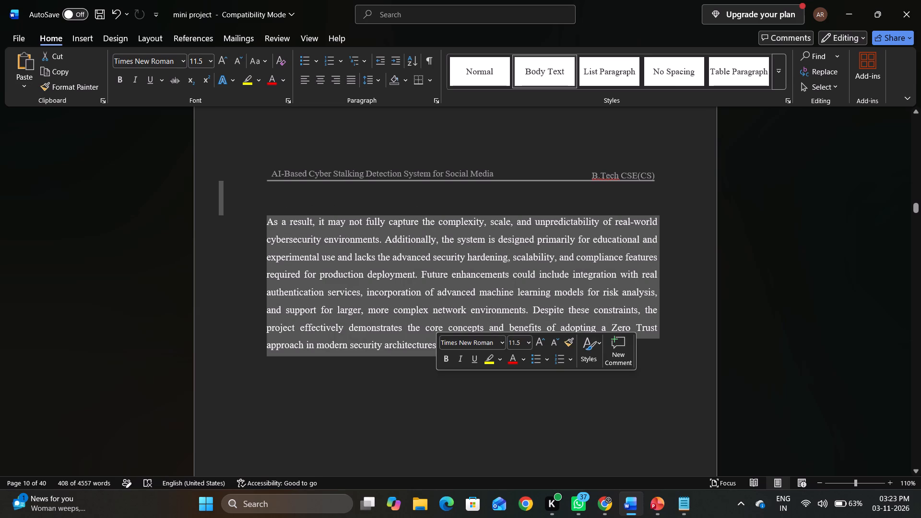
key(ctrl+v)
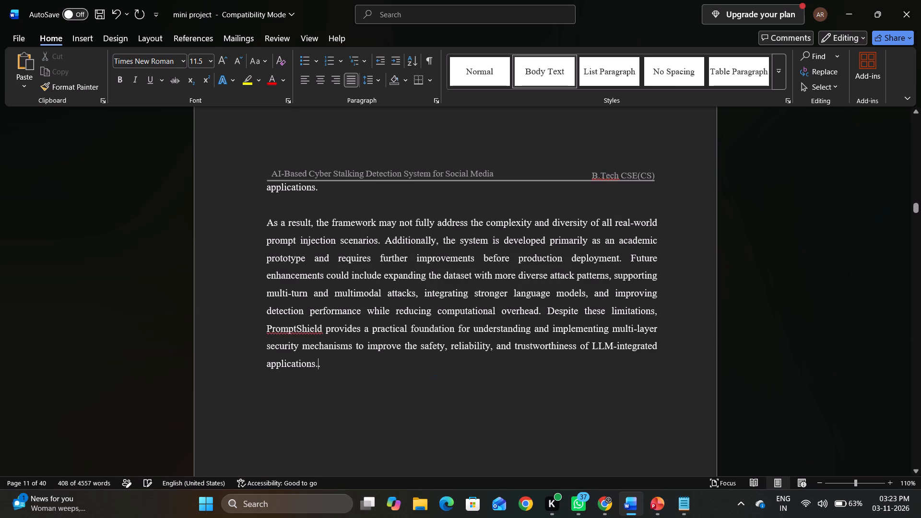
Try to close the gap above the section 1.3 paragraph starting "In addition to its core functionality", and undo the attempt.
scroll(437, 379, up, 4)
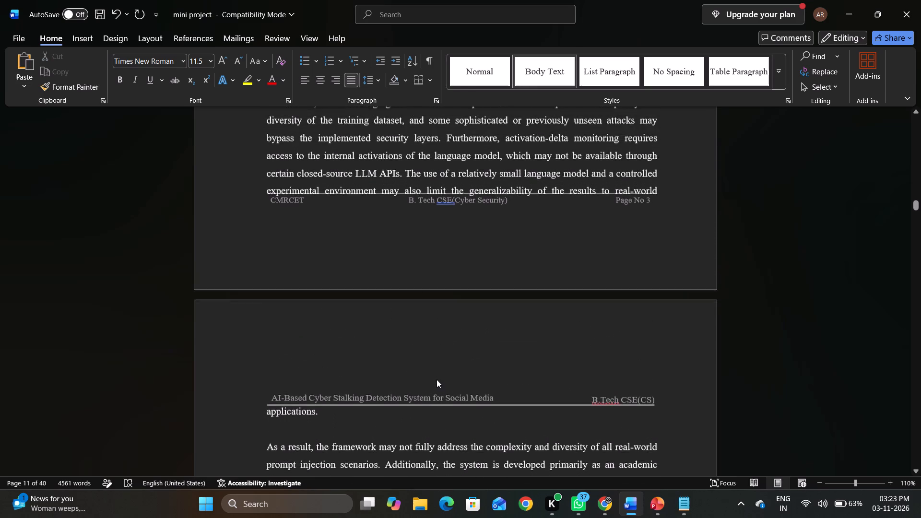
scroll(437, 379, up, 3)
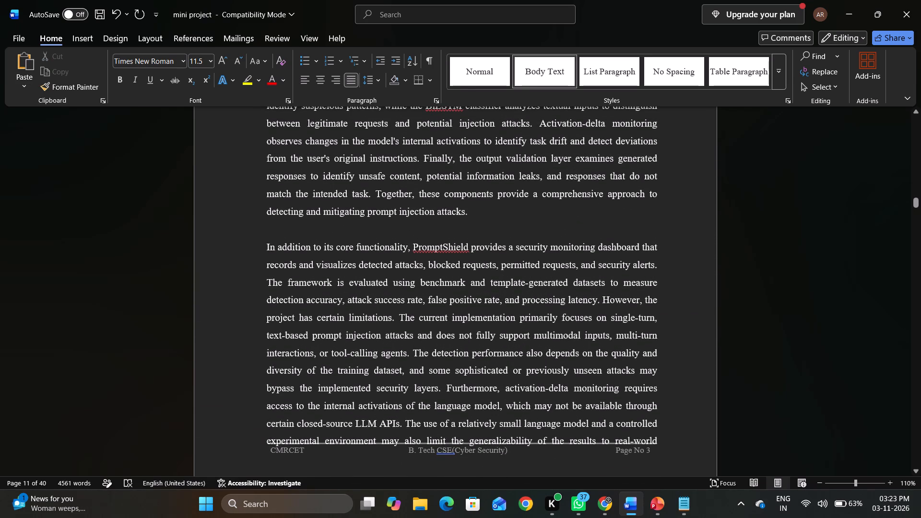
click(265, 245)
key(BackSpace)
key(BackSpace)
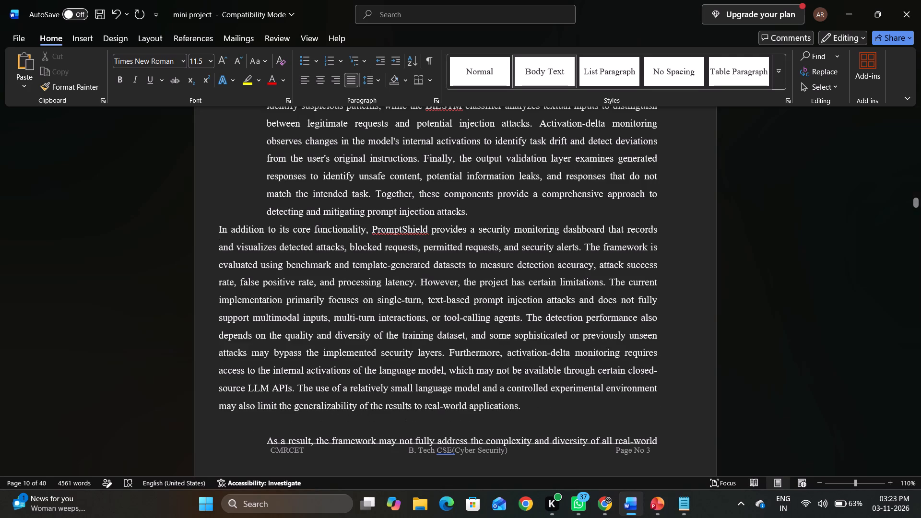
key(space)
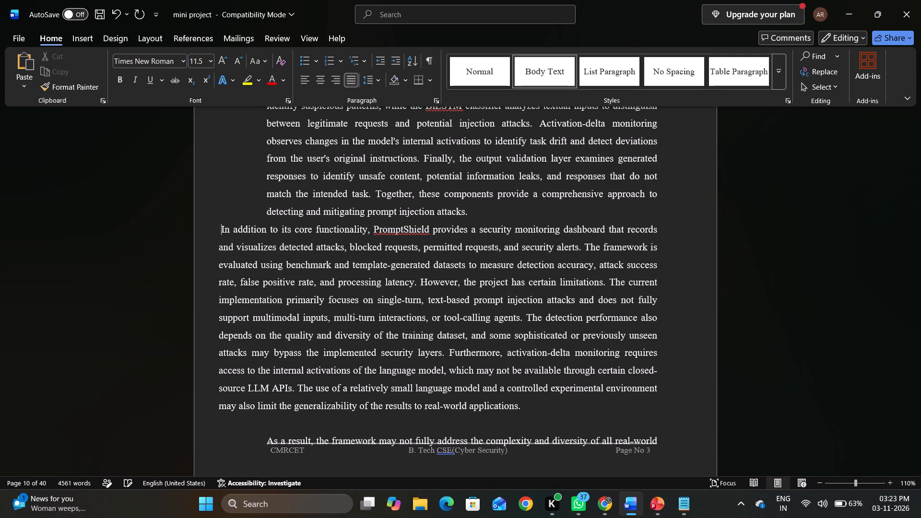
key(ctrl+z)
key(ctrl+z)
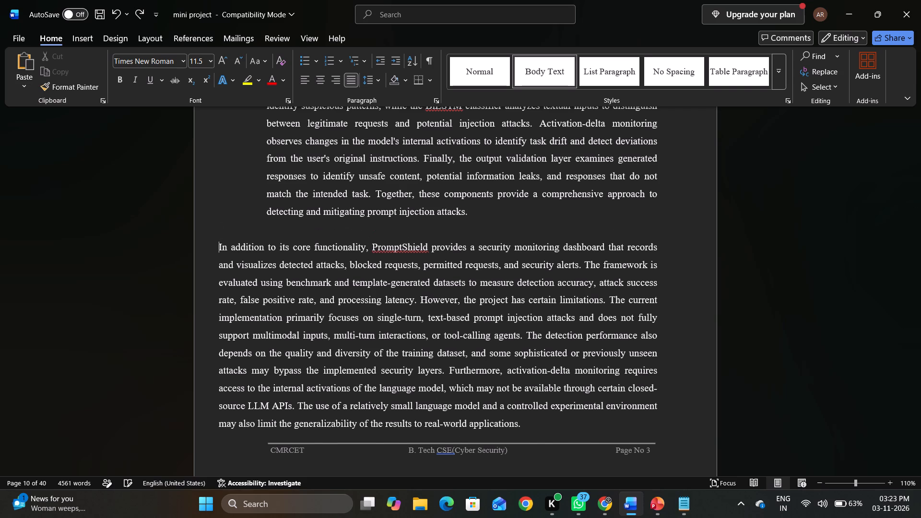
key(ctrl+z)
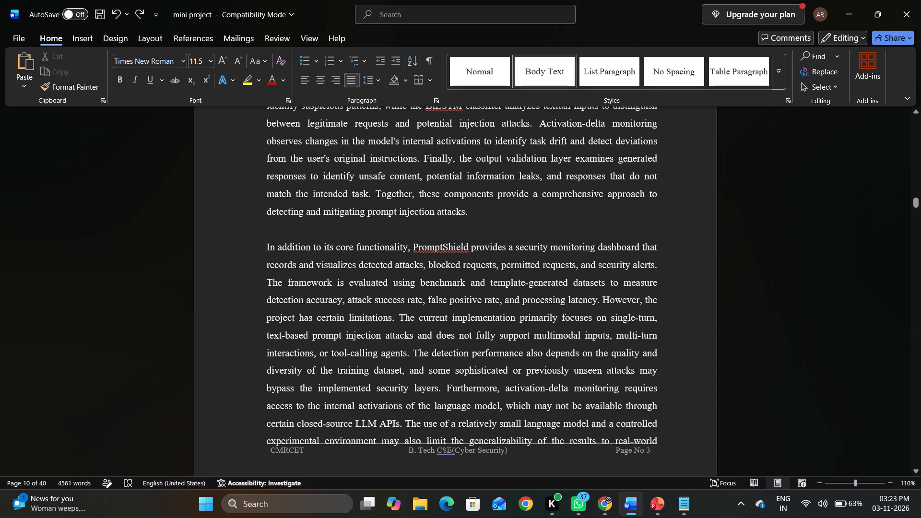
Delete the blank line between the first section 1.3 paragraph and the one starting "In addition to its core functionality".
click(278, 227)
key(BackSpace)
key(BackSpace)
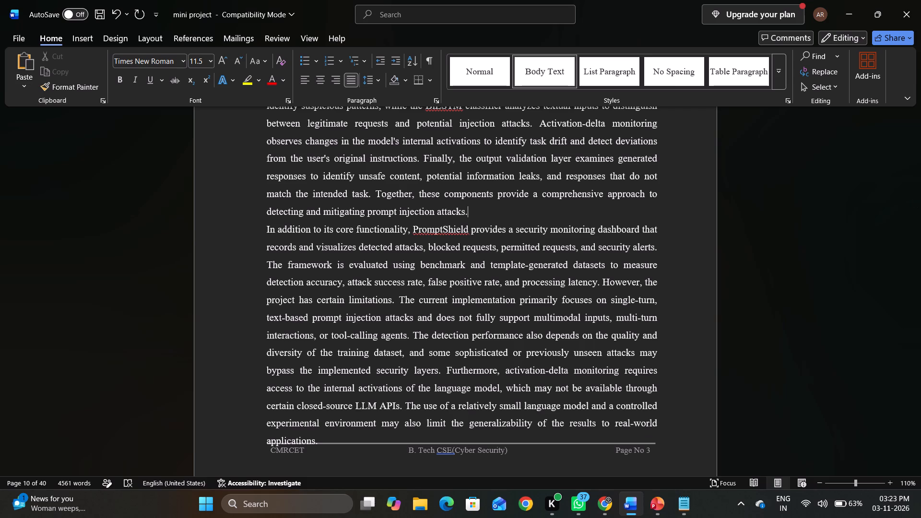
Remove one blank line between the "1.3. Project Scope and Limitations" heading and its first paragraph.
scroll(278, 227, up, 3)
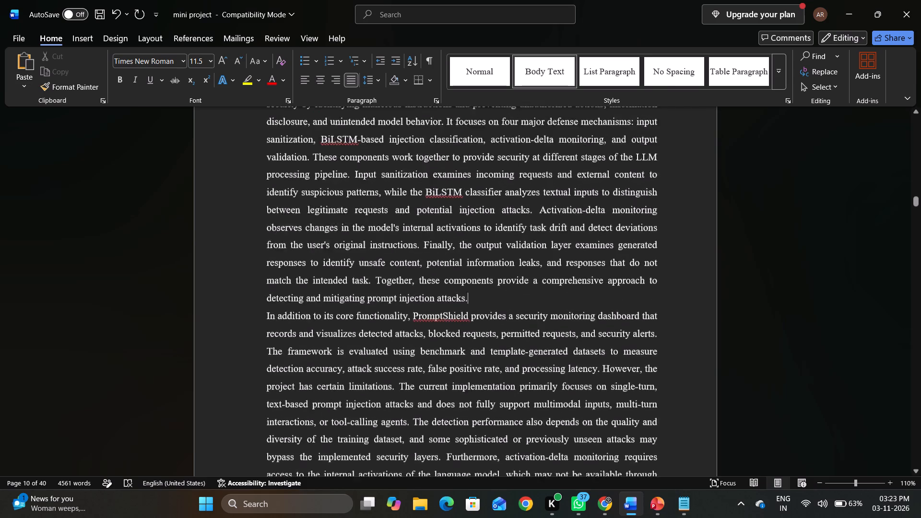
scroll(278, 227, up, 2)
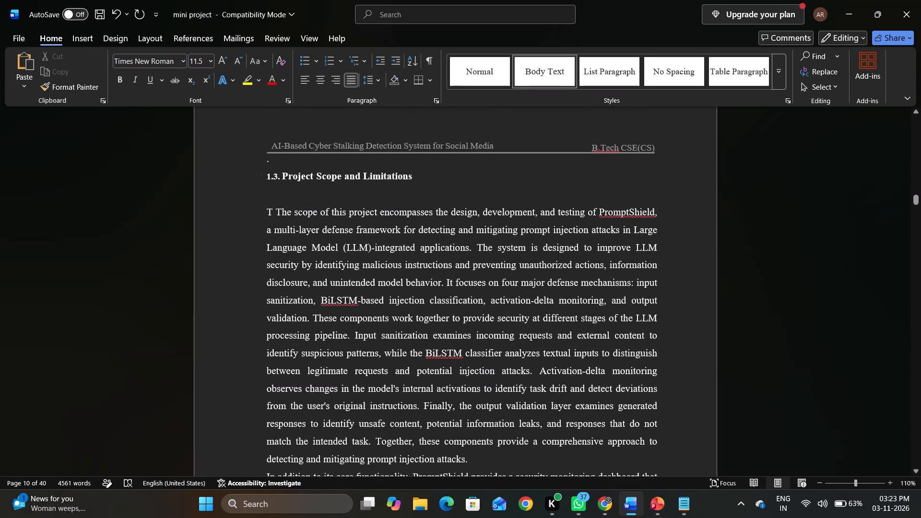
click(268, 202)
key(BackSpace)
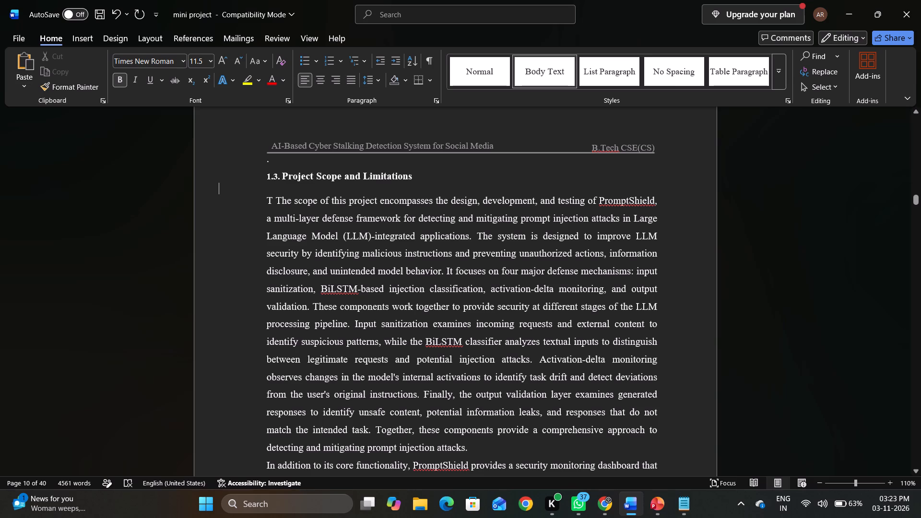
Review the Chapter 1 text from the problem statement through the end of section 1.3.
scroll(403, 307, down, 8)
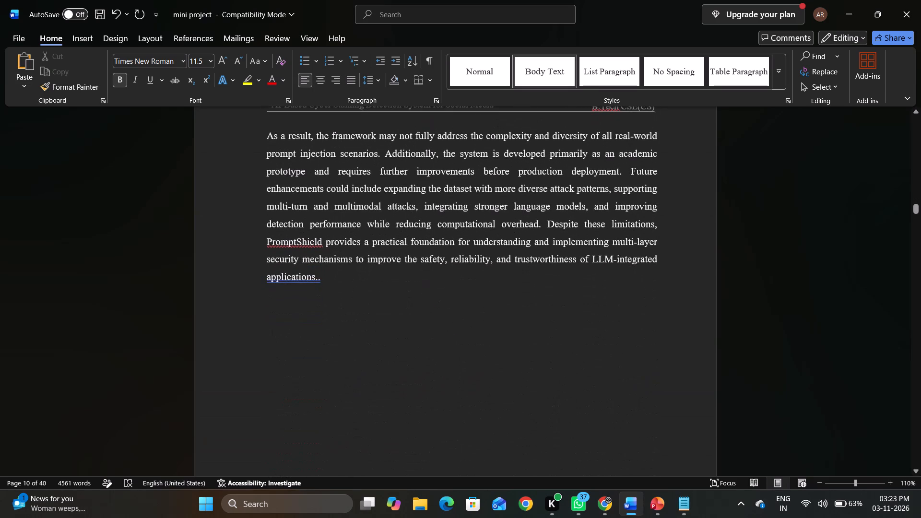
scroll(403, 307, up, 10)
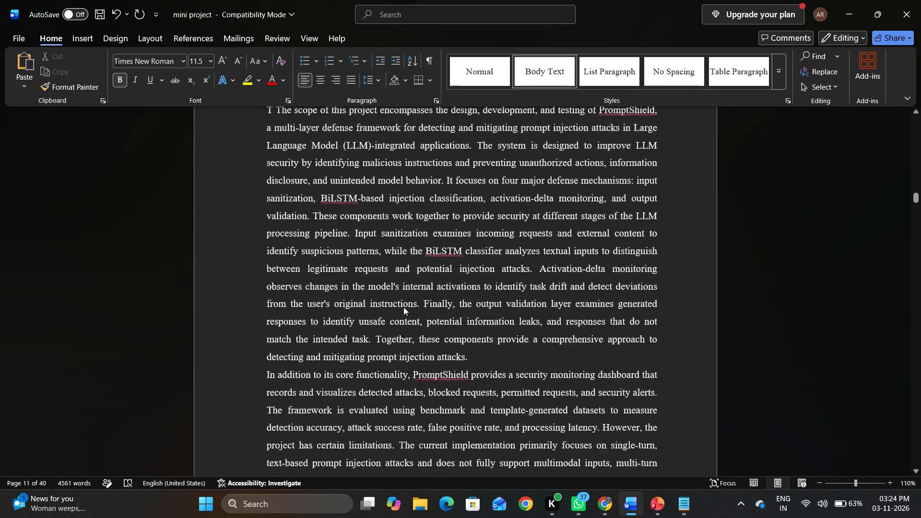
scroll(403, 307, up, 3)
scroll(403, 307, right, 1)
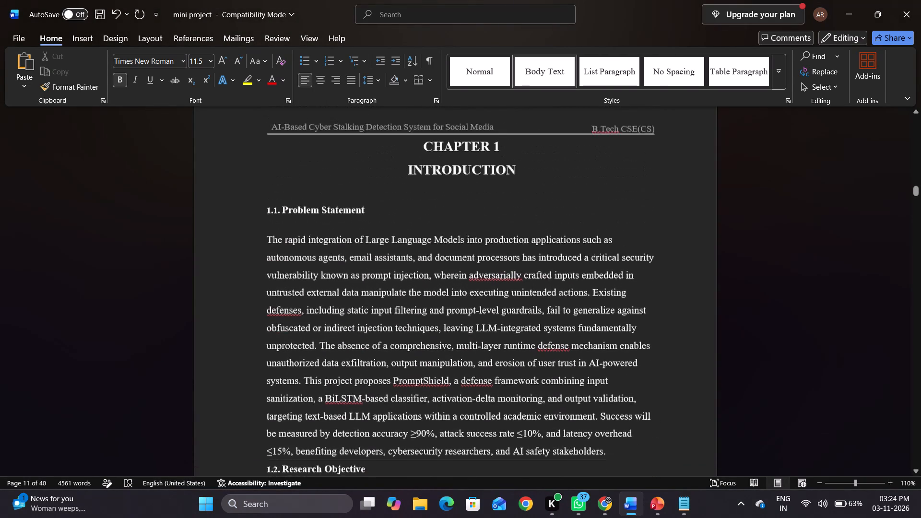
scroll(403, 307, right, 1)
scroll(403, 307, down, 2)
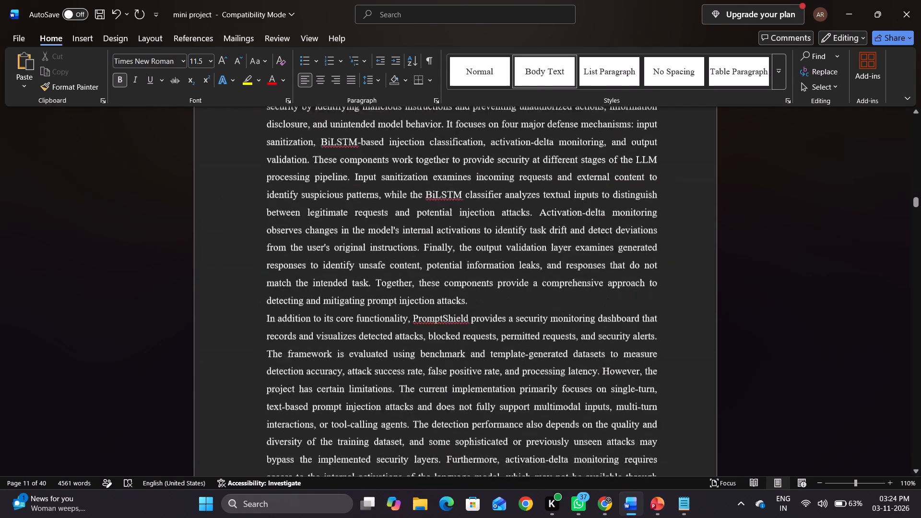
scroll(403, 307, down, 7)
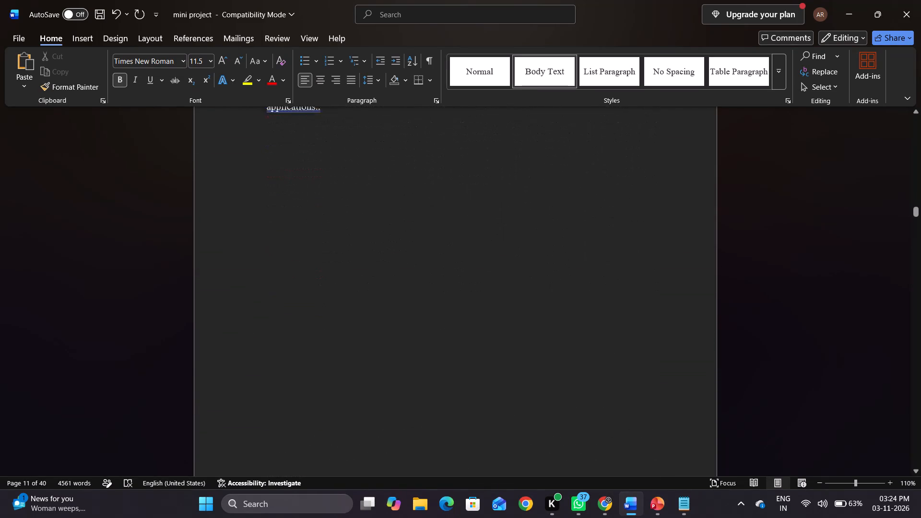
Look through the Literature Review entries 1 to 4, examining their paper details and observations.
scroll(403, 307, down, 9)
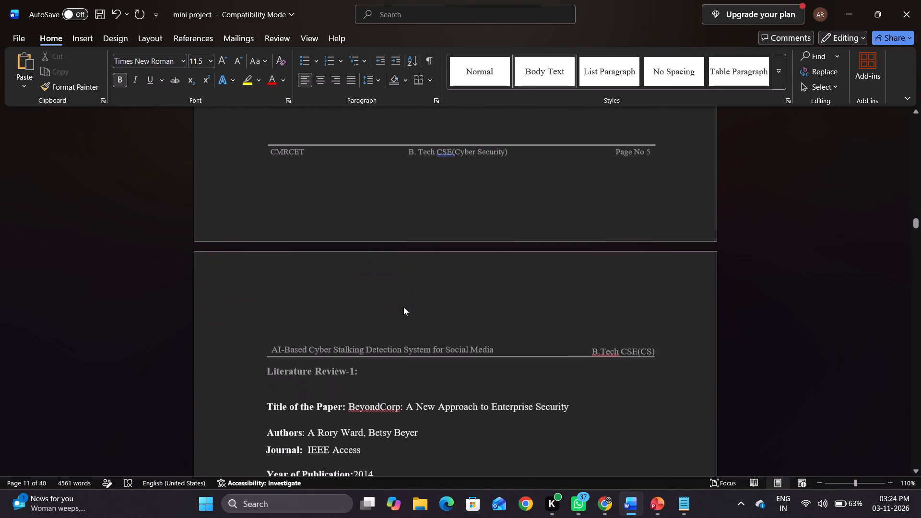
scroll(403, 307, up, 2)
scroll(403, 307, down, 1)
scroll(403, 307, up, 1)
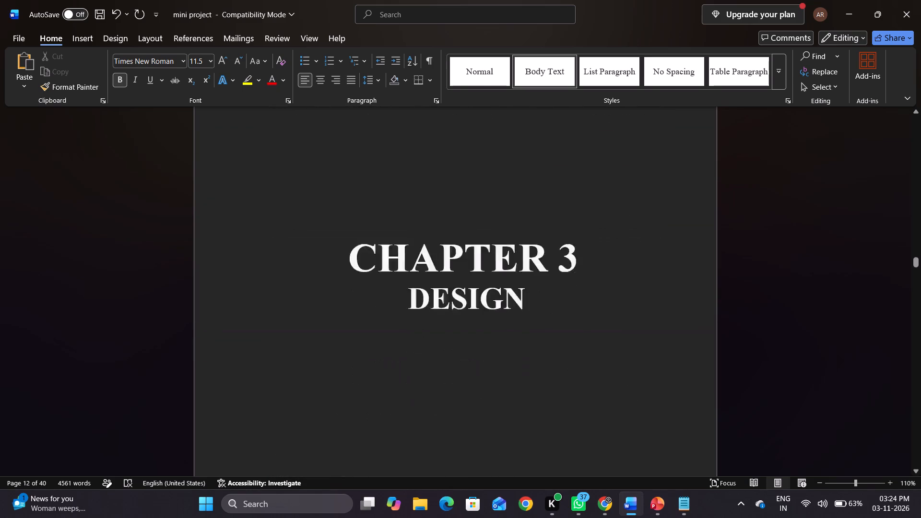
scroll(403, 307, up, 4)
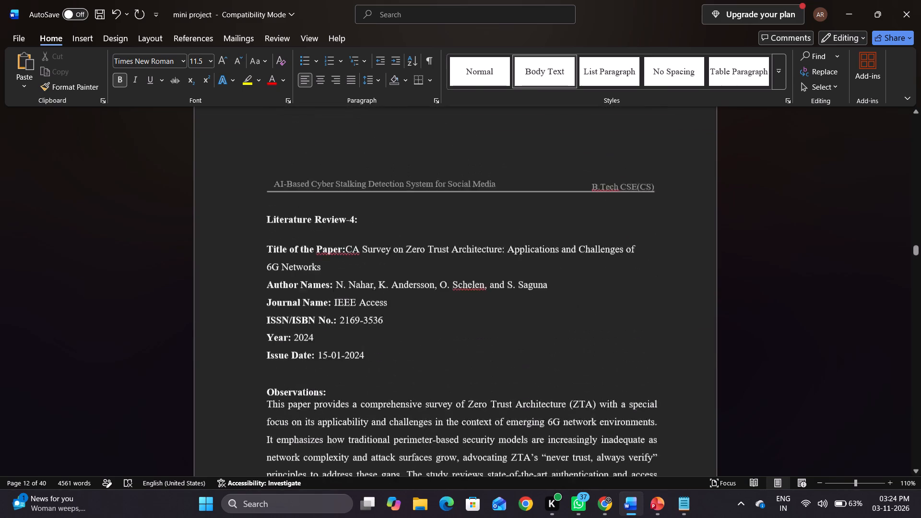
scroll(403, 307, up, 4)
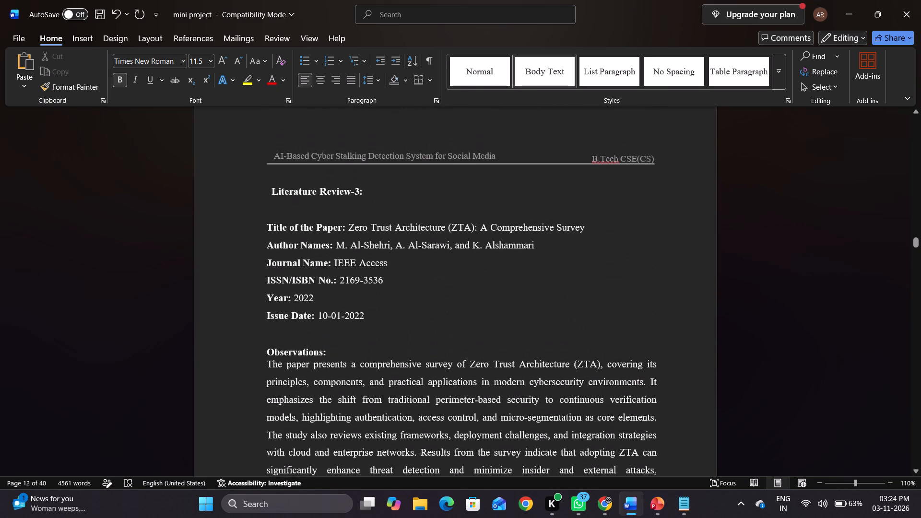
scroll(403, 307, up, 8)
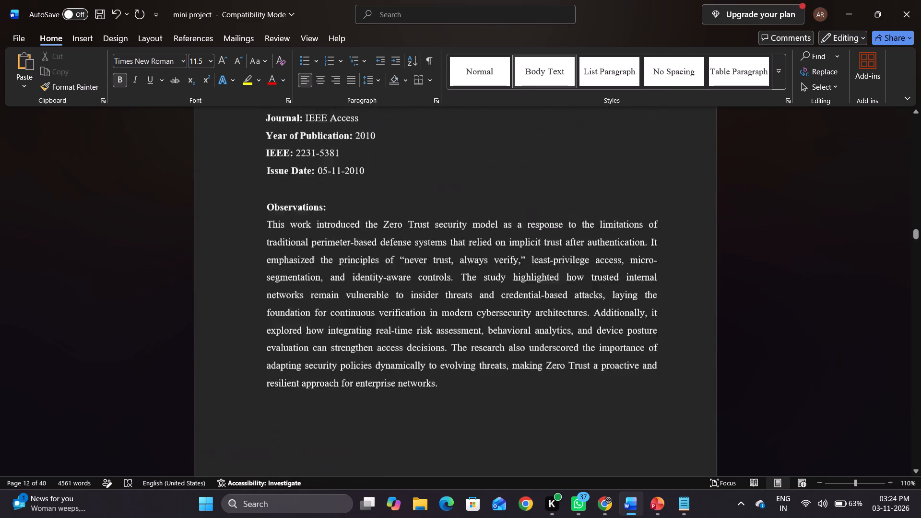
scroll(403, 307, up, 5)
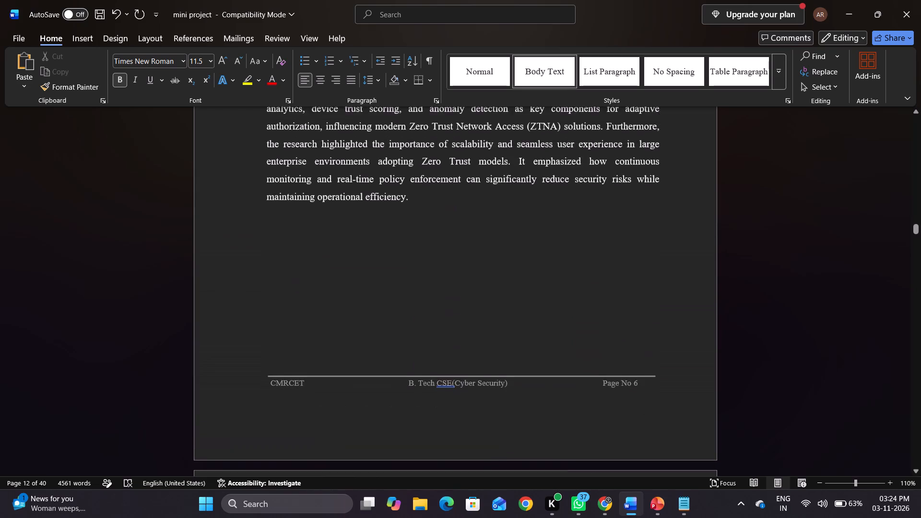
scroll(403, 307, up, 5)
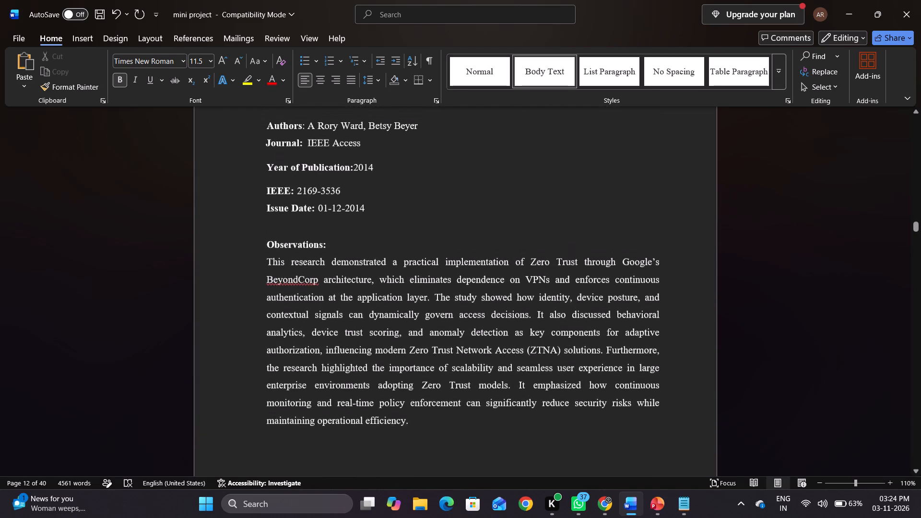
Switch to the PRC 2 B17 presentation and examine its Introduction and Literature Survey slides for the papers cited.
scroll(403, 307, up, 1)
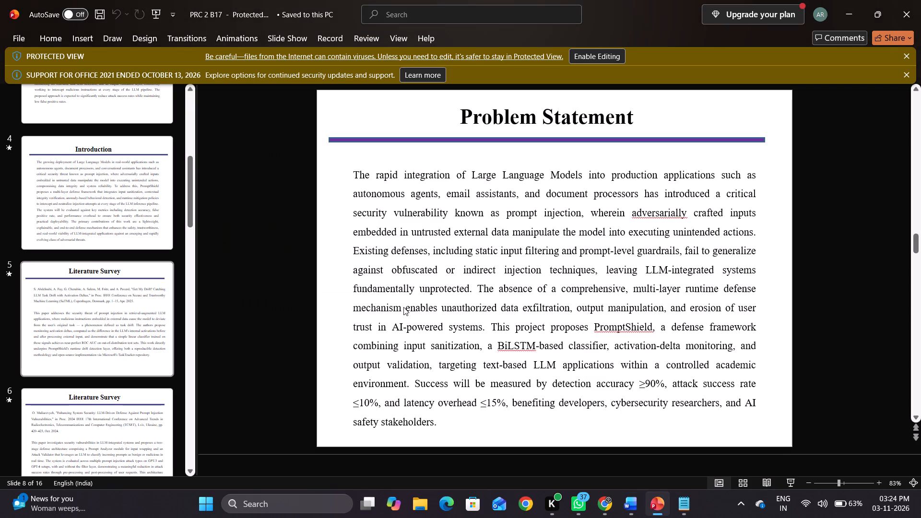
key(Up)
key(Up)
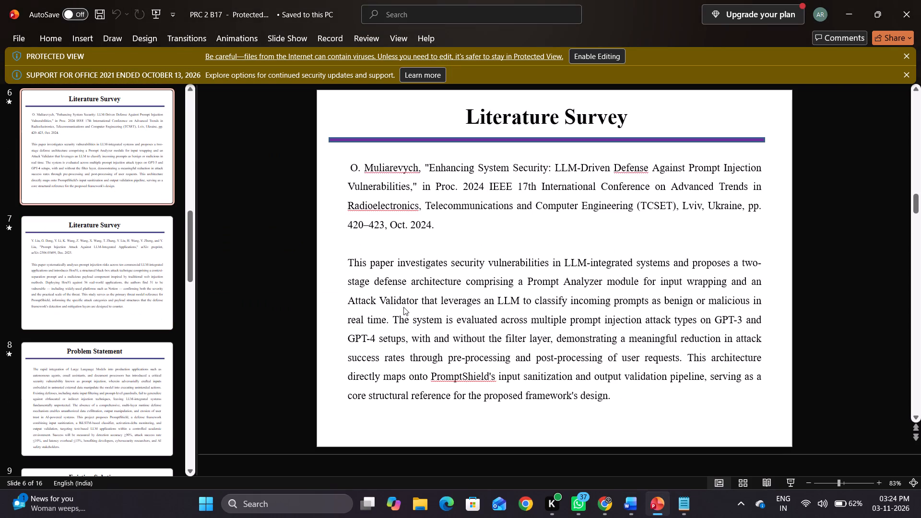
key(Up)
key(Up)
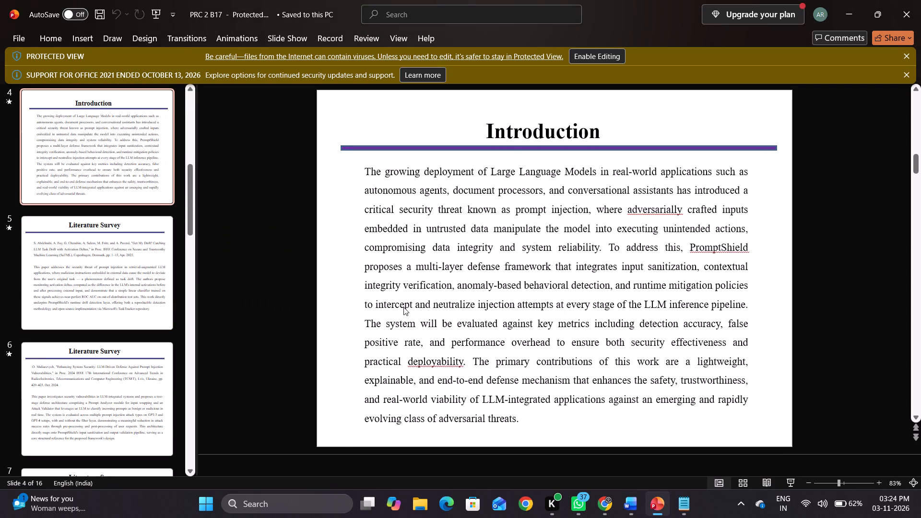
key(Down)
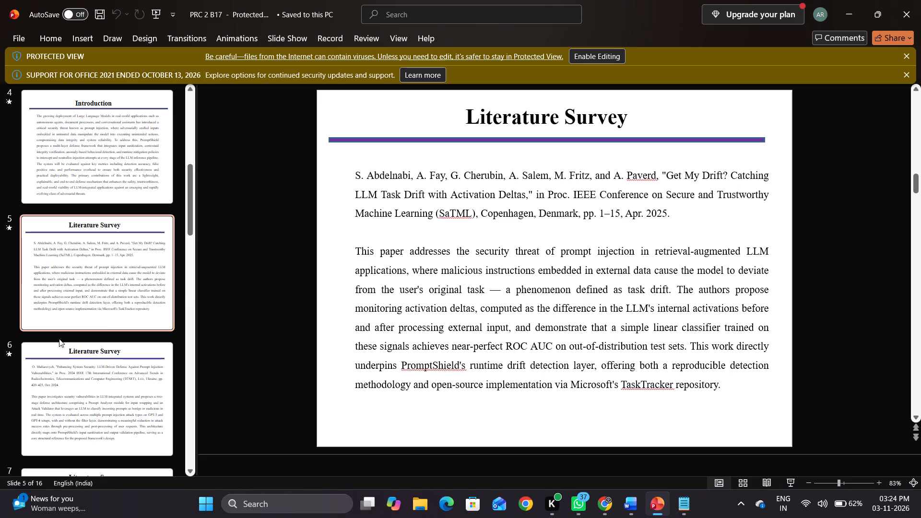
click(110, 382)
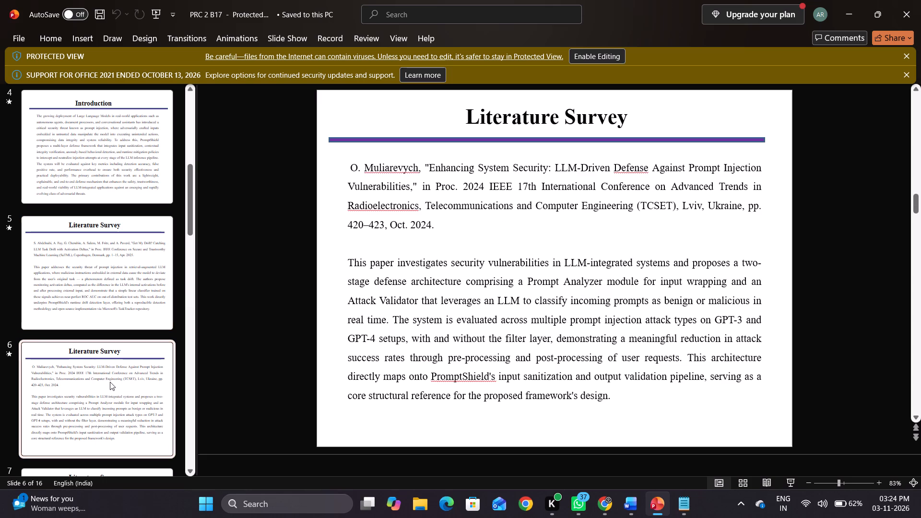
Examine the Literature Survey slides covering the "Get My Drift?" and "Enhancing System Security" papers.
click(77, 275)
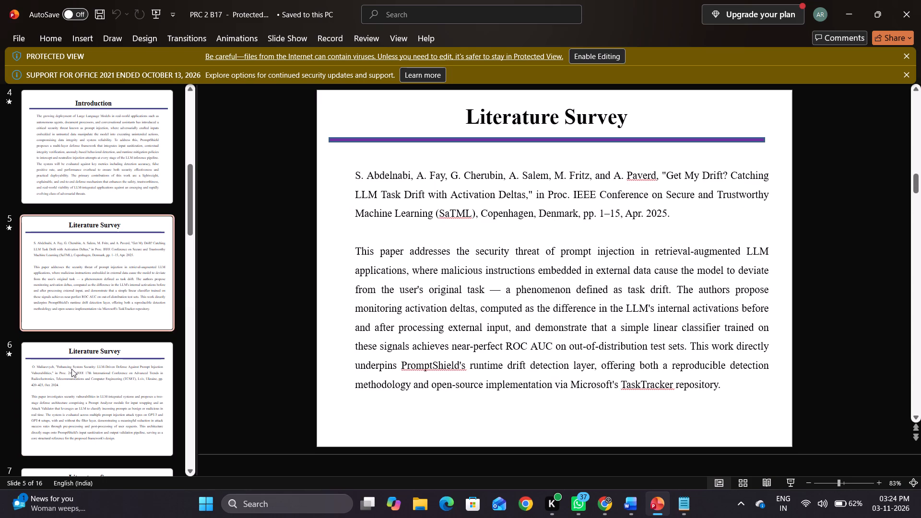
click(72, 374)
scroll(72, 374, down, 1)
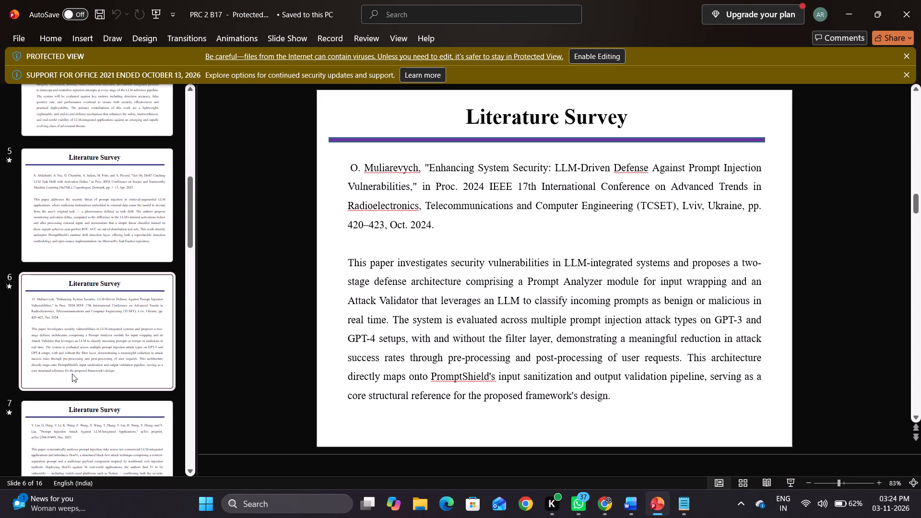
click(72, 374)
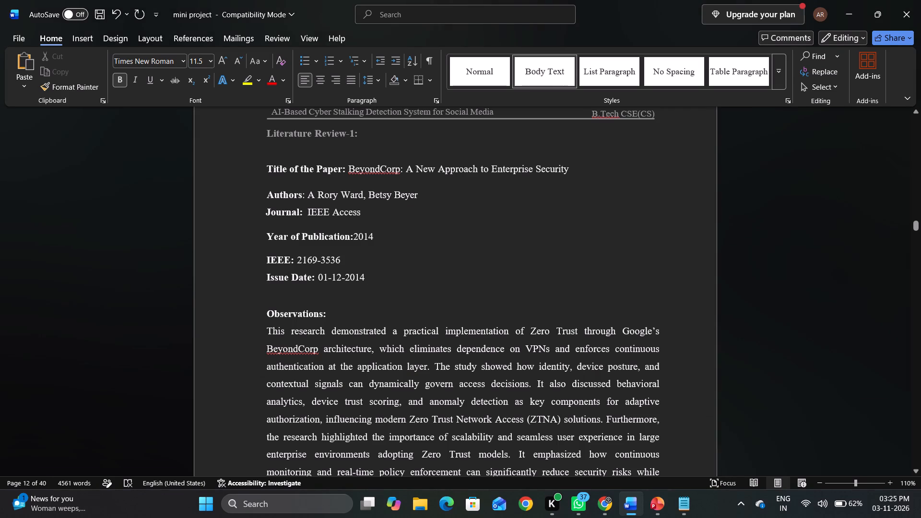
Switch to the mini project report in Word and look through Literature Review entries 1 to 4, examining their paper details and observations.
scroll(503, 318, down, 1)
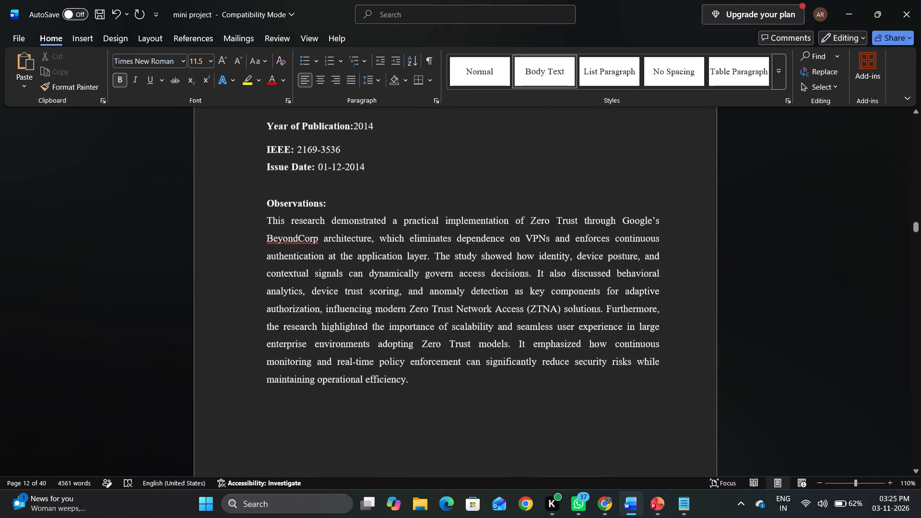
scroll(503, 318, down, 6)
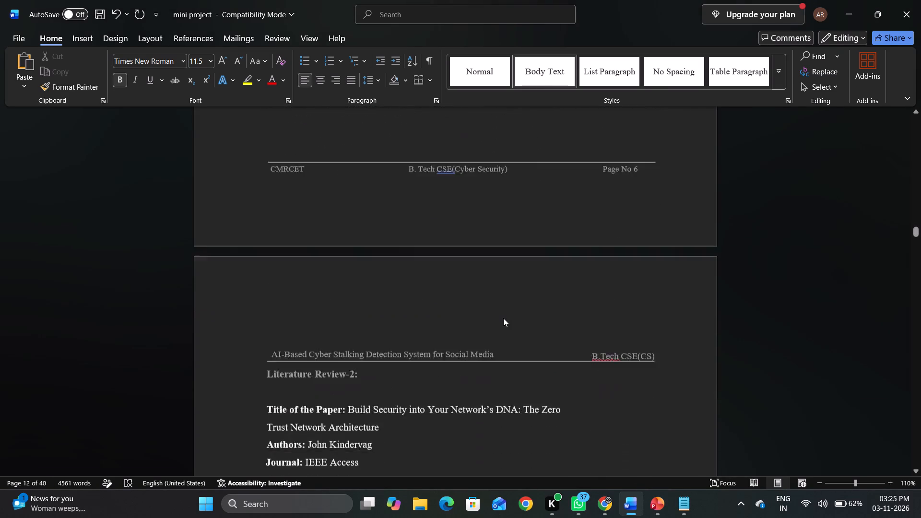
scroll(503, 318, down, 4)
scroll(503, 318, right, 4)
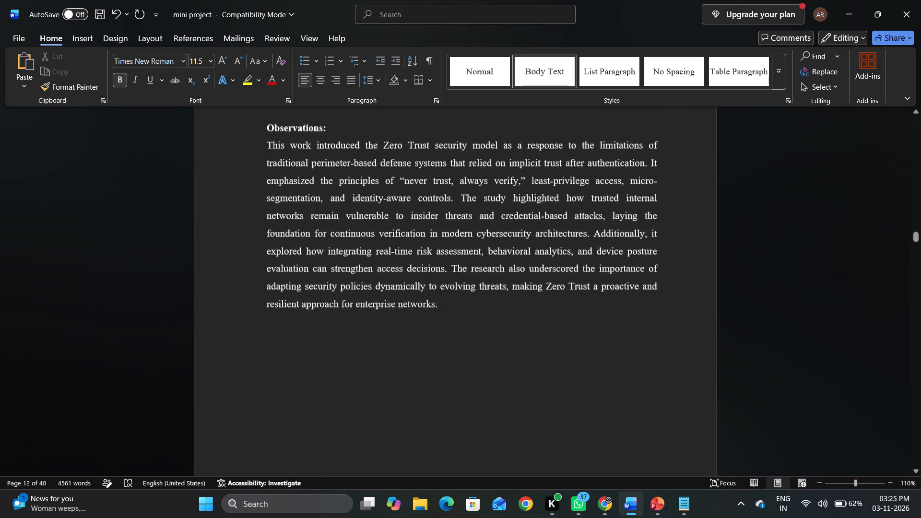
scroll(503, 318, right, 4)
scroll(503, 318, down, 3)
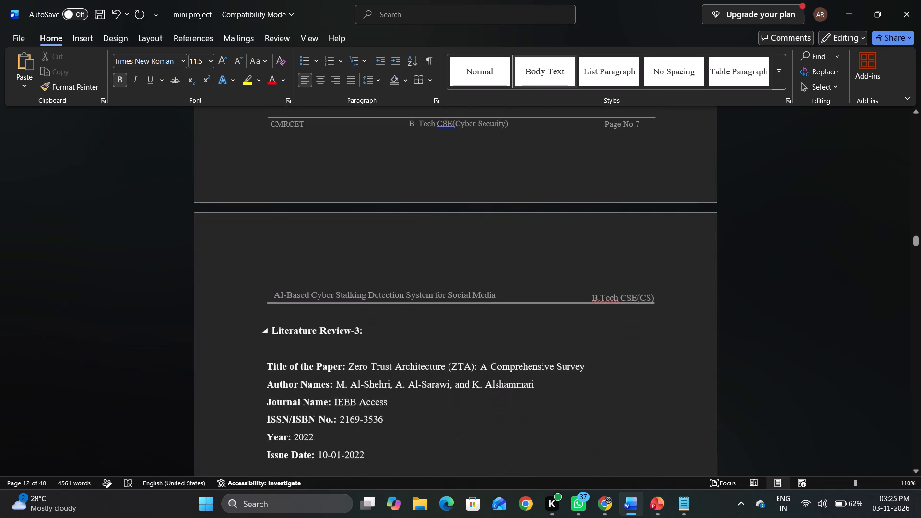
scroll(503, 318, down, 6)
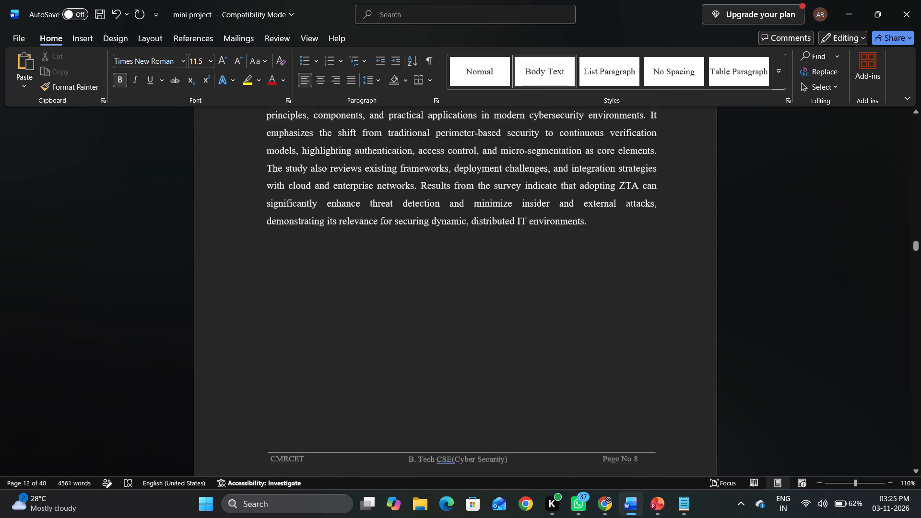
scroll(503, 318, down, 7)
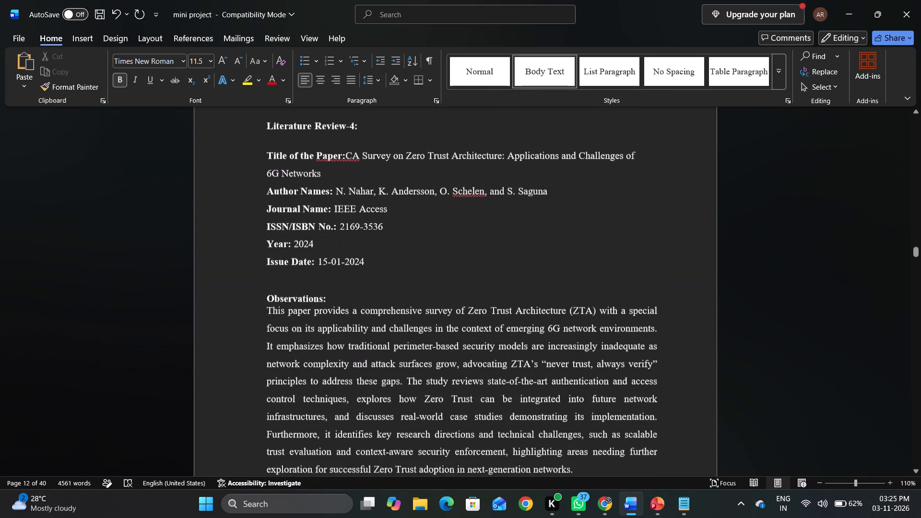
scroll(503, 318, down, 2)
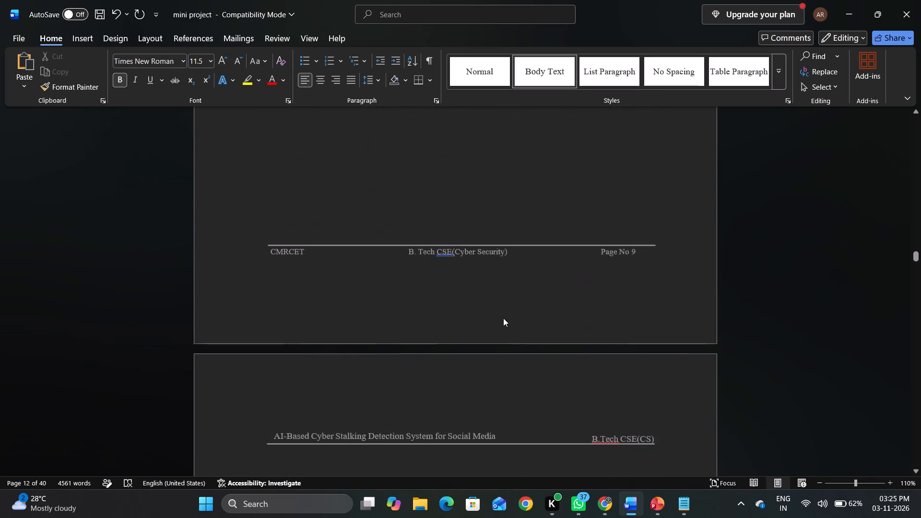
scroll(503, 318, right, 5)
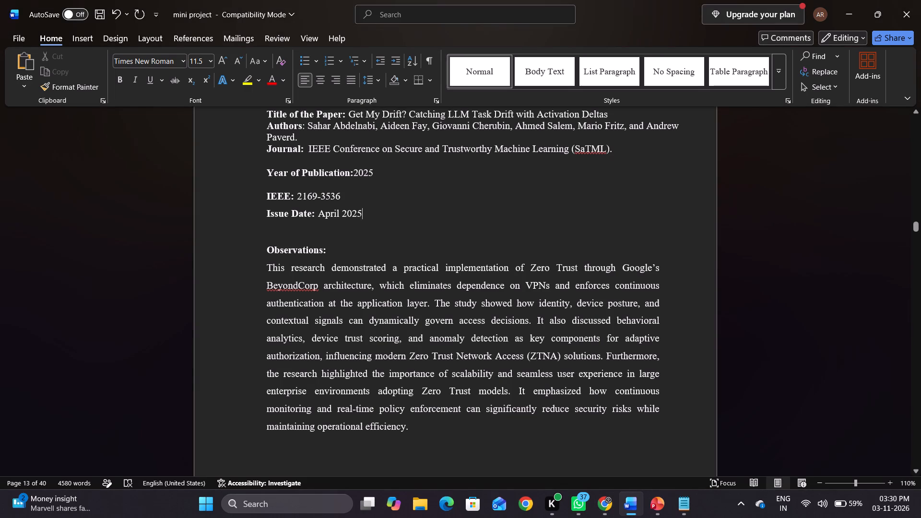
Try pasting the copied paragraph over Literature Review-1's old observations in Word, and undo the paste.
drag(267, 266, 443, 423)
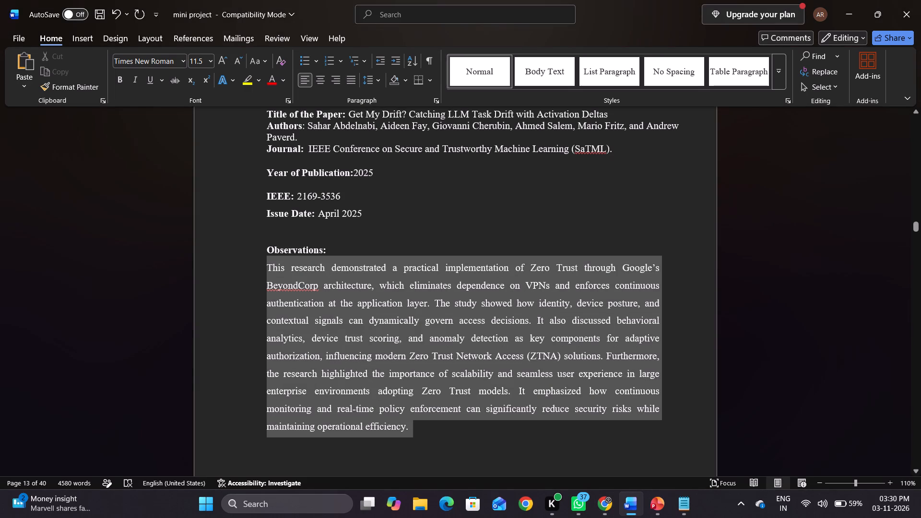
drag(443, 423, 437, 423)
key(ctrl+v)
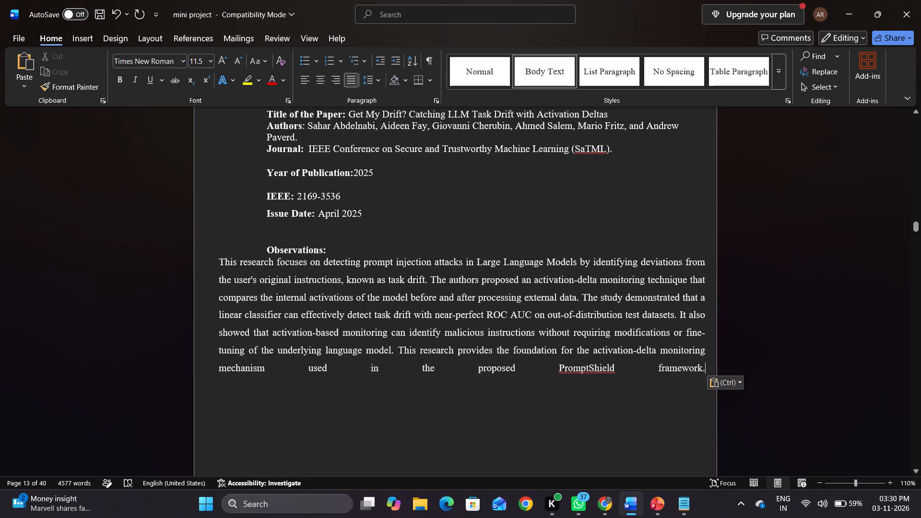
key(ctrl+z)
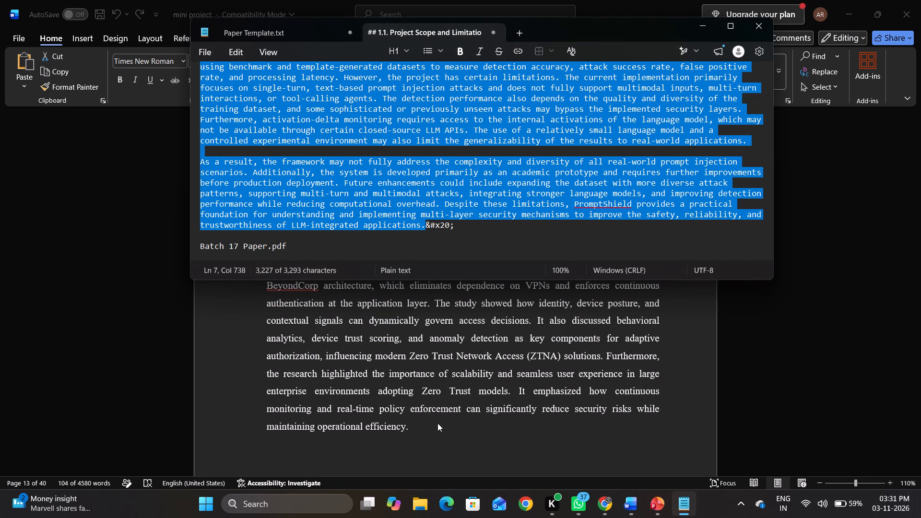
Switch to Notepad and clear the note of its project scope and limitations text, stray code and "Batch 17 Paper.pdf" line.
key(BackSpace)
key(BackSpace)
key(BackSpace)
key(BackSpace)
key(BackSpace)
key(BackSpace)
key(BackSpace)
key(BackSpace)
key(BackSpace)
key(BackSpace)
key(BackSpace)
key(BackSpace)
key(BackSpace)
key(BackSpace)
key(BackSpace)
key(BackSpace)
key(BackSpace)
key(BackSpace)
key(BackSpace)
key(BackSpace)
key(BackSpace)
key(BackSpace)
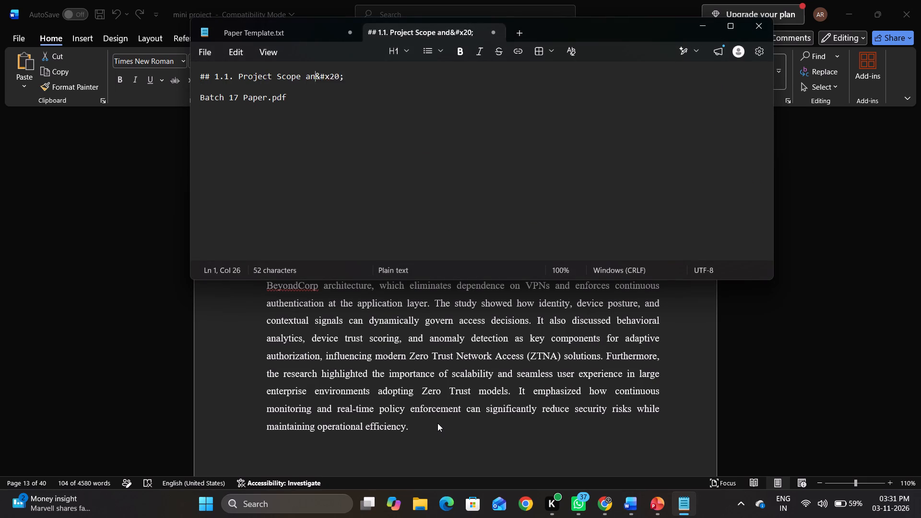
key(Down)
key(Down)
key(Down)
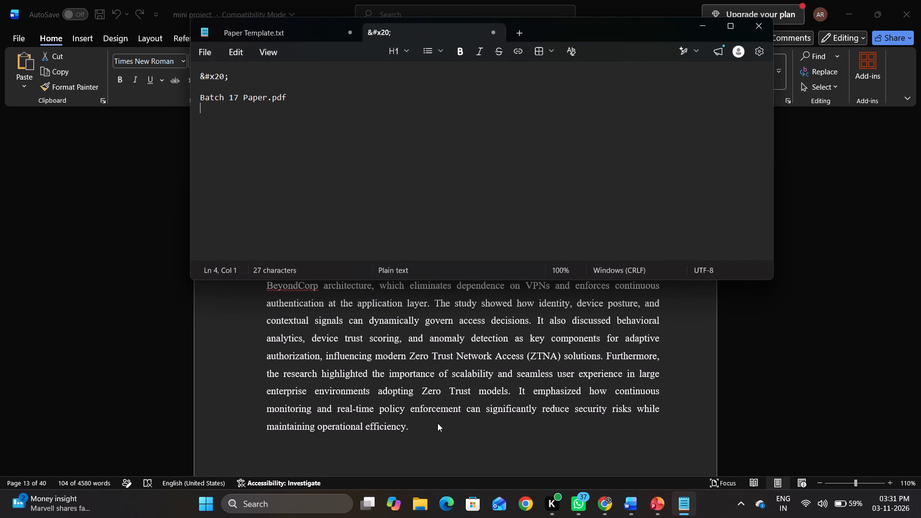
key(BackSpace)
key(BackSpace)
key(BackSpace)
key(BackSpace)
key(BackSpace)
key(BackSpace)
key(BackSpace)
key(BackSpace)
key(BackSpace)
key(BackSpace)
key(BackSpace)
key(BackSpace)
key(BackSpace)
key(BackSpace)
key(BackSpace)
key(BackSpace)
key(BackSpace)
key(BackSpace)
key(BackSpace)
key(BackSpace)
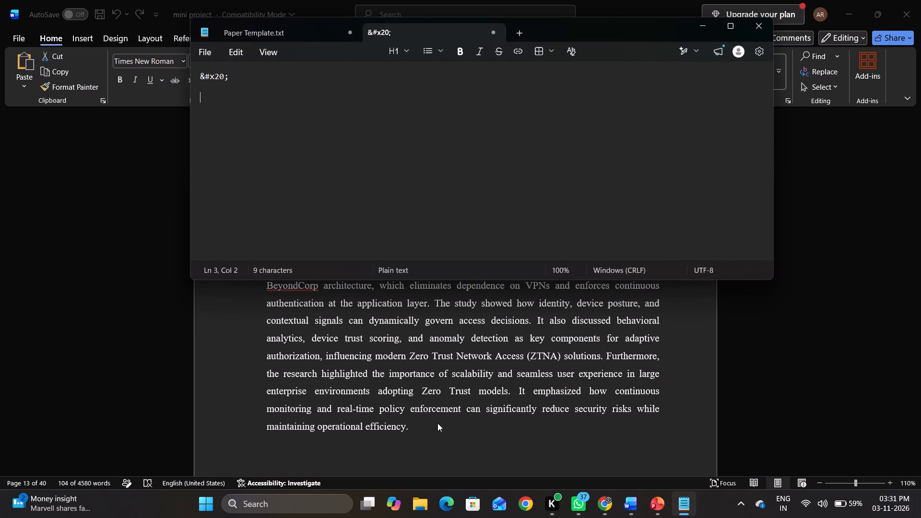
Paste the copied observations paragraph into the empty Notepad note and copy it all as plain text.
key(ctrl+v)
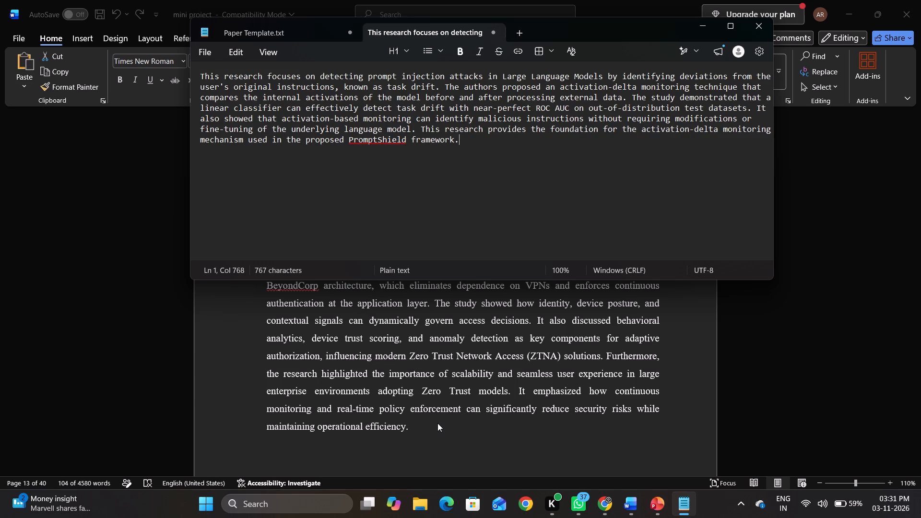
key(ctrl+a)
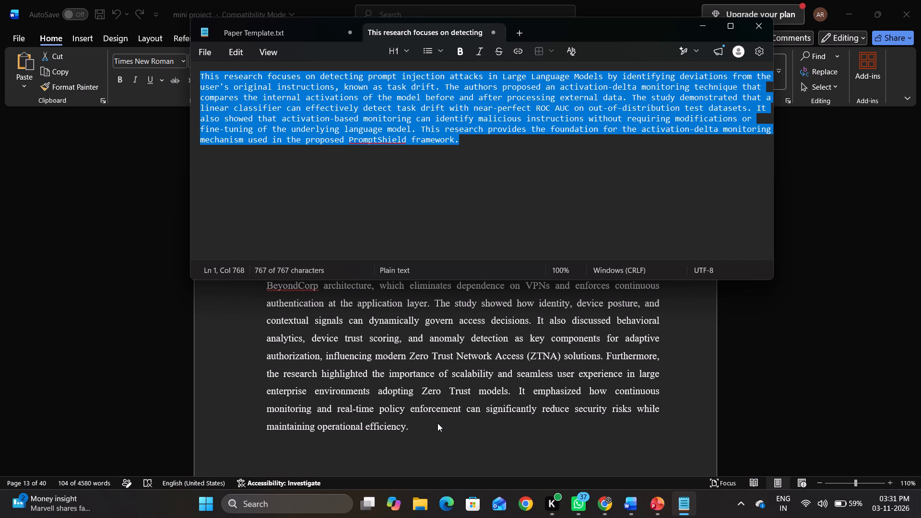
key(ctrl+c)
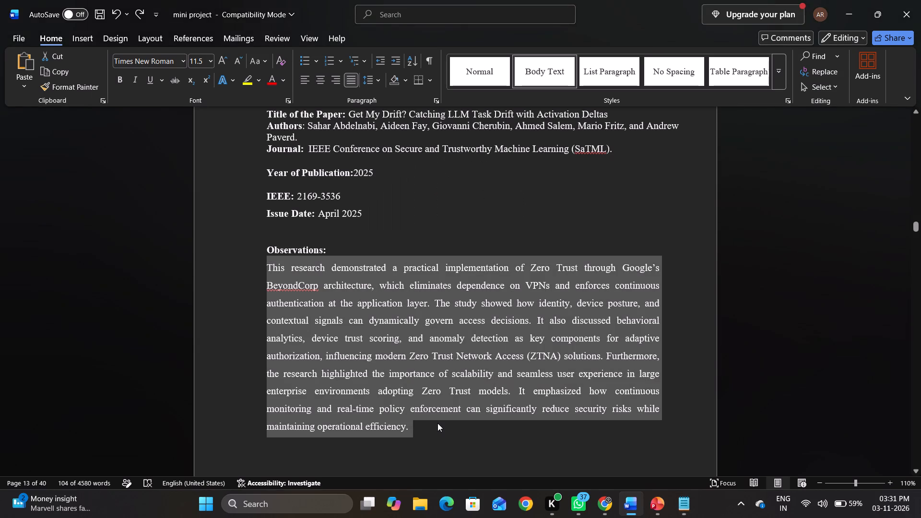
Replace Literature Review-1's old observations in Word with the copied plain-text paragraph and remove the stray "T" before "This research focuses".
click(286, 255)
drag(273, 268, 295, 281)
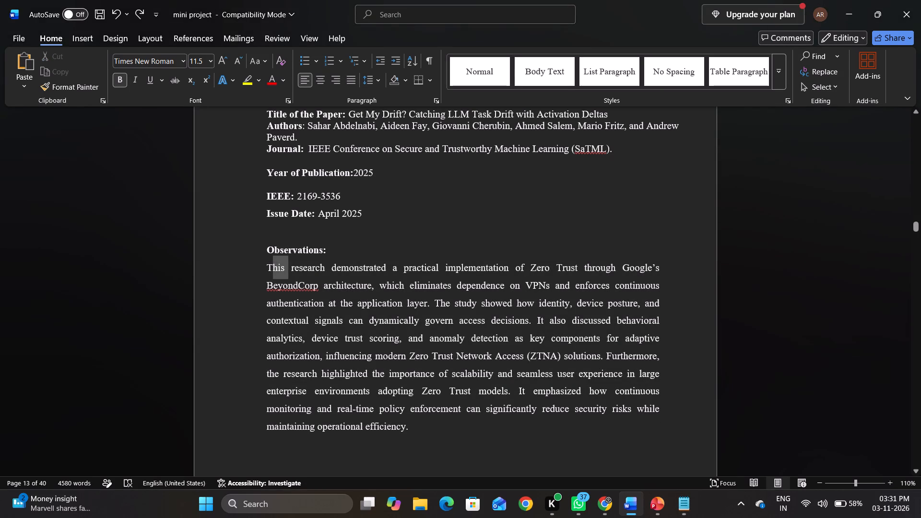
drag(295, 281, 283, 272)
drag(283, 272, 410, 428)
key(ctrl+v)
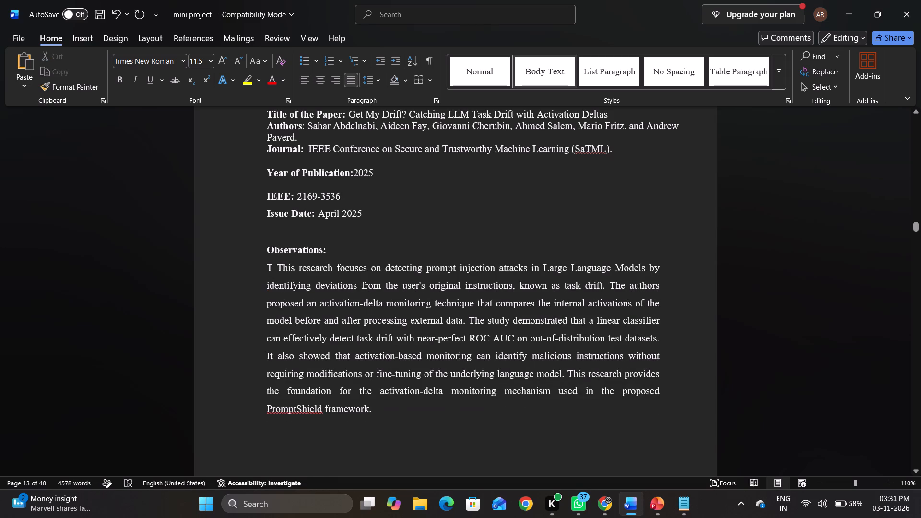
click(277, 268)
key(BackSpace)
key(BackSpace)
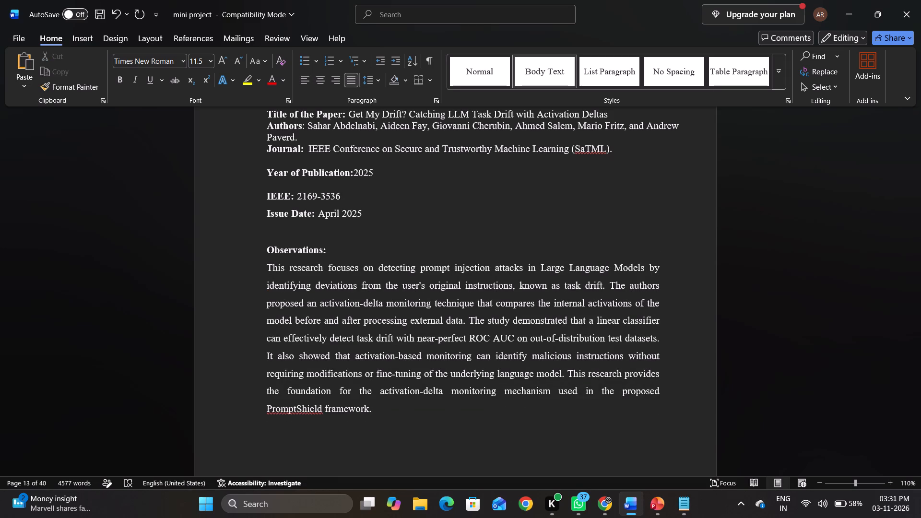
Look through the pages after Literature Review-1, checking the Literature Review-2 and Literature Review-3 entries.
scroll(367, 369, down, 5)
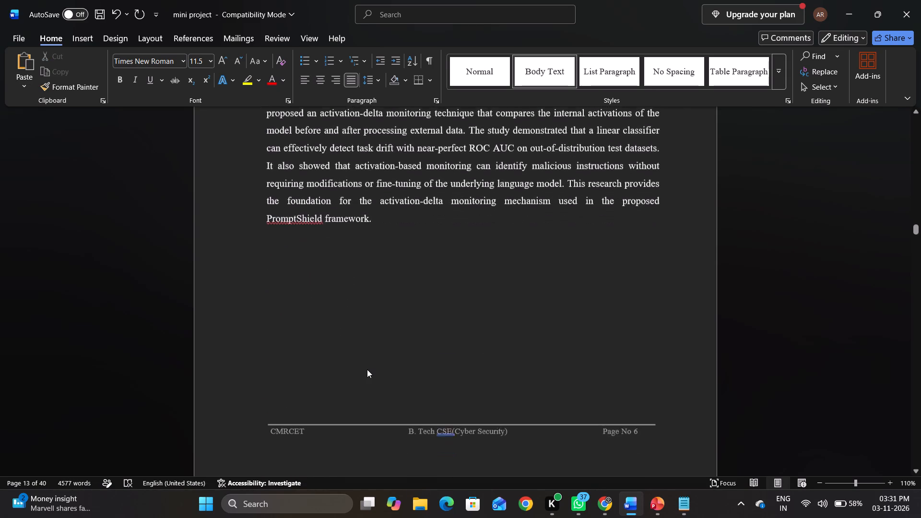
scroll(367, 369, down, 1)
scroll(367, 369, right, 1)
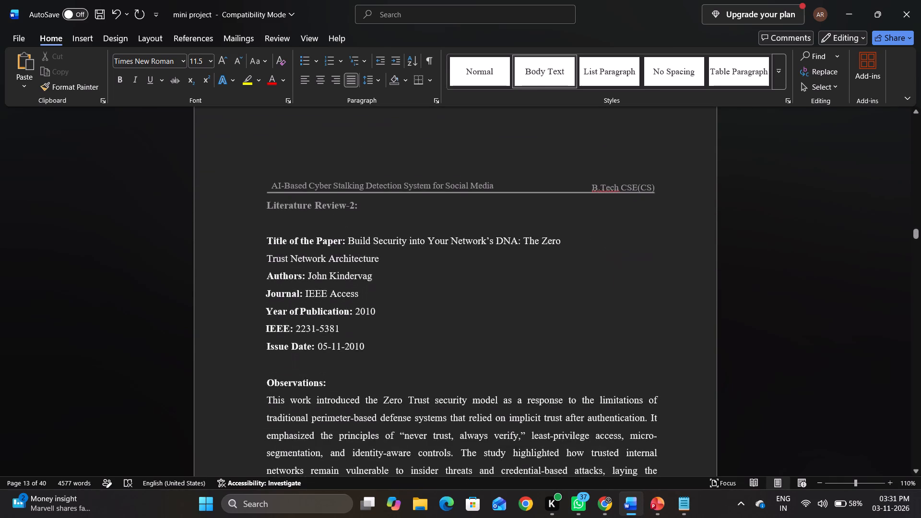
scroll(367, 369, right, 1)
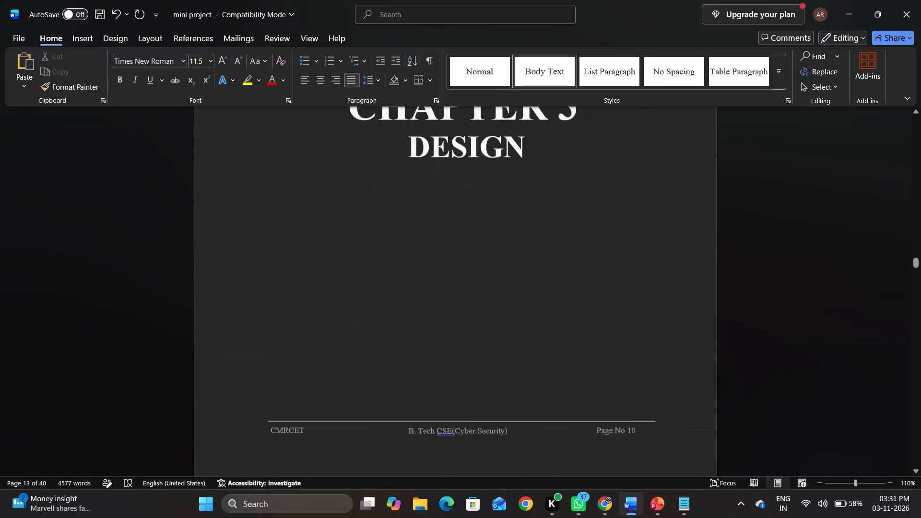
scroll(367, 369, up, 7)
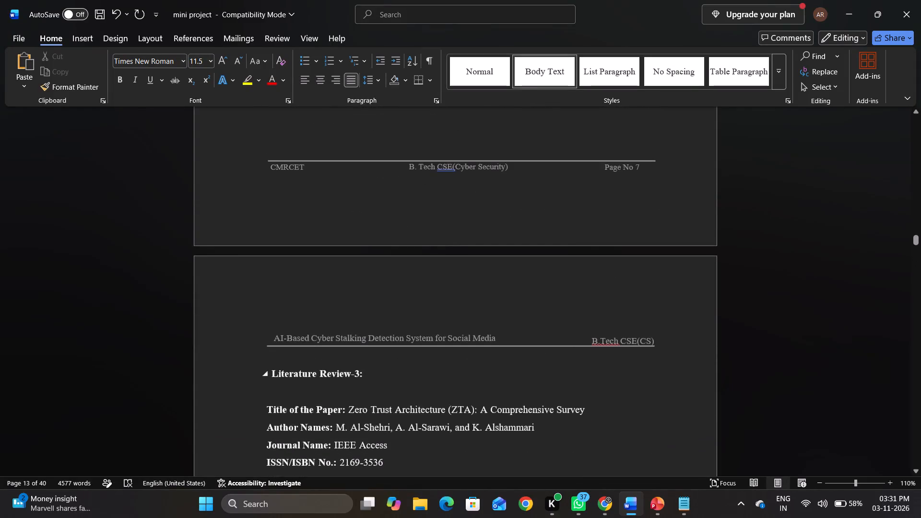
scroll(367, 369, down, 3)
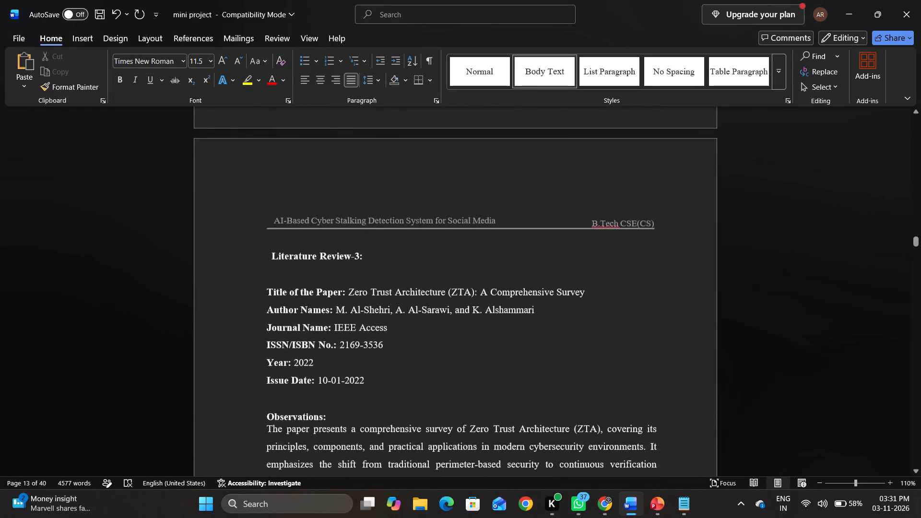
Turn on AutoSave by uploading the document to the personal OneDrive.
click(69, 9)
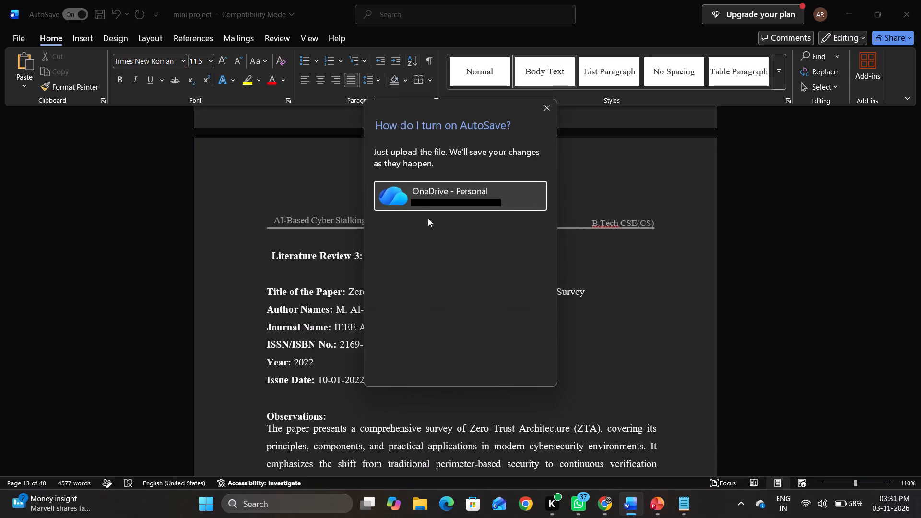
double_click(443, 185)
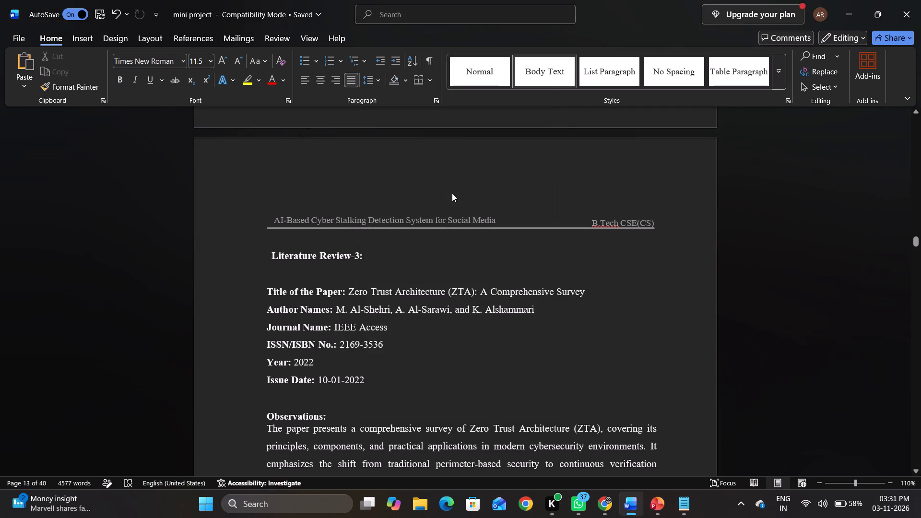
Rename the document as "major project documentation".
click(269, 5)
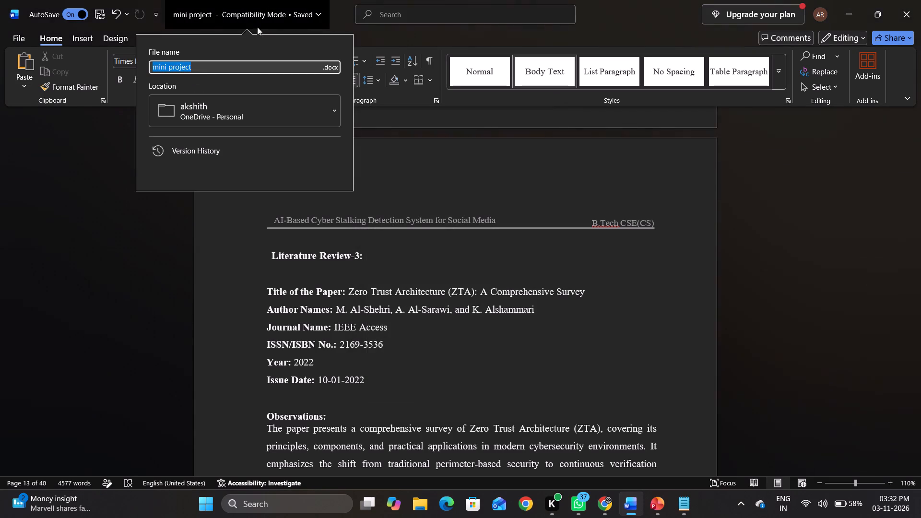
click(244, 70)
key(BackSpace)
key(BackSpace)
key(BackSpace)
key(BackSpace)
key(BackSpace)
key(BackSpace)
key(BackSpace)
key(BackSpace)
key(BackSpace)
key(BackSpace)
key(BackSpace)
key(BackSpace)
key(BackSpace)
key(BackSpace)
key(BackSpace)
key(BackSpace)
key(BackSpace)
key(BackSpace)
key(BackSpace)
key(BackSpace)
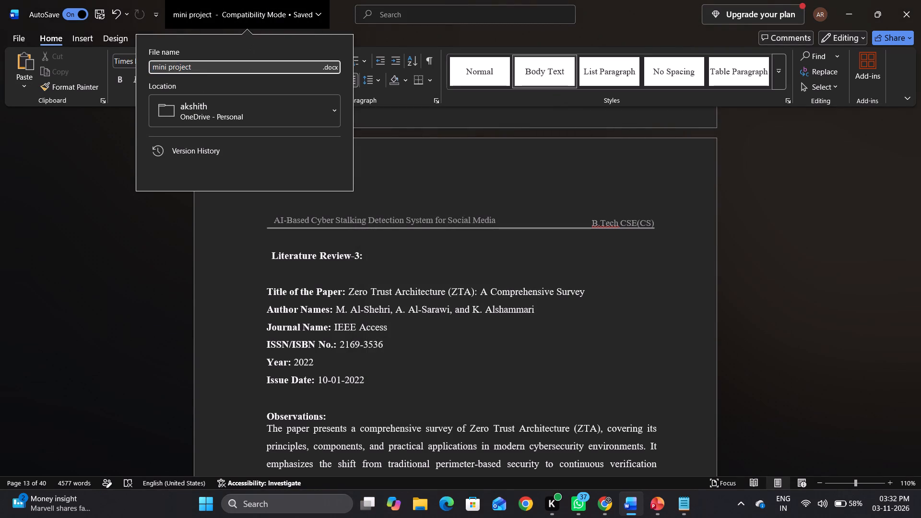
text(major project)
key(space)
text(documentation)
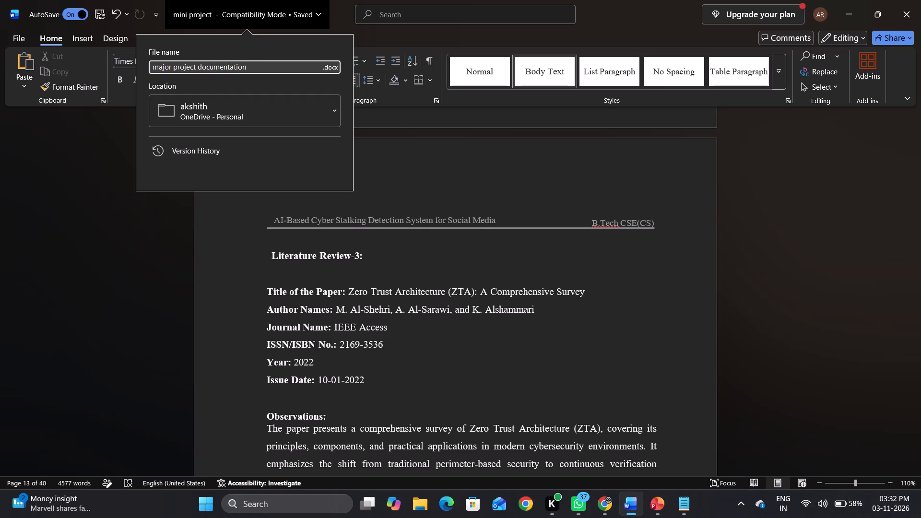
key(Return)
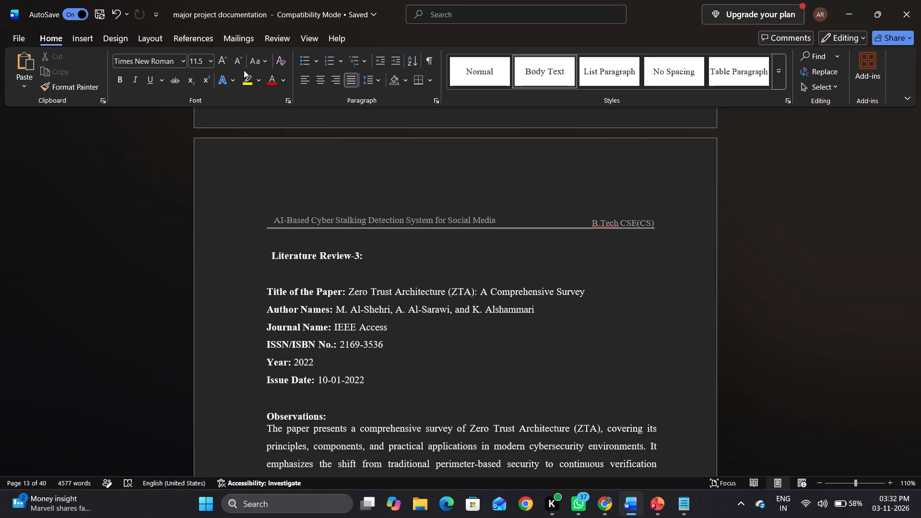
Return to the Literature Review-2 entry and review its paper details and observations.
scroll(273, 173, up, 1)
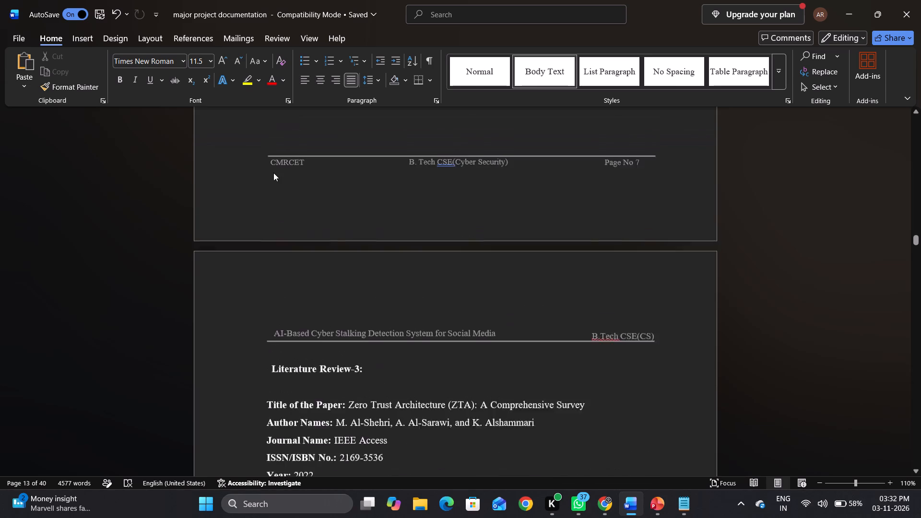
scroll(273, 173, up, 5)
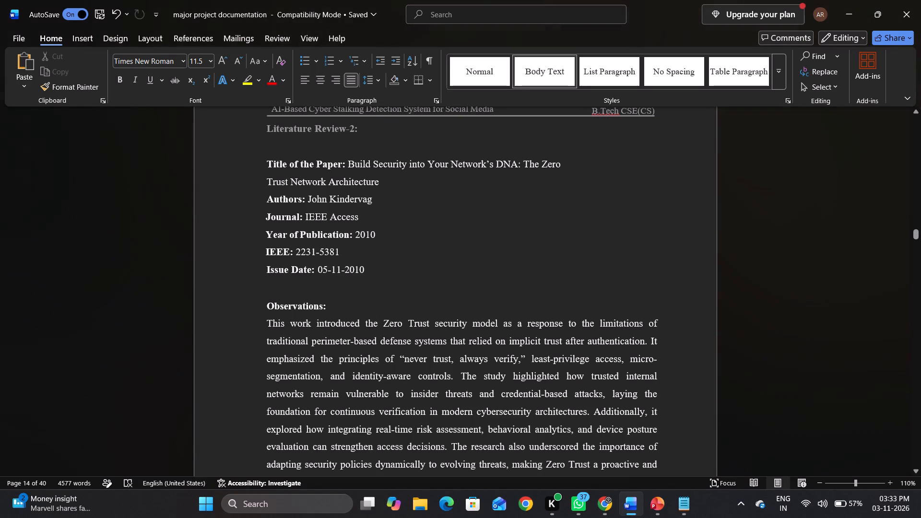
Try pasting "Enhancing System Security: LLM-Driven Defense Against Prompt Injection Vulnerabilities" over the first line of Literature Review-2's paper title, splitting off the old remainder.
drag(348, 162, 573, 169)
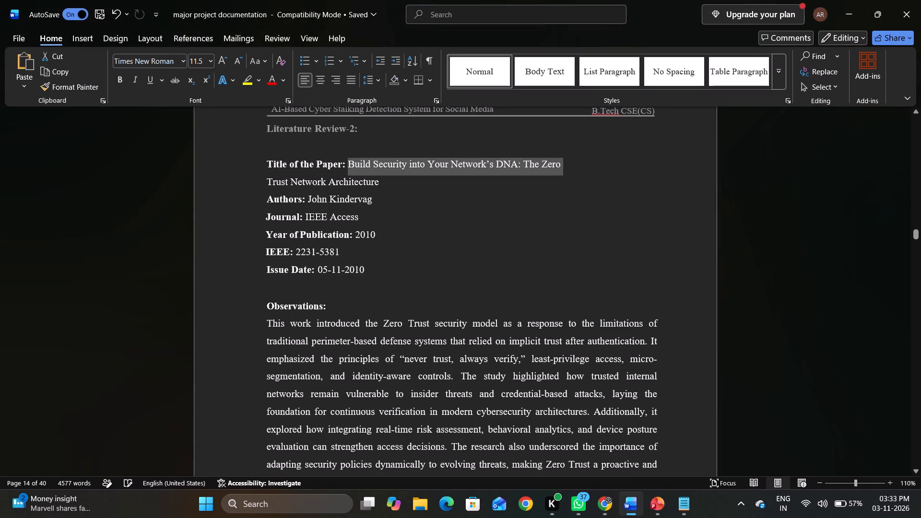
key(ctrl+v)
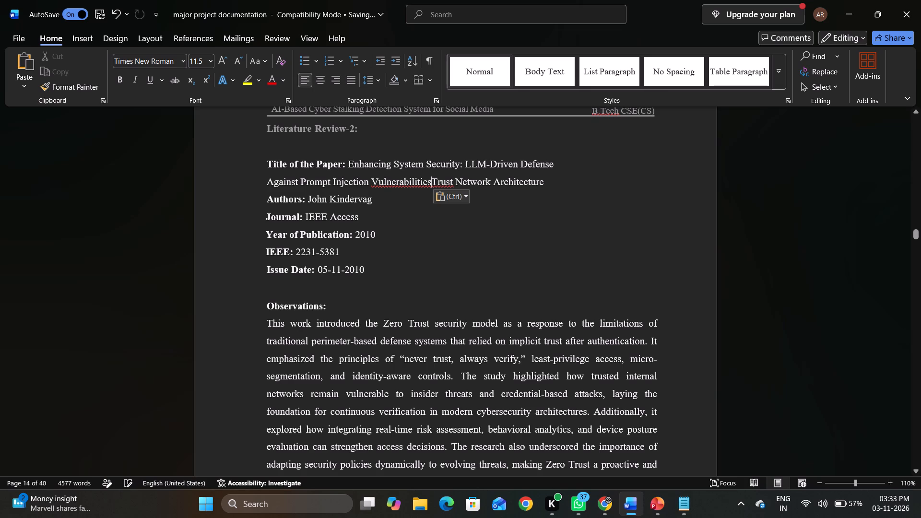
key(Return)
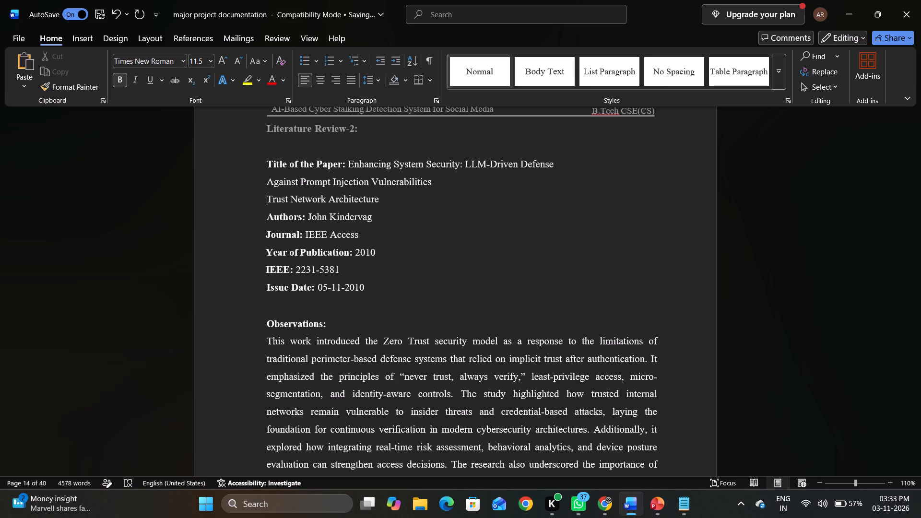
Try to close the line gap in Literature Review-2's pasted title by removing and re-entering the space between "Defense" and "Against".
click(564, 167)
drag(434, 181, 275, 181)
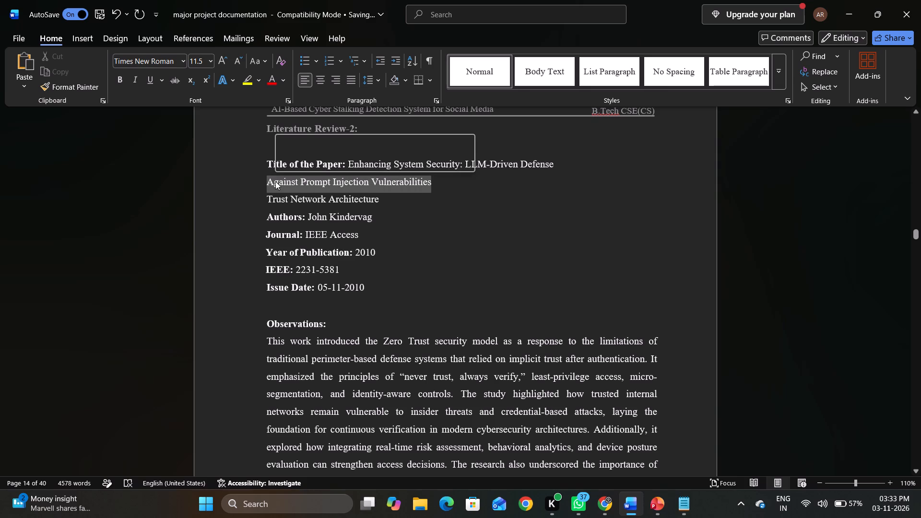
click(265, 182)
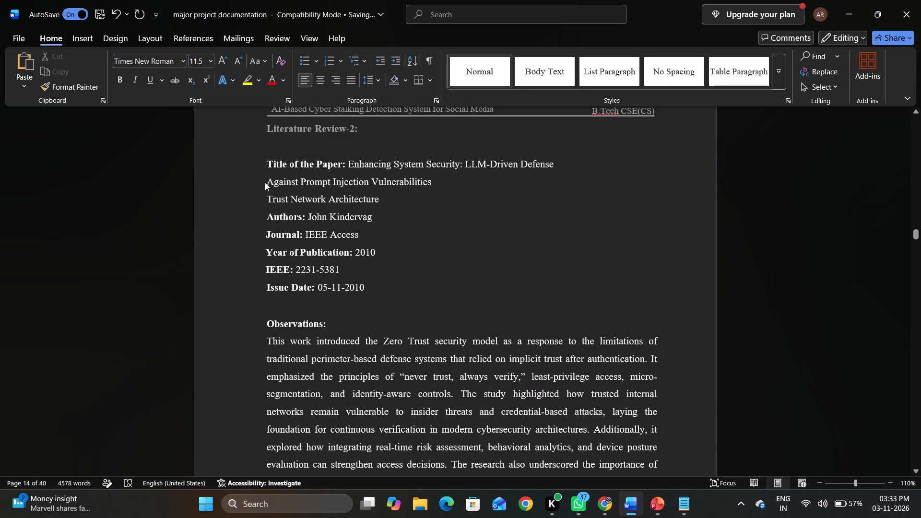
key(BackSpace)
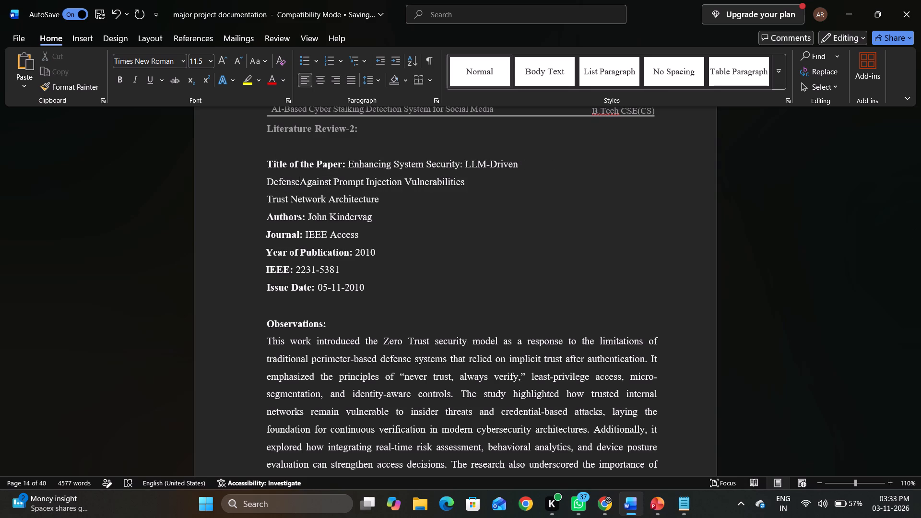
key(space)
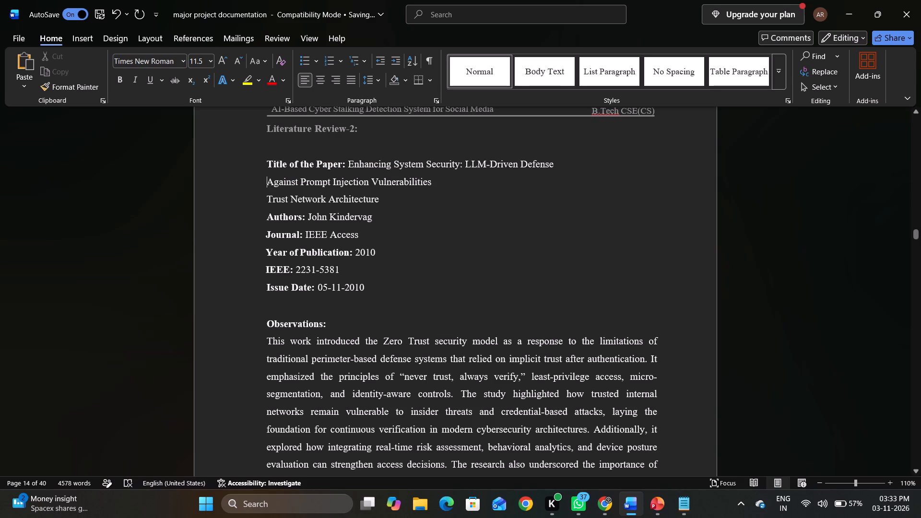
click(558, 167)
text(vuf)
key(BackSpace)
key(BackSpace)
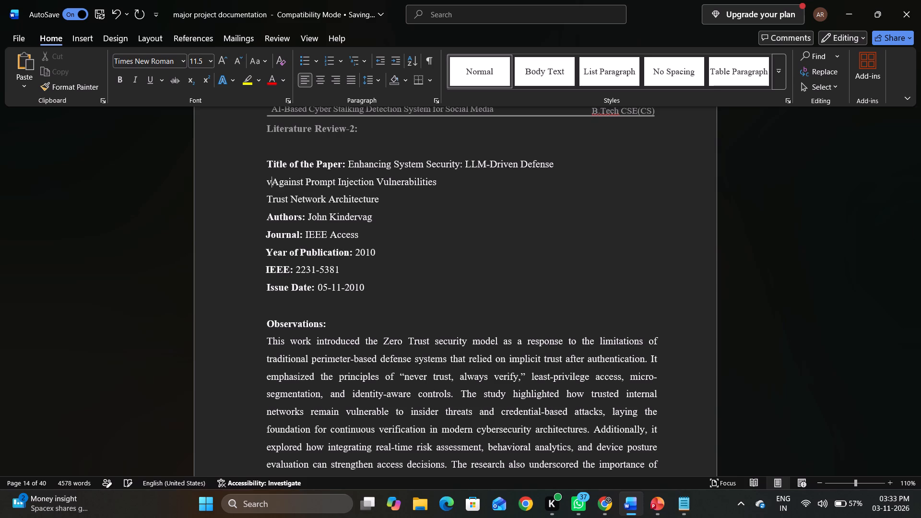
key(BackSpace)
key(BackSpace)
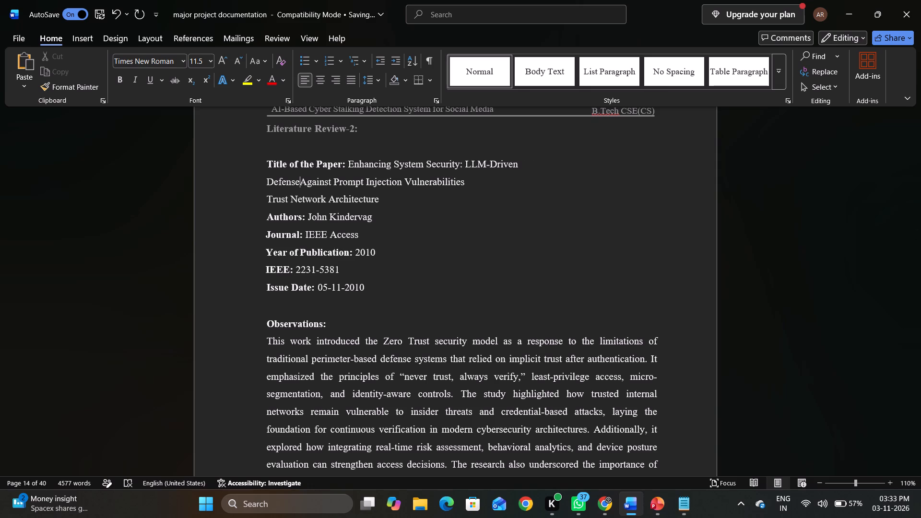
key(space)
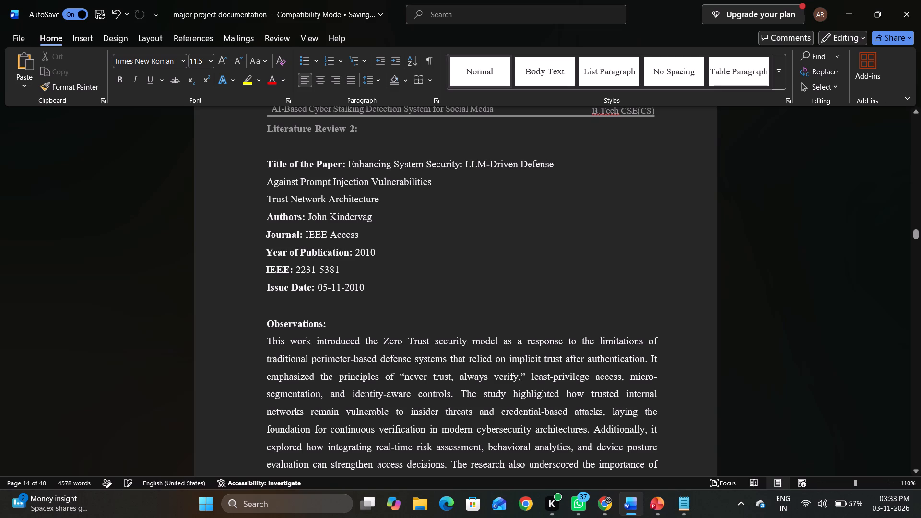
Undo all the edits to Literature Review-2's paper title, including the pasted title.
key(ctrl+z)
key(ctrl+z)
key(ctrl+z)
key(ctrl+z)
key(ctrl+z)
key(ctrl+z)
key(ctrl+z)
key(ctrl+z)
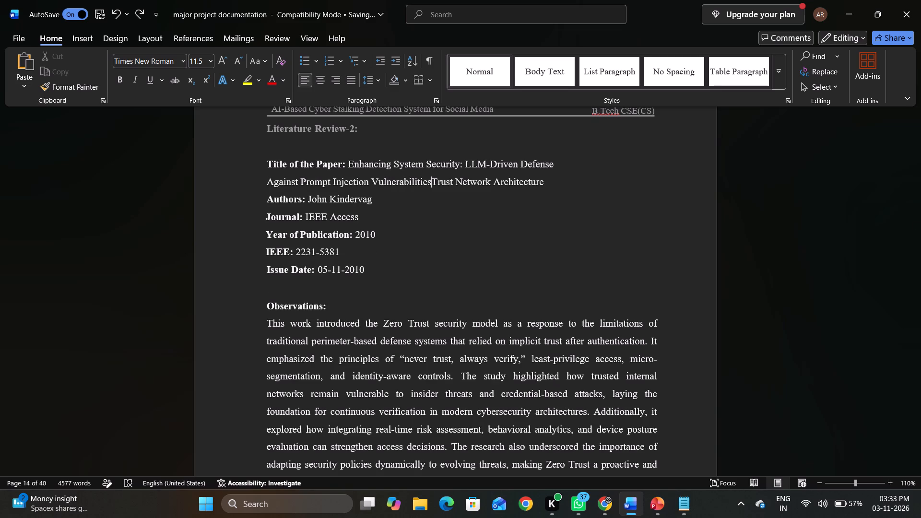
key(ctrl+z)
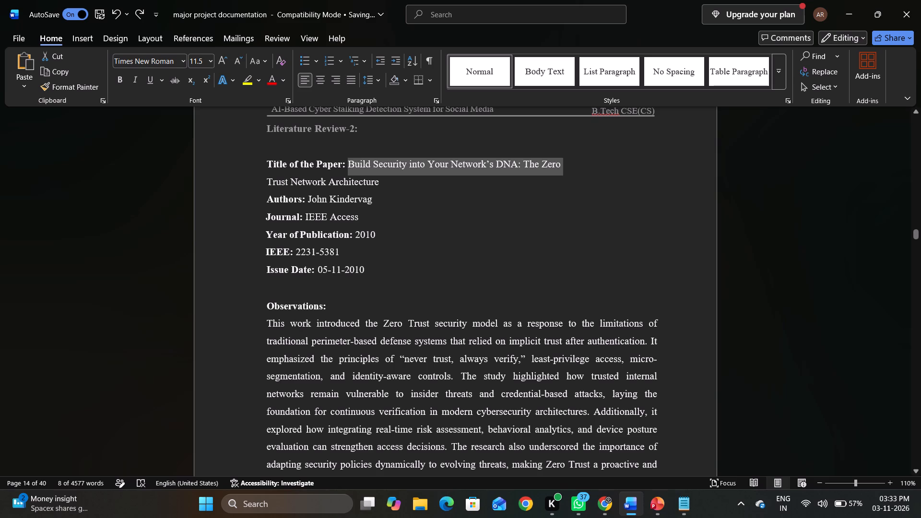
Replace Literature Review-2's entire two-line paper title with "Enhancing System Security: LLM-Driven Defense Against Prompt Injection Vulnerabilities", starting the Authors entry on a new line.
click(371, 187)
drag(346, 163, 362, 170)
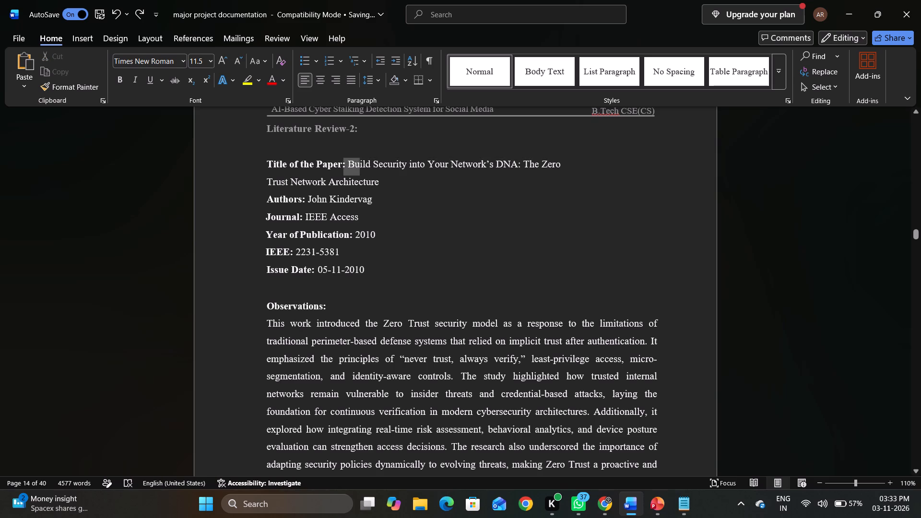
drag(362, 170, 387, 188)
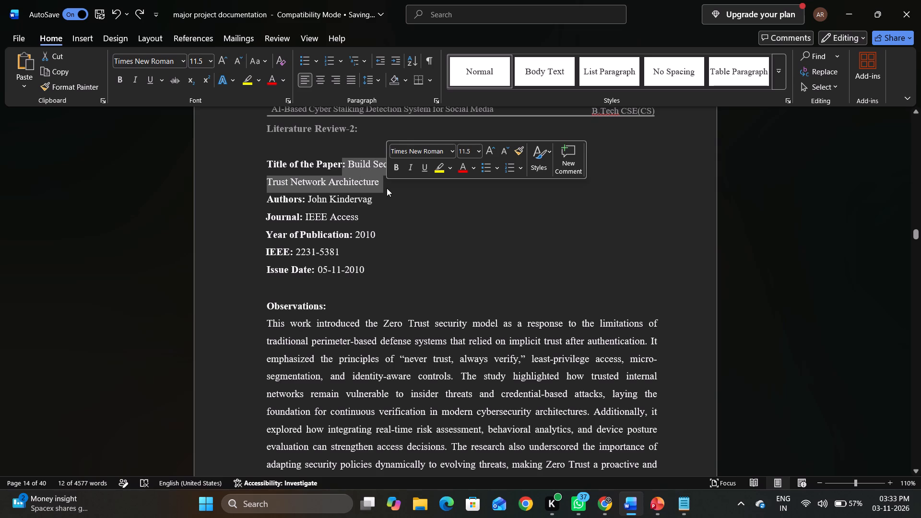
click(348, 164)
drag(348, 164, 381, 179)
key(ctrl+v)
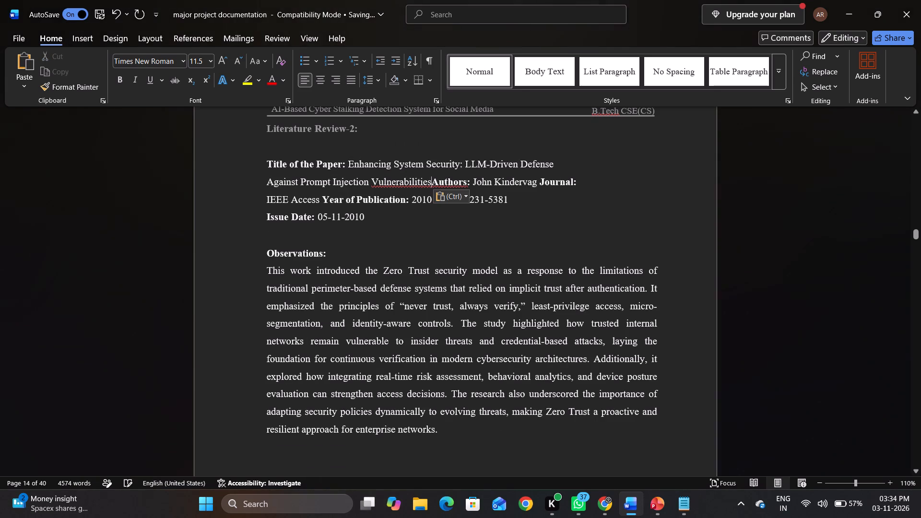
key(Return)
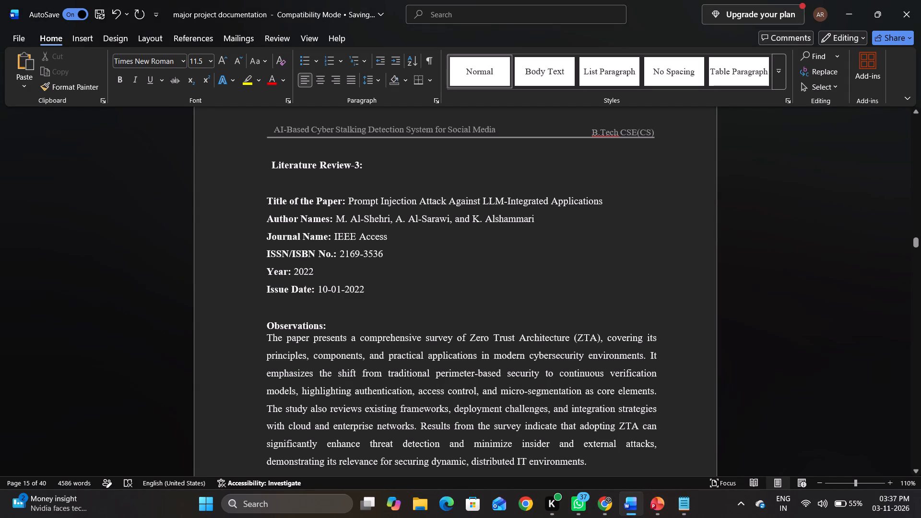
drag(336, 219, 532, 223)
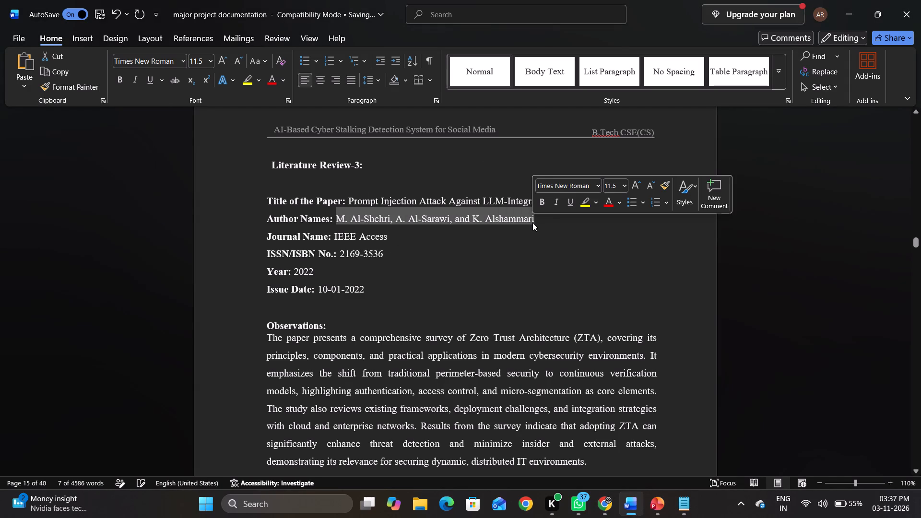
key(BackSpace)
key(ctrl+v)
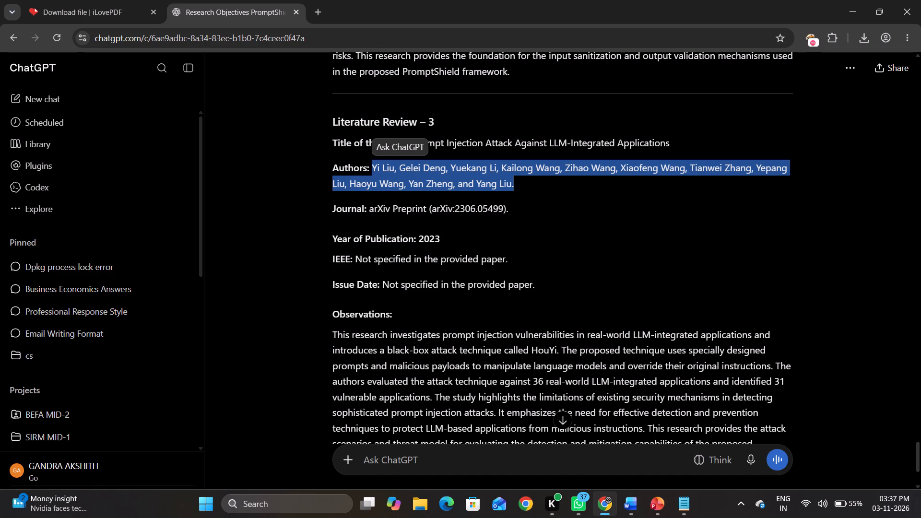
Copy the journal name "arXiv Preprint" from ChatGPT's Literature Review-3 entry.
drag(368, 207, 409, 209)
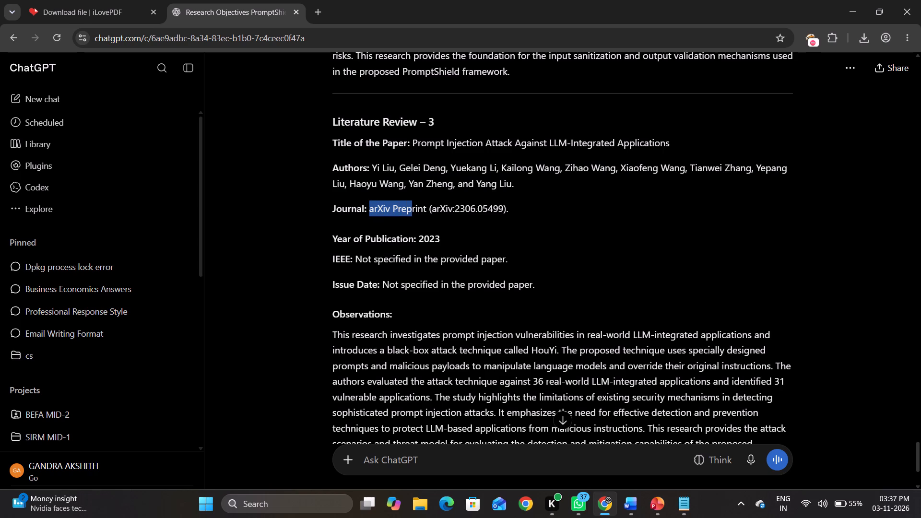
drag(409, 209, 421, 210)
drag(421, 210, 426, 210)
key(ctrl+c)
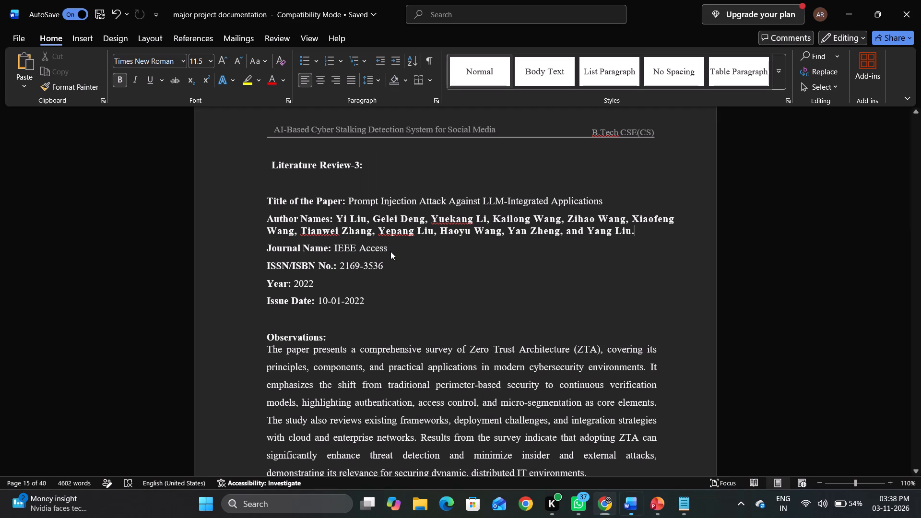
Set Literature Review-3's Year to 2023 in the Word report.
click(333, 285)
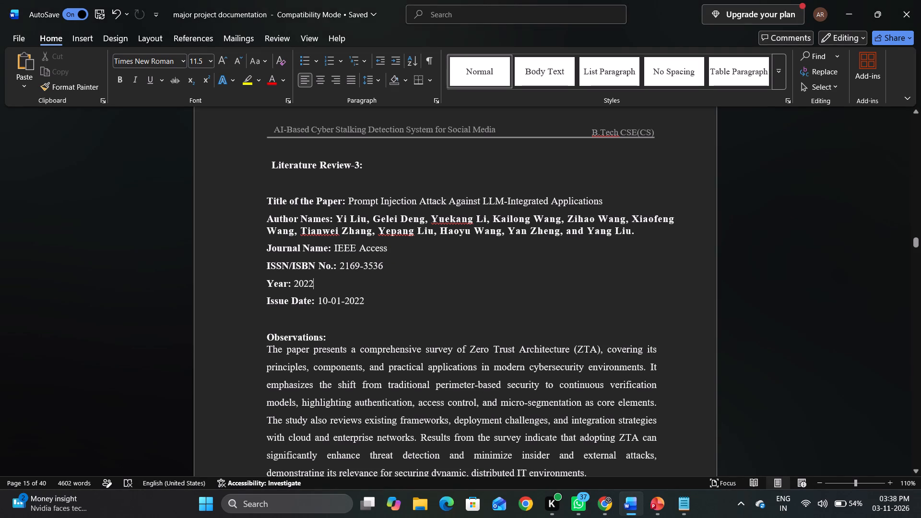
key(BackSpace)
key(3)
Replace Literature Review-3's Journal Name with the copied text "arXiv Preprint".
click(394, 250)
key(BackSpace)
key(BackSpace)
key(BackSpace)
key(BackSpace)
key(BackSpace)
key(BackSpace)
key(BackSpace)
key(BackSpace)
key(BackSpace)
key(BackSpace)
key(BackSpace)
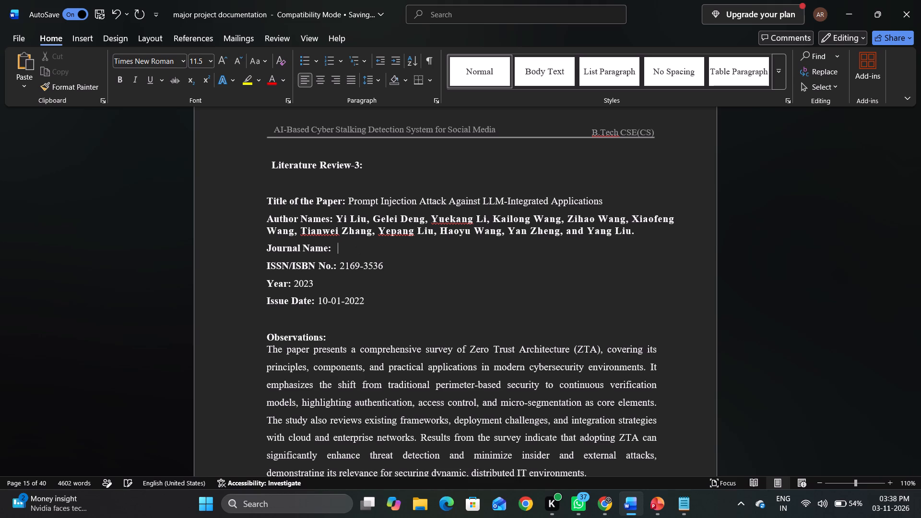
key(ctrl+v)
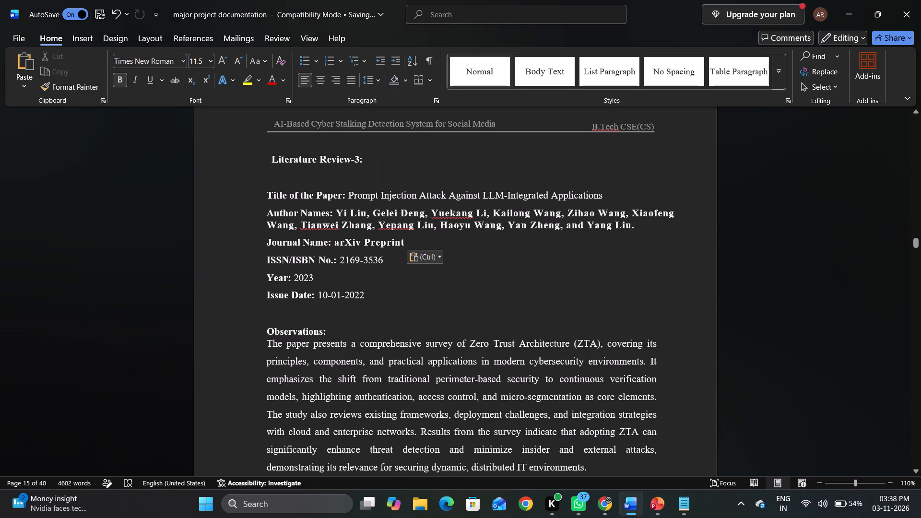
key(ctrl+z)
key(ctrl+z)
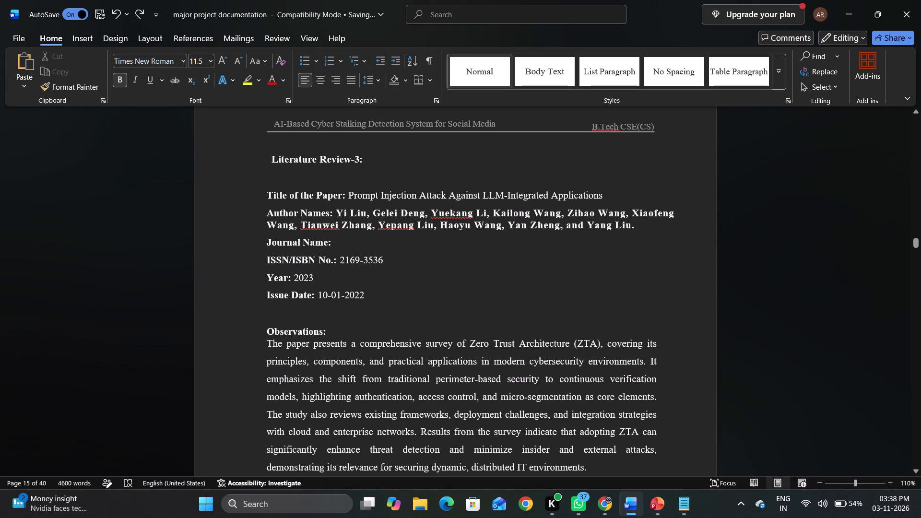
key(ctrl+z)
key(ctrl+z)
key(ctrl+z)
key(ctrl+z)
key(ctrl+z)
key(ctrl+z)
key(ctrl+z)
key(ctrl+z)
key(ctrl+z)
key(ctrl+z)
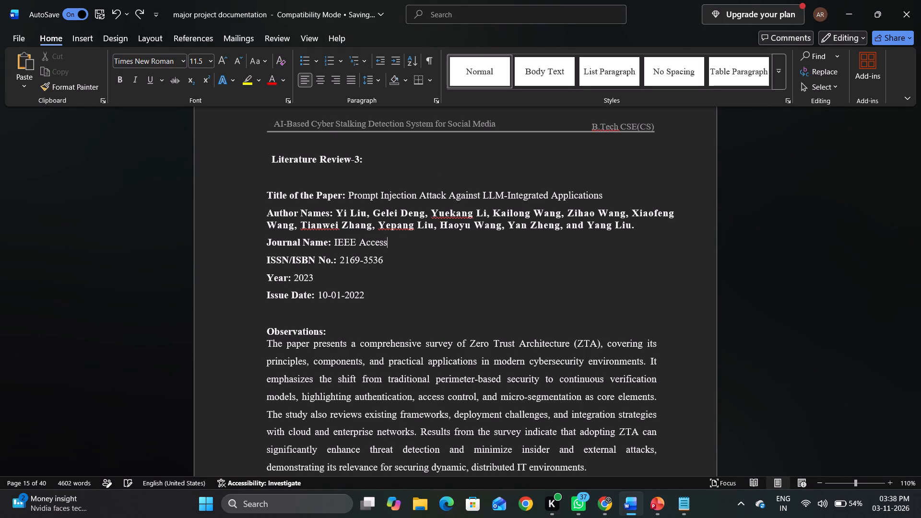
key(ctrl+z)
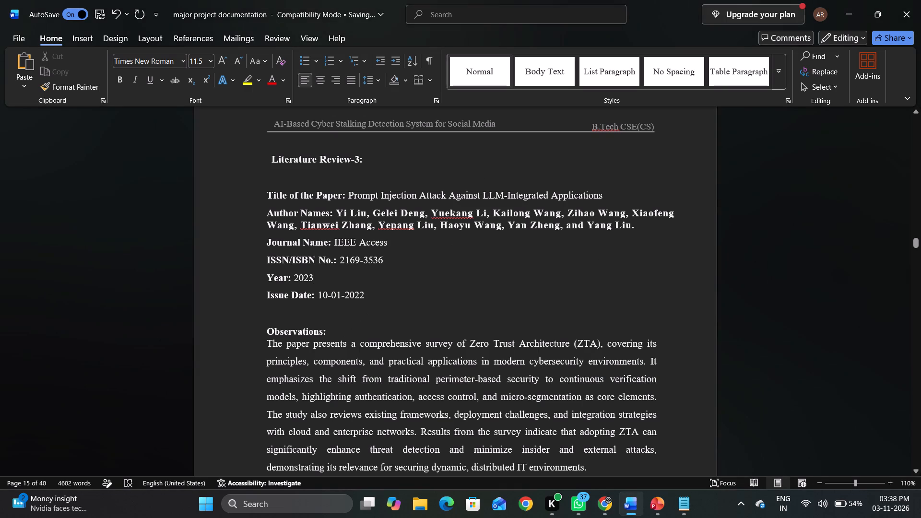
scroll(382, 385, down, 1)
click(378, 297)
key(BackSpace)
key(BackSpace)
key(BackSpace)
key(BackSpace)
key(BackSpace)
key(BackSpace)
key(BackSpace)
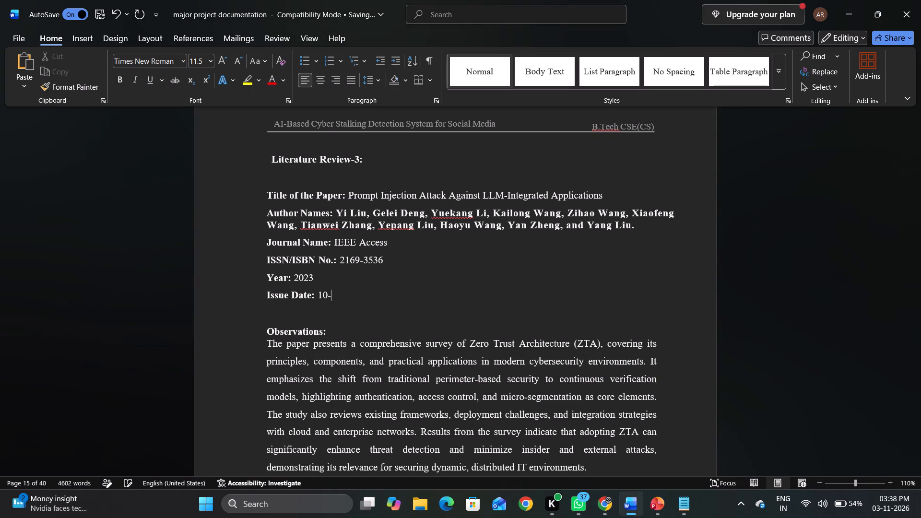
key(BackSpace)
key(BackSpace)
key(BackSpace)
Clear the ISSN/ISBN No. value of Literature Review-3, keeping its label.
scroll(378, 297, down, 1)
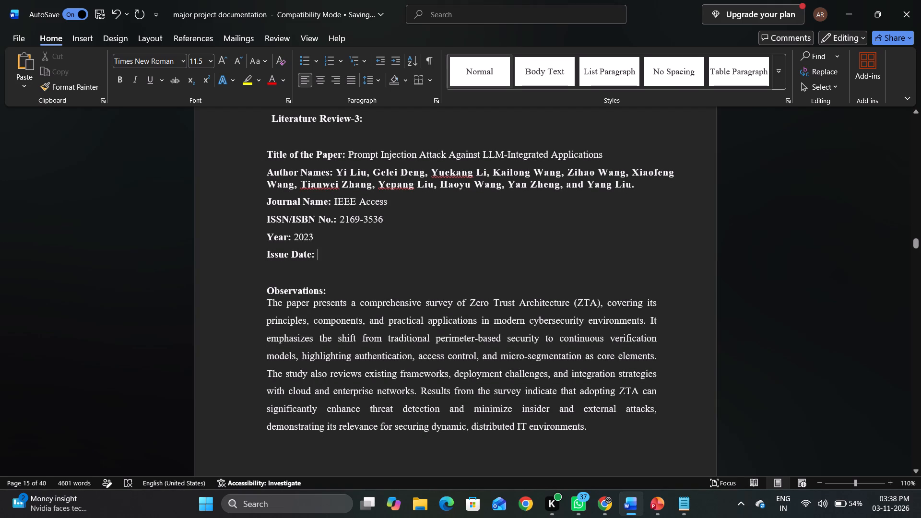
click(384, 216)
key(BackSpace)
key(BackSpace)
key(BackSpace)
key(BackSpace)
key(BackSpace)
key(BackSpace)
key(BackSpace)
key(BackSpace)
key(BackSpace)
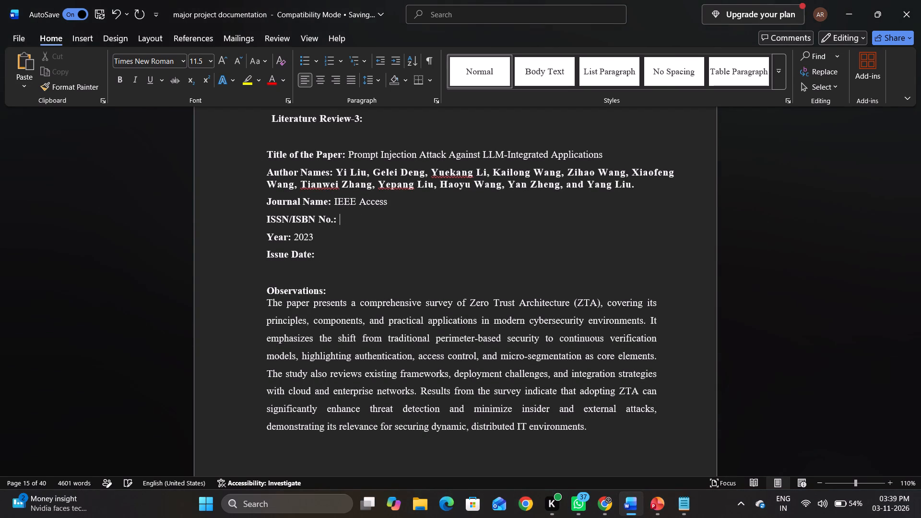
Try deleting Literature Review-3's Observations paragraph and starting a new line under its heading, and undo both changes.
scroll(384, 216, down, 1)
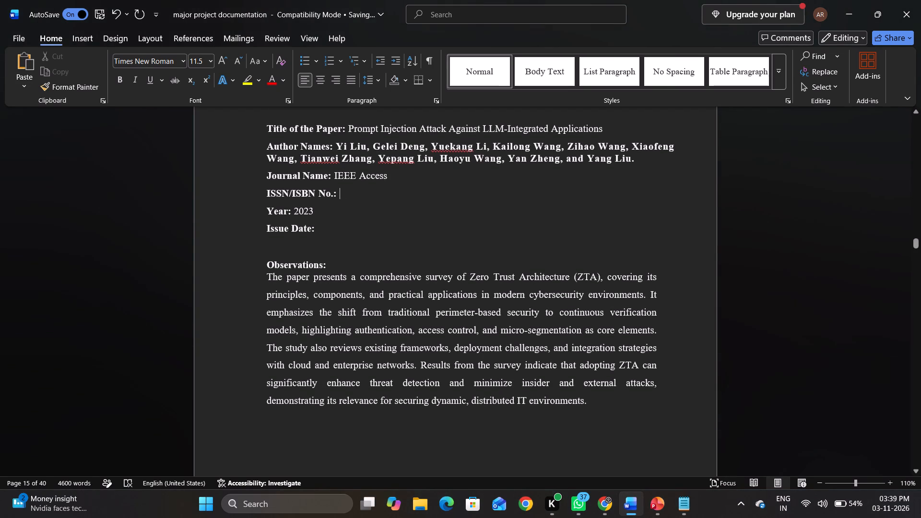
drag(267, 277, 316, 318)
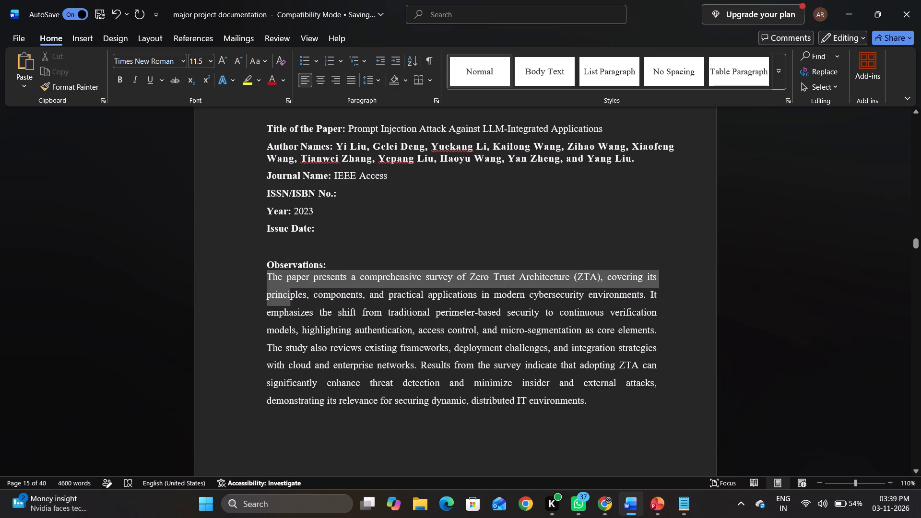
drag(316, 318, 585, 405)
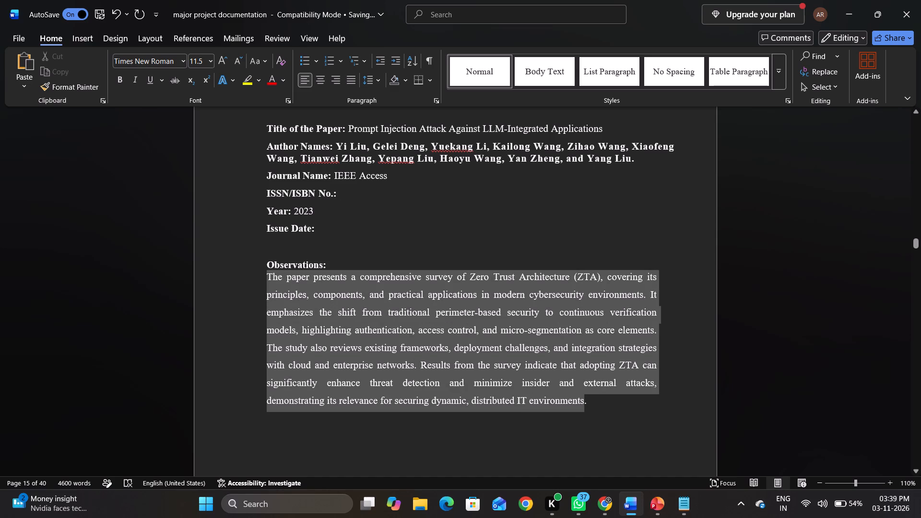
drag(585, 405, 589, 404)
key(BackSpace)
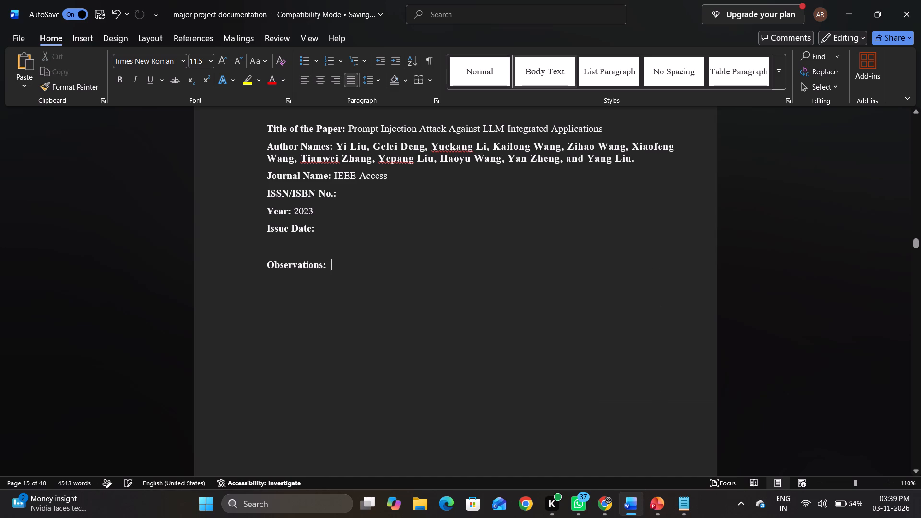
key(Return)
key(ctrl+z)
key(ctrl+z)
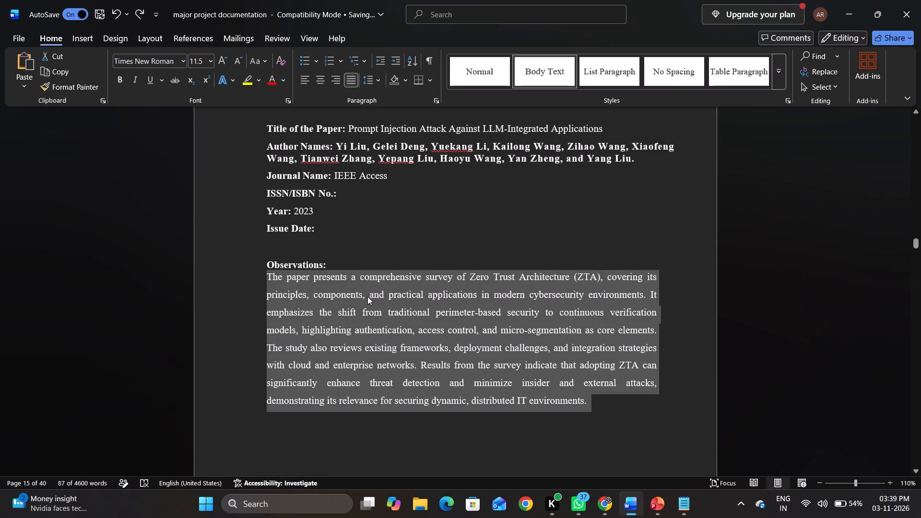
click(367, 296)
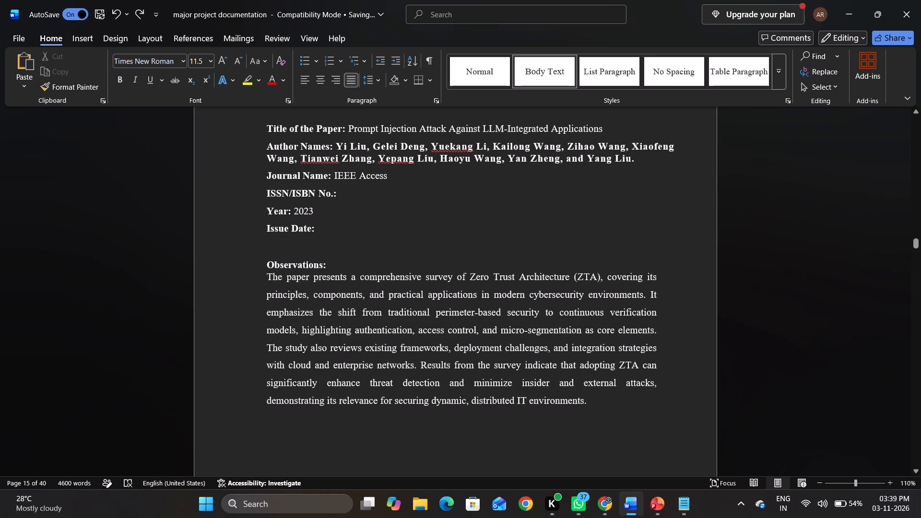
Replace Literature Review-3's Observations paragraph with the copied ChatGPT text, removing the leftover letter "T" and space before it.
drag(272, 275, 361, 320)
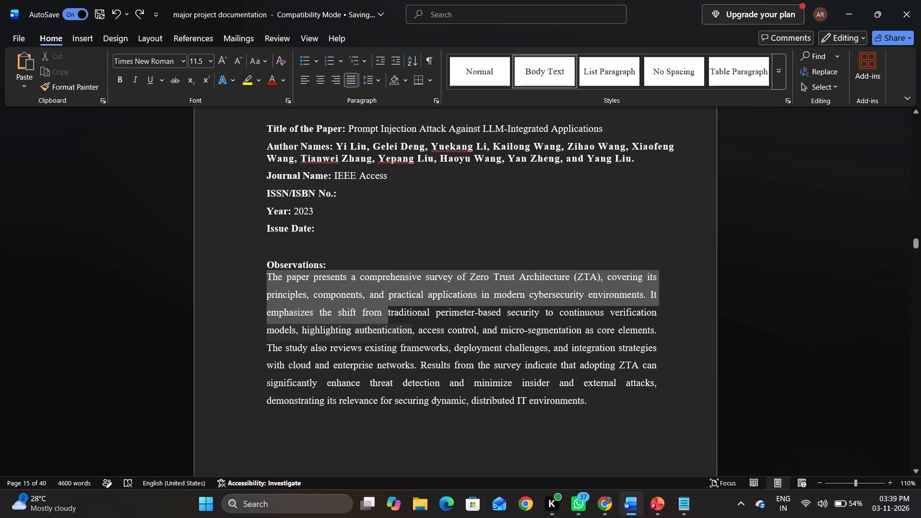
drag(361, 320, 274, 281)
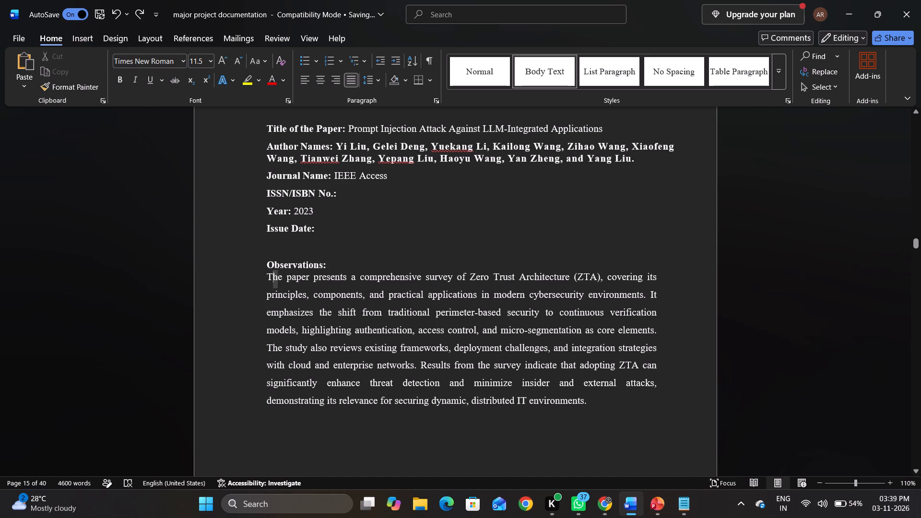
drag(274, 281, 437, 440)
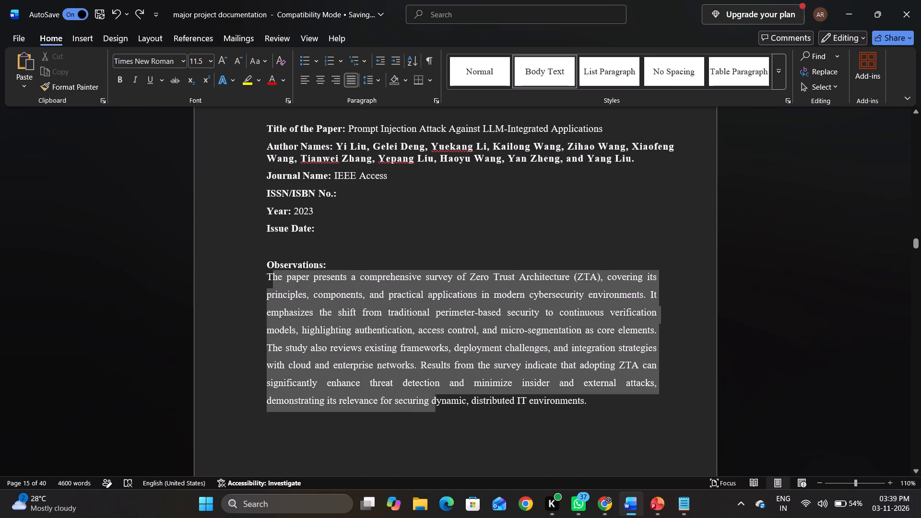
drag(437, 440, 606, 420)
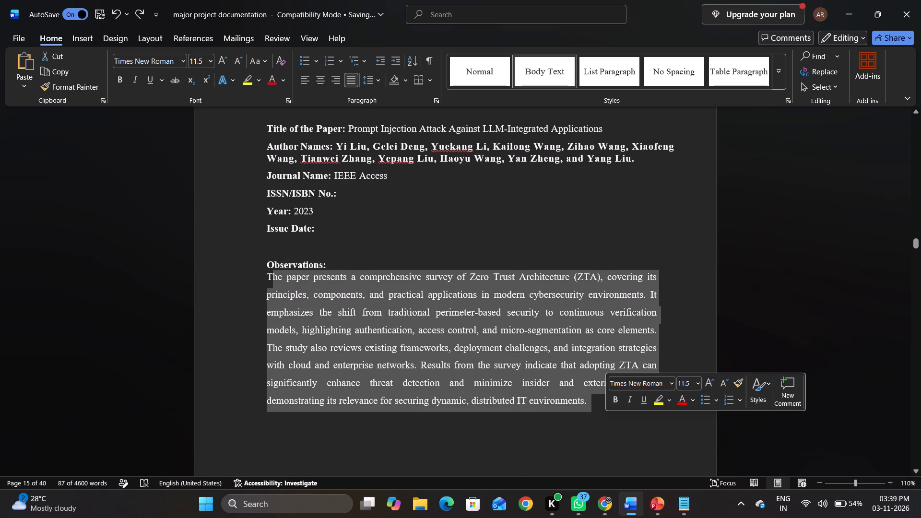
key(BackSpace)
key(ctrl+v)
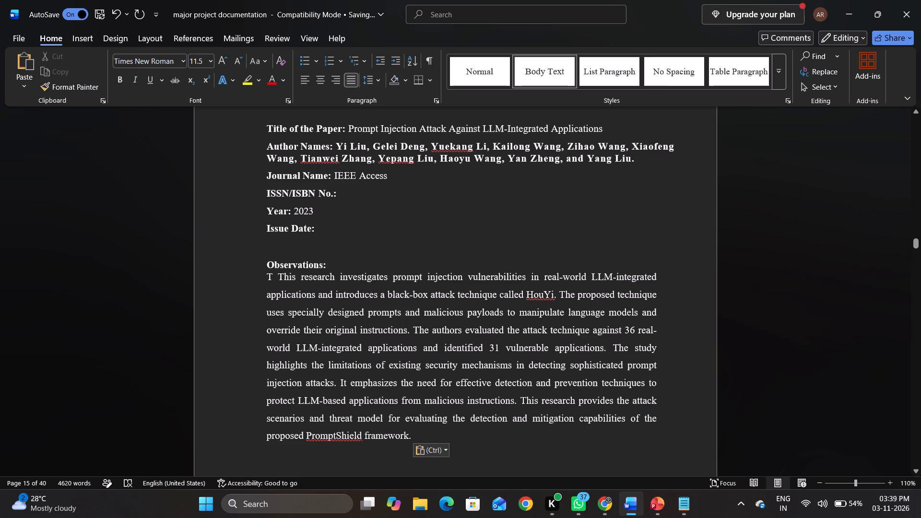
click(279, 275)
key(BackSpace)
key(BackSpace)
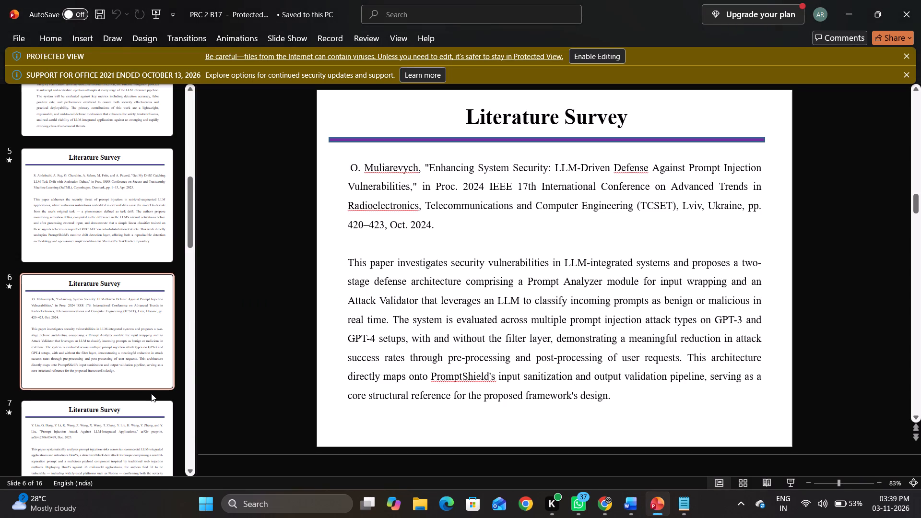
Switch to the PowerPoint presentation PRC 2 B17 and view Literature Survey slides 7 and 6.
click(102, 425)
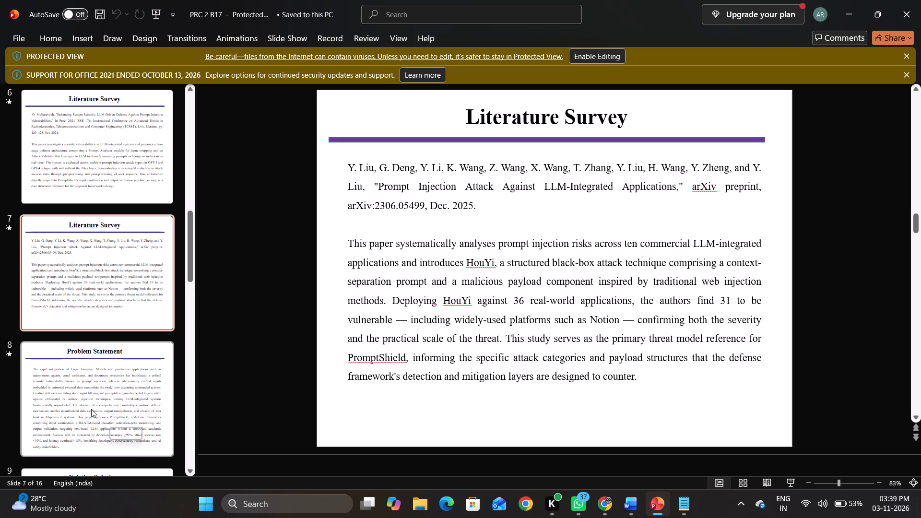
click(115, 167)
scroll(115, 176, up, 1)
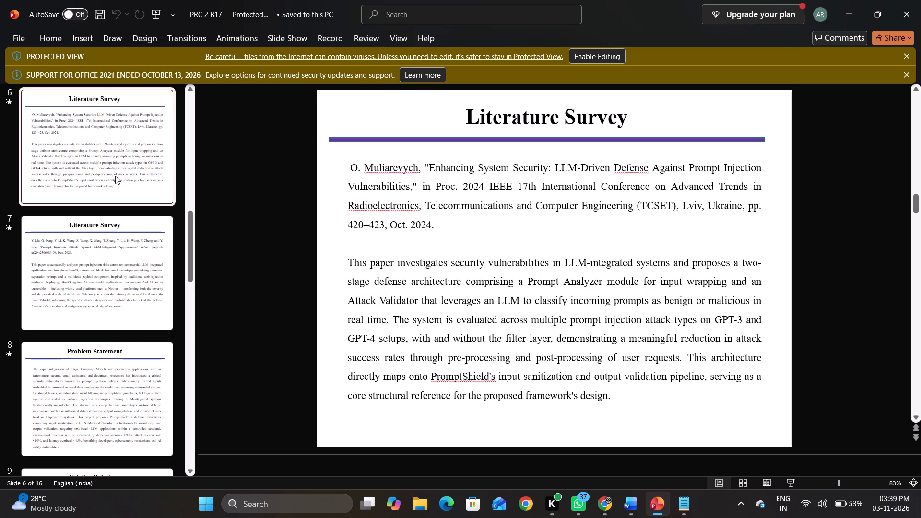
scroll(115, 176, up, 1)
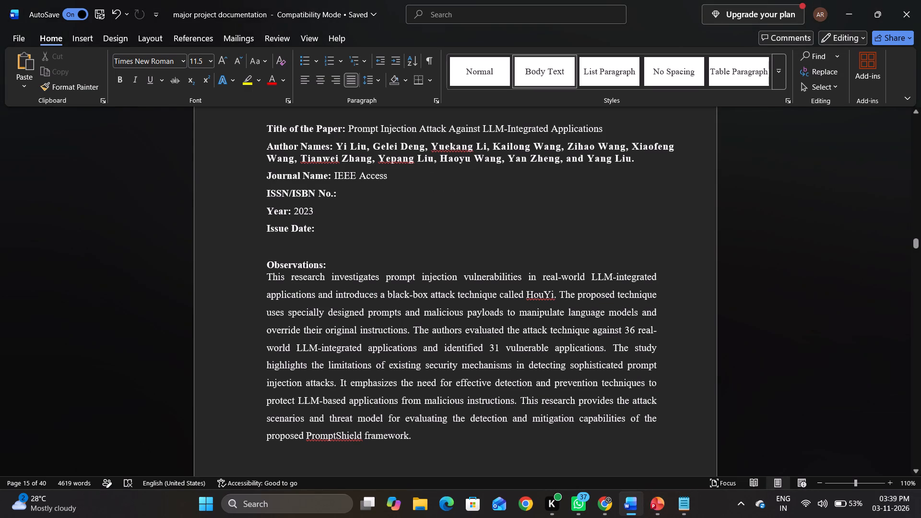
Return to the Word report and look back through the literature reviews from Review-3 to Review-1's Observations.
key(Up)
key(Up)
key(Up)
key(Up)
key(Up)
key(Up)
key(Up)
key(Up)
key(Up)
key(Up)
key(Up)
key(Up)
key(Up)
key(Up)
key(Up)
key(Up)
key(Up)
key(Up)
key(Up)
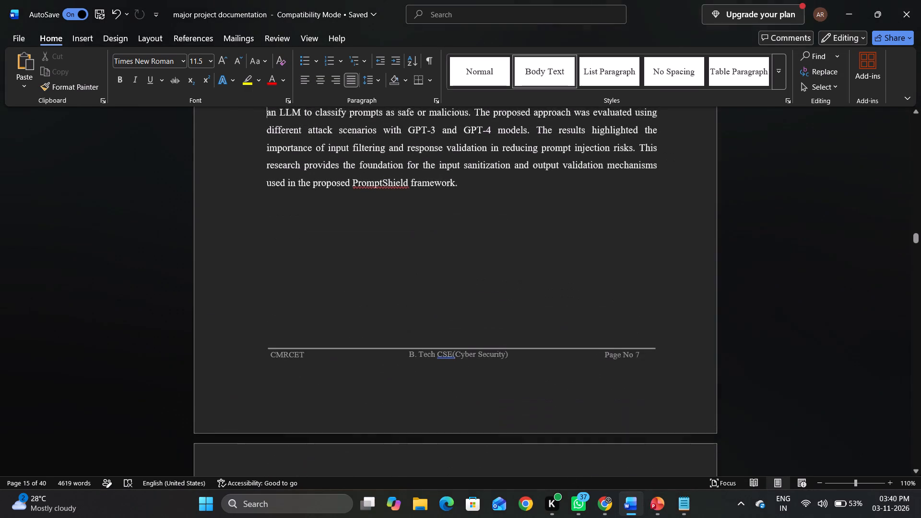
key(Up)
key(Up)
key(Up)
key(Up)
key(Up)
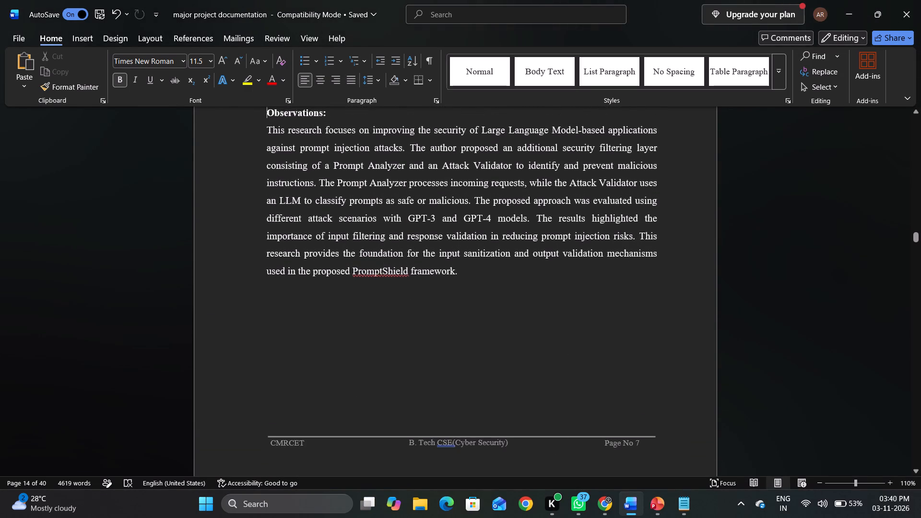
key(Up)
key(Up)
key(Up)
key(Up)
key(Up)
key(Up)
key(Up)
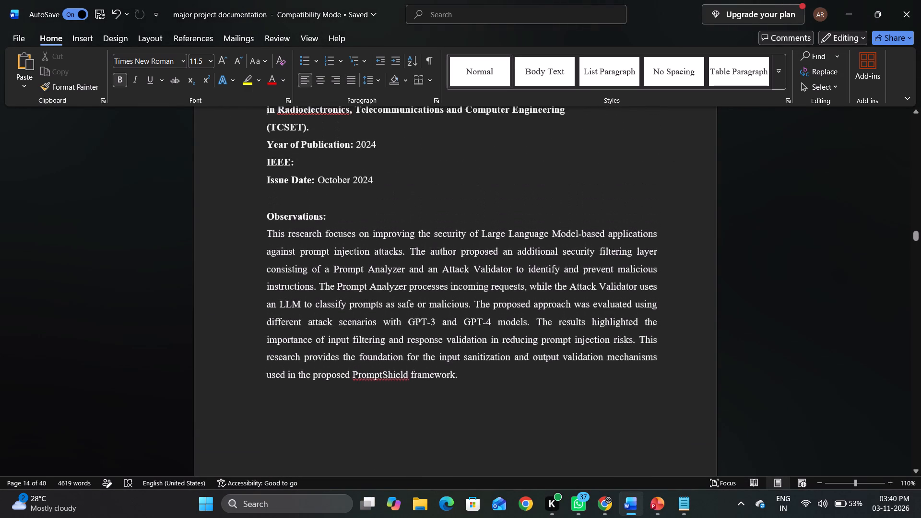
key(Up)
key(Up)
key(Up)
key(Up)
key(Up)
key(Up)
key(Up)
key(Up)
key(Up)
key(Up)
key(Up)
key(Up)
key(Up)
key(Up)
key(Up)
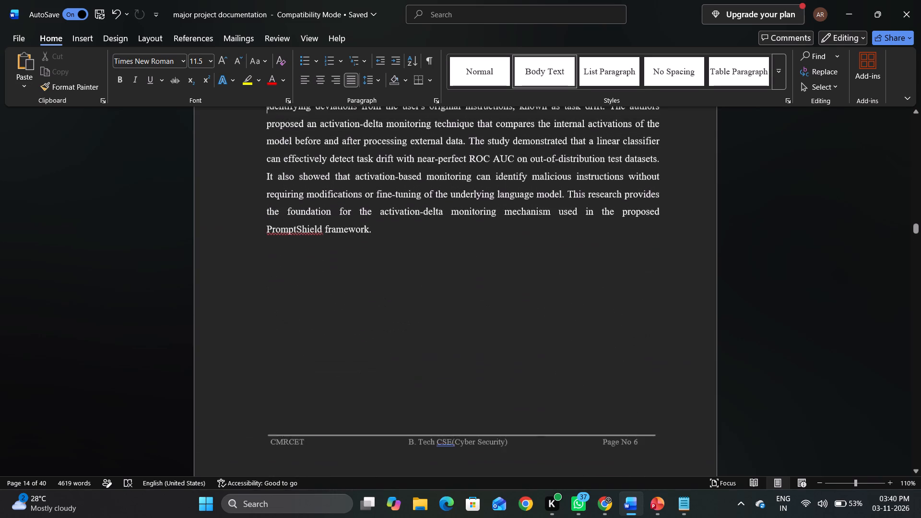
key(Up)
key(Up)
key(Up)
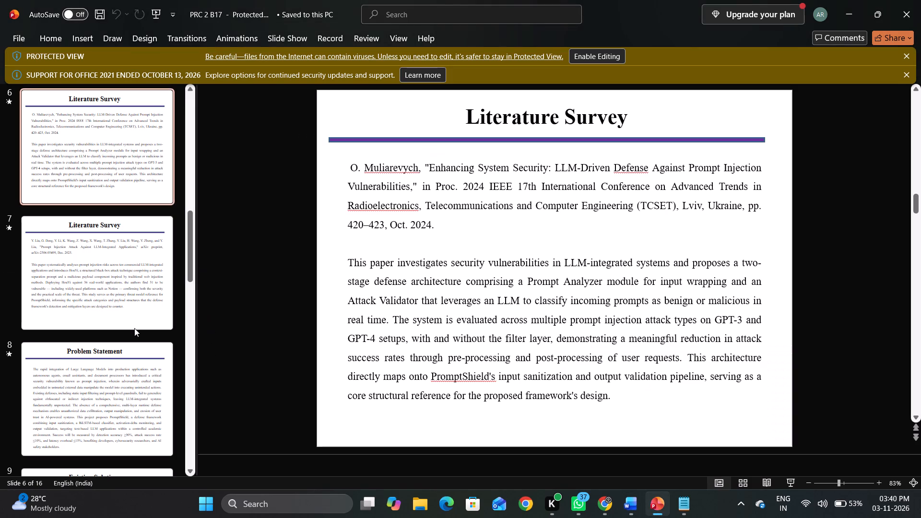
Copy the summary paragraph beneath the citation on Literature Survey slide 5 of the PowerPoint presentation PRC 2 B17.
click(116, 155)
scroll(116, 155, up, 1)
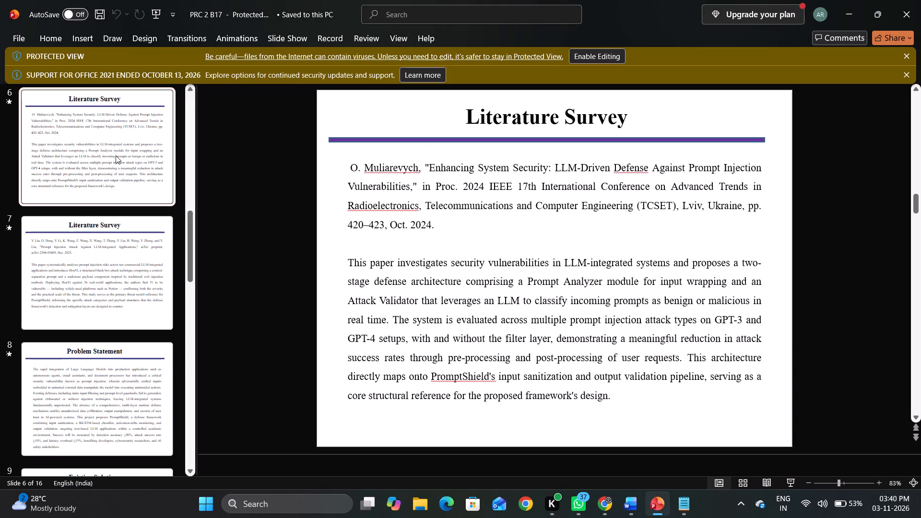
scroll(116, 155, up, 2)
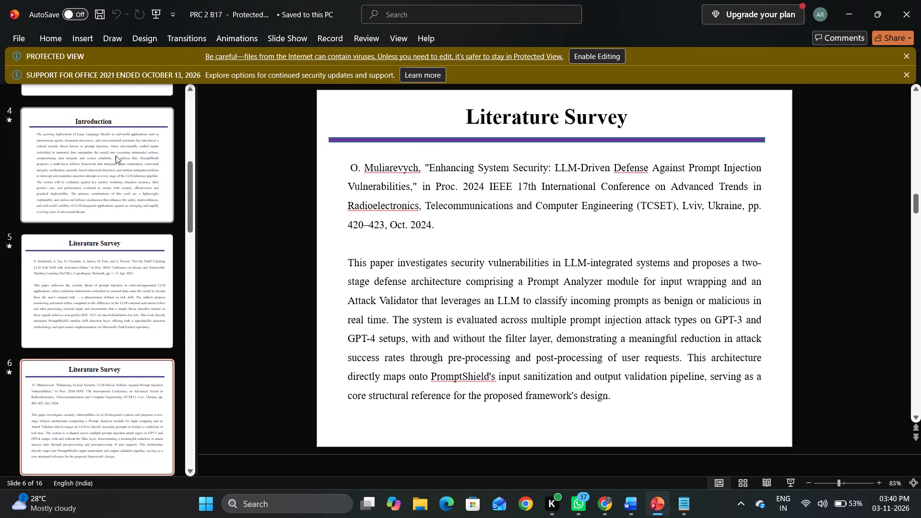
scroll(116, 155, up, 1)
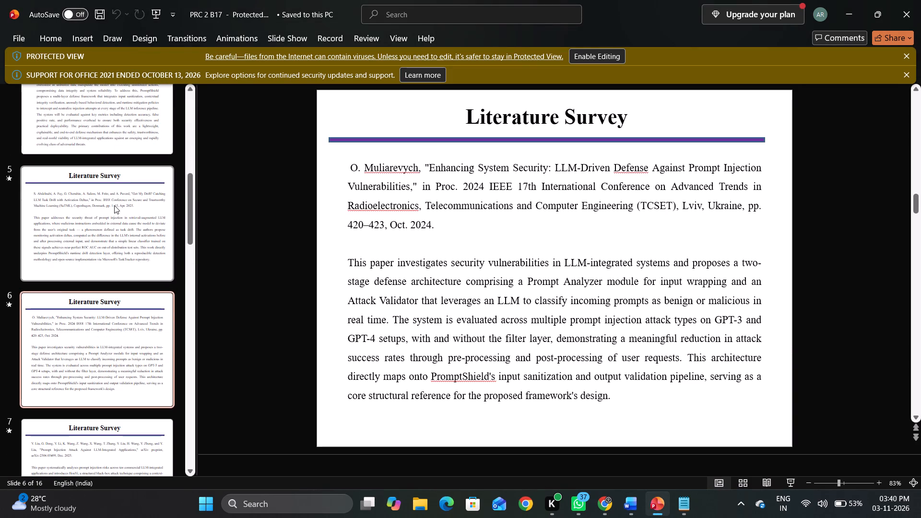
click(114, 205)
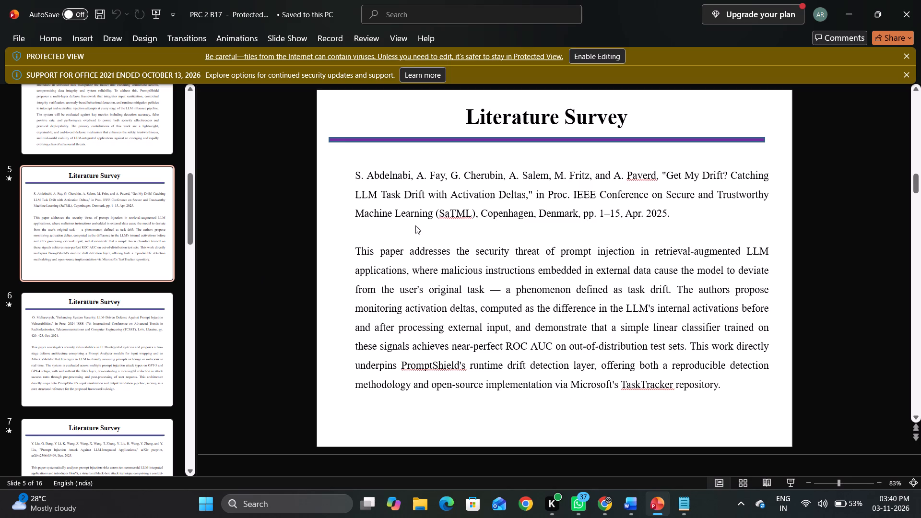
drag(355, 252, 384, 267)
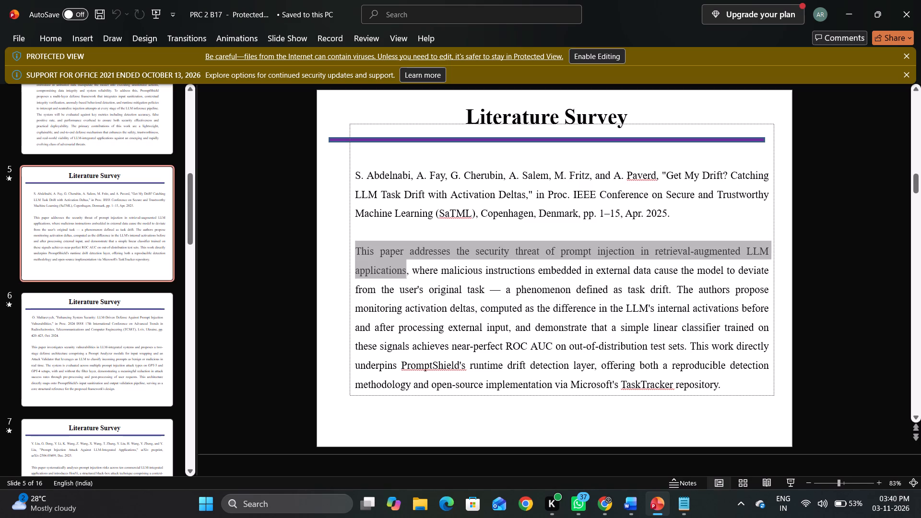
drag(384, 267, 743, 387)
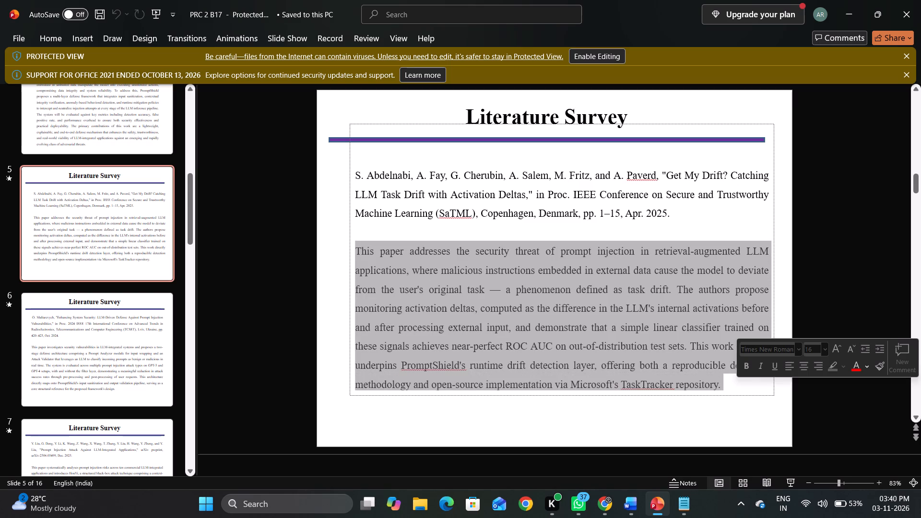
key(ctrl+c)
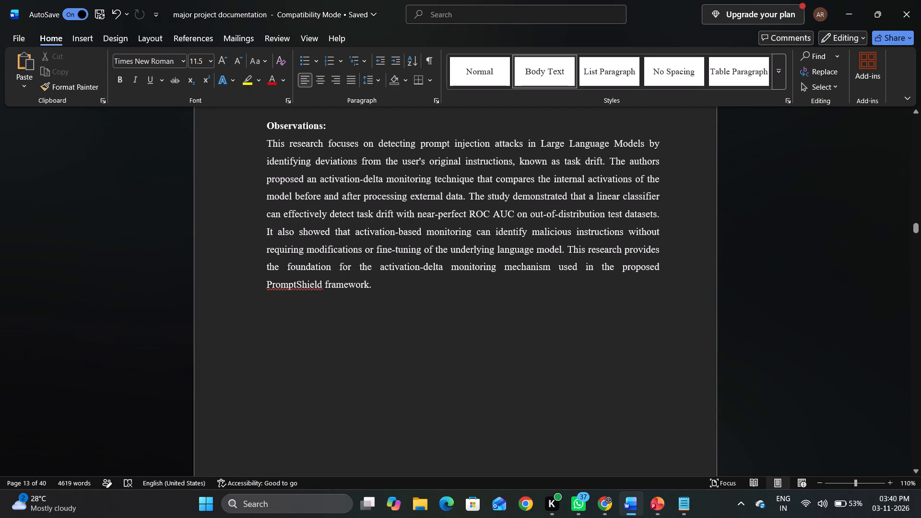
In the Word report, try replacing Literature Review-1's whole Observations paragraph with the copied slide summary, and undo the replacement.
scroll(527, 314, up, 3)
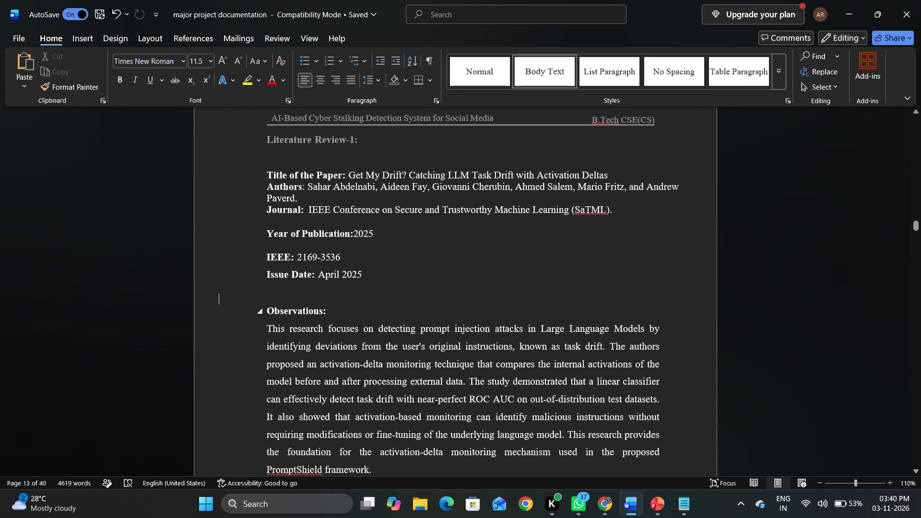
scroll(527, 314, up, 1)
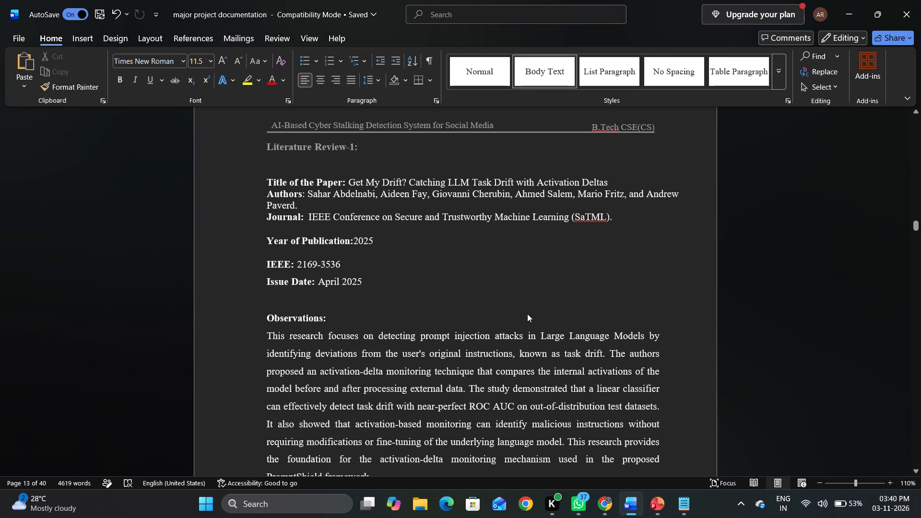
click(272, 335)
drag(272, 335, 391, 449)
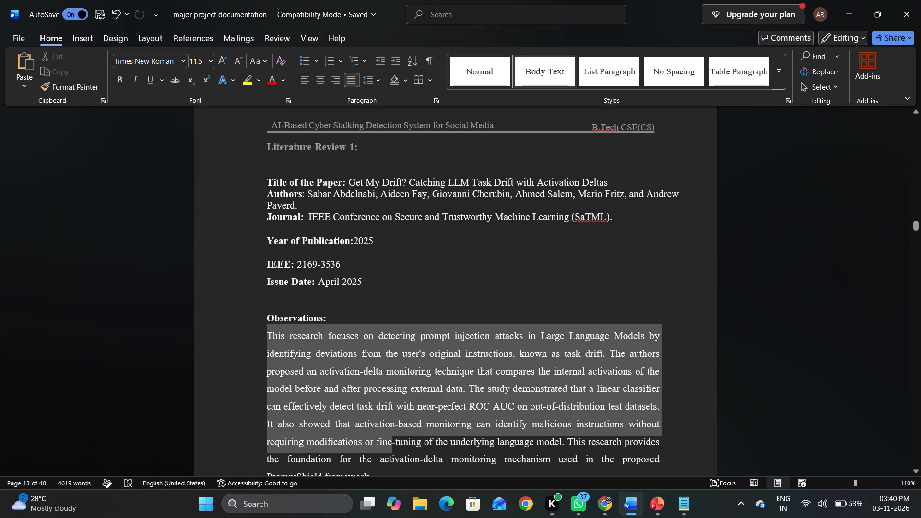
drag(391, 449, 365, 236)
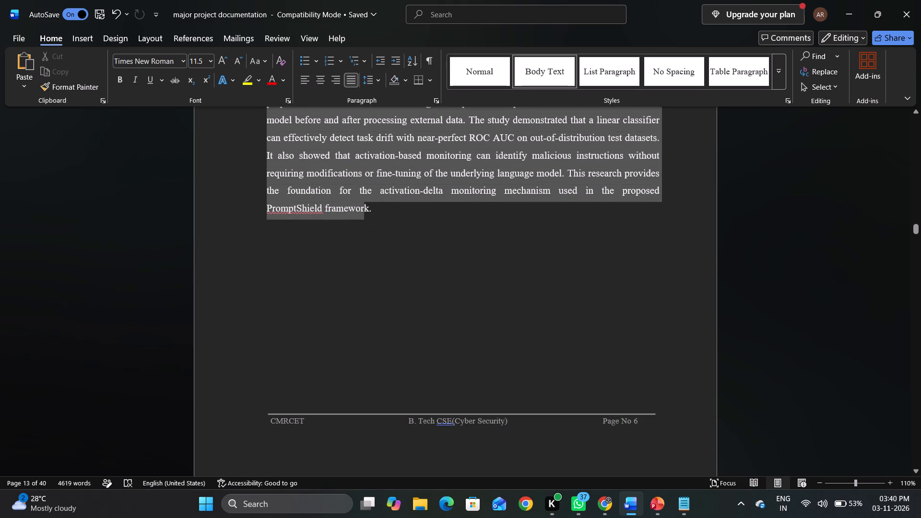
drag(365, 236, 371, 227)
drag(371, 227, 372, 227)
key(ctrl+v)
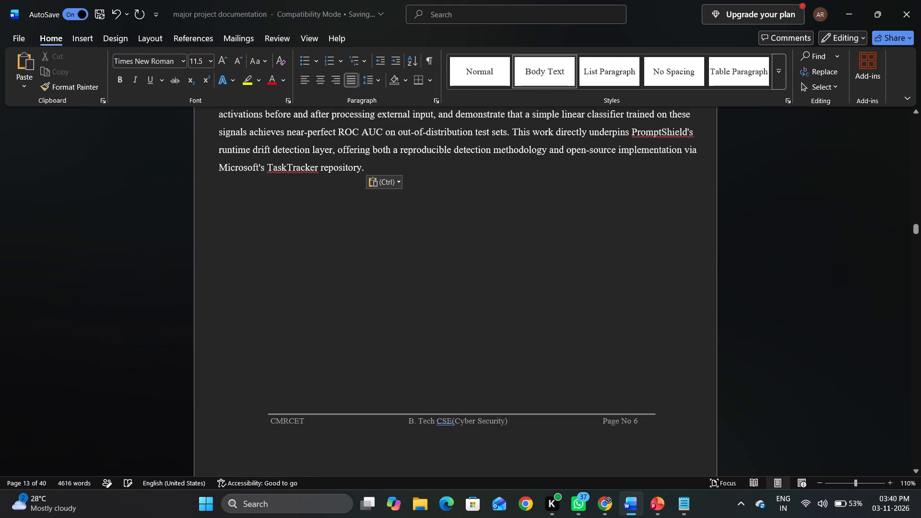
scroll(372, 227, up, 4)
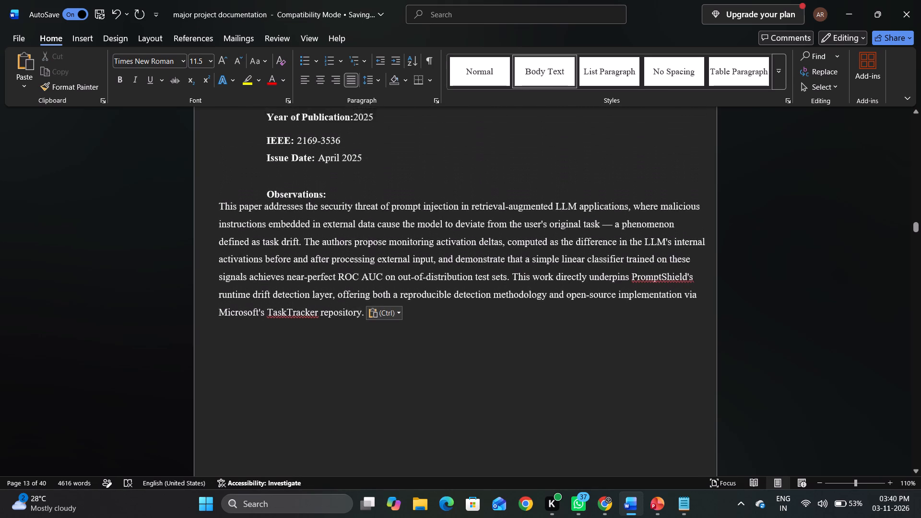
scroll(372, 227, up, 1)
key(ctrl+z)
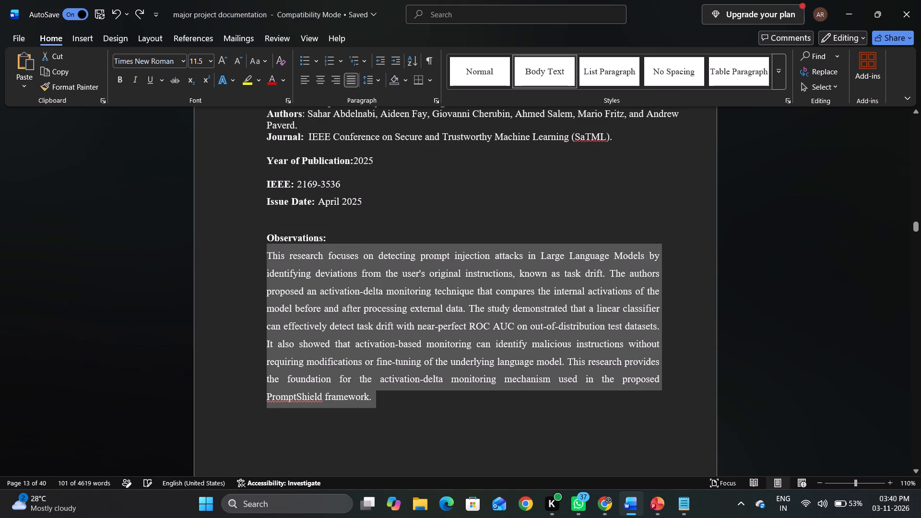
Replace Literature Review-1's Observations paragraph with the copied slide summary, removing the leftover letter T and space before "This paper addresses".
click(275, 251)
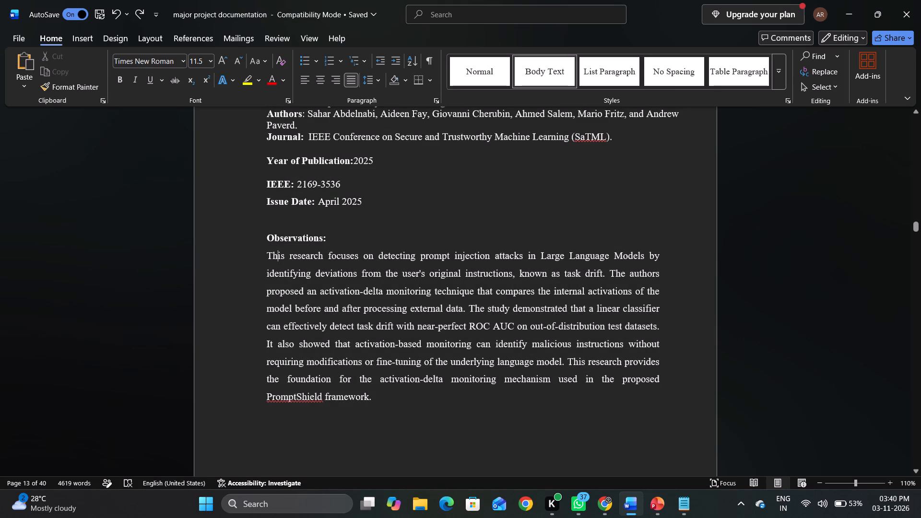
drag(273, 253, 328, 328)
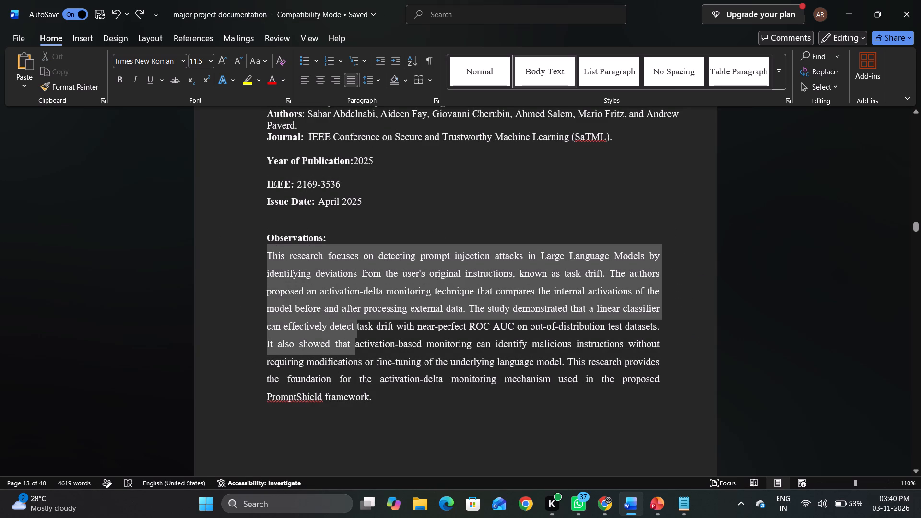
drag(328, 328, 331, 344)
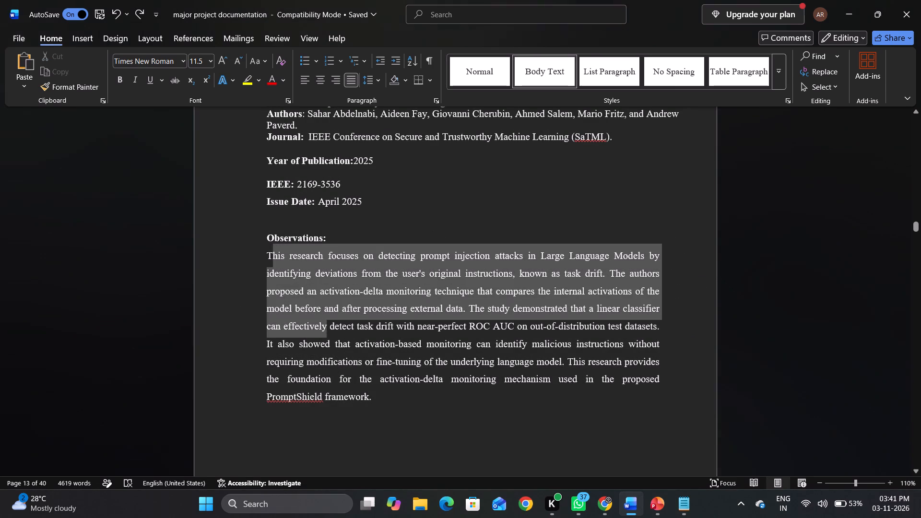
drag(331, 344, 376, 450)
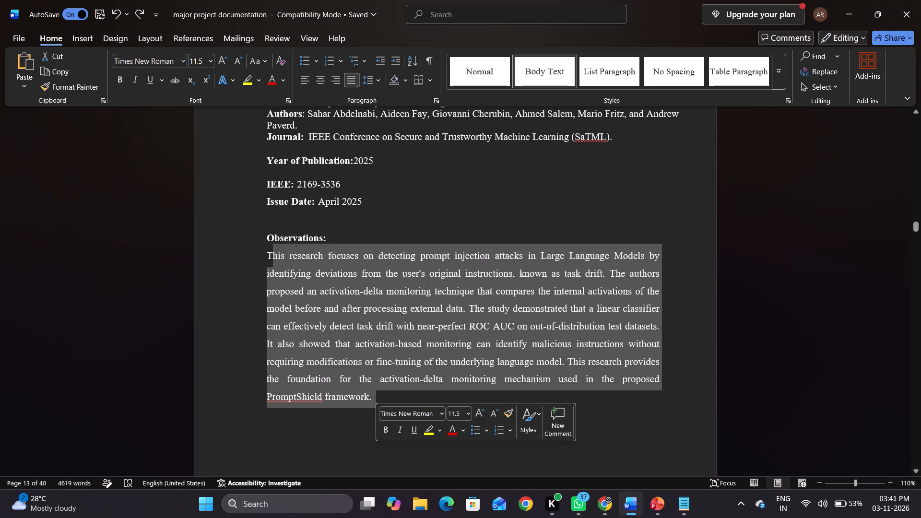
key(ctrl+v)
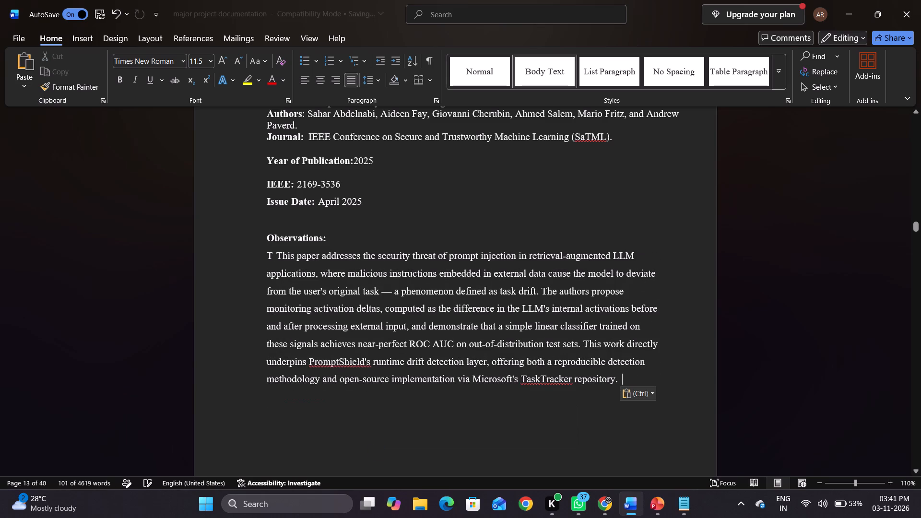
click(277, 259)
key(BackSpace)
key(BackSpace)
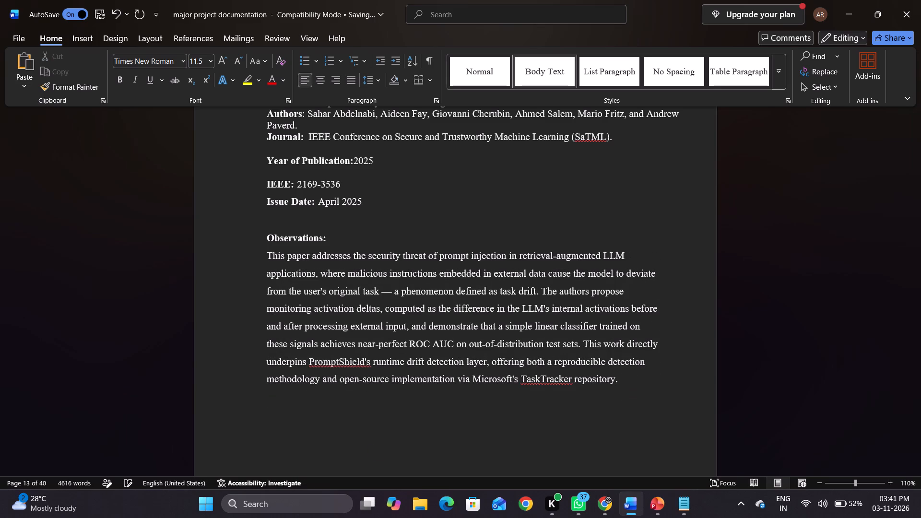
Justify the new Observations paragraph of Literature Review-1.
scroll(425, 278, down, 2)
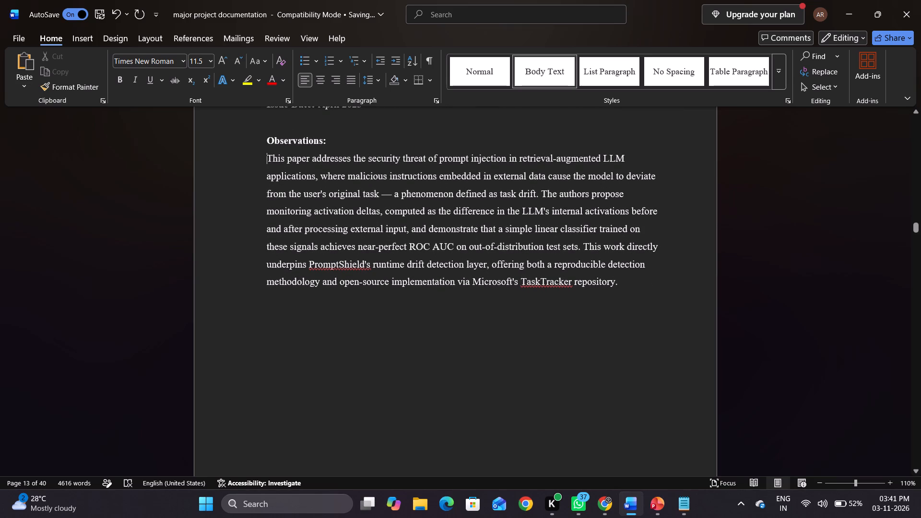
drag(267, 157, 325, 197)
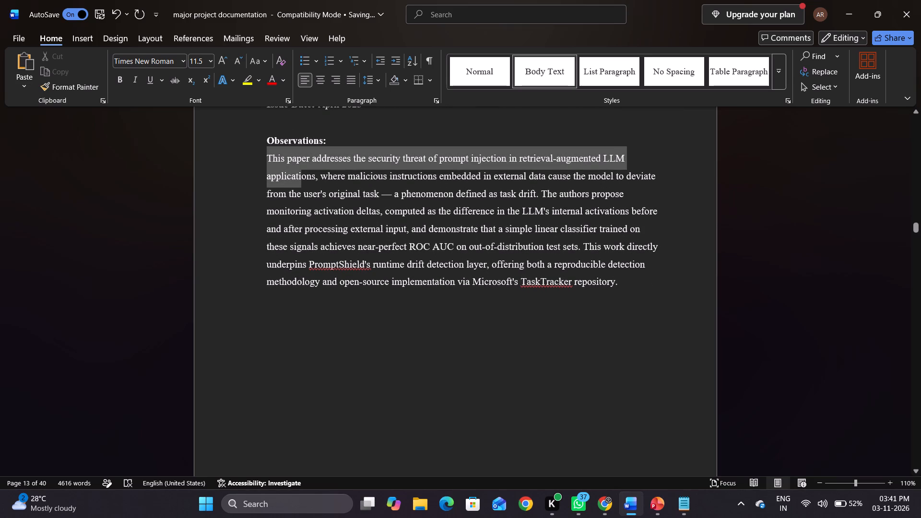
drag(325, 197, 629, 318)
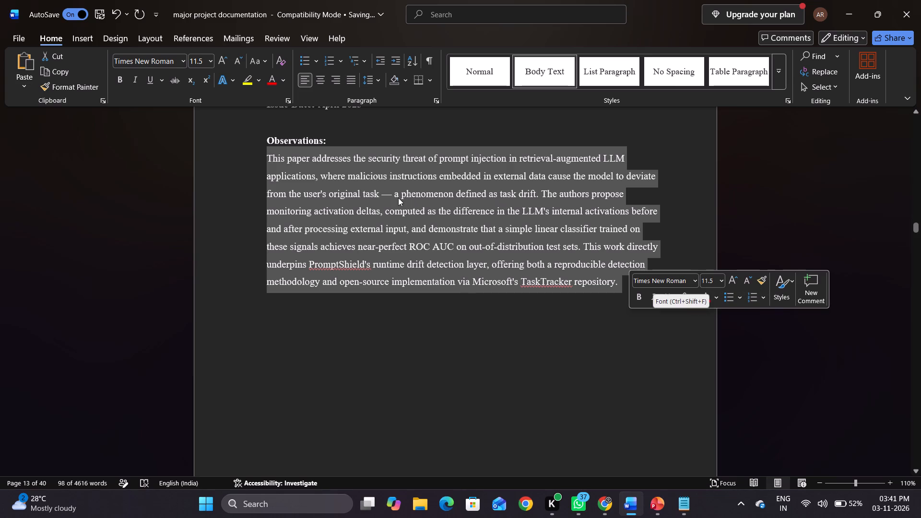
click(346, 82)
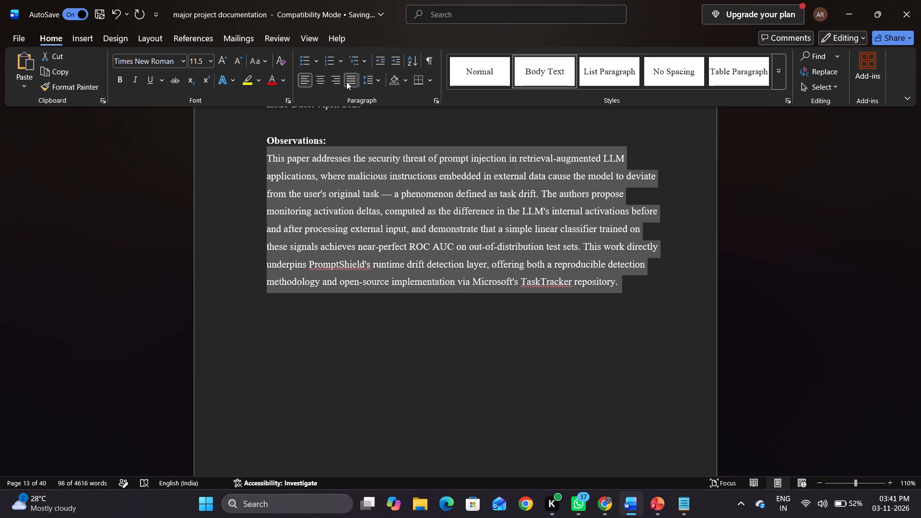
click(531, 346)
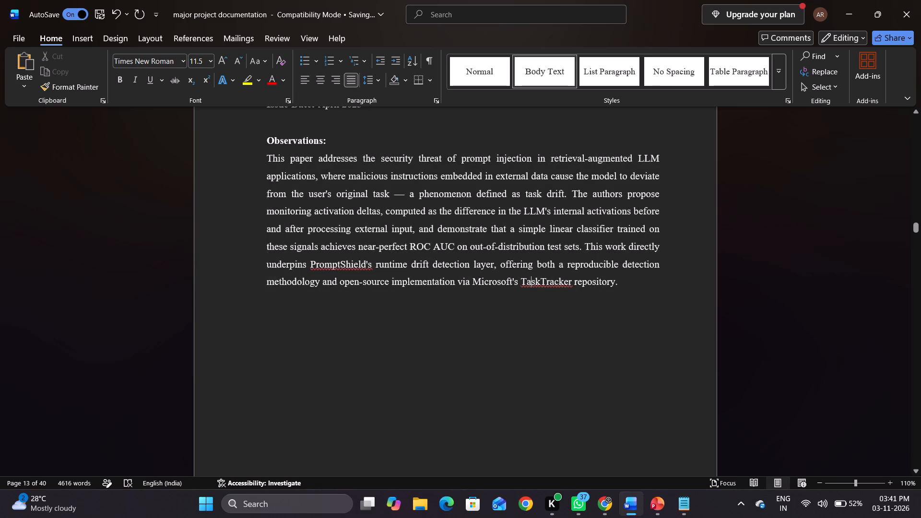
Look back over the end of Chapter 1 and Literature Review-1, and read Literature Review-2's details and Observations.
scroll(531, 346, up, 9)
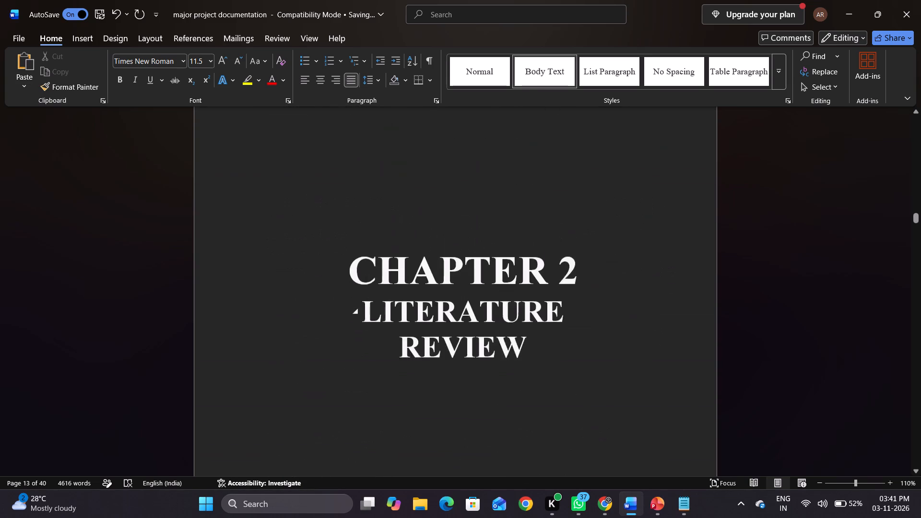
scroll(531, 346, up, 8)
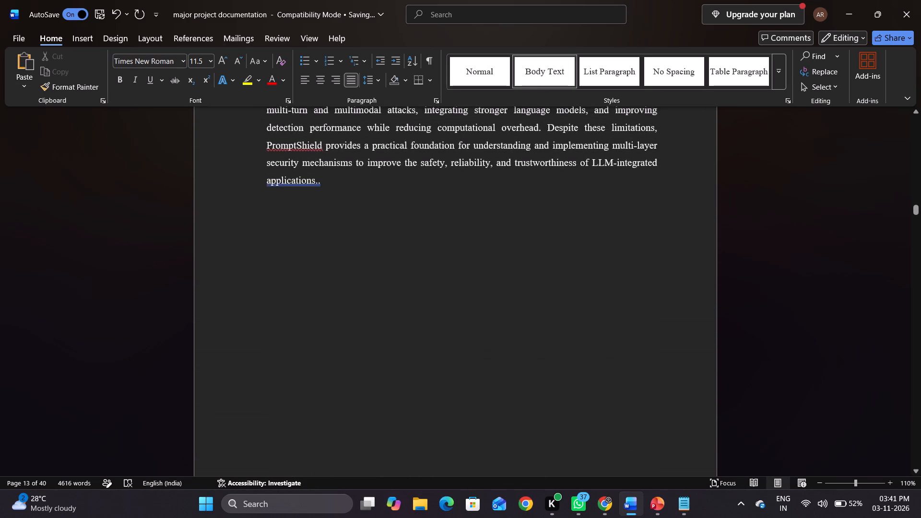
scroll(531, 346, up, 6)
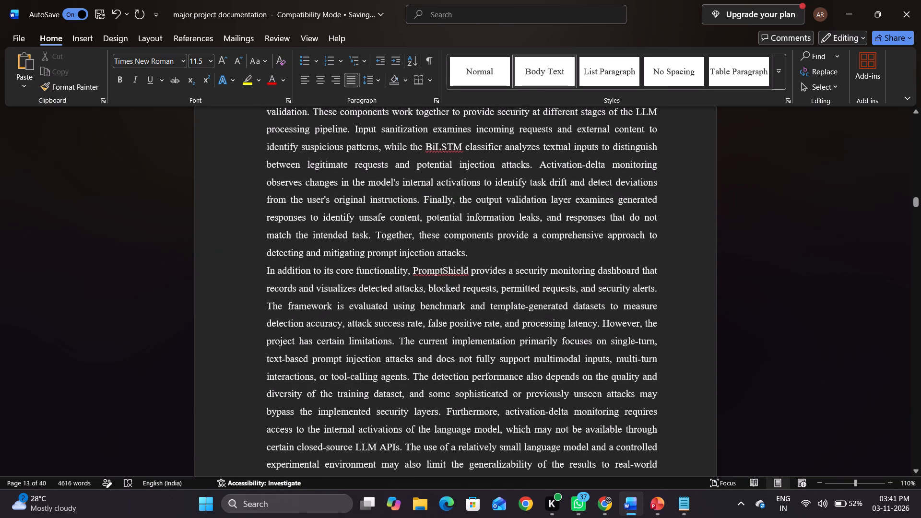
scroll(531, 346, down, 14)
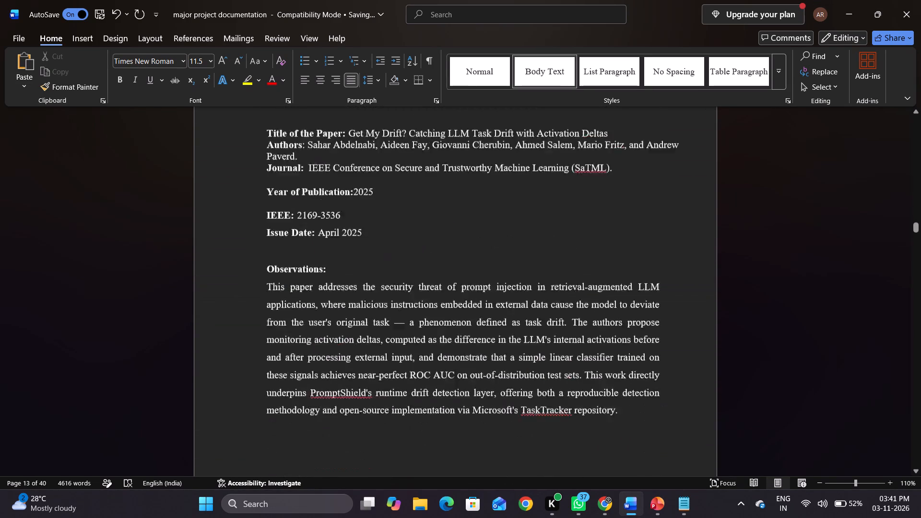
scroll(531, 346, down, 2)
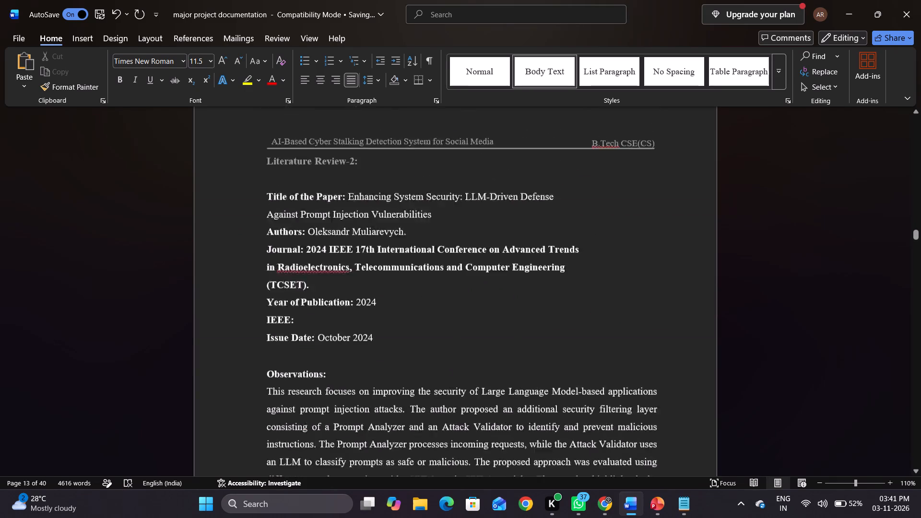
scroll(531, 346, down, 1)
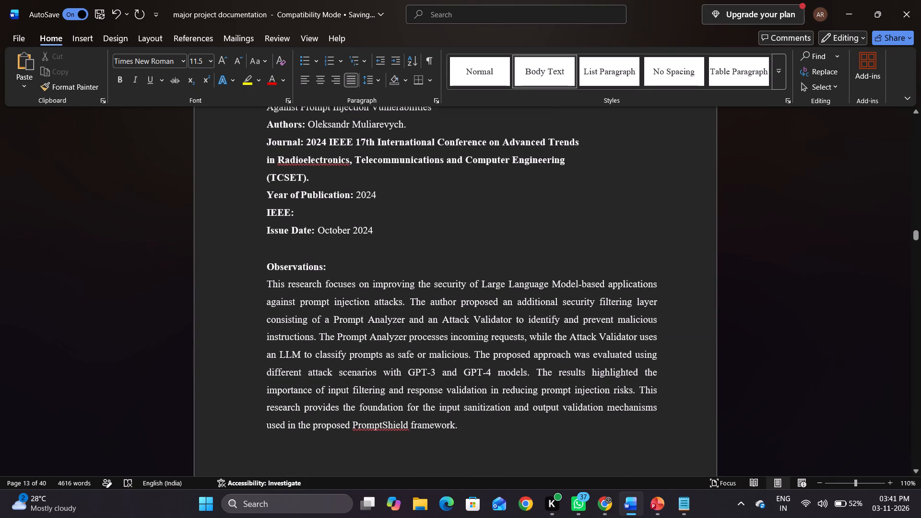
scroll(531, 346, up, 1)
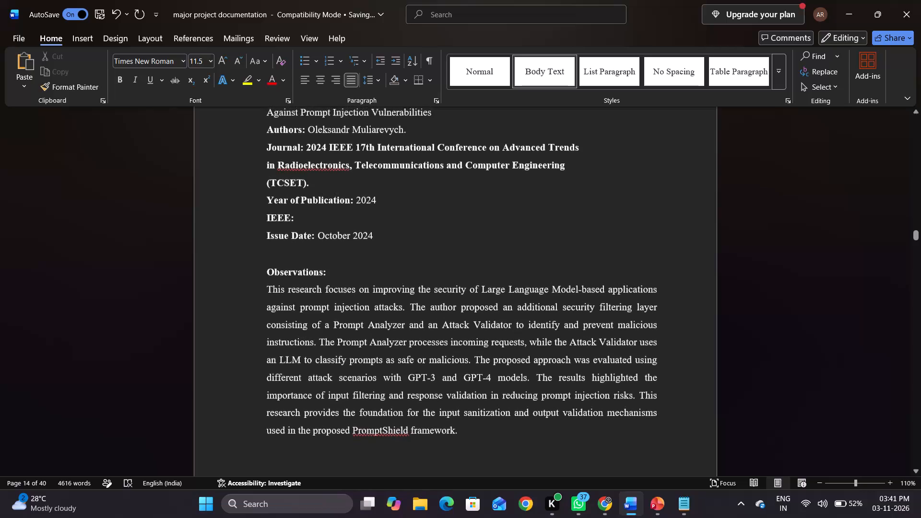
scroll(531, 346, up, 1)
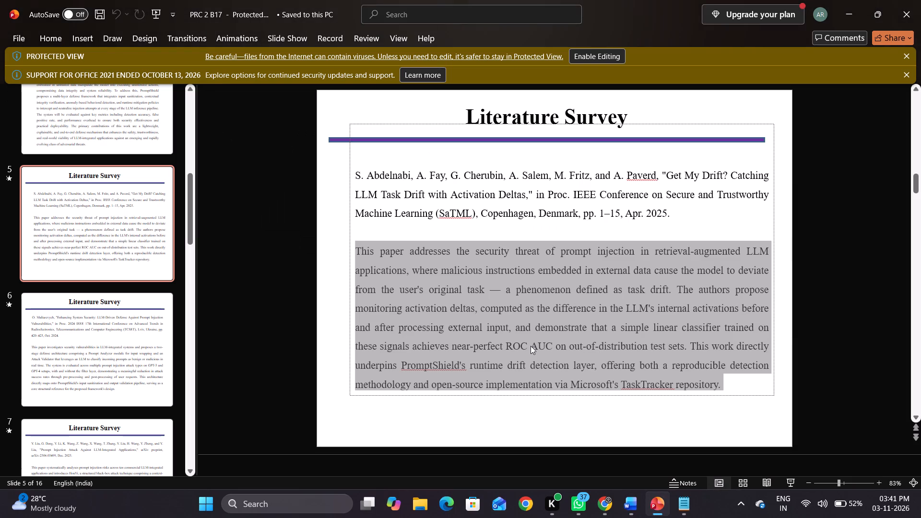
In the PowerPoint presentation PRC 2 B17, copy the summary paragraph beneath the citation on Literature Survey slide 6.
key(Down)
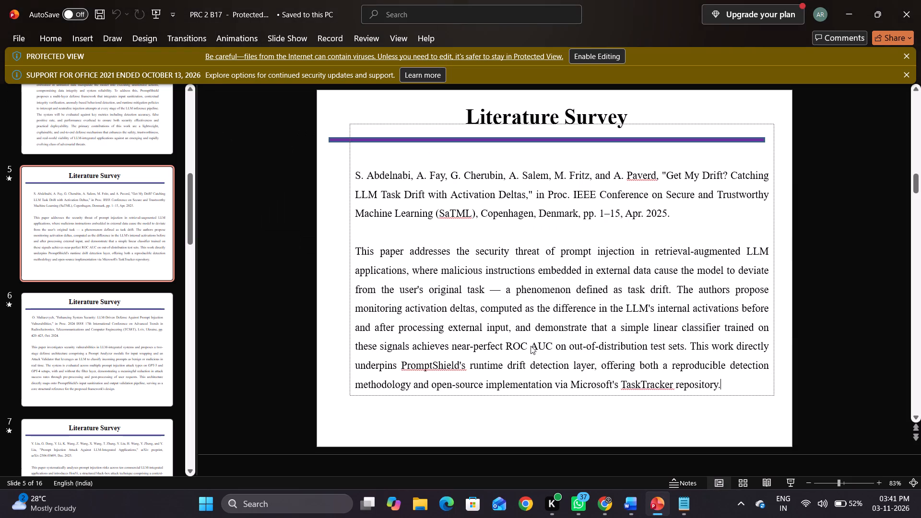
key(Down)
click(96, 338)
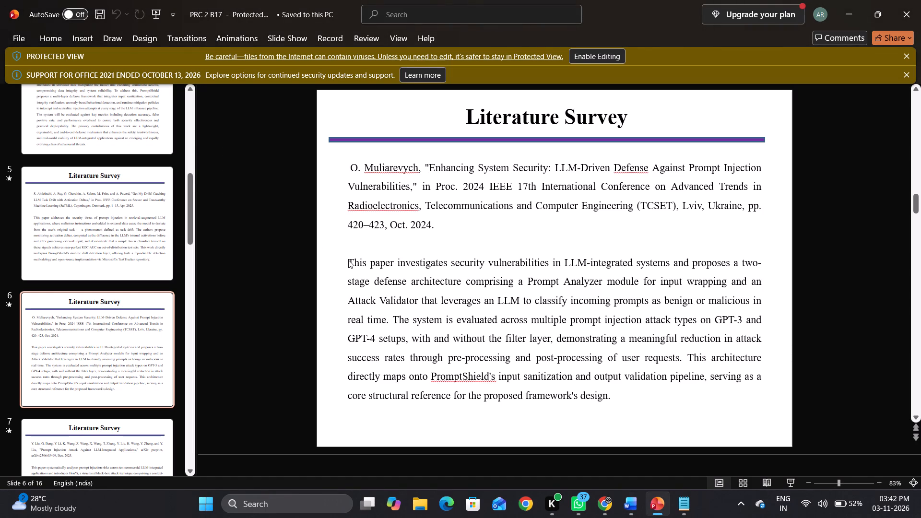
drag(348, 260, 642, 416)
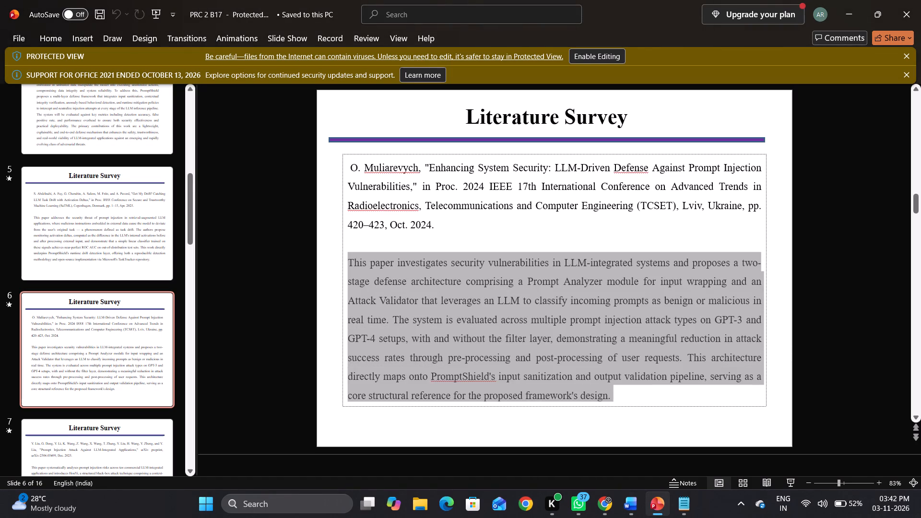
drag(642, 416, 629, 408)
key(ctrl+c)
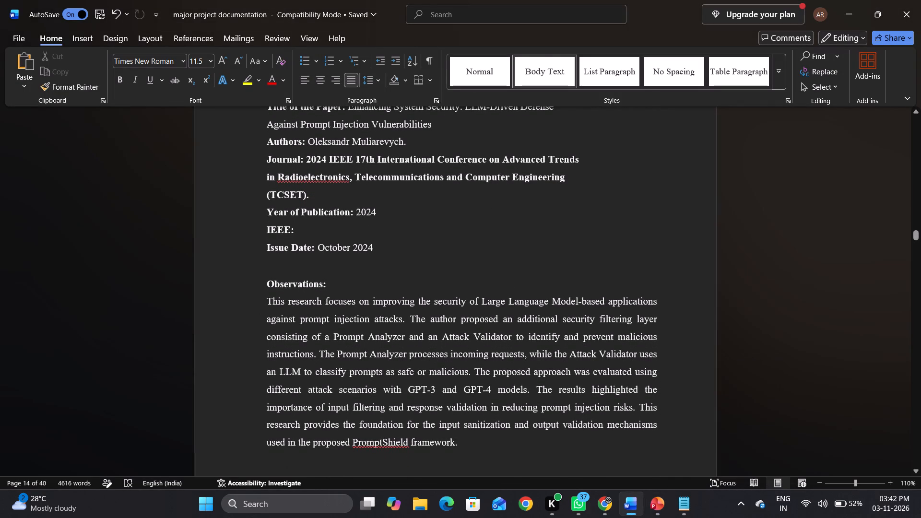
In the Word report, replace Literature Review-2's Observations paragraph with the copied slide summary, removing the leftover letter T and space before it.
drag(273, 299, 272, 303)
drag(272, 303, 455, 456)
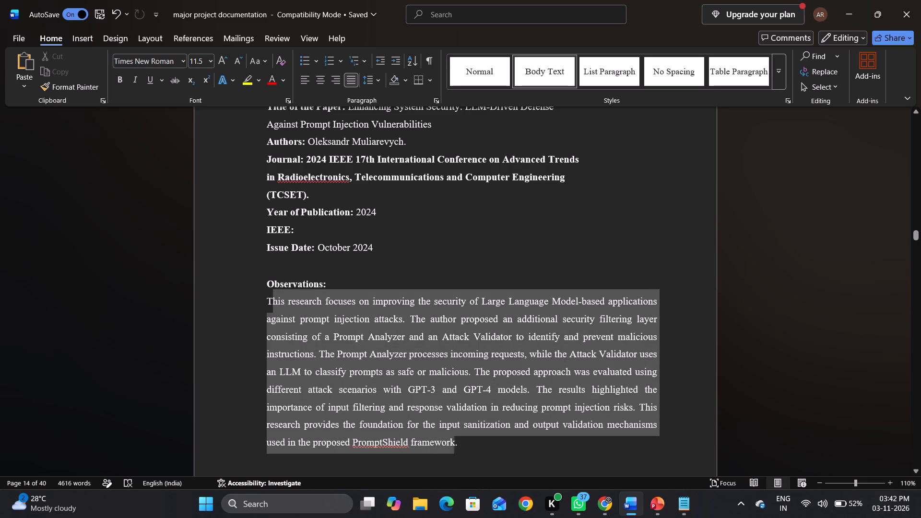
drag(455, 456, 458, 329)
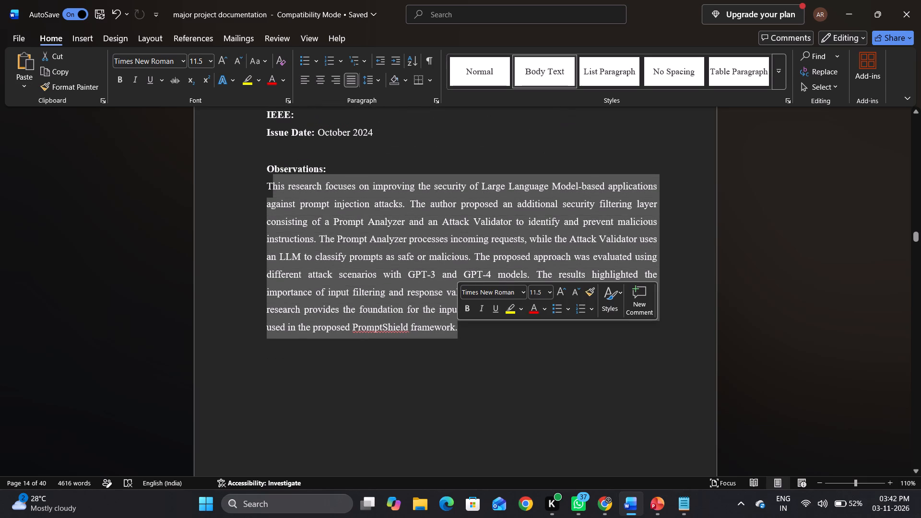
key(ctrl+v)
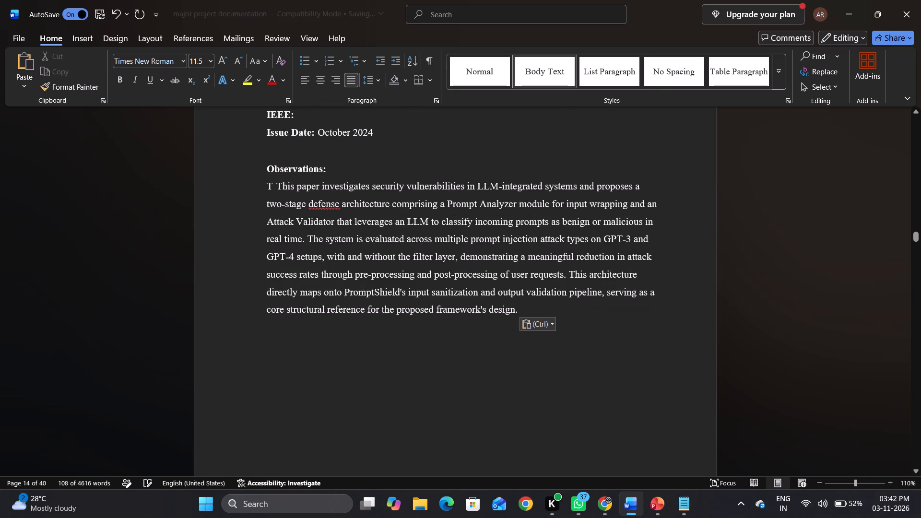
click(278, 186)
key(BackSpace)
key(BackSpace)
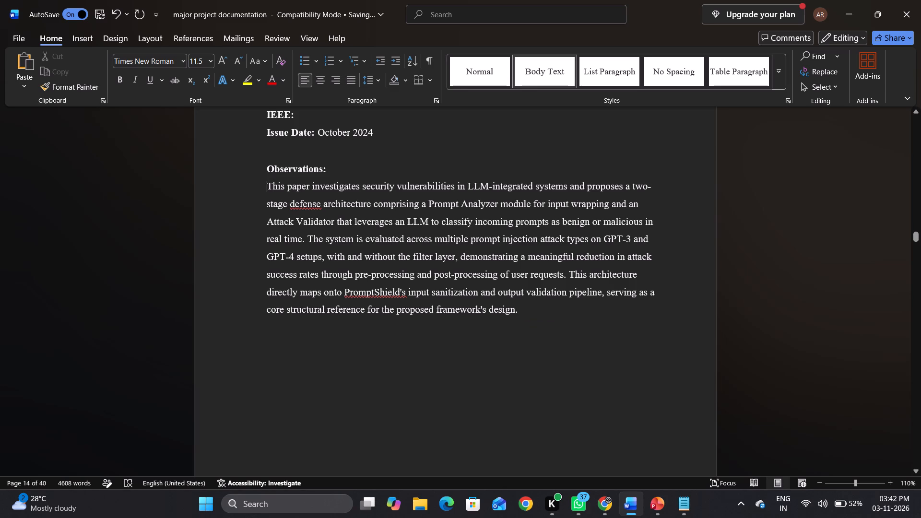
Justify the new Observations paragraph of Literature Review-2.
drag(267, 184, 525, 328)
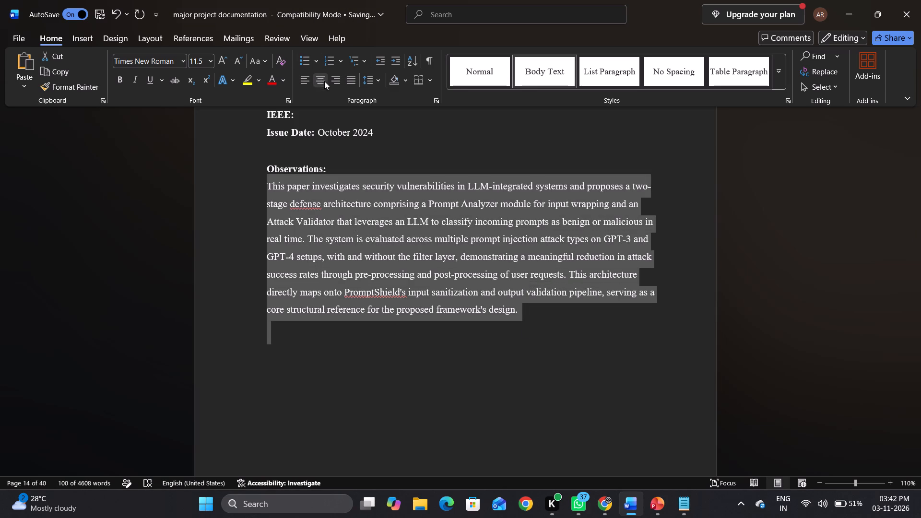
click(351, 80)
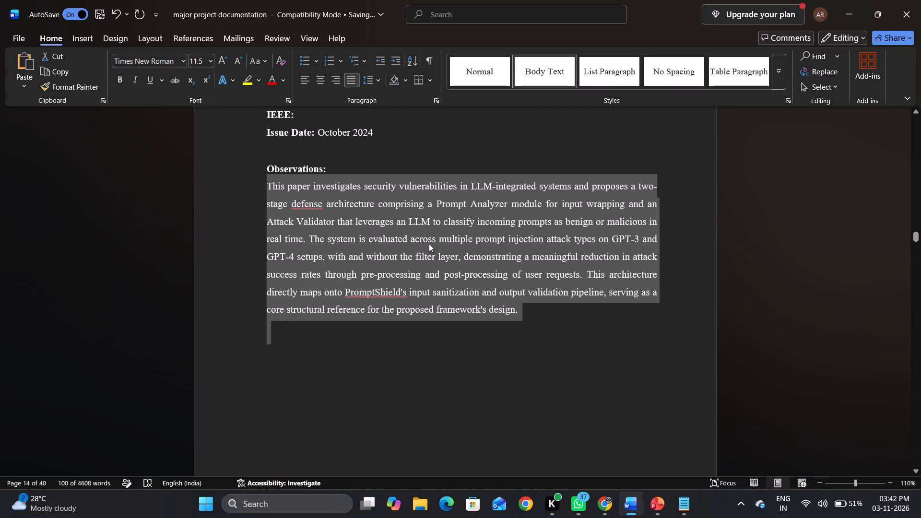
click(569, 412)
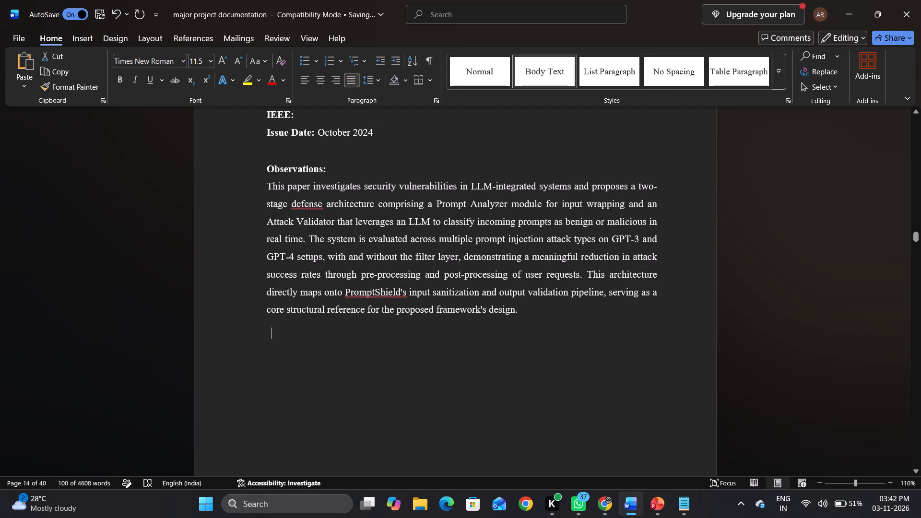
Look ahead through Literature Review-3, Literature Review-4 and the start of Chapter 3, and return to Literature Review-3's Observations.
scroll(569, 412, down, 5)
scroll(569, 412, up, 2)
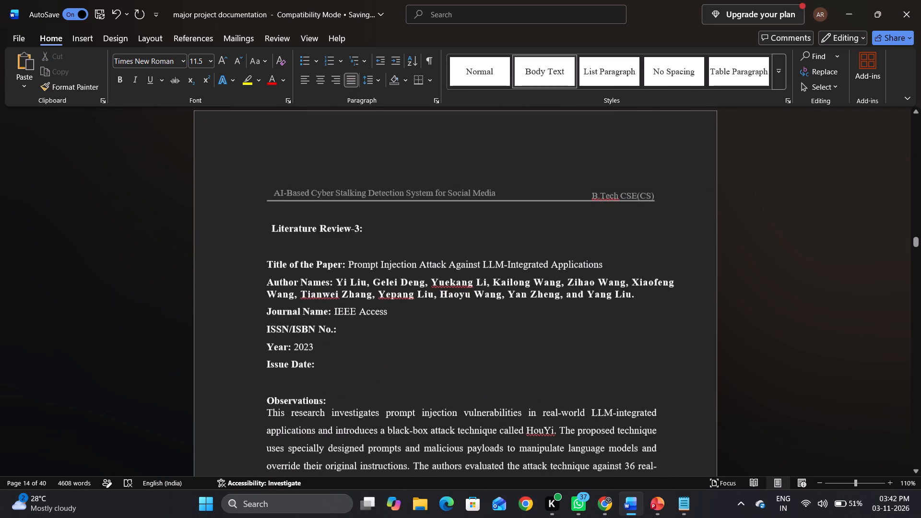
scroll(569, 412, up, 5)
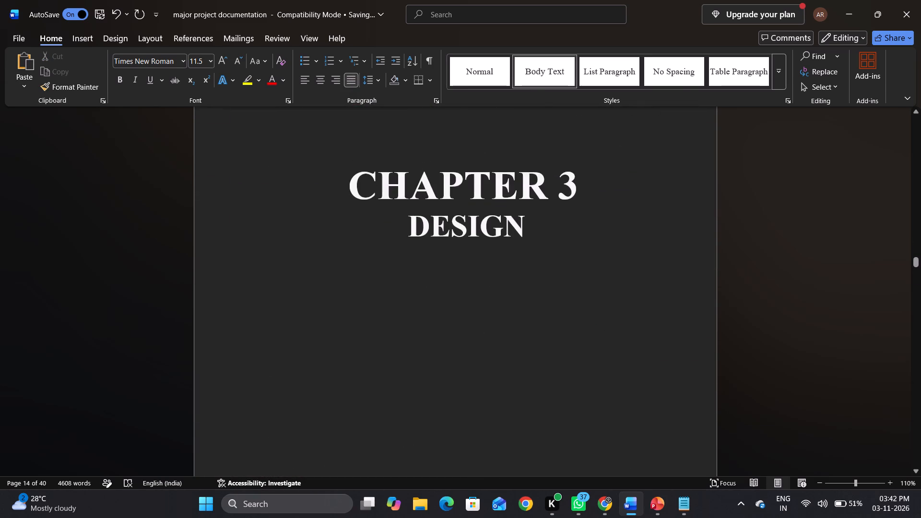
scroll(569, 412, up, 7)
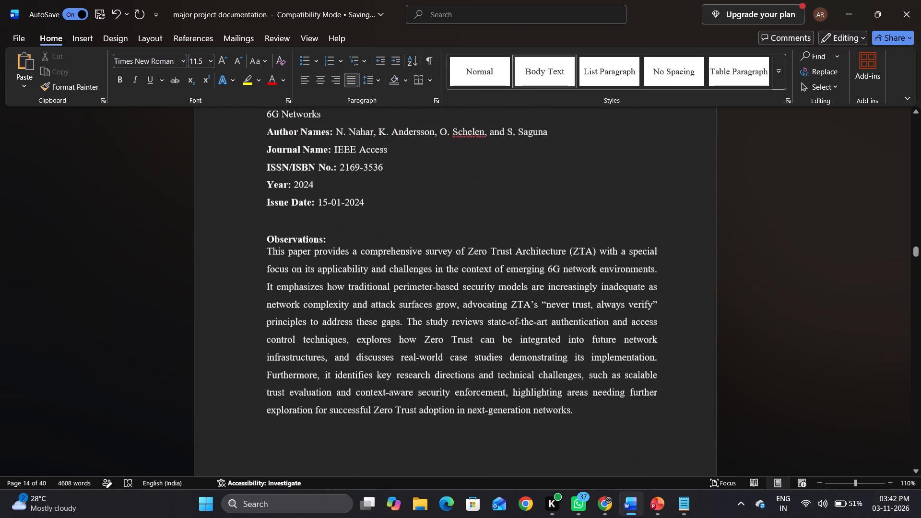
scroll(569, 412, up, 1)
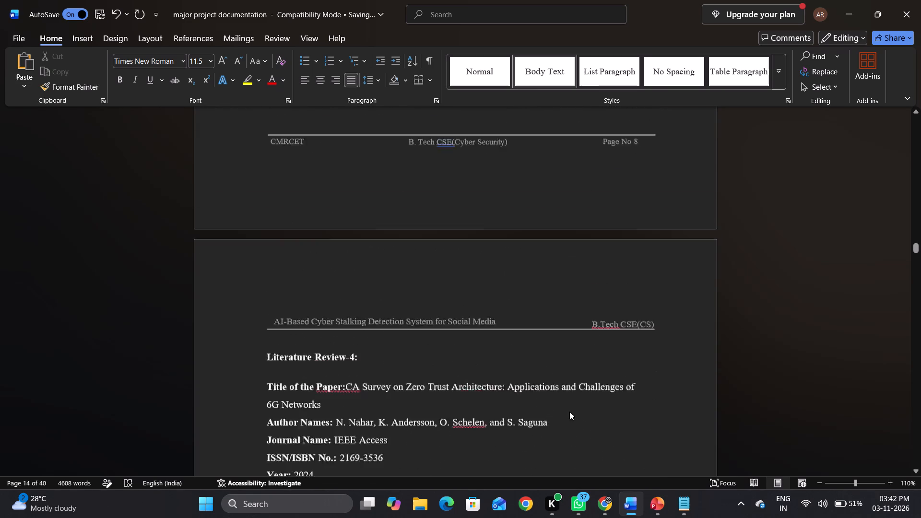
scroll(569, 412, up, 2)
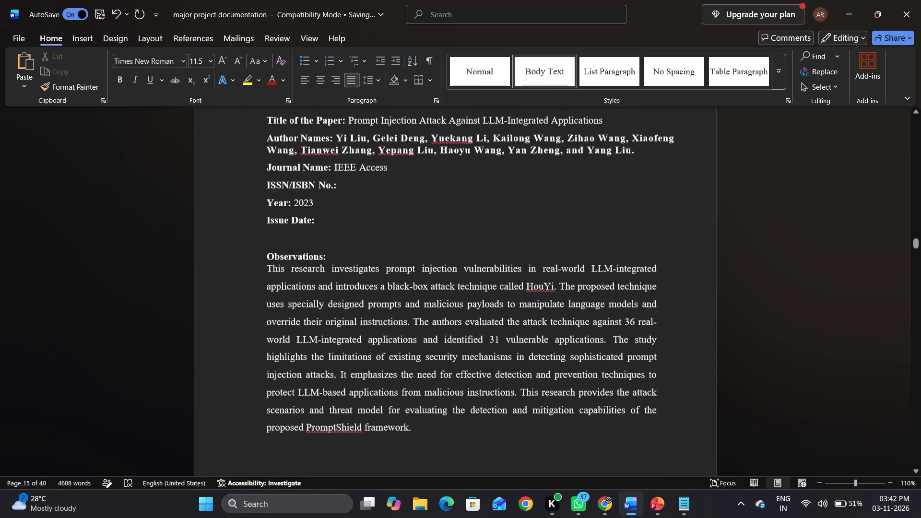
scroll(569, 412, up, 1)
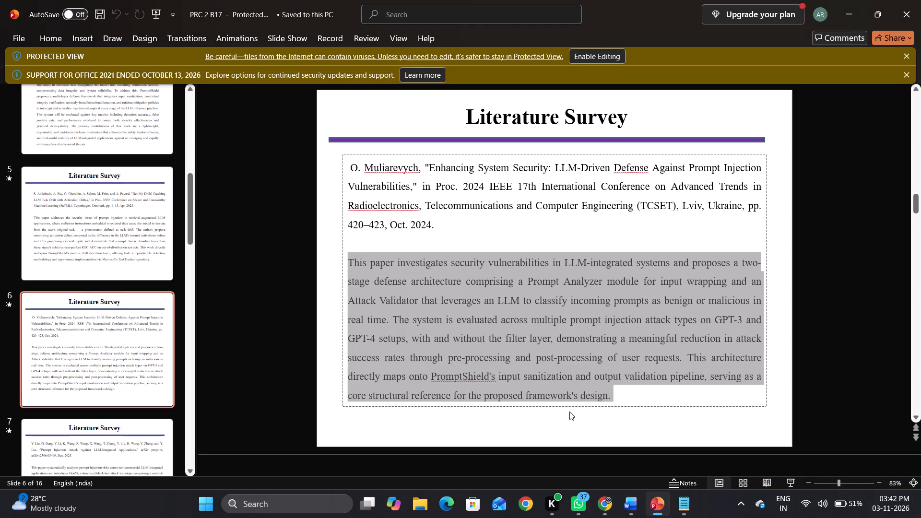
In the PowerPoint presentation PRC 2 B17, copy the summary paragraph beneath the citation on Literature Survey slide 7.
click(143, 365)
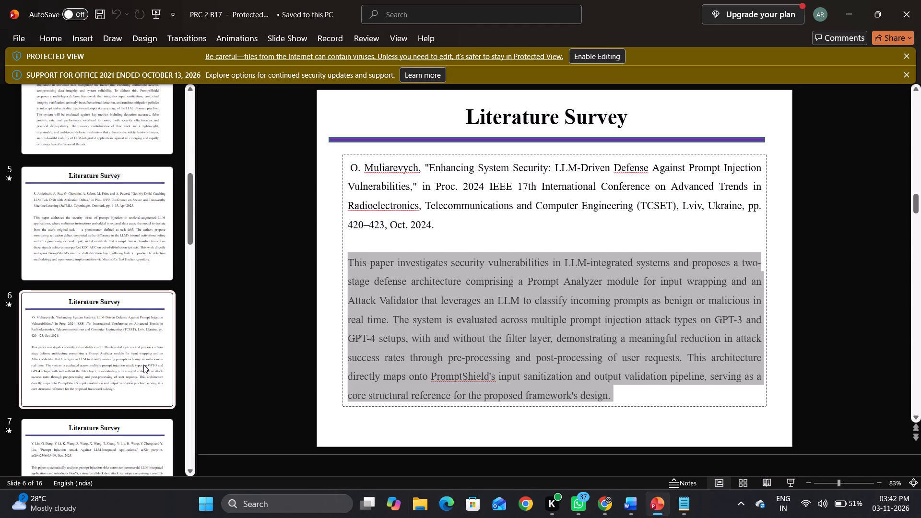
click(128, 445)
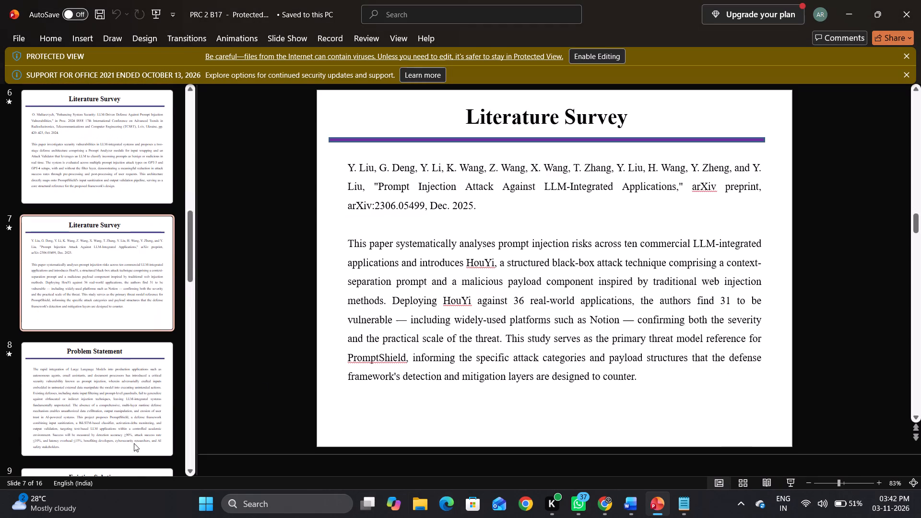
click(347, 243)
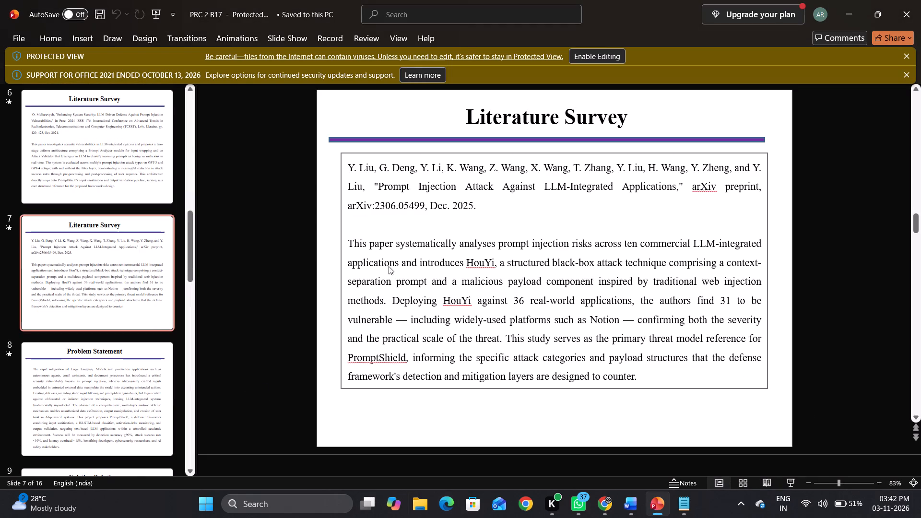
click(348, 241)
drag(348, 241, 637, 378)
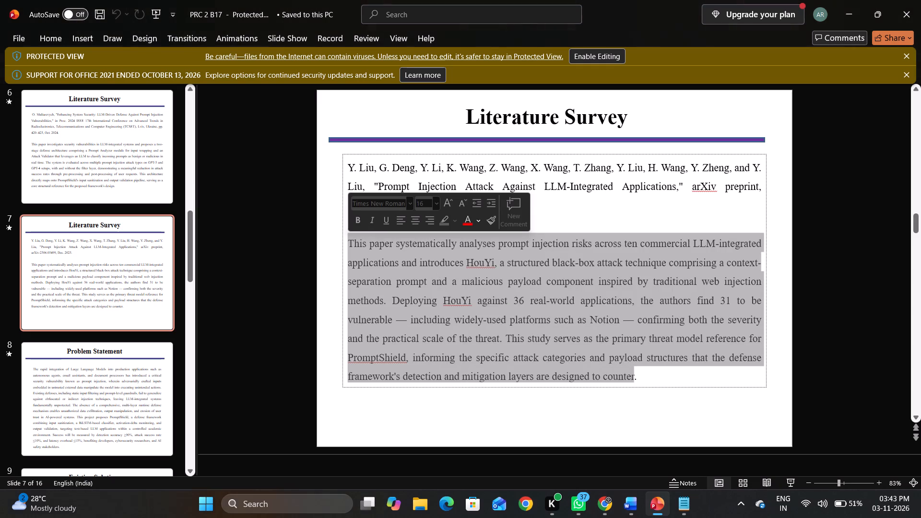
drag(637, 378, 643, 378)
key(ctrl+c)
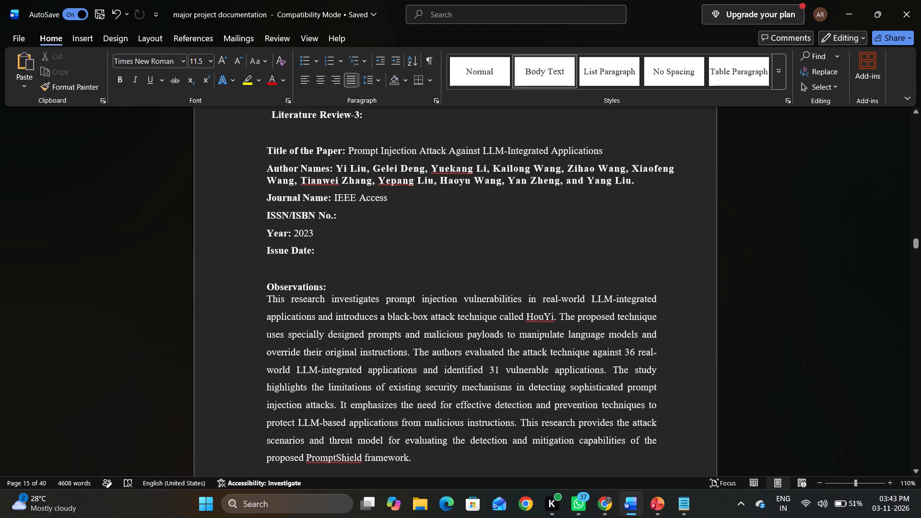
In the Word report, select Literature Review-3's Observations paragraph to replace it with the copied slide summary.
drag(272, 298, 489, 446)
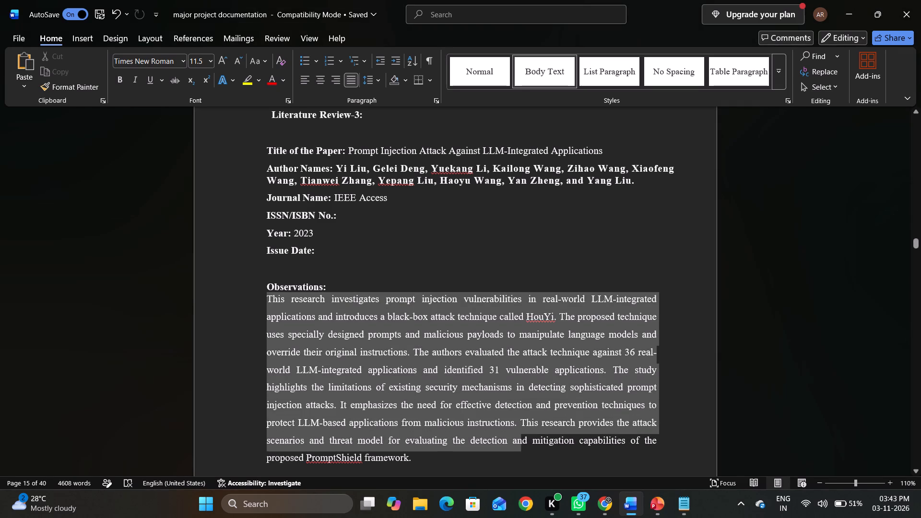
drag(489, 446, 407, 455)
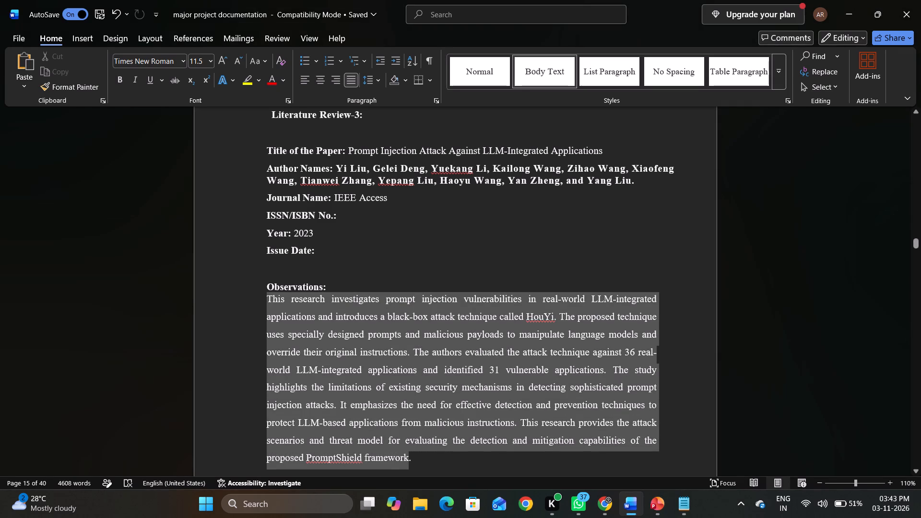
Replace Literature Review-3's Observations paragraph with the copied slide summary, removing the leftover "T" and space before "This paper".
drag(407, 455, 412, 456)
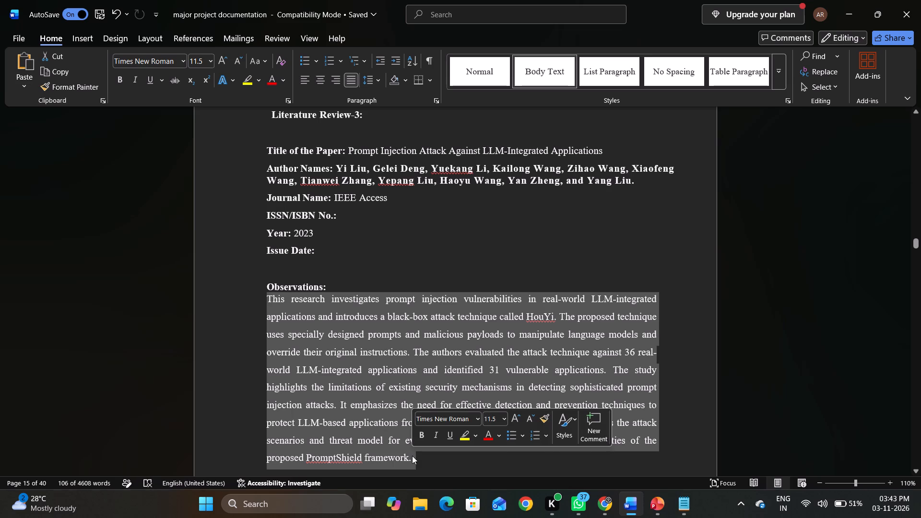
click(286, 308)
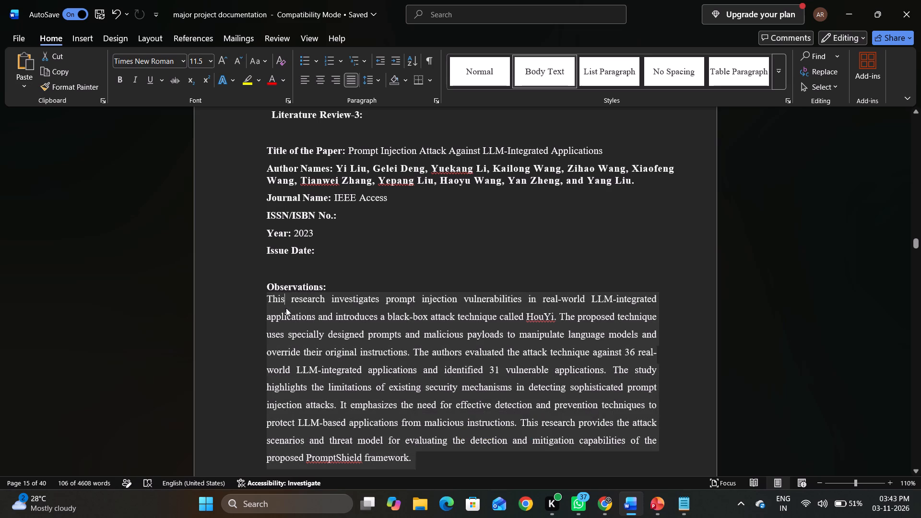
drag(272, 299, 369, 475)
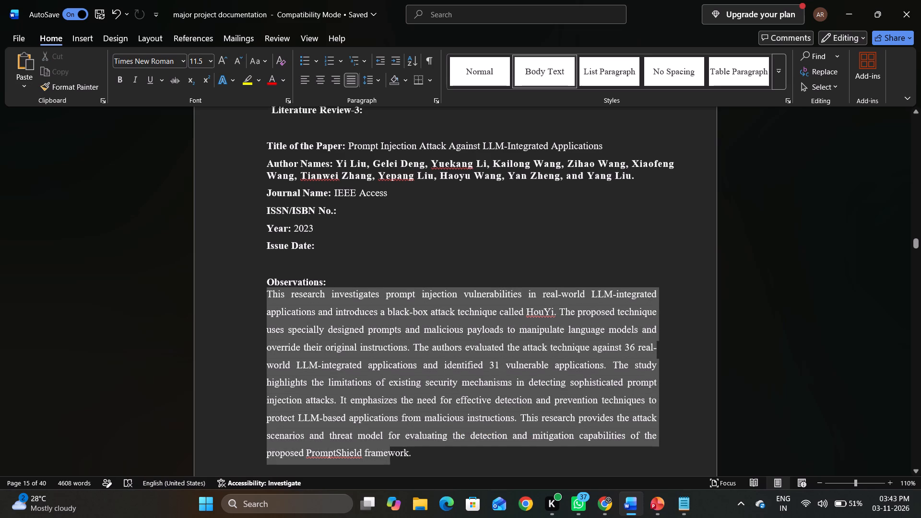
drag(369, 475, 347, 356)
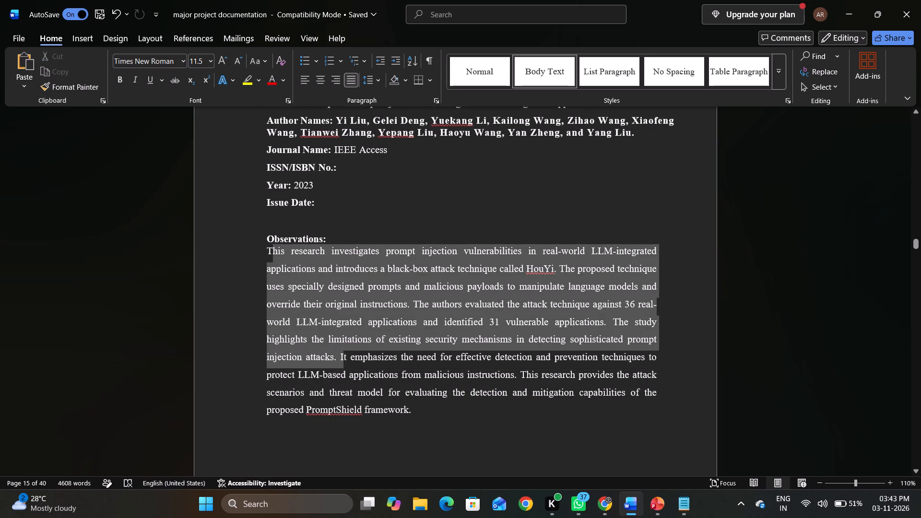
drag(347, 356, 423, 412)
key(ctrl+v)
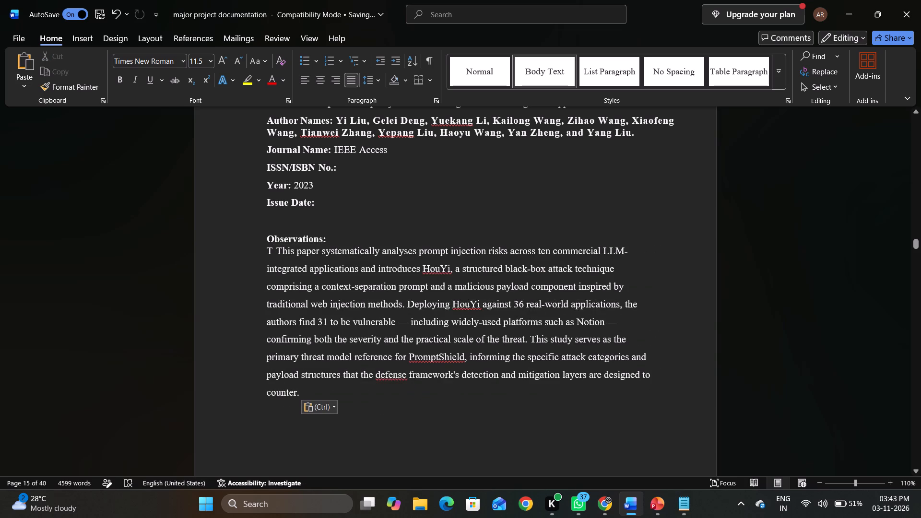
click(277, 250)
key(BackSpace)
key(BackSpace)
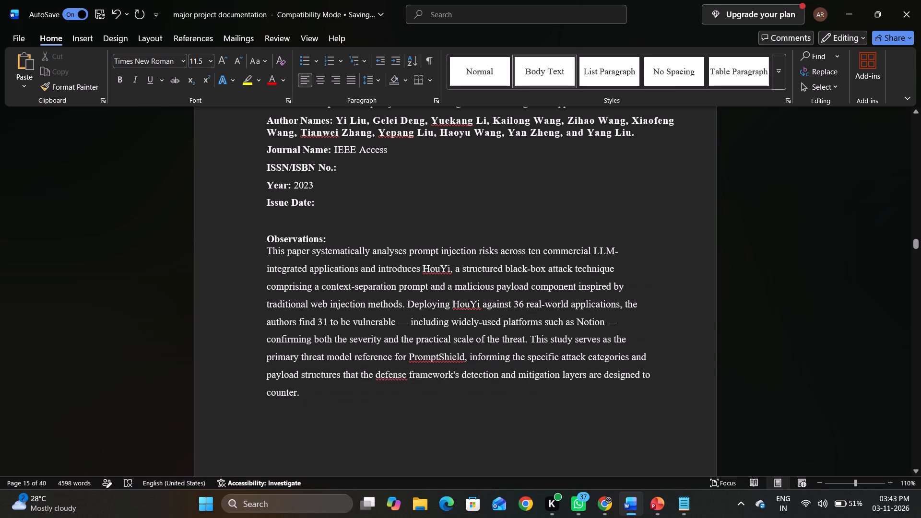
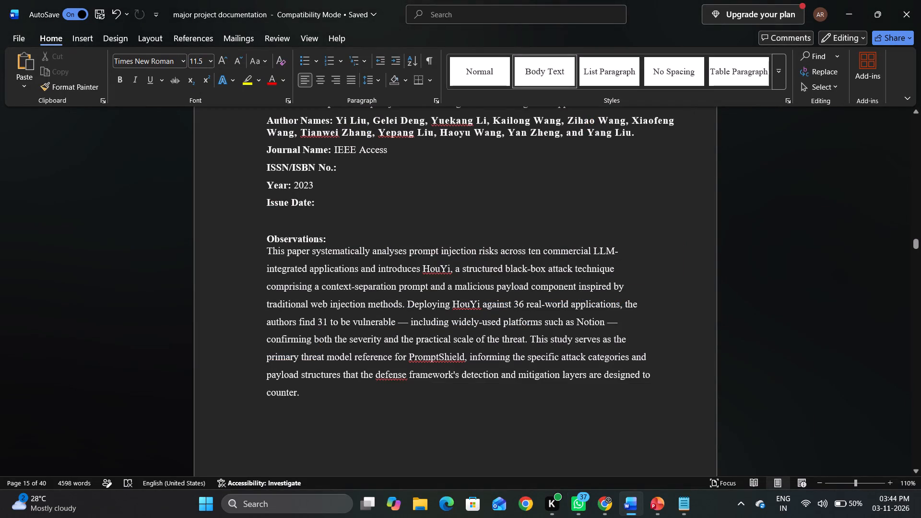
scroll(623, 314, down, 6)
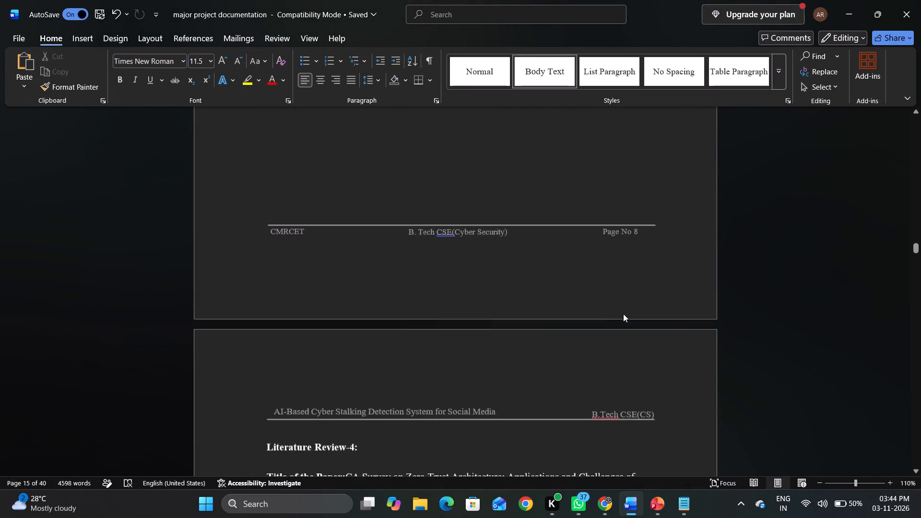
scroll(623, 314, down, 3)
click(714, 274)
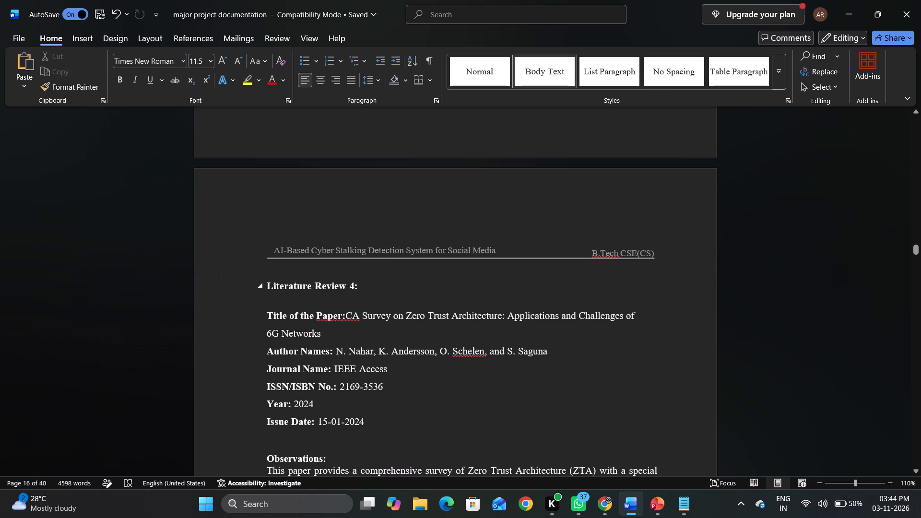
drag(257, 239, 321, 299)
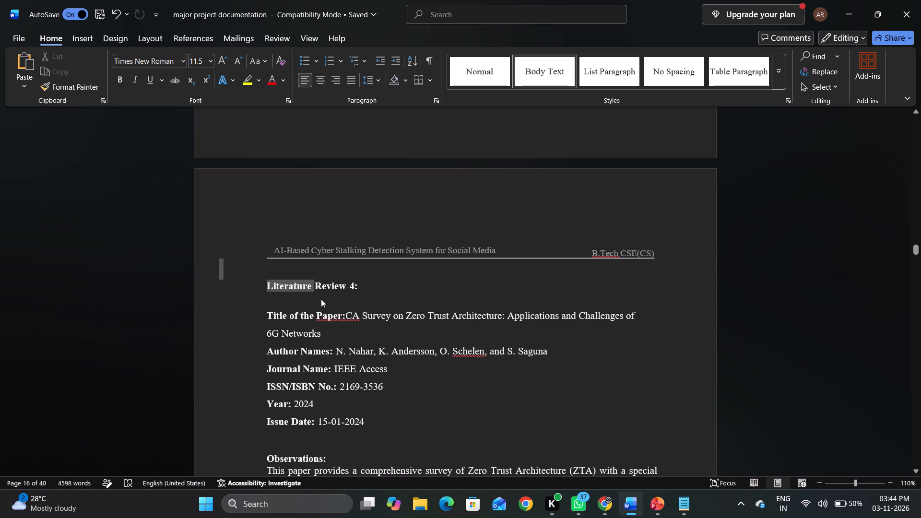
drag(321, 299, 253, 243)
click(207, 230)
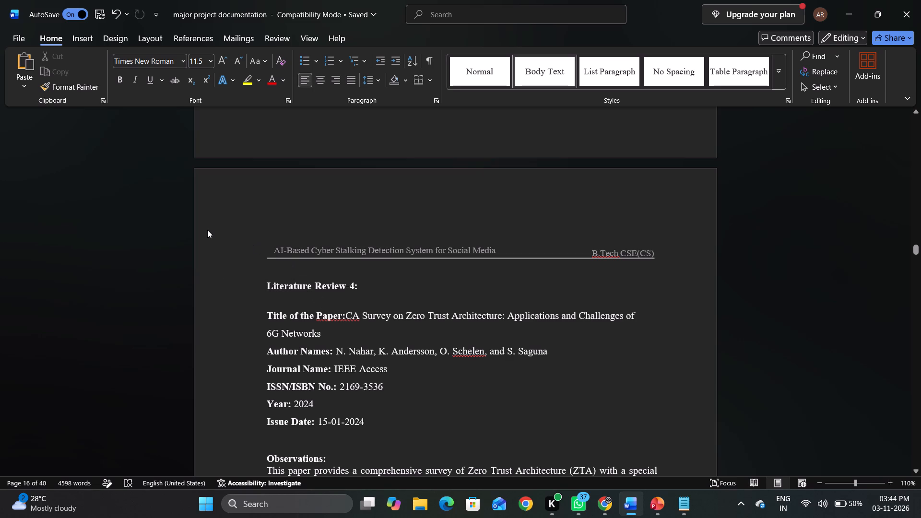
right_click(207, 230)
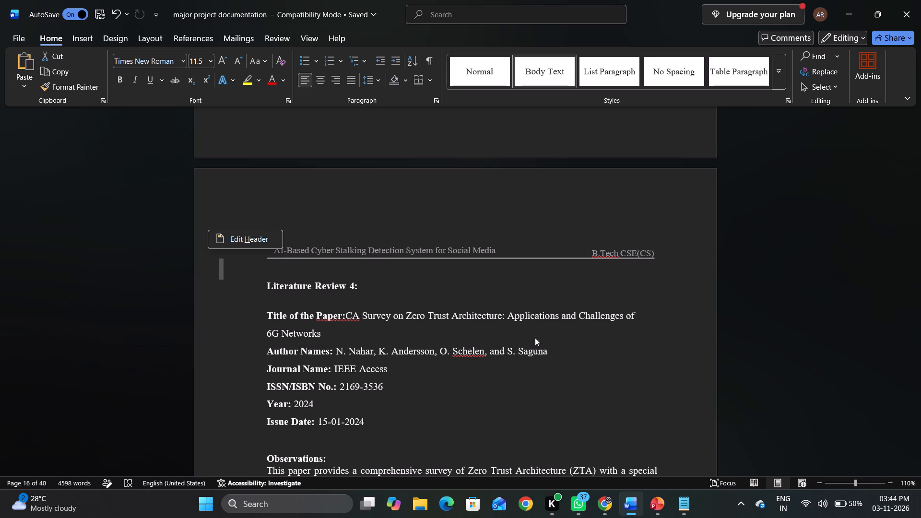
Delete everything beneath the Literature Review-4 heading, including its paper details, Observations paragraph and the page break before the Chapter 3 title page.
click(619, 347)
right_click(619, 347)
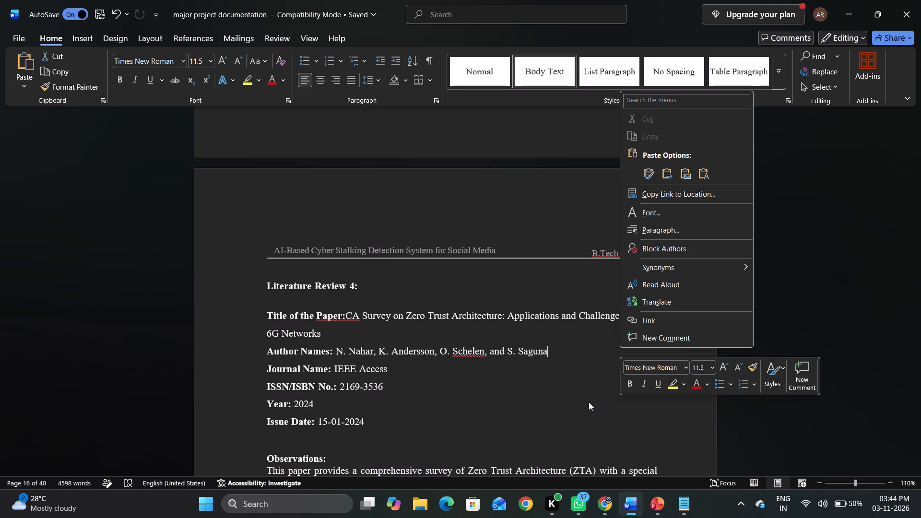
ctrl+scroll(589, 402, down, 3)
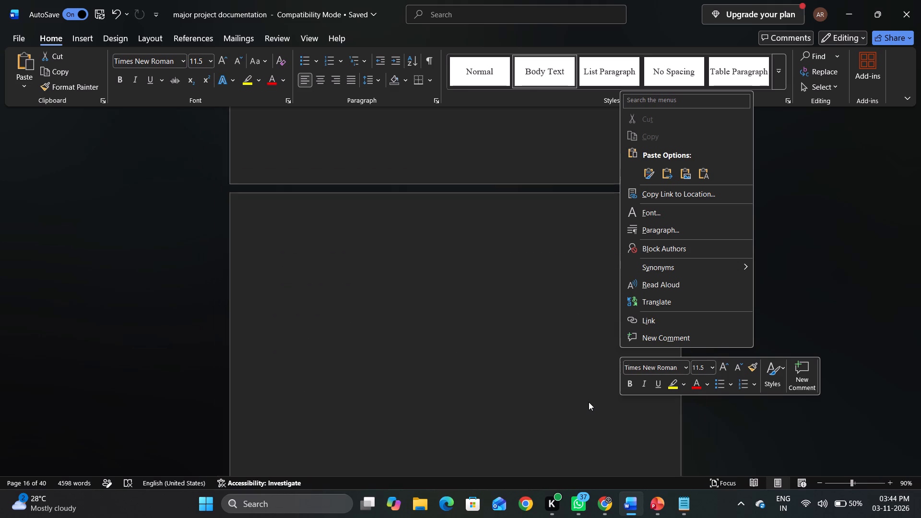
ctrl+scroll(589, 402, down, 3)
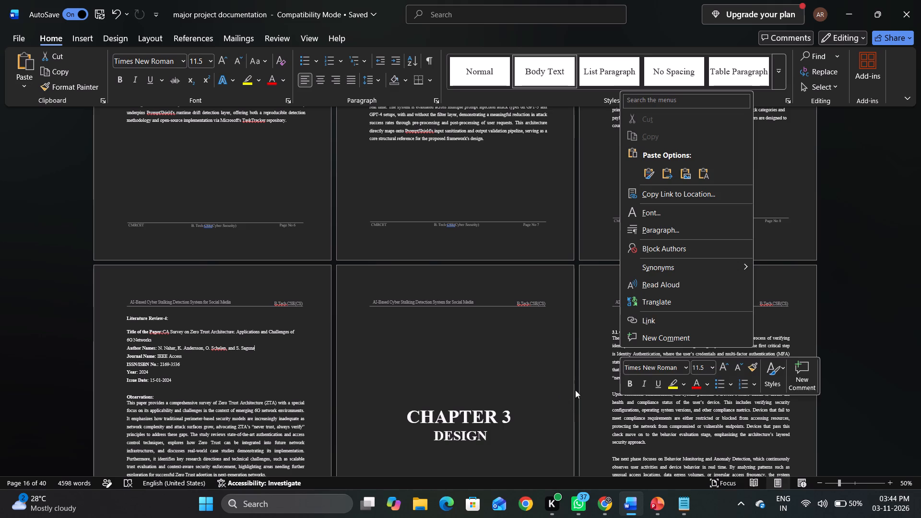
drag(575, 390, 571, 381)
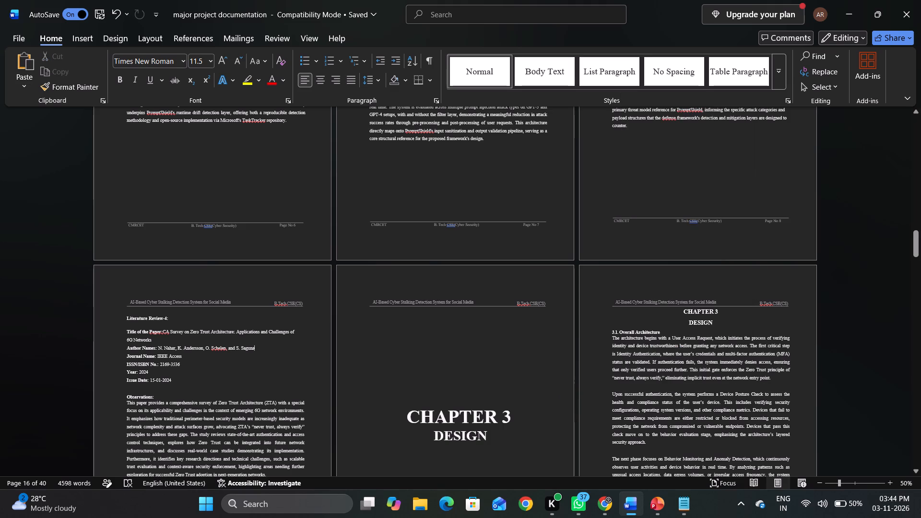
scroll(571, 381, down, 3)
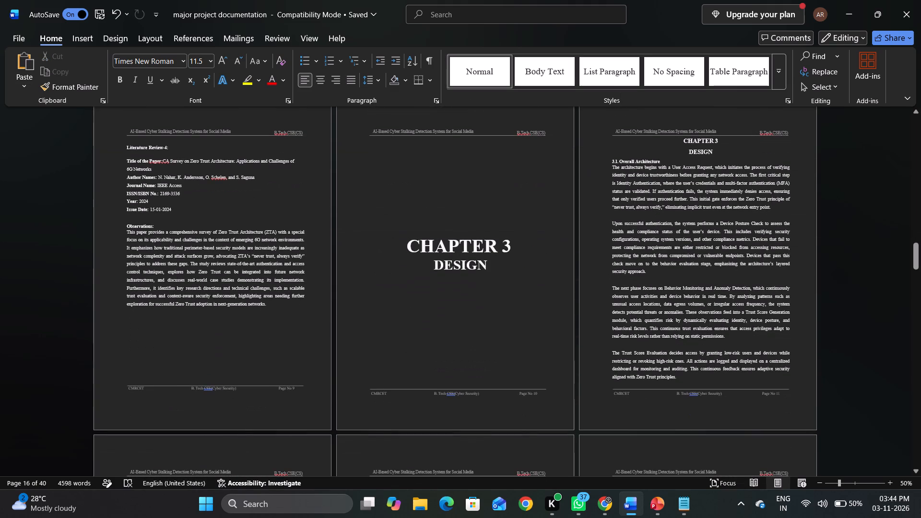
drag(269, 307, 210, 203)
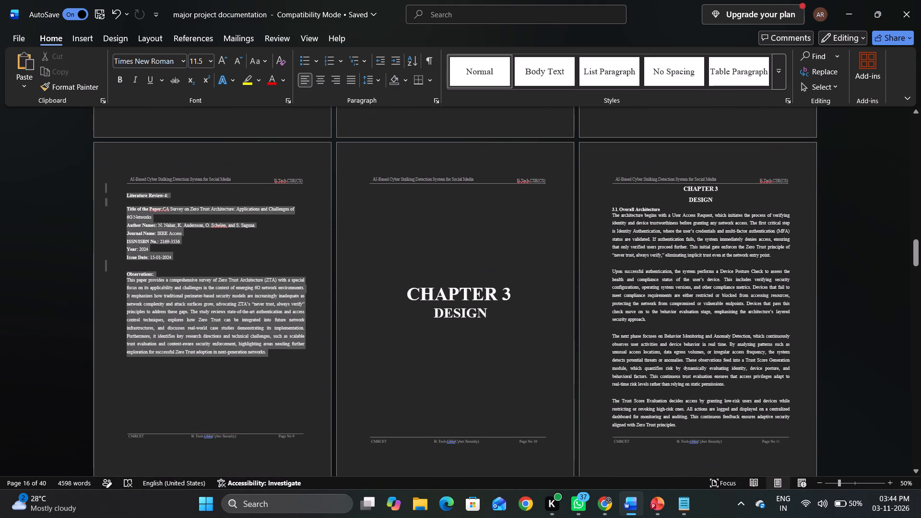
drag(210, 203, 230, 199)
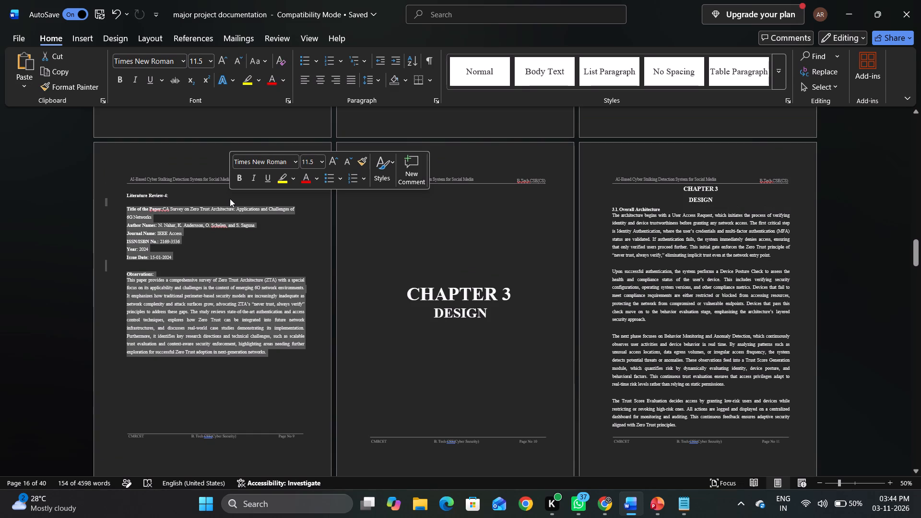
key(Delete)
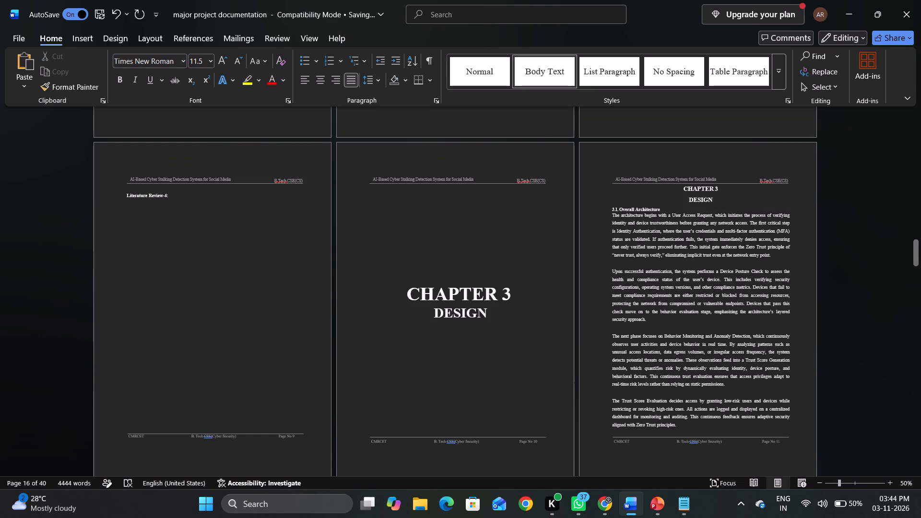
key(Delete)
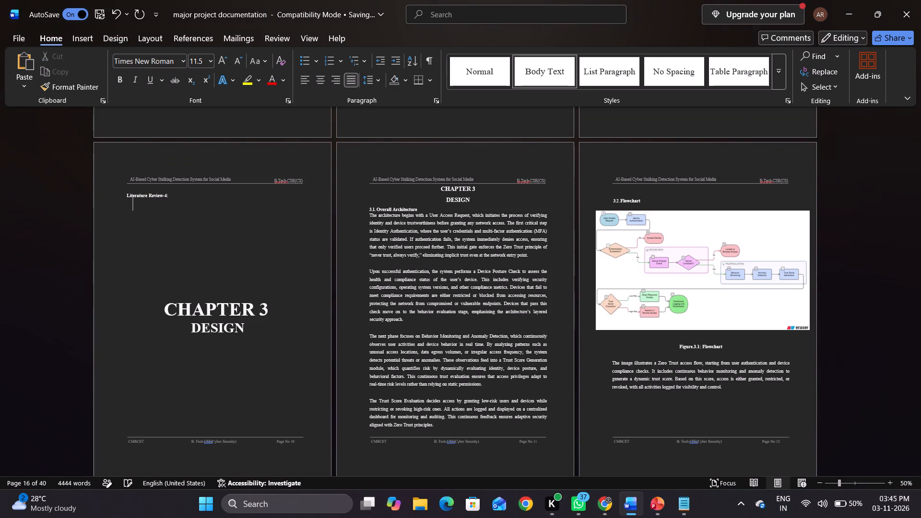
Delete the leftover Literature Review-4 heading above the Chapter 3 title.
key(BackSpace)
key(BackSpace)
key(BackSpace)
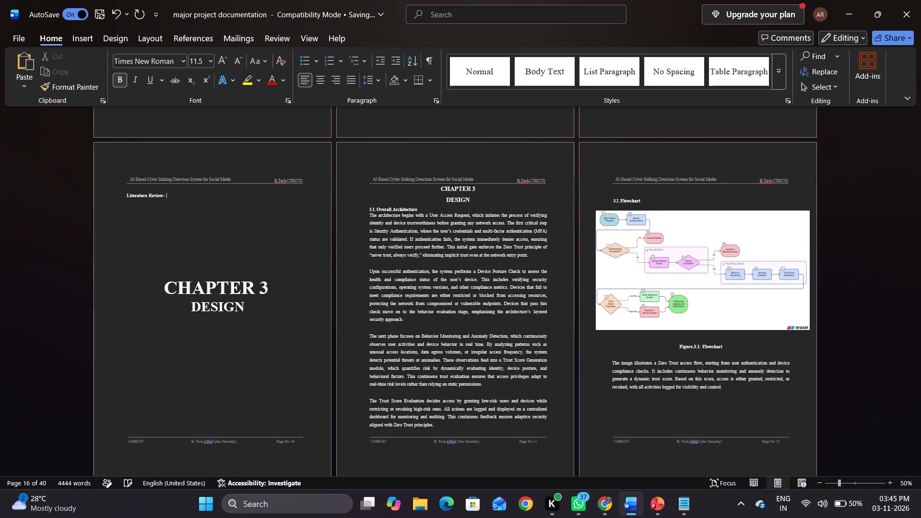
key(BackSpace)
key(BackSpace)
key(BackSpace)
key(BackSpace)
key(BackSpace)
key(BackSpace)
key(BackSpace)
key(BackSpace)
key(BackSpace)
key(BackSpace)
key(BackSpace)
key(BackSpace)
key(BackSpace)
key(BackSpace)
key(BackSpace)
key(BackSpace)
key(BackSpace)
key(BackSpace)
key(BackSpace)
Insert six spaces on the emptied line above the Chapter 3 title.
key(space)
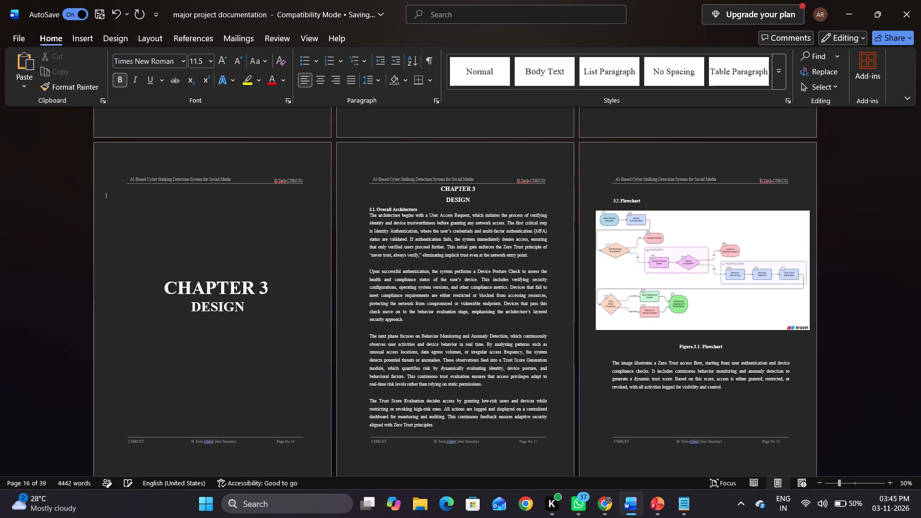
key(space)
key(space)
key(space)
key(space)
key(space)
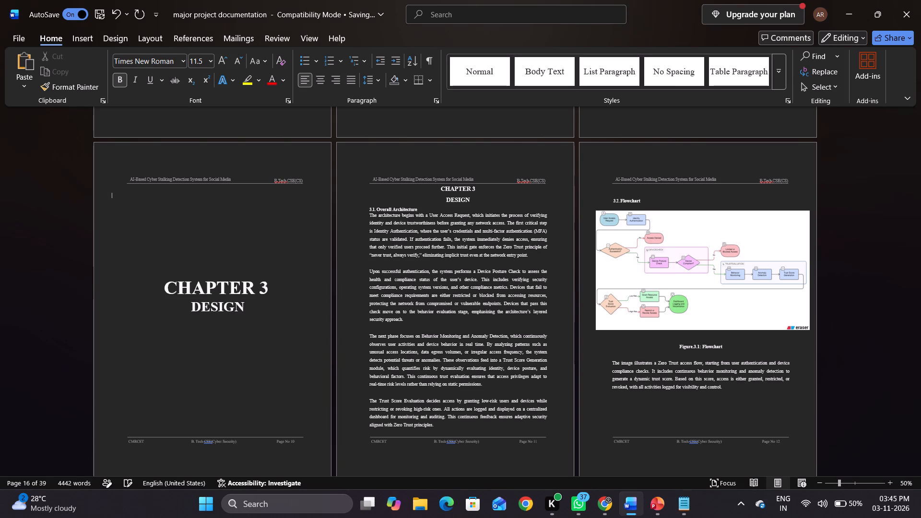
Look back over the Chapter 1 and Chapter 2 pages to check the layout around the removed review.
scroll(230, 199, up, 4)
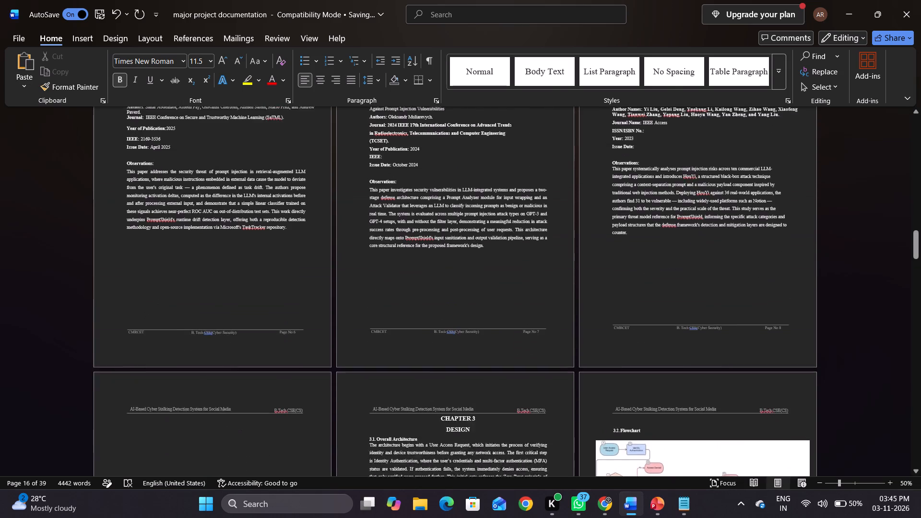
scroll(230, 199, up, 4)
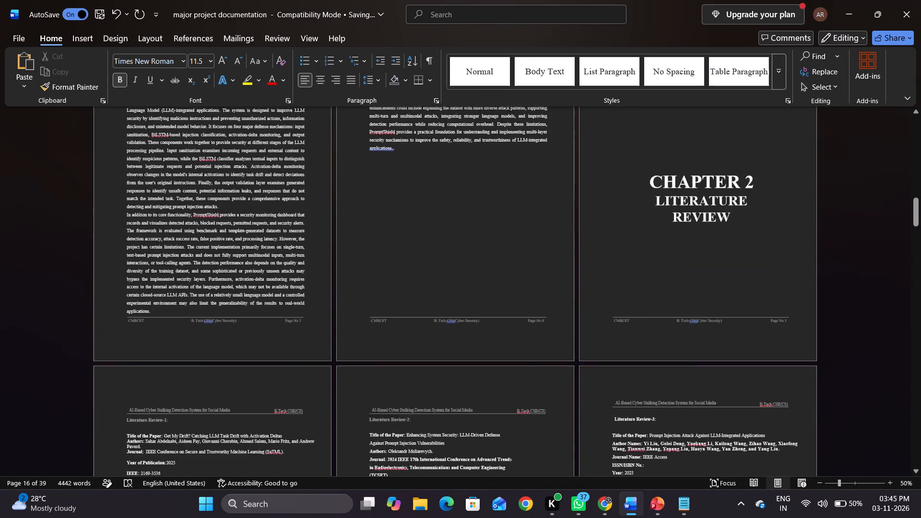
scroll(230, 199, up, 5)
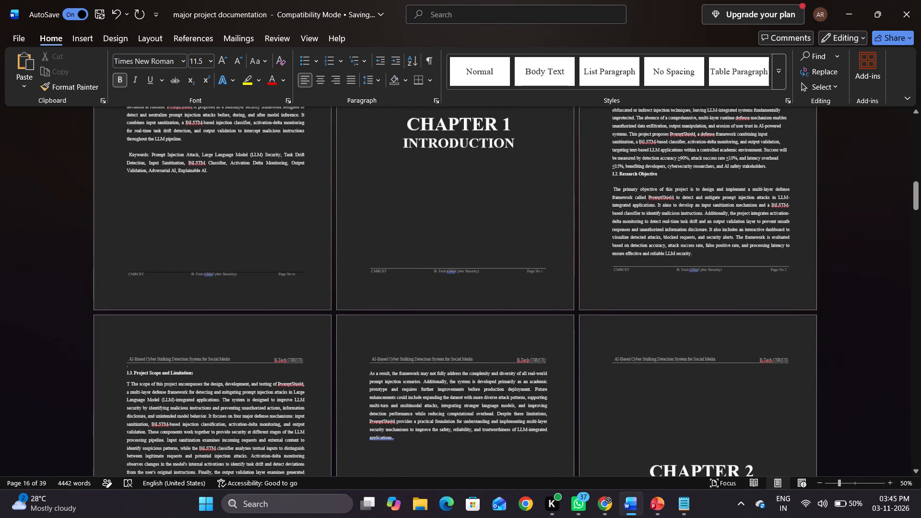
scroll(230, 199, down, 12)
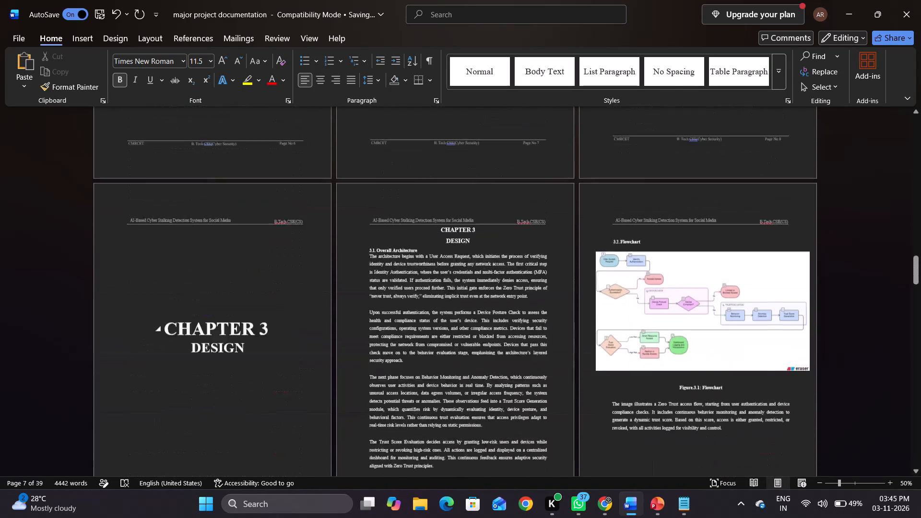
scroll(230, 199, up, 1)
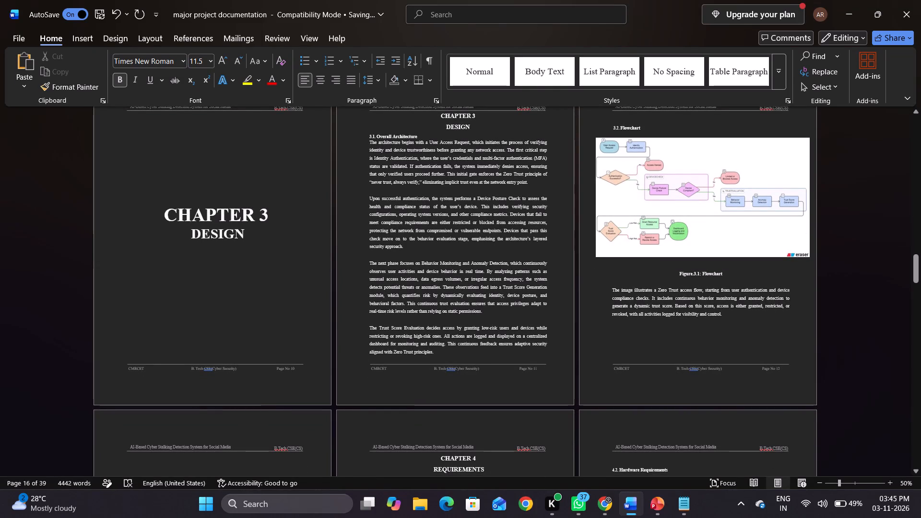
ctrl+scroll(415, 235, up, 5)
Read through Chapter 3's Overall Architecture and Flowchart sections and compare them with the preceding literature reviews.
scroll(415, 235, down, 2)
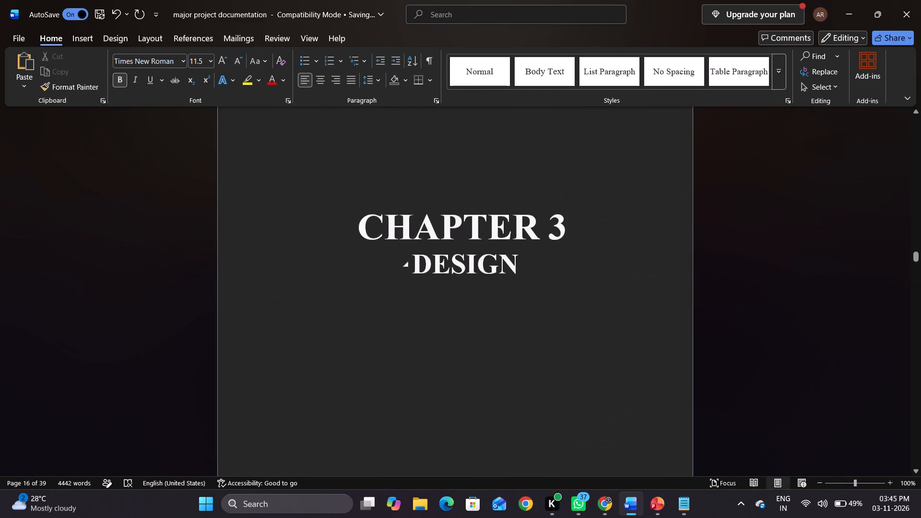
scroll(415, 235, down, 4)
scroll(415, 235, up, 2)
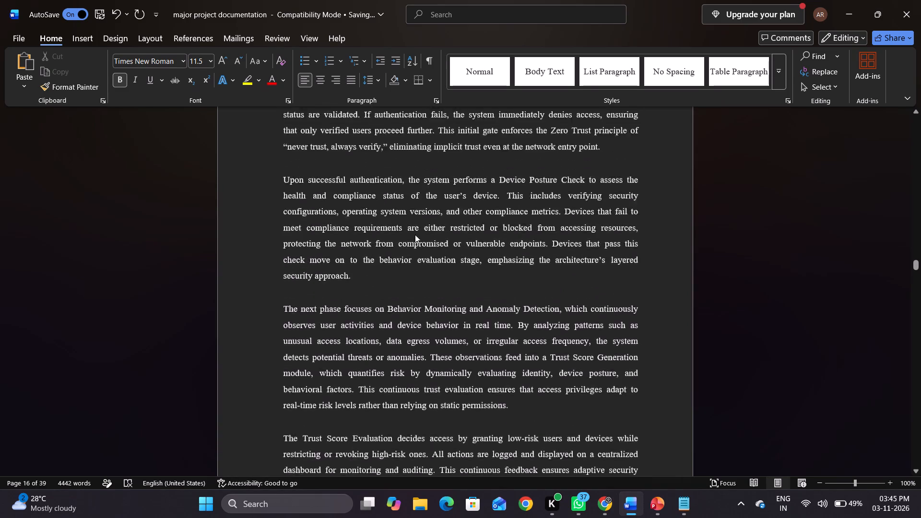
scroll(415, 235, up, 1)
scroll(415, 235, down, 5)
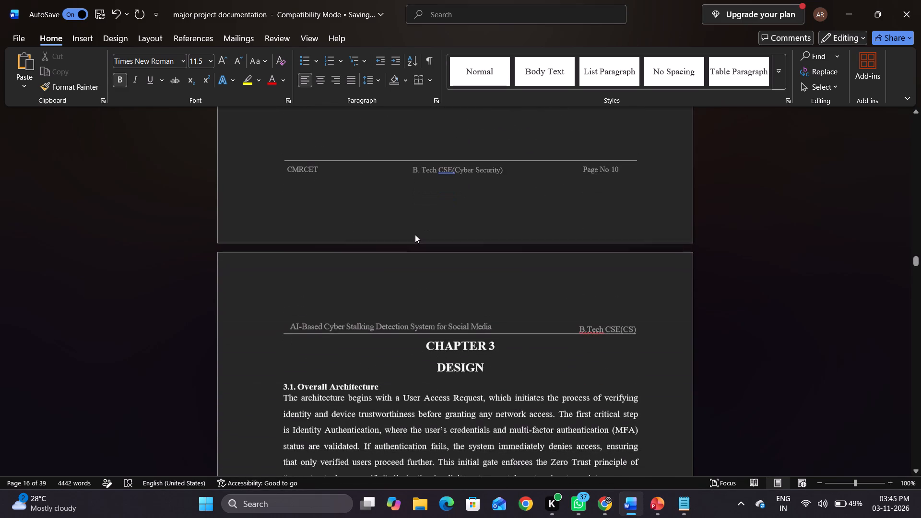
scroll(415, 235, down, 3)
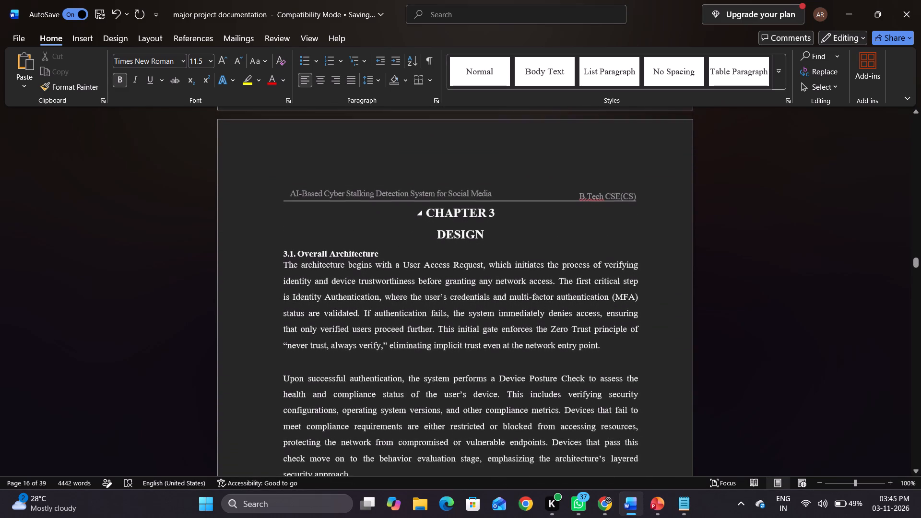
scroll(415, 235, down, 7)
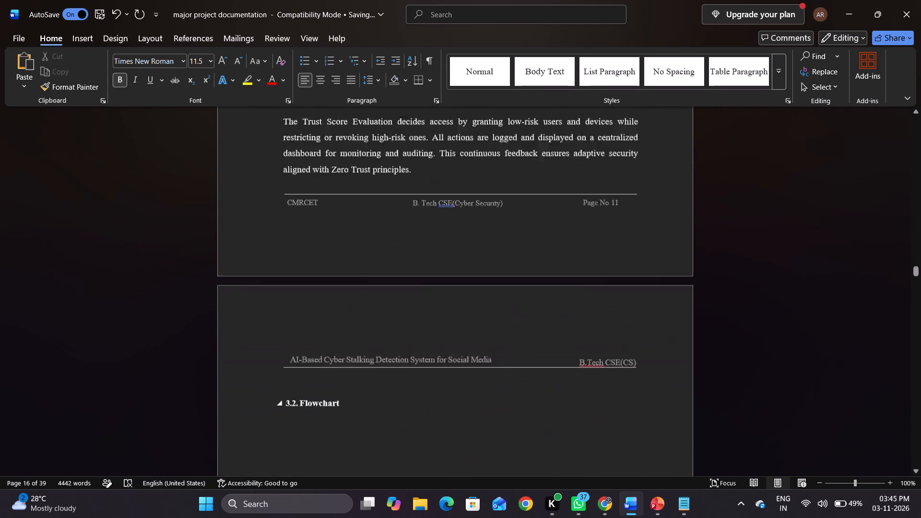
scroll(415, 235, down, 1)
scroll(415, 235, up, 4)
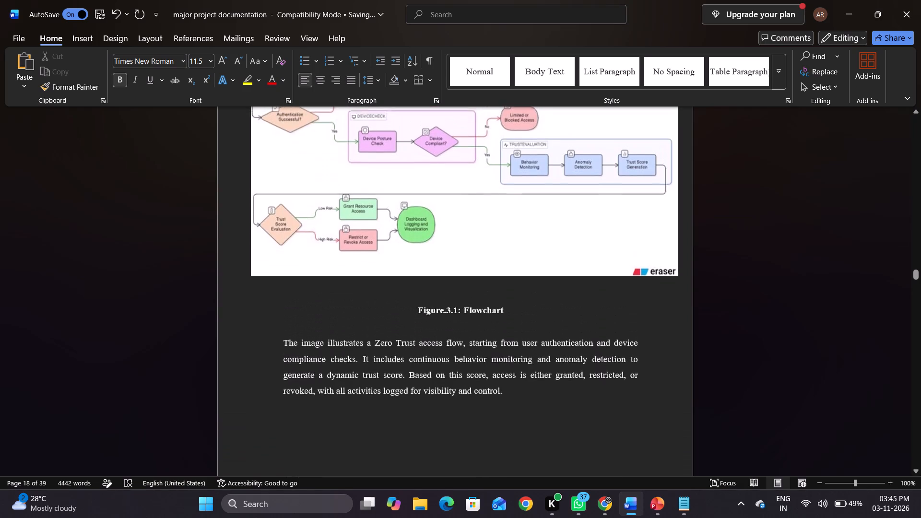
scroll(415, 235, up, 4)
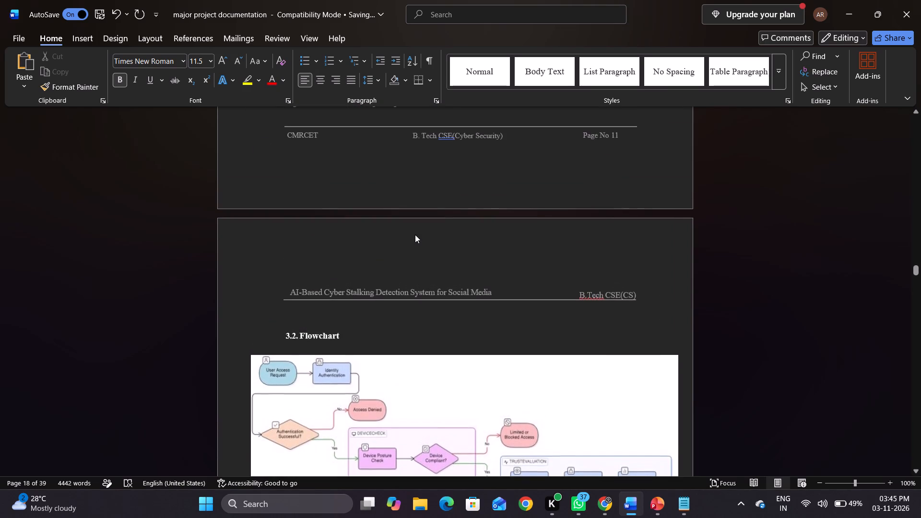
scroll(415, 235, up, 4)
scroll(415, 235, down, 3)
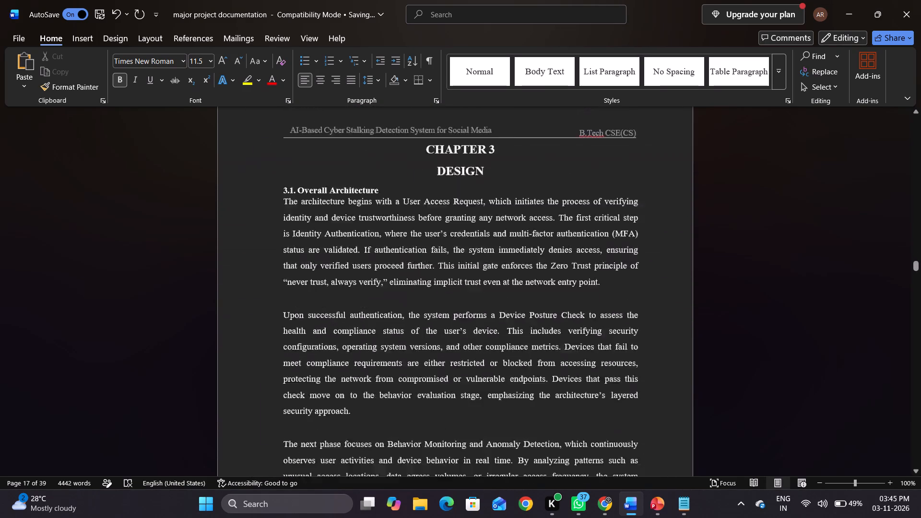
scroll(415, 235, down, 1)
scroll(415, 235, up, 8)
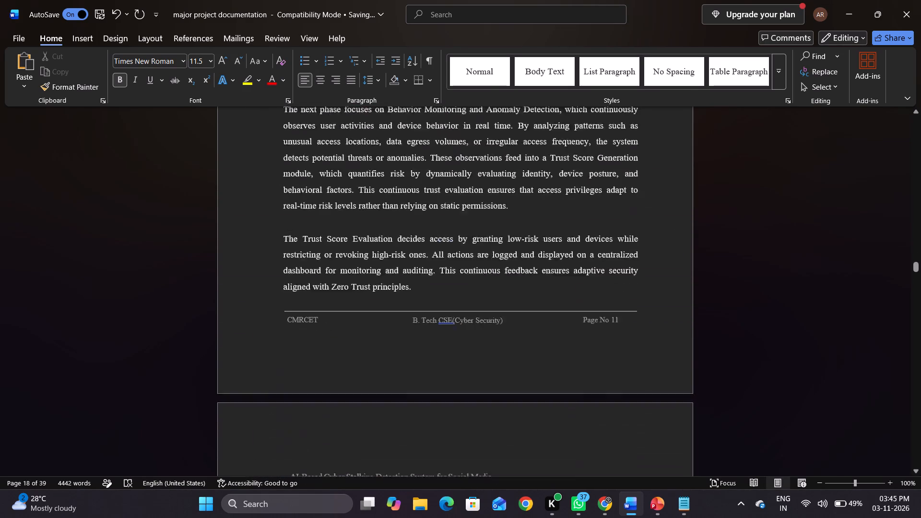
scroll(415, 235, up, 1)
scroll(415, 235, down, 1)
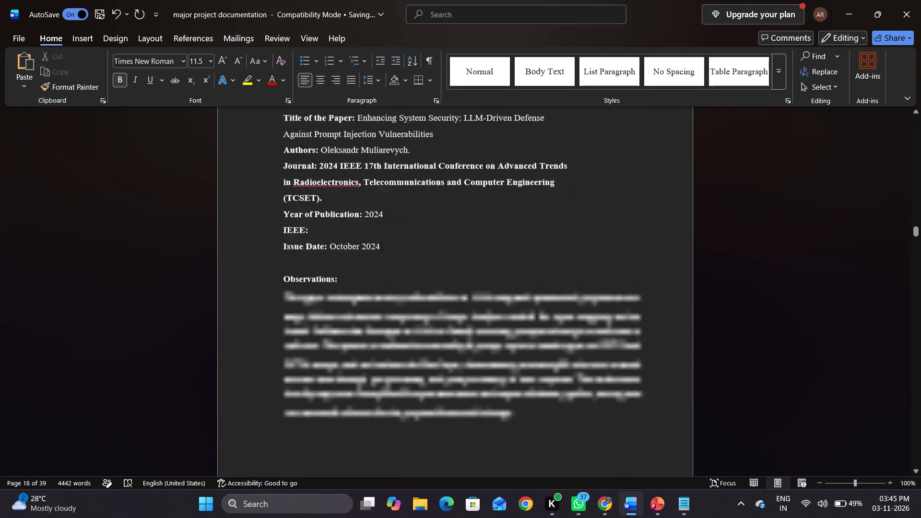
scroll(415, 235, down, 7)
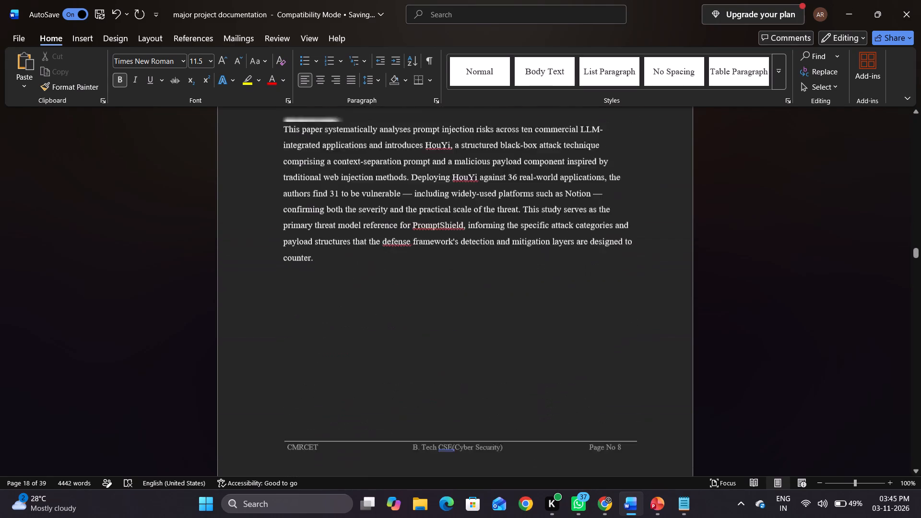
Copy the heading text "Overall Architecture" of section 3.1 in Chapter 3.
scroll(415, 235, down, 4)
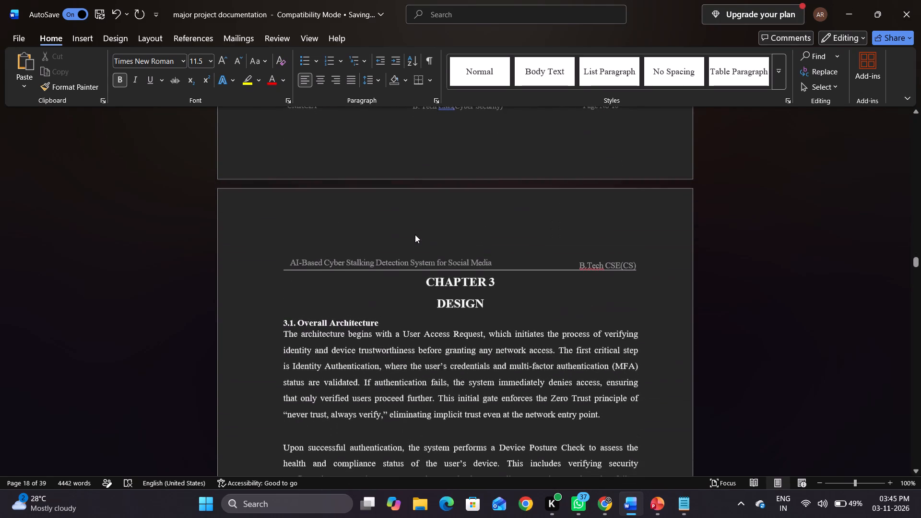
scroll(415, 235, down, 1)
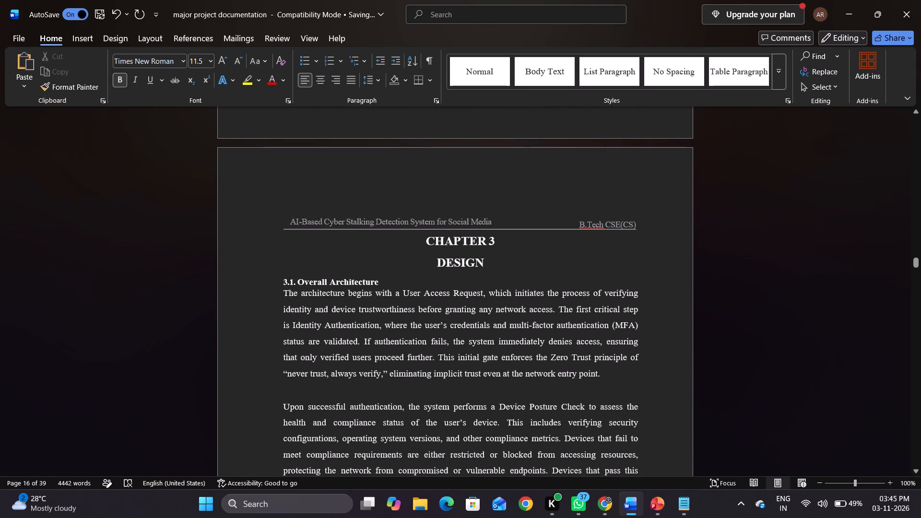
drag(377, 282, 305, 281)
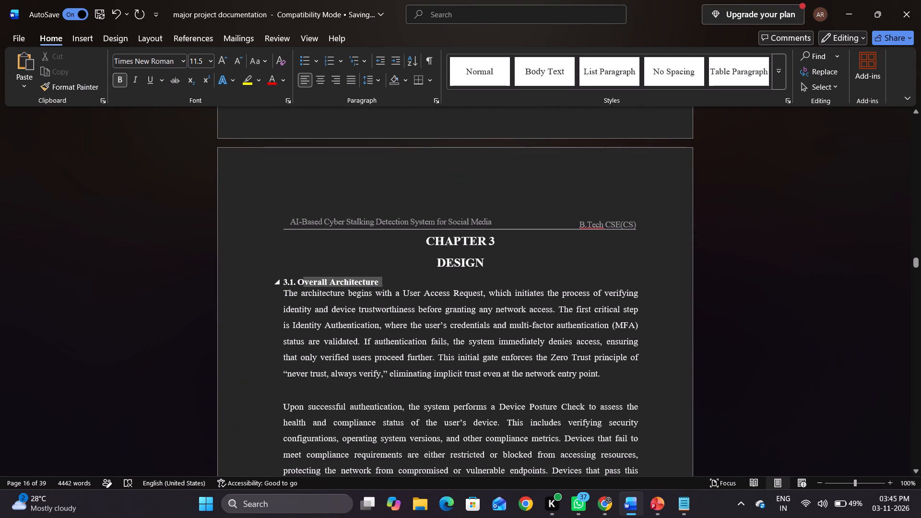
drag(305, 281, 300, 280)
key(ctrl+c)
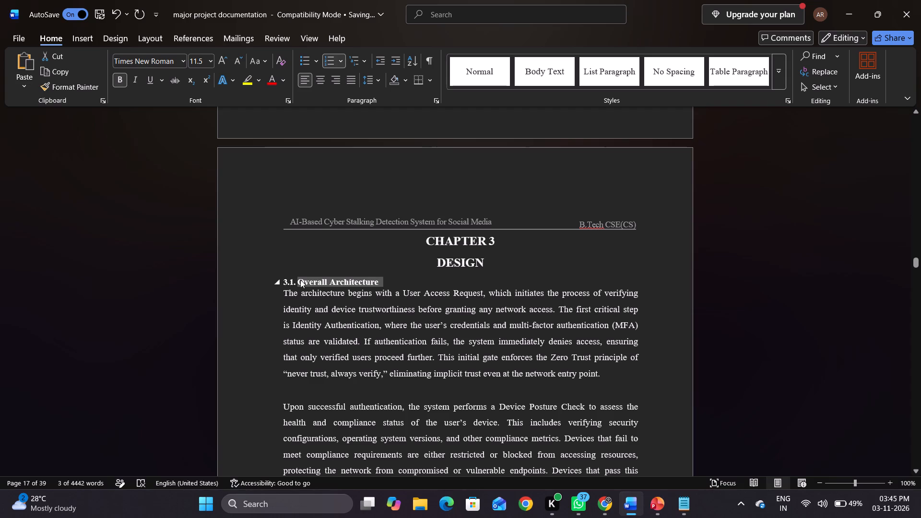
Copy all four body paragraphs of section 3.1 Overall Architecture, through "aligned with Zero Trust principles.".
drag(285, 292, 508, 459)
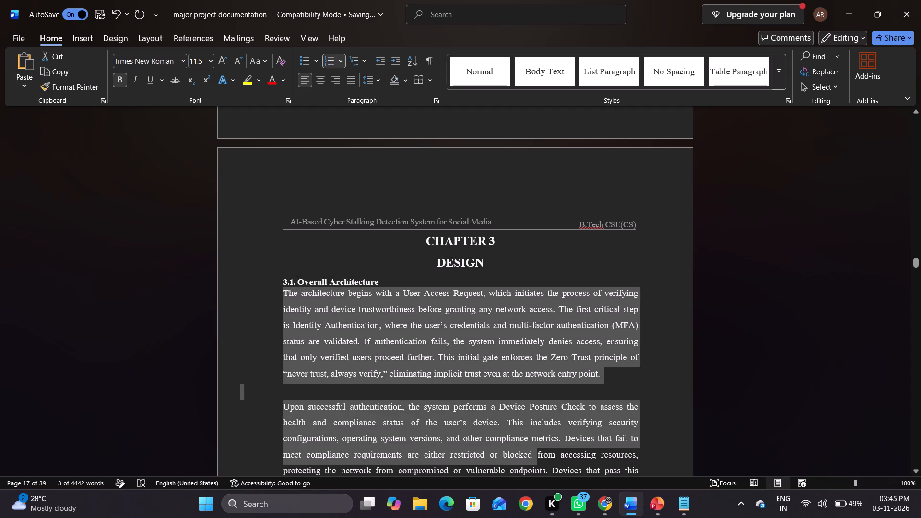
drag(508, 459, 537, 454)
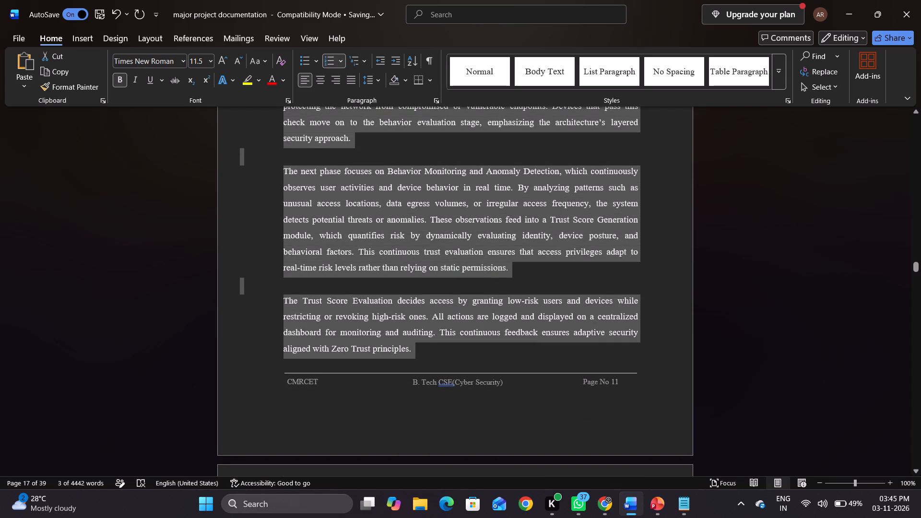
drag(537, 454, 550, 479)
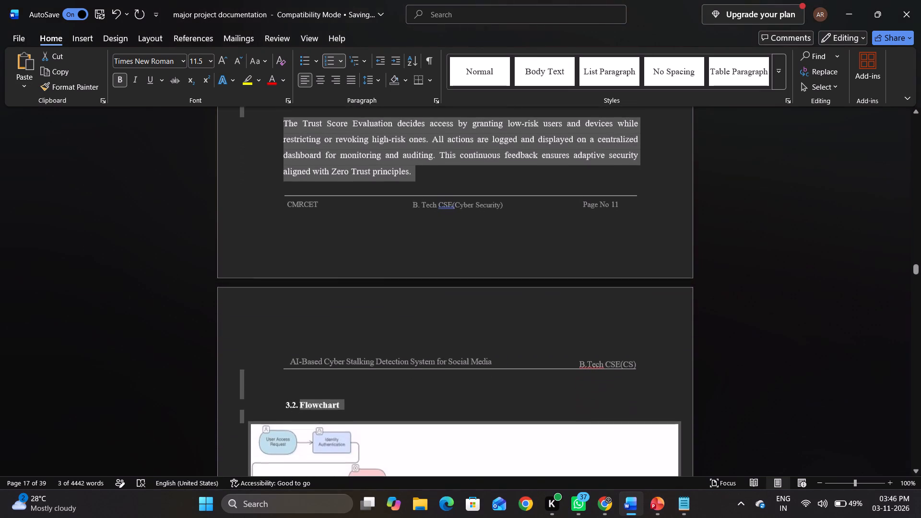
drag(550, 479, 412, 392)
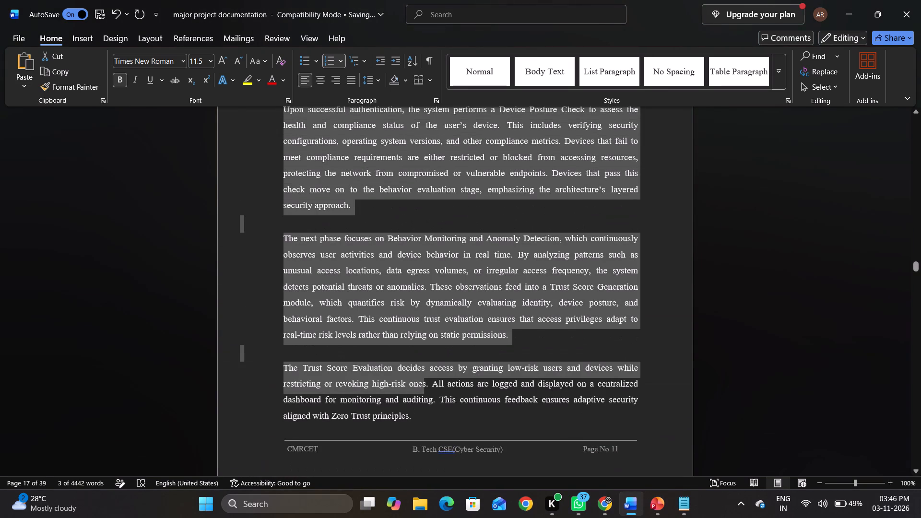
drag(412, 392, 411, 424)
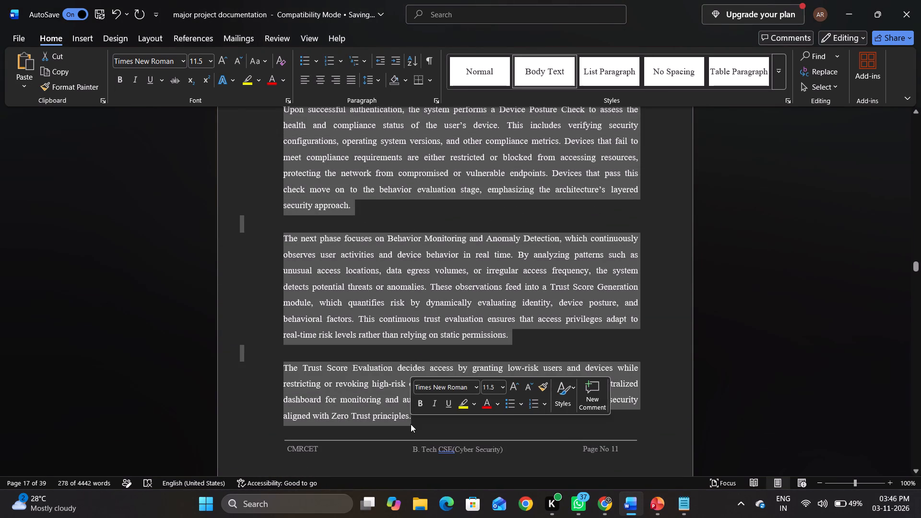
key(ctrl+c)
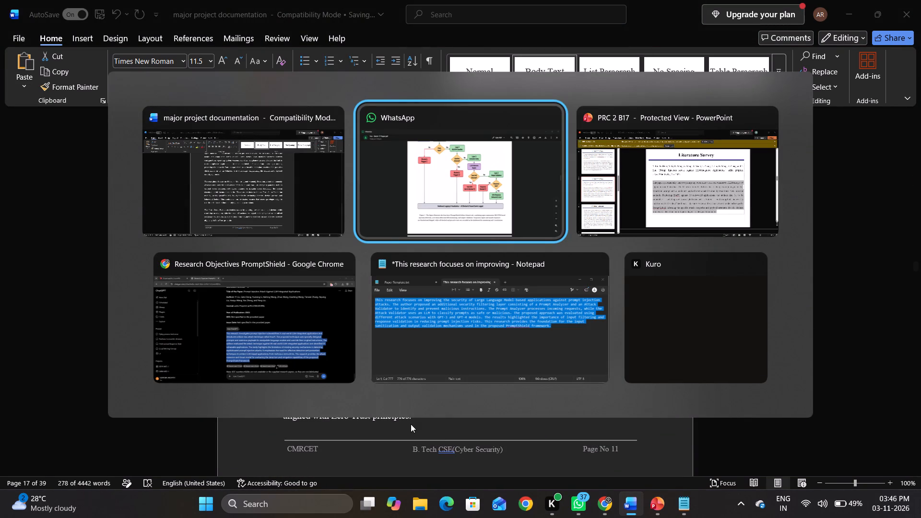
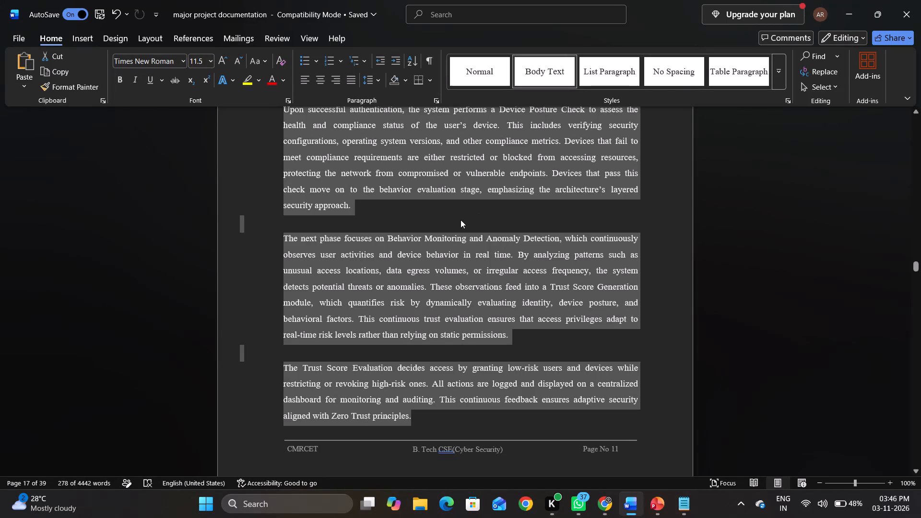
Copy the heading text "Overall Architecture" of section 3.1 in Chapter 3 again.
scroll(460, 205, up, 2)
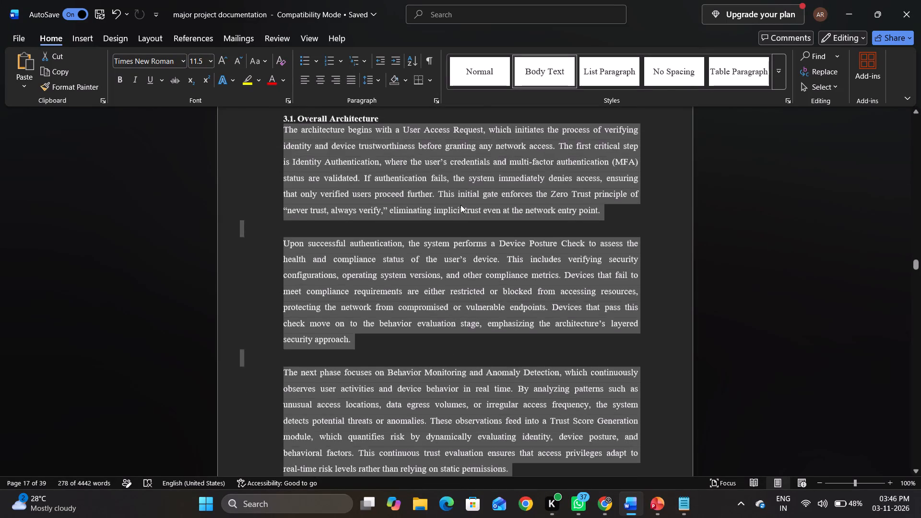
scroll(460, 205, up, 1)
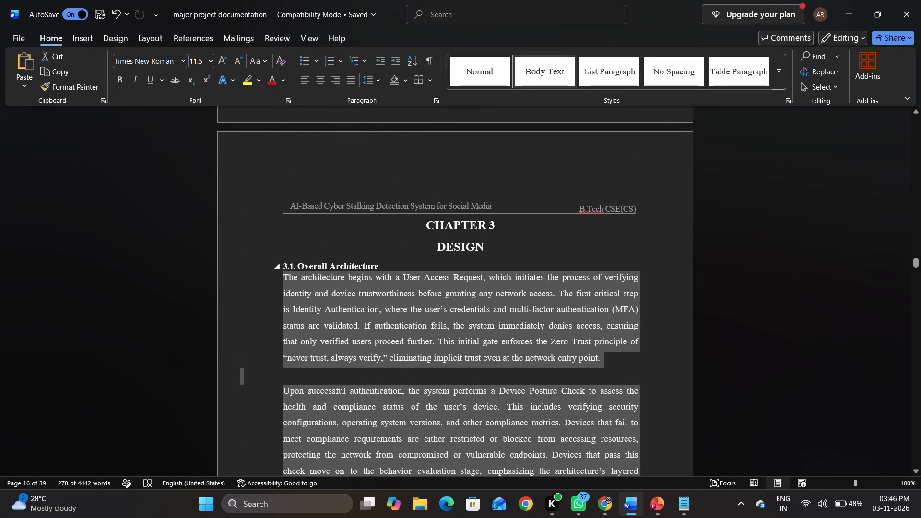
drag(296, 264, 364, 266)
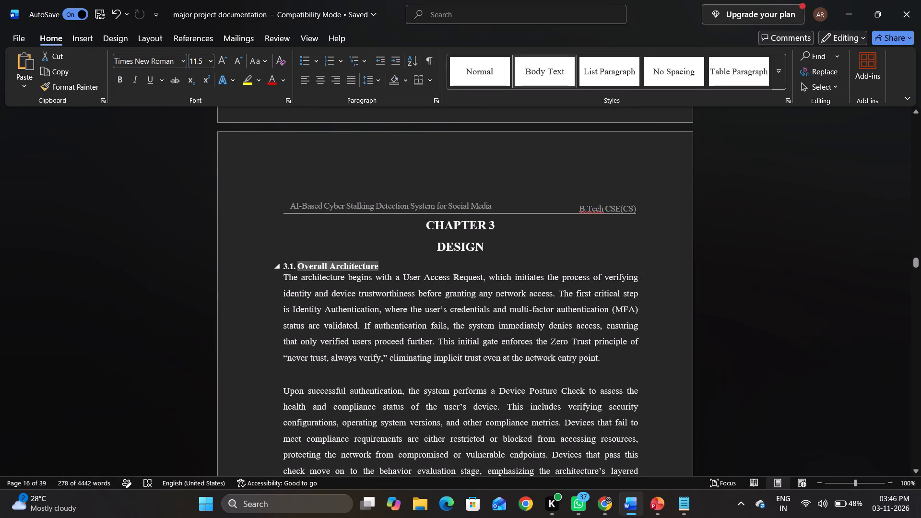
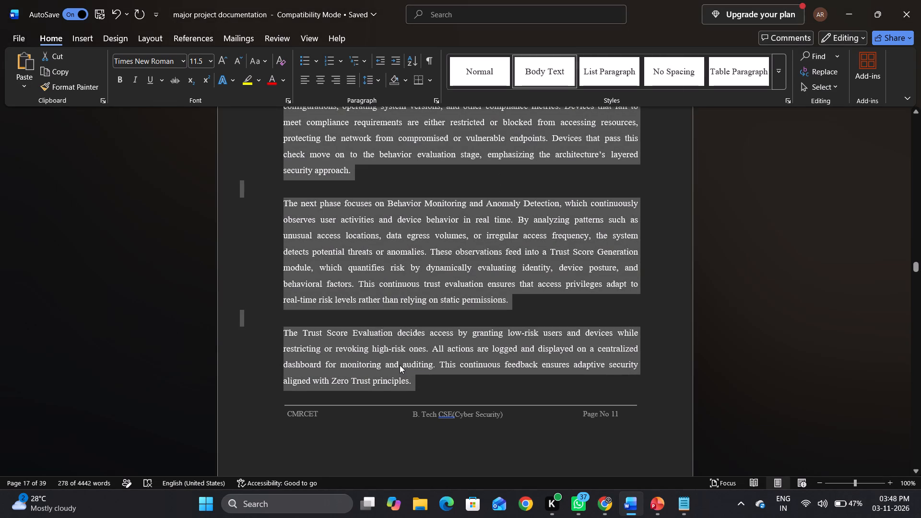
In Word, replace the old body text of section 3.1 Overall Architecture with the copied PromptShield paragraphs and review the pasted text.
click(506, 285)
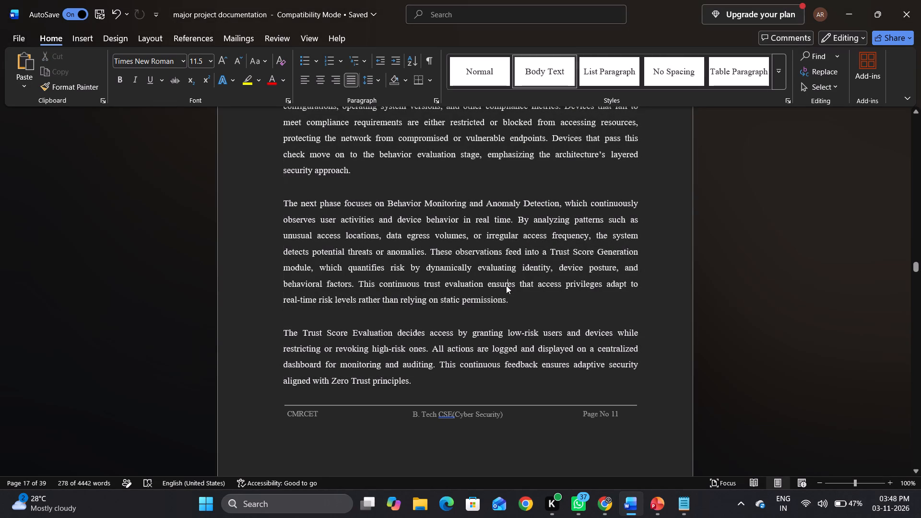
scroll(407, 224, up, 3)
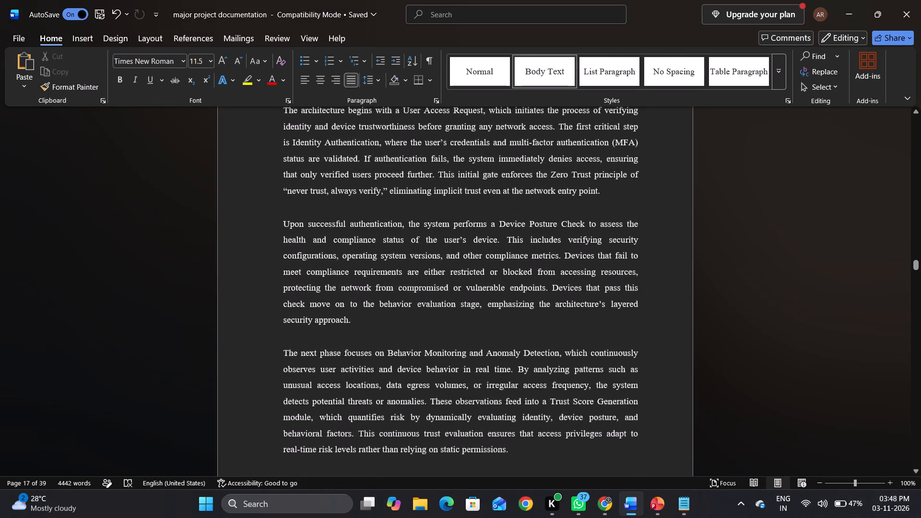
scroll(407, 224, up, 1)
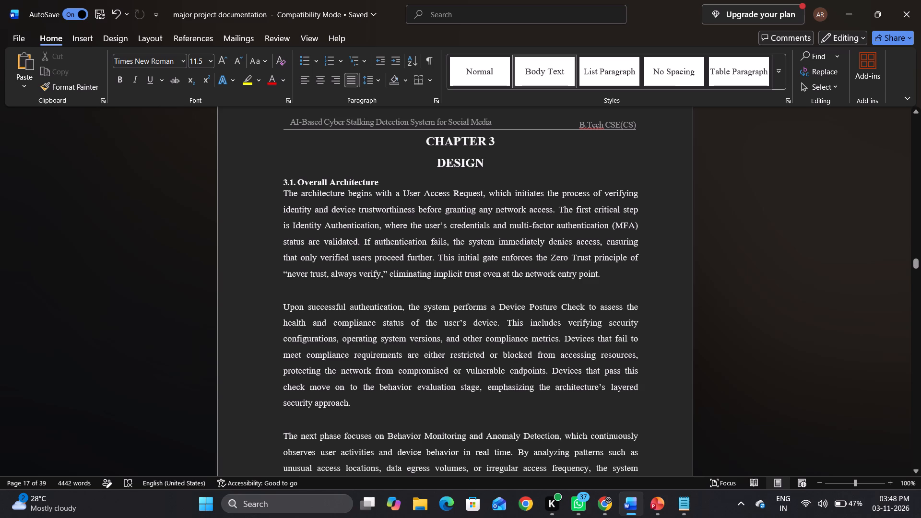
click(288, 192)
drag(288, 193, 297, 199)
drag(297, 199, 338, 293)
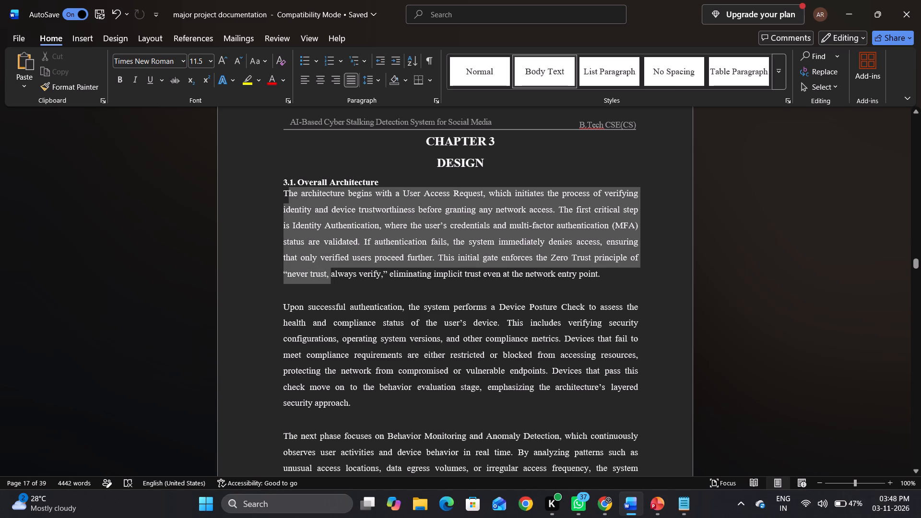
drag(338, 293, 369, 433)
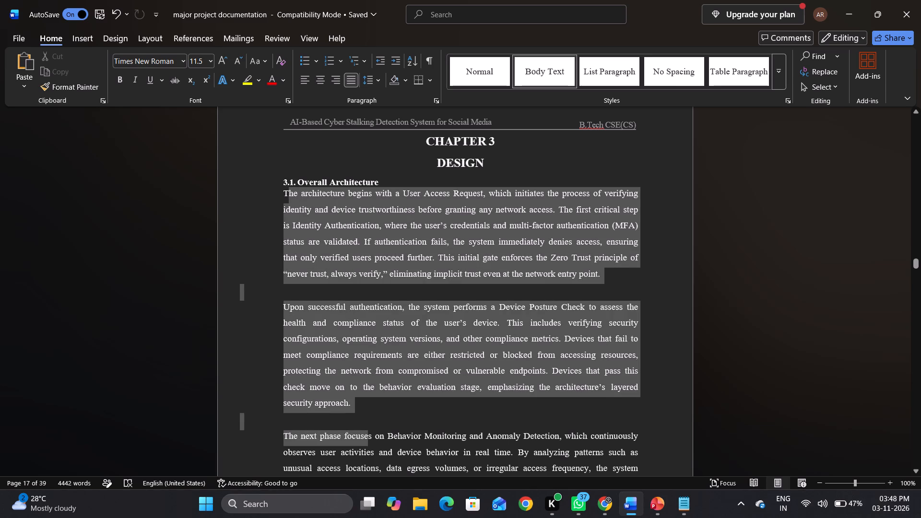
drag(369, 433, 399, 364)
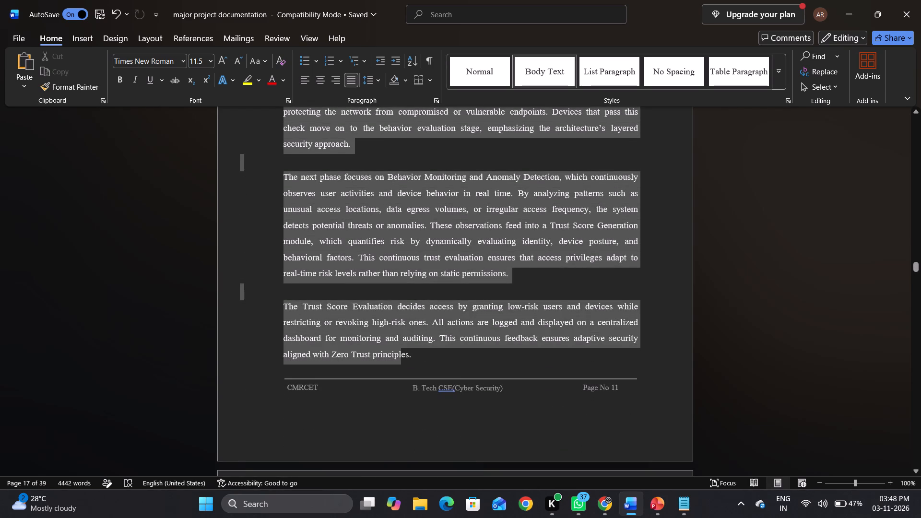
drag(399, 364, 416, 359)
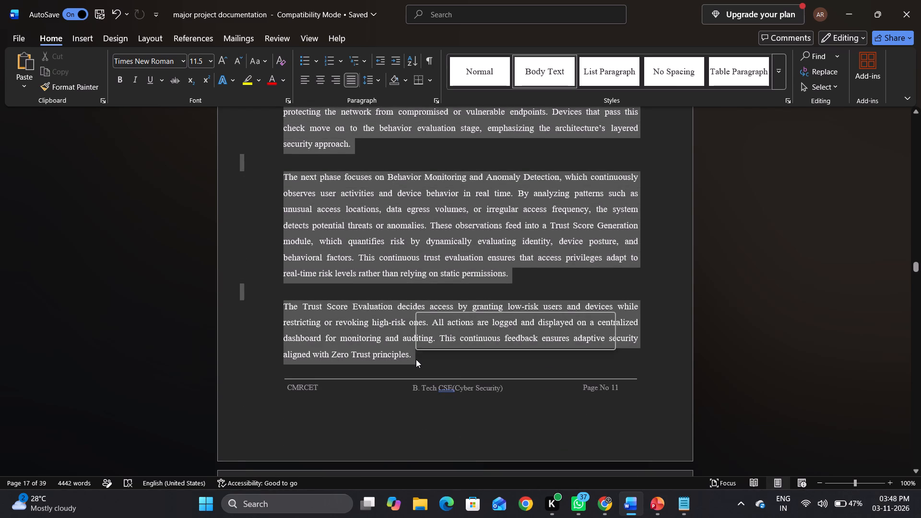
key(ctrl+v)
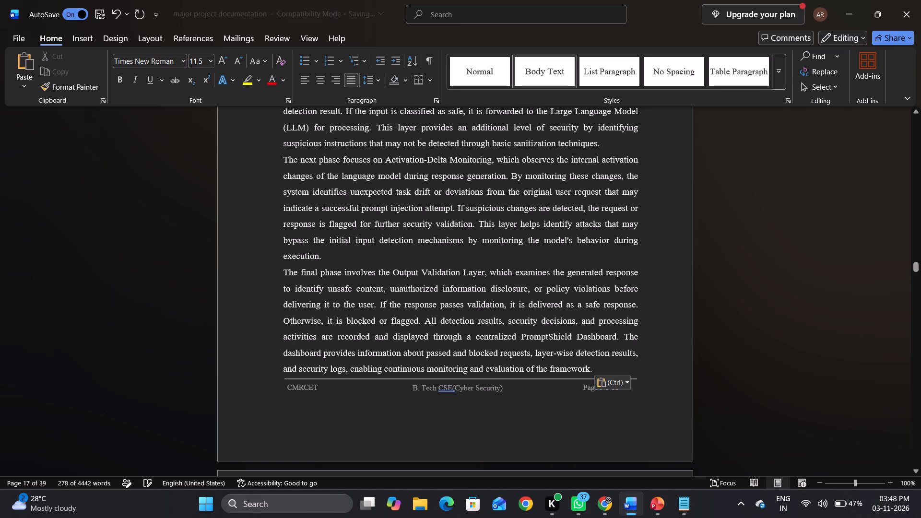
scroll(416, 360, up, 1)
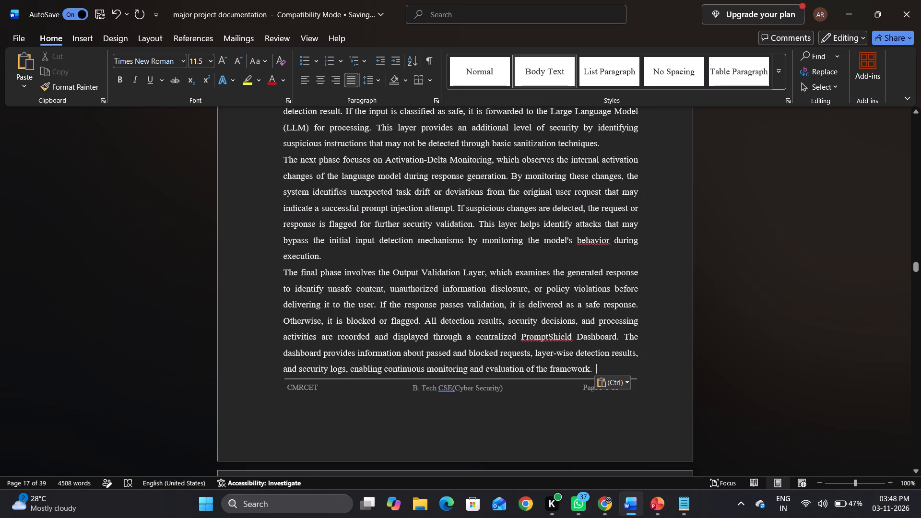
scroll(391, 261, up, 3)
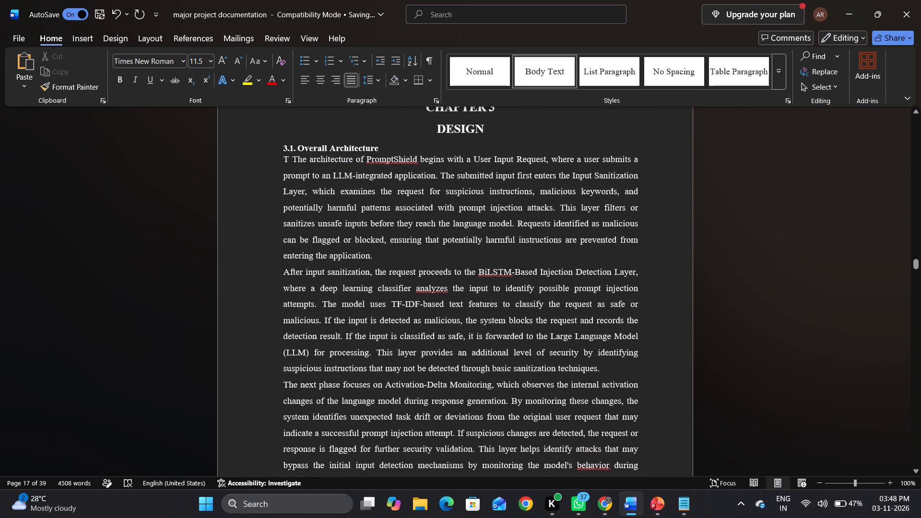
Remove the stray letter T and space at the start of the first paragraph in section 3.1 Overall Architecture.
click(294, 161)
key(BackSpace)
key(BackSpace)
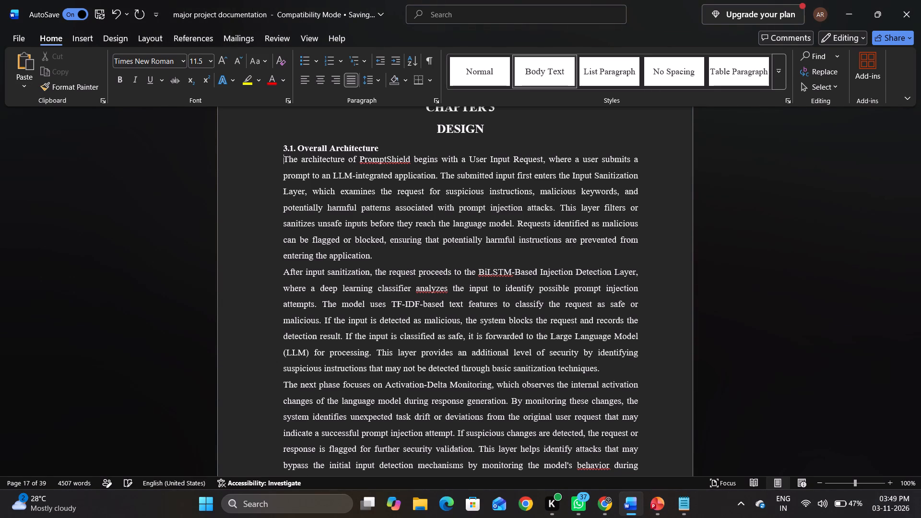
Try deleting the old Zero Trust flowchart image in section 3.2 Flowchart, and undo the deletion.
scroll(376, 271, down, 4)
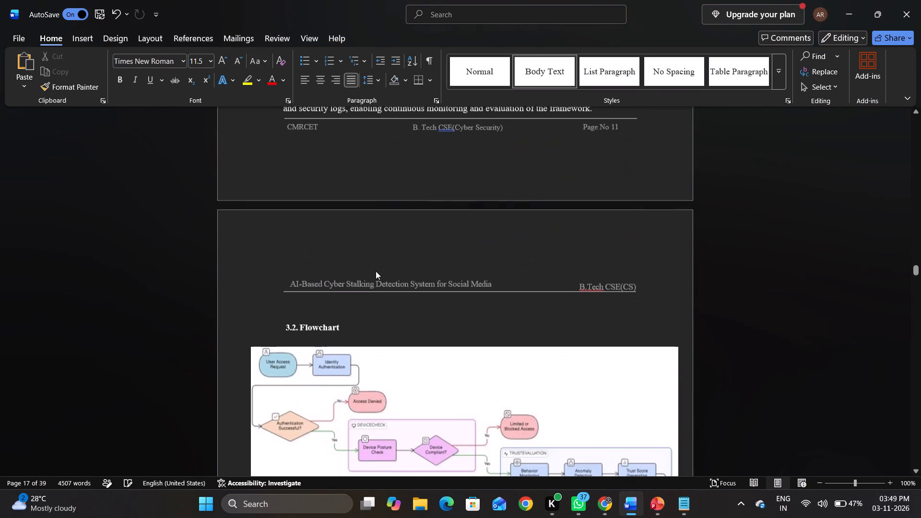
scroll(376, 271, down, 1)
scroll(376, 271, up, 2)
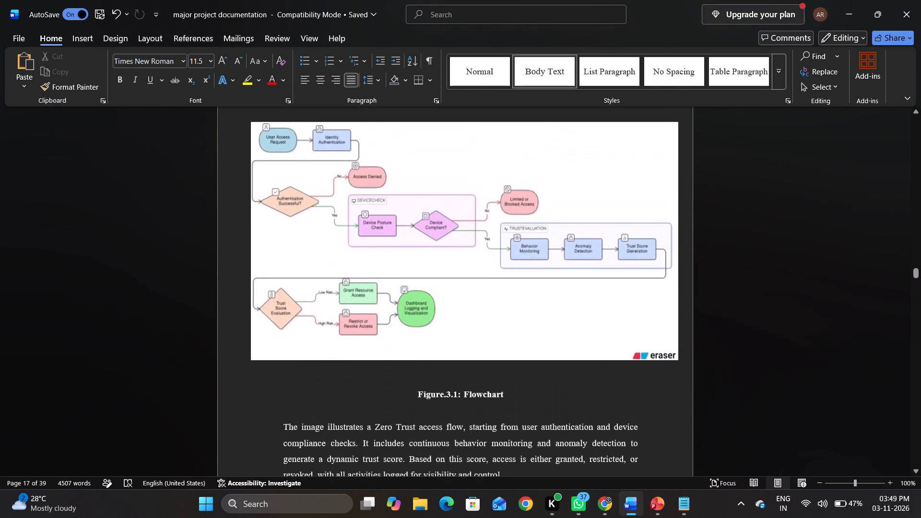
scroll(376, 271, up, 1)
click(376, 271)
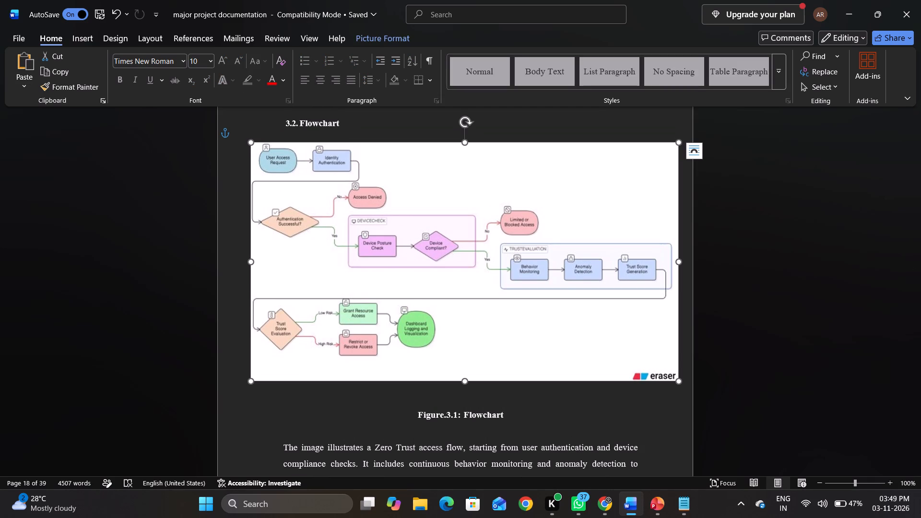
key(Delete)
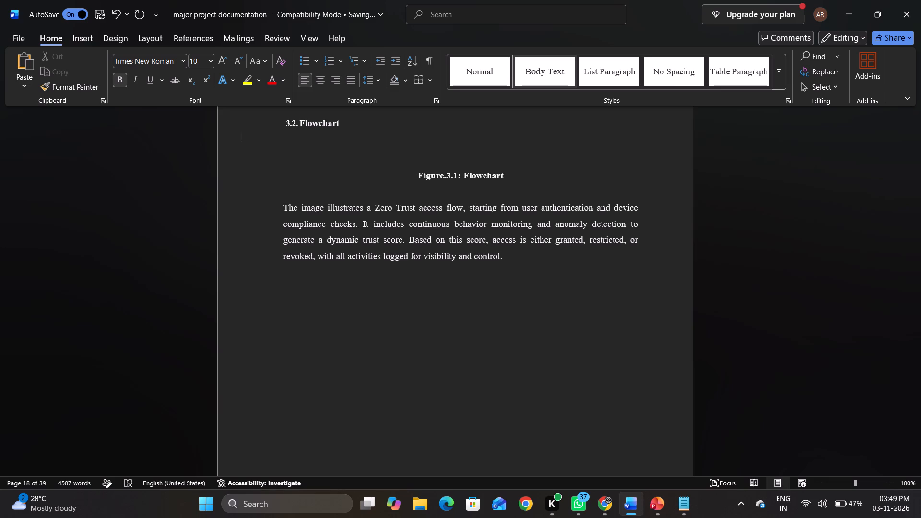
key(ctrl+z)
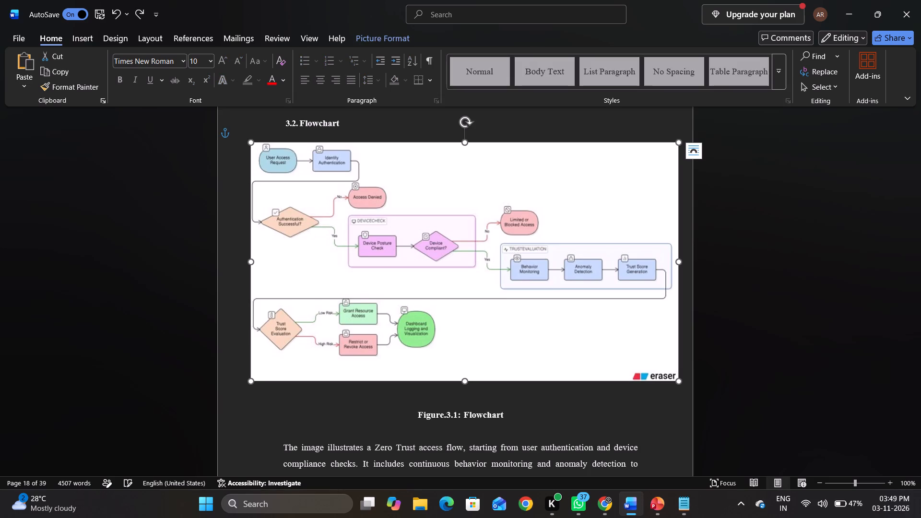
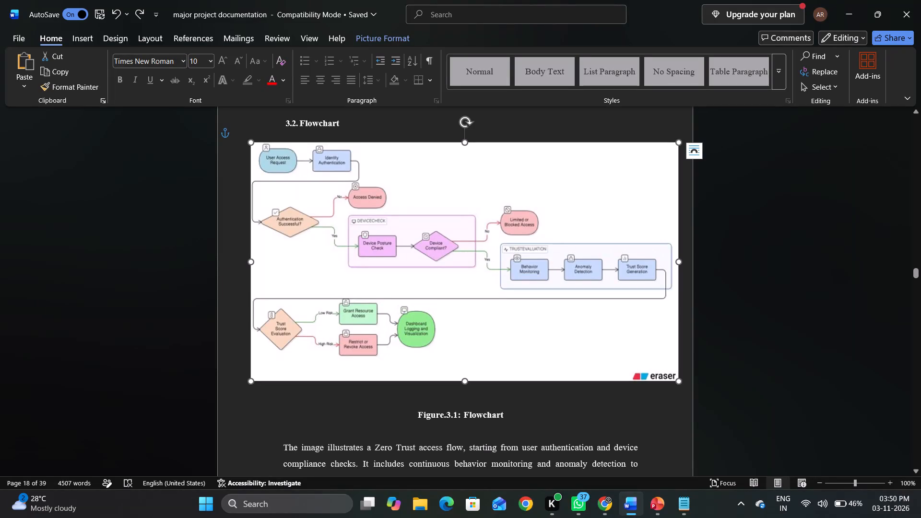
Replace the old Zero Trust flowchart image in section 3.2 Flowchart with the copied four-layer PromptShield flowchart image.
click(378, 176)
key(Delete)
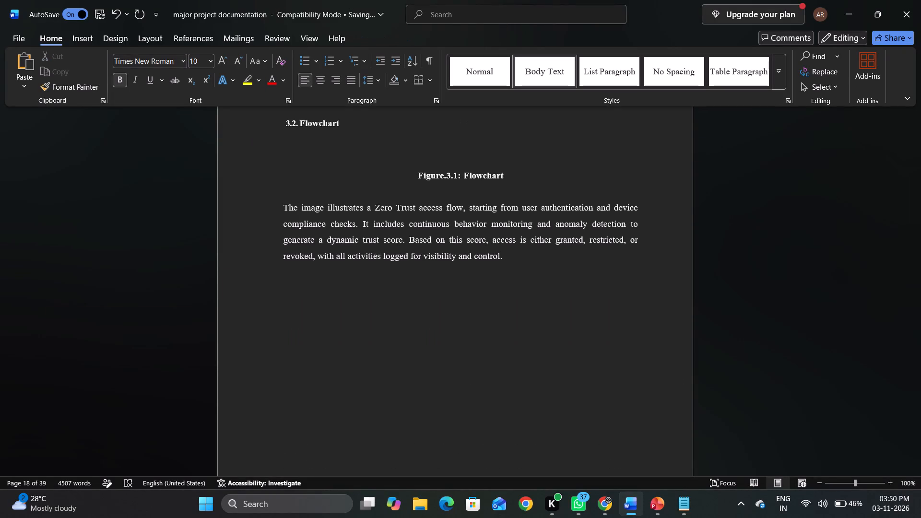
key(ctrl+v)
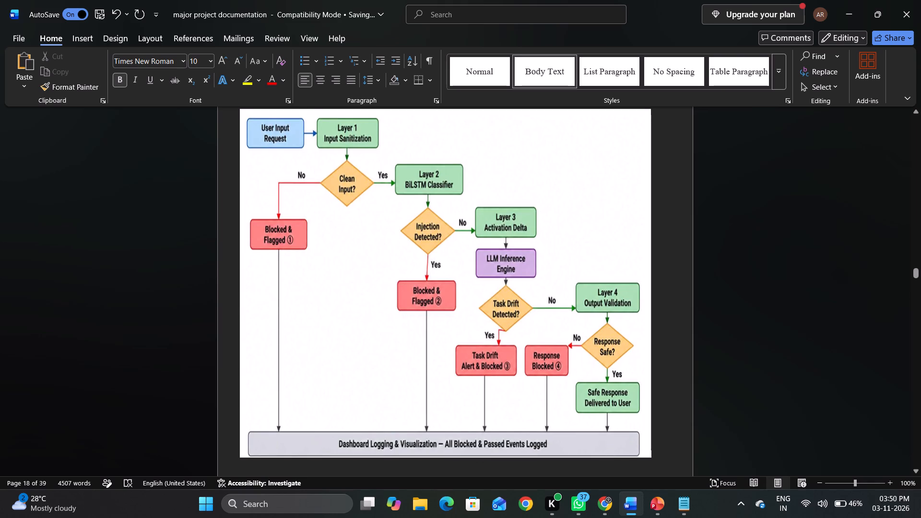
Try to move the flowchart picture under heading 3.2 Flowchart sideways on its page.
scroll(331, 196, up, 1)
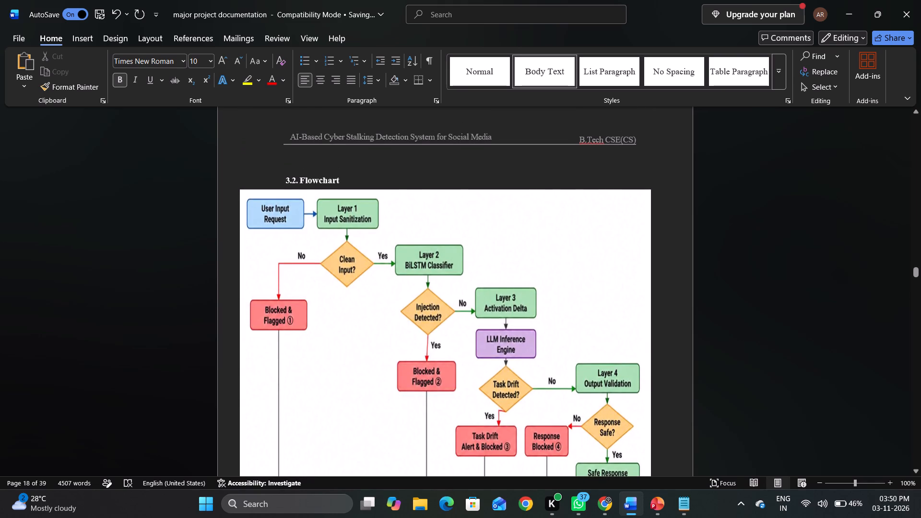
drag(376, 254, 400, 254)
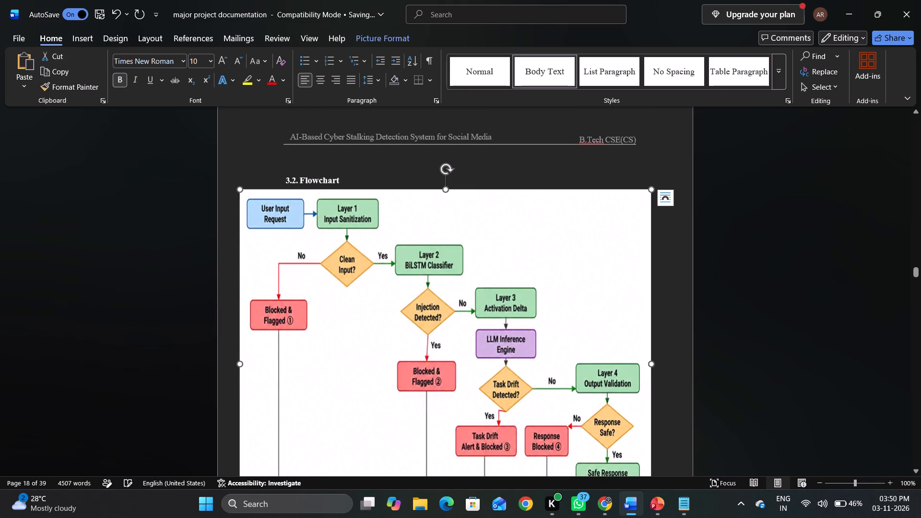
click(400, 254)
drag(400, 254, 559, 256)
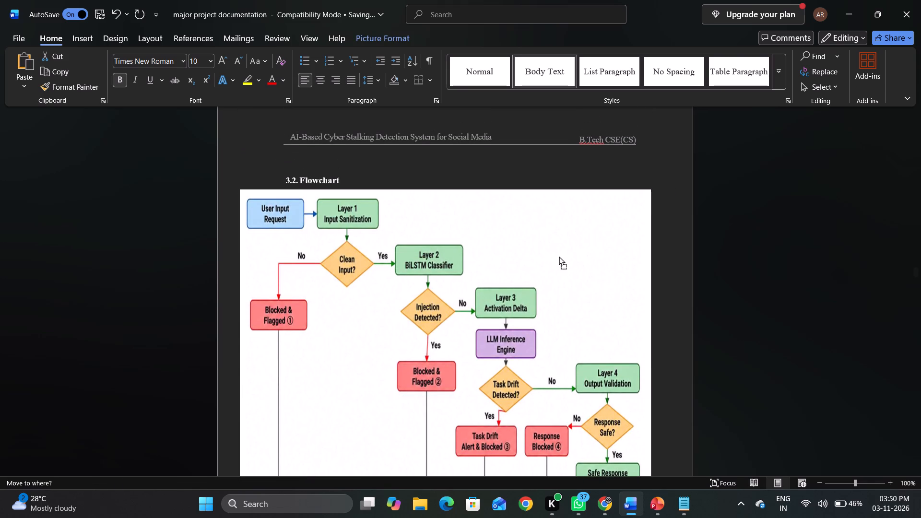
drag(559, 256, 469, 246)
Reduce the flowchart picture's height to about two-thirds, keeping its width, so the caption and description move up beneath it.
scroll(469, 246, down, 3)
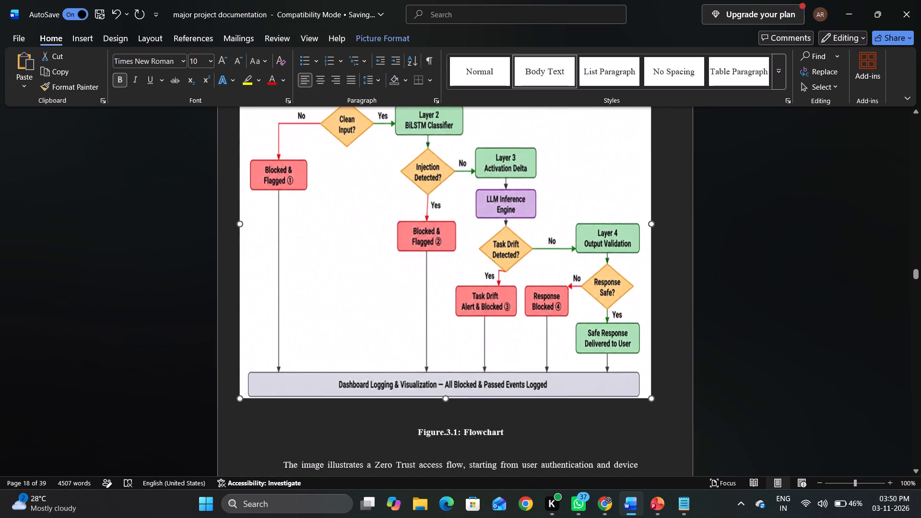
drag(446, 398, 458, 280)
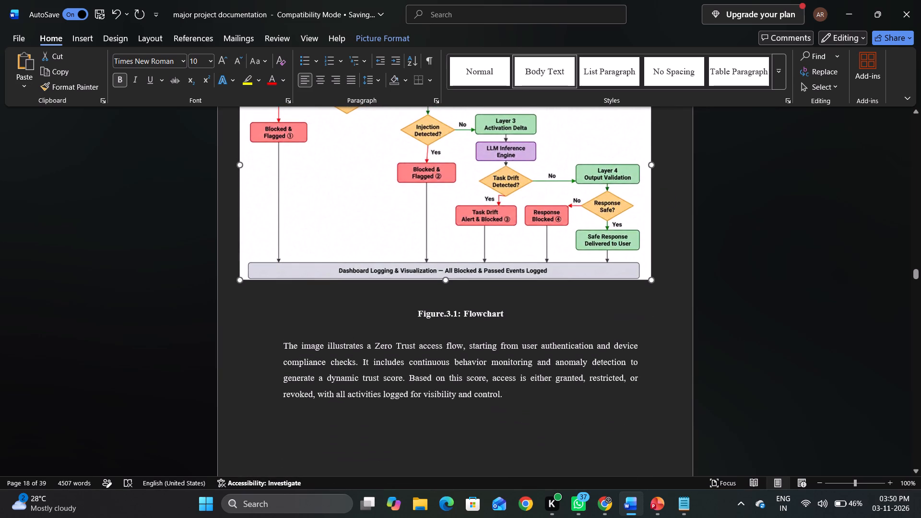
Narrow the flowchart picture under 3.2 Flowchart to roughly four-fifths of its width, keeping its height, and try to shift it sideways.
scroll(449, 337, up, 2)
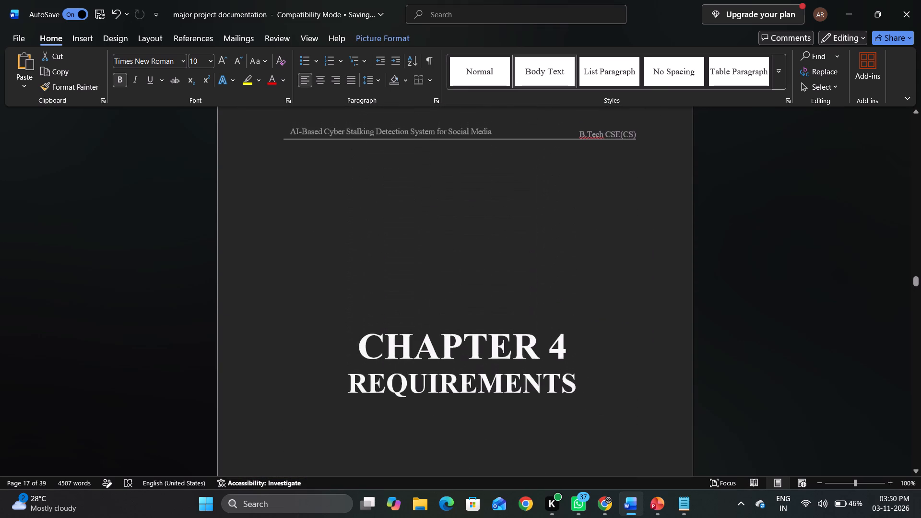
scroll(435, 412, up, 5)
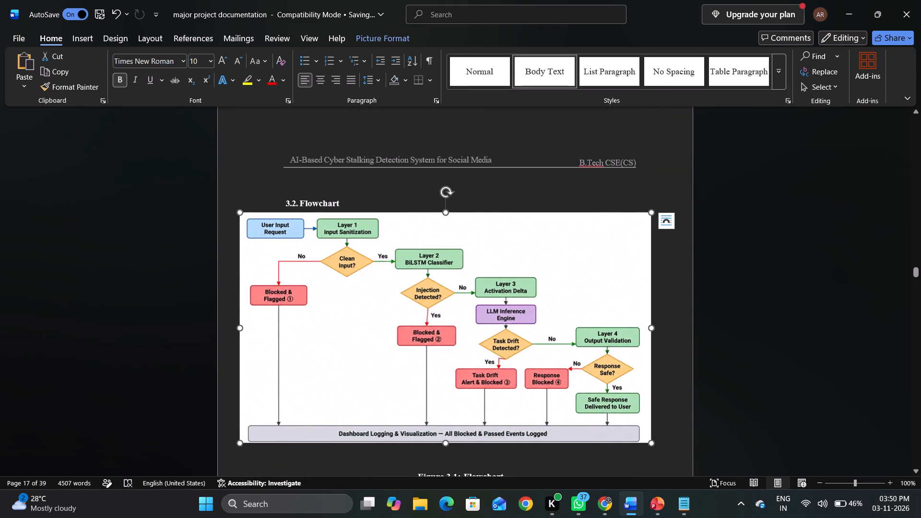
drag(654, 326, 682, 328)
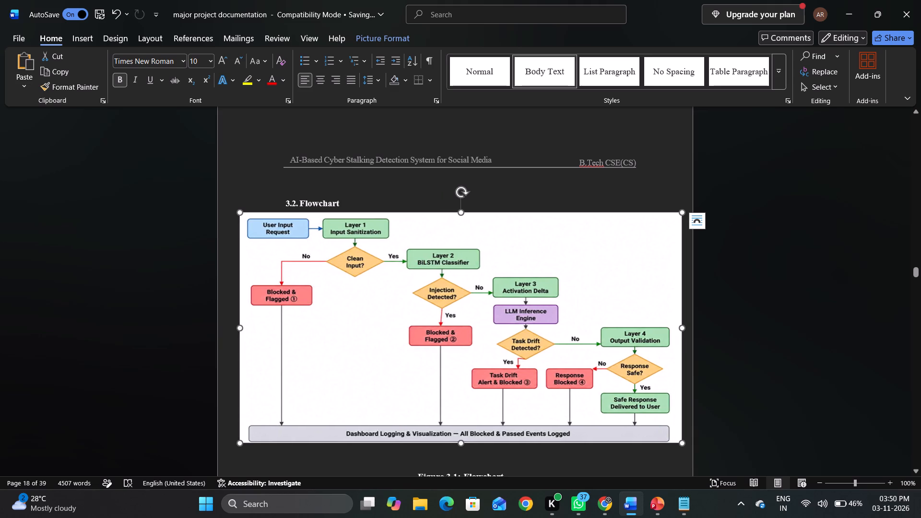
drag(242, 328, 275, 326)
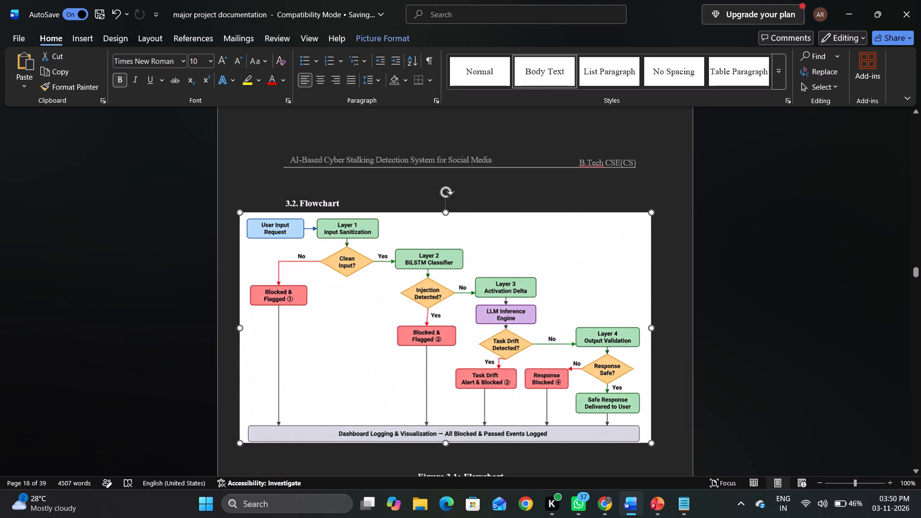
drag(275, 326, 311, 328)
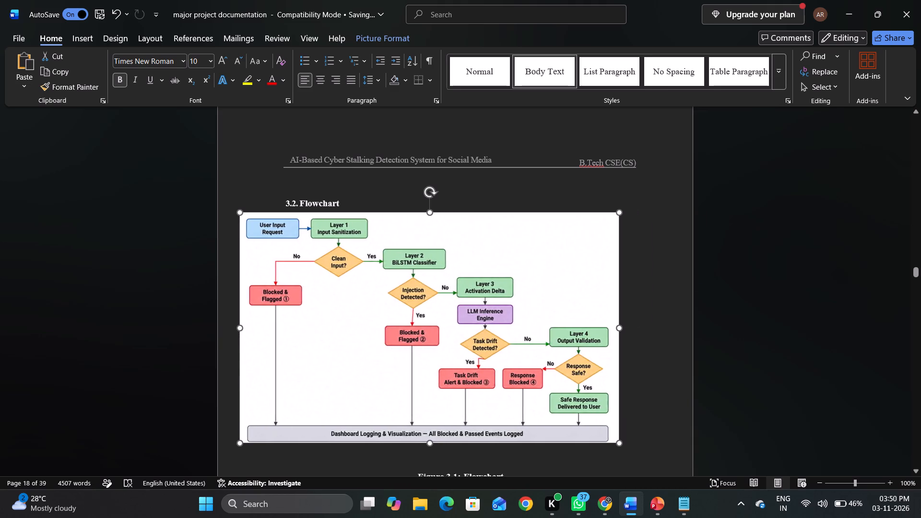
drag(311, 328, 359, 334)
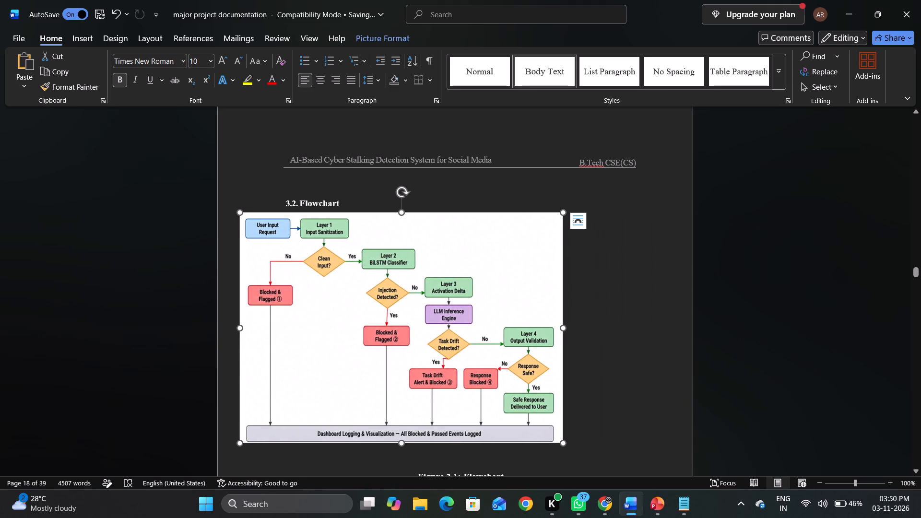
drag(390, 333, 594, 327)
Scale the flowchart picture down proportionally to just over half the page width and try to move it toward the right margin.
drag(239, 213, 280, 223)
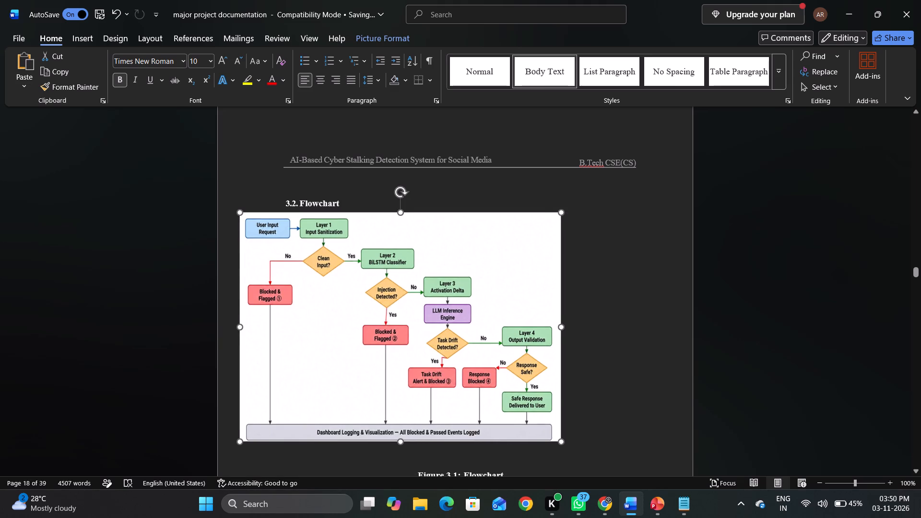
drag(280, 223, 383, 263)
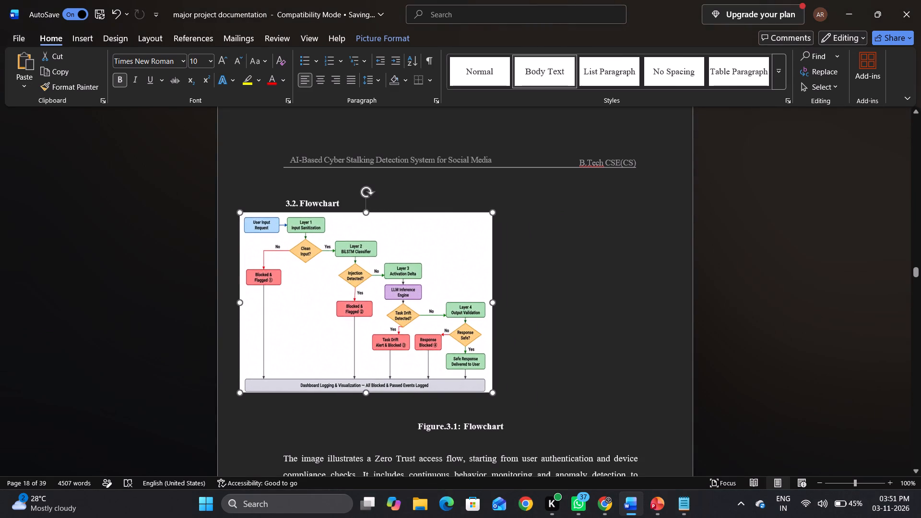
drag(293, 302, 538, 292)
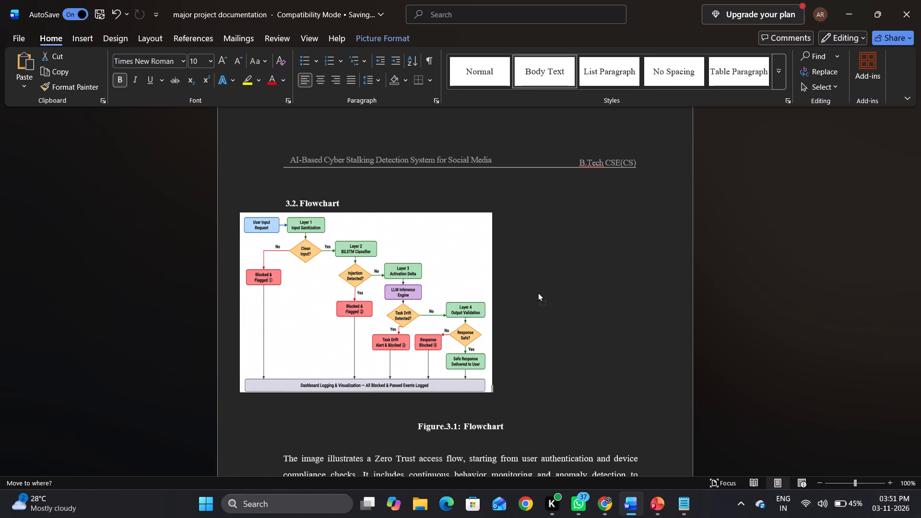
drag(538, 292, 538, 292)
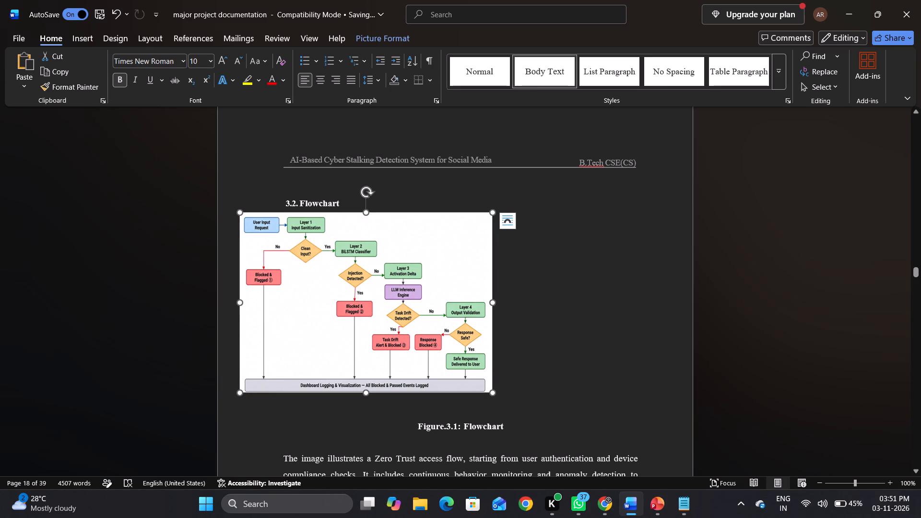
Check the page layout around the resized flowchart, from the Chapter 3 title page through section 3.2 to the Chapter 4 title page.
scroll(544, 311, down, 3)
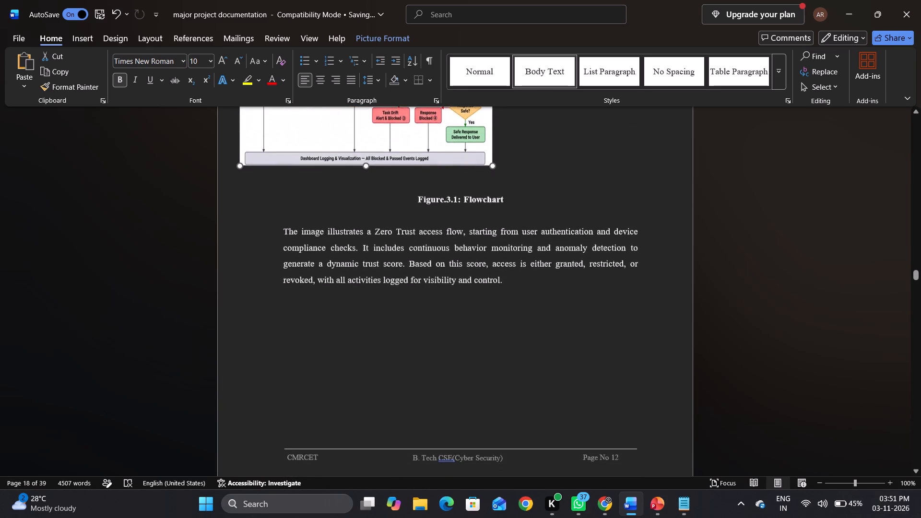
scroll(544, 311, down, 3)
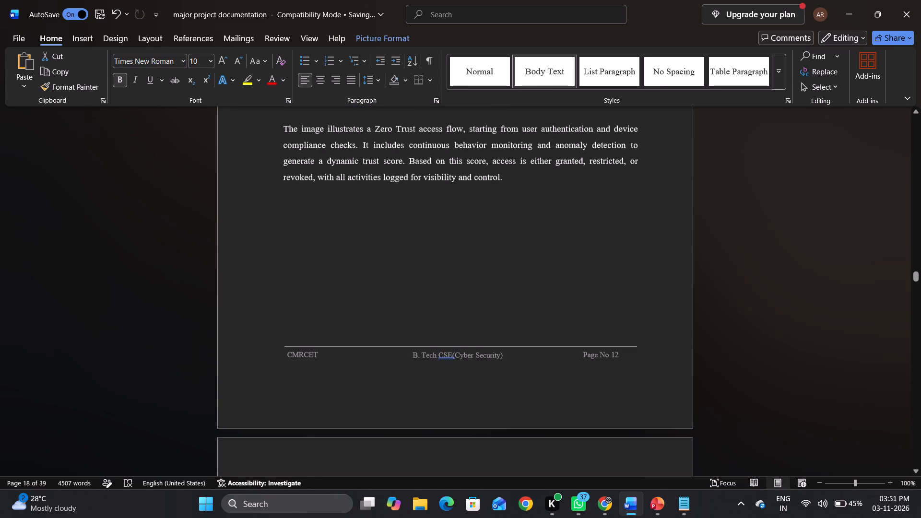
scroll(544, 311, down, 5)
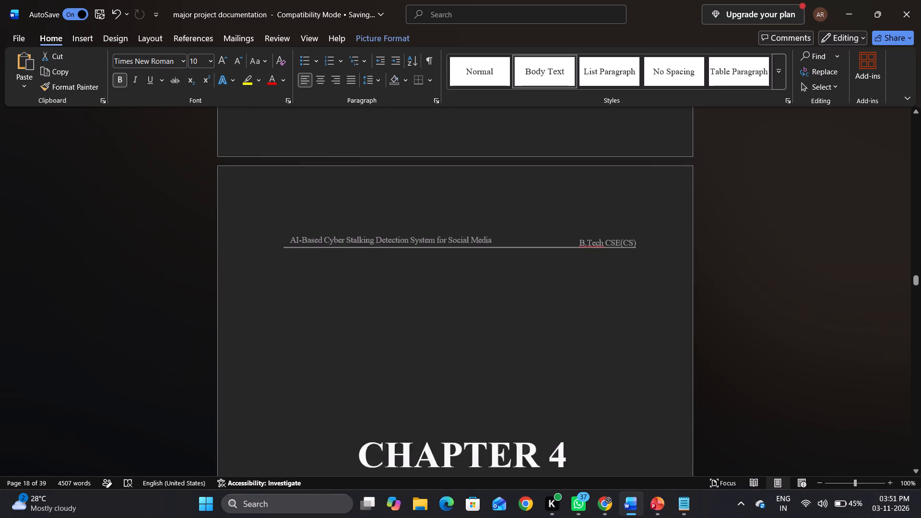
scroll(544, 311, down, 1)
scroll(544, 311, up, 4)
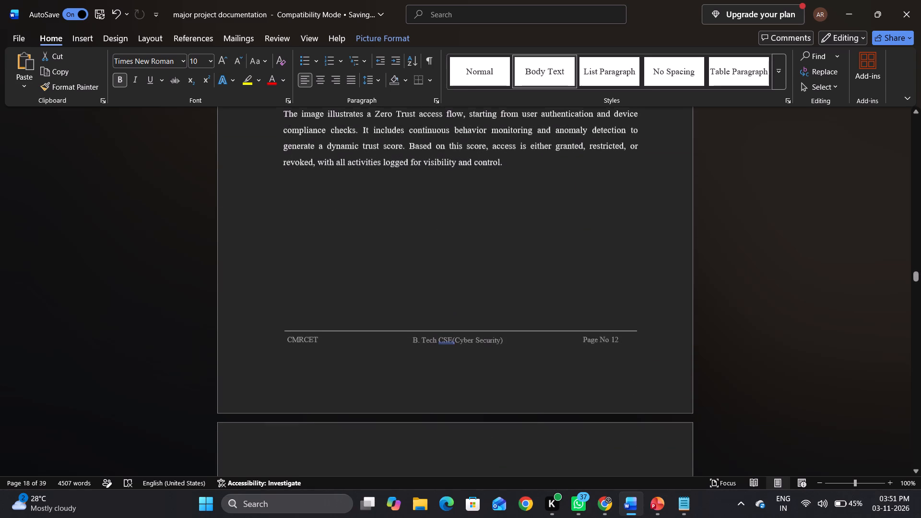
scroll(544, 311, up, 1)
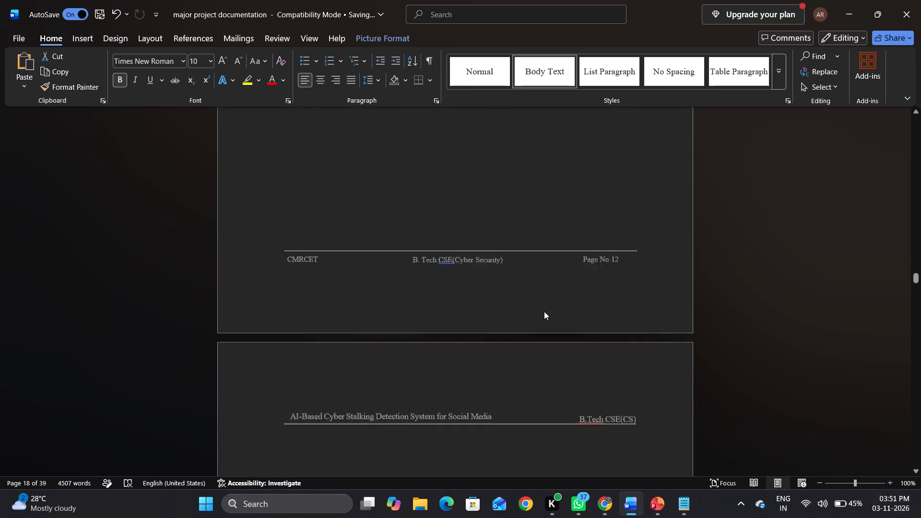
scroll(544, 311, up, 1)
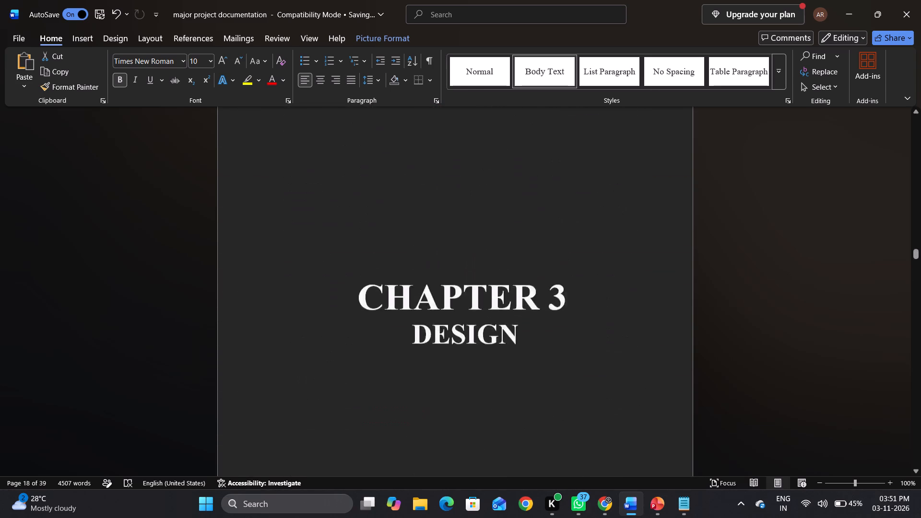
scroll(544, 311, down, 9)
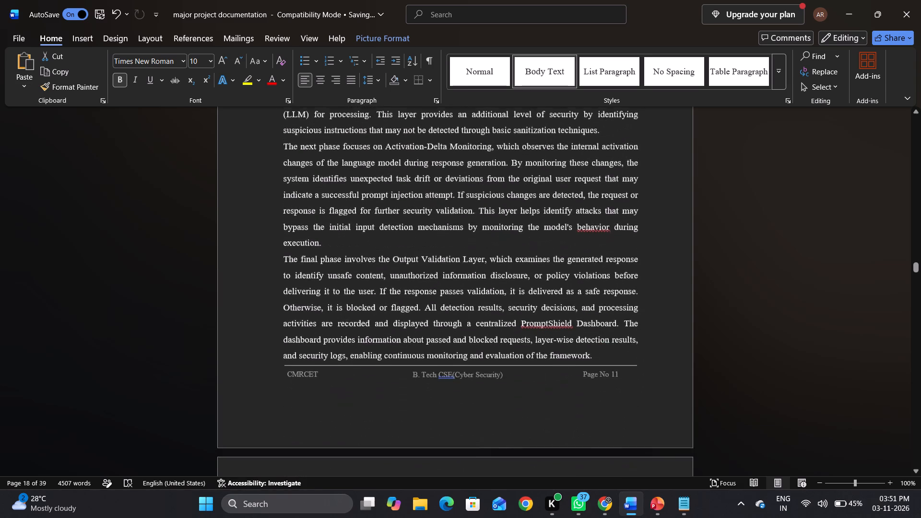
scroll(544, 311, down, 4)
scroll(544, 311, up, 1)
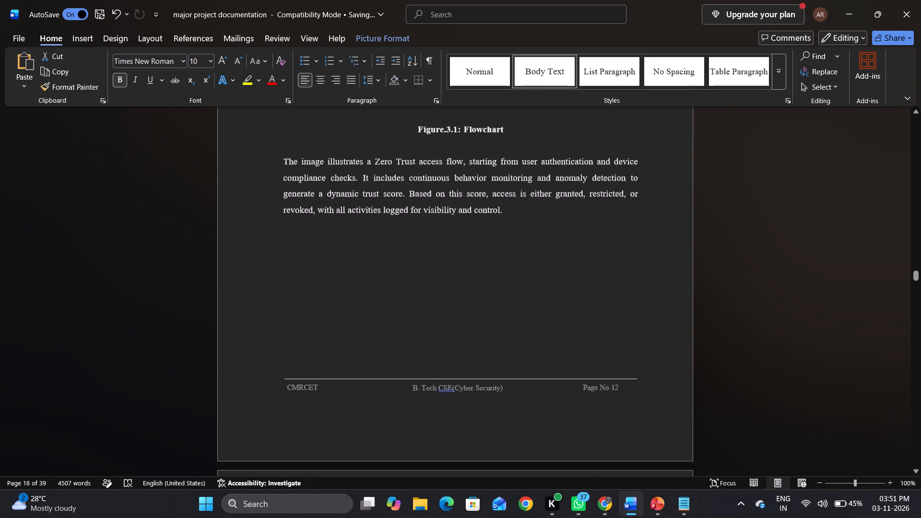
scroll(544, 311, up, 1)
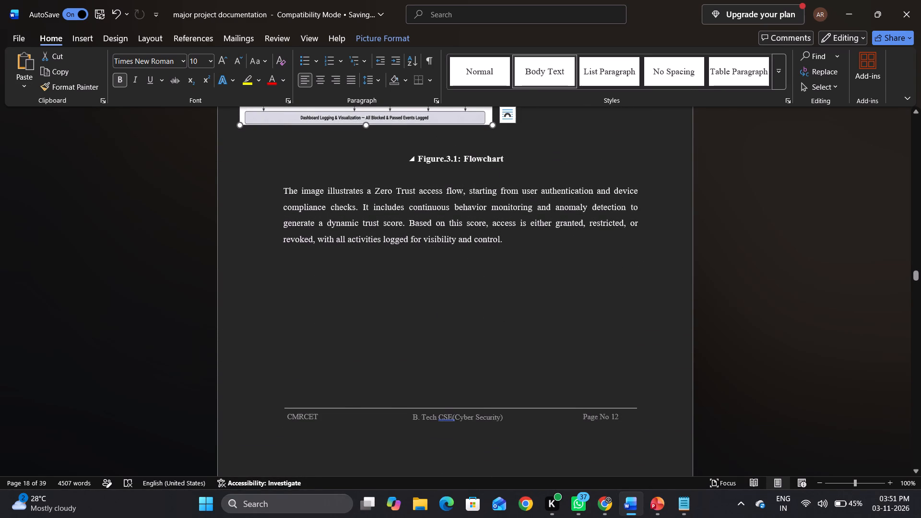
drag(463, 157, 507, 158)
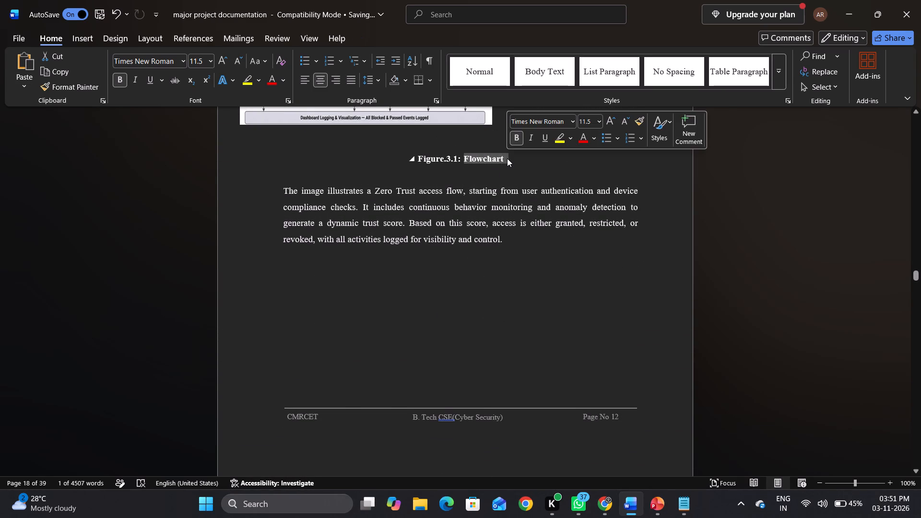
click(460, 154)
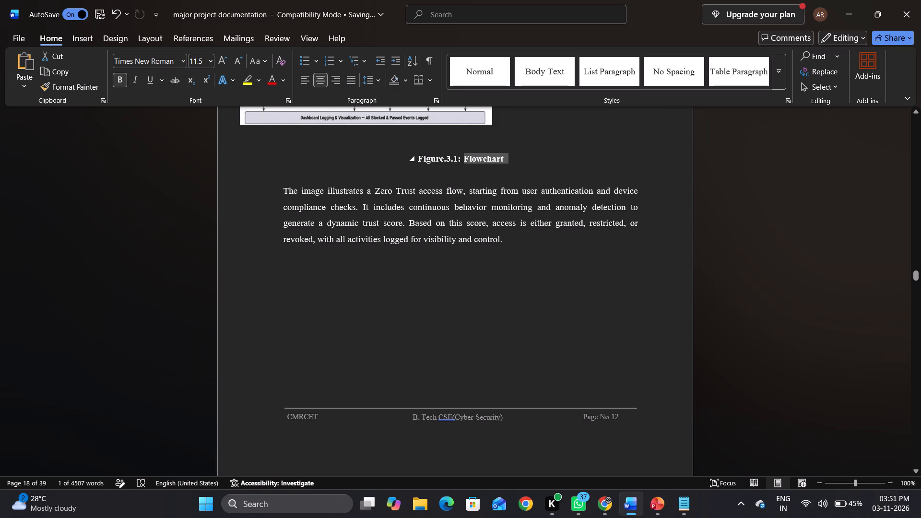
click(462, 155)
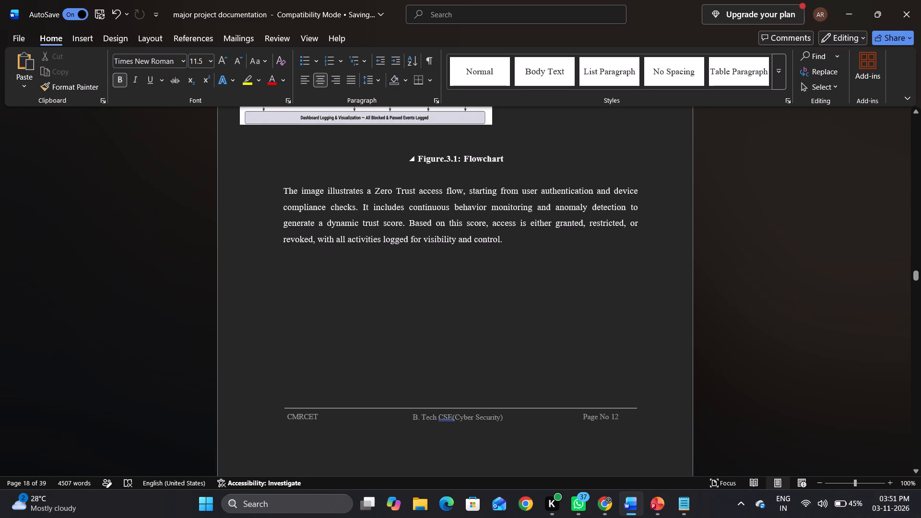
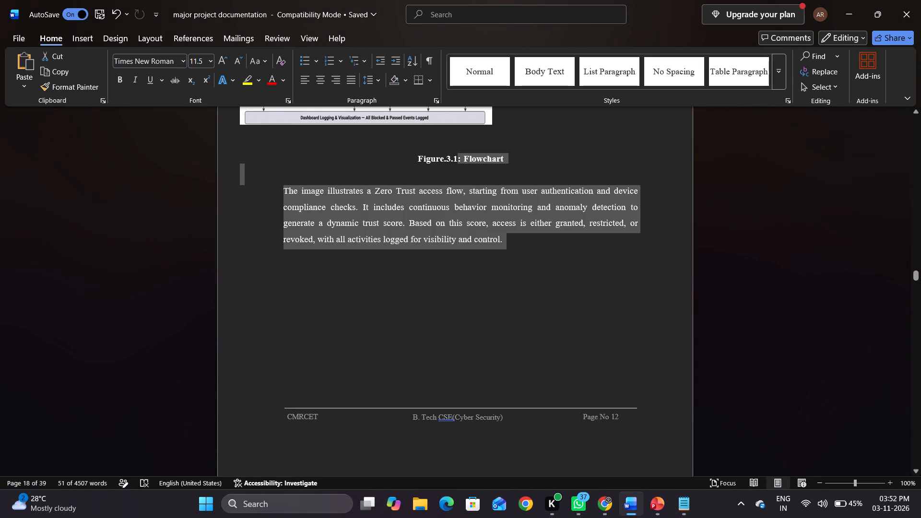
In the Word report, replace the Zero Trust paragraph below the Figure 3.1 caption with the copied text and delete the extra T at its start.
click(332, 220)
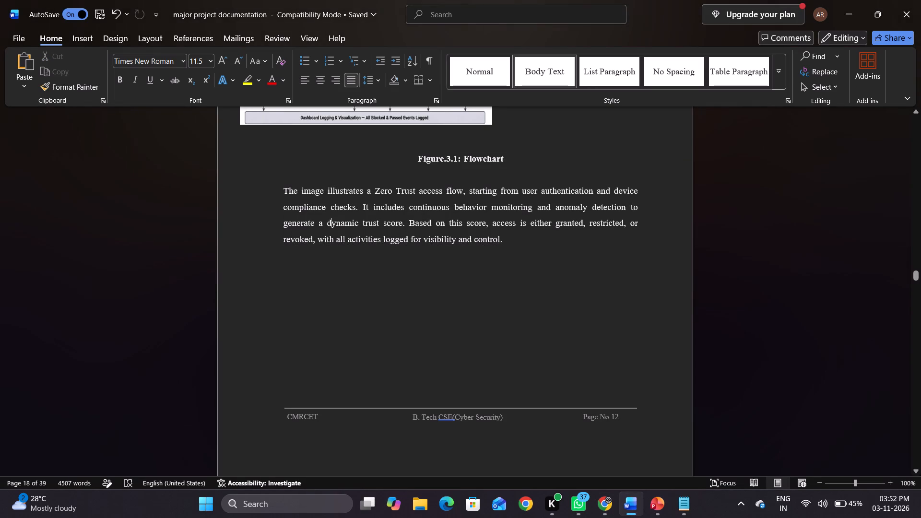
drag(288, 190, 321, 218)
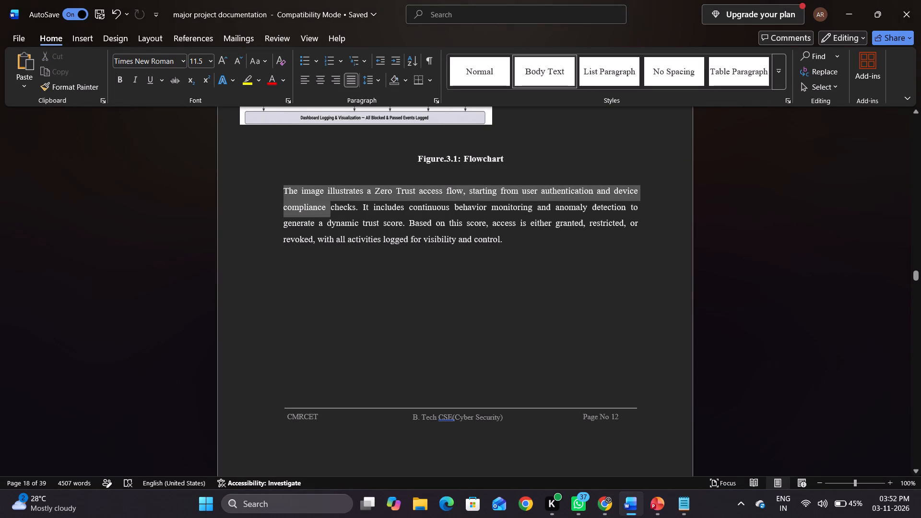
drag(321, 218, 322, 214)
drag(322, 214, 506, 256)
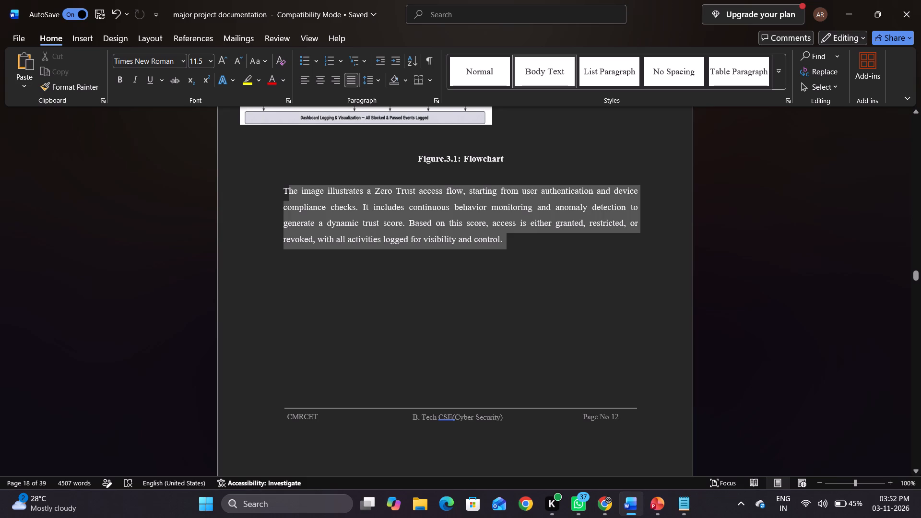
drag(506, 256, 502, 254)
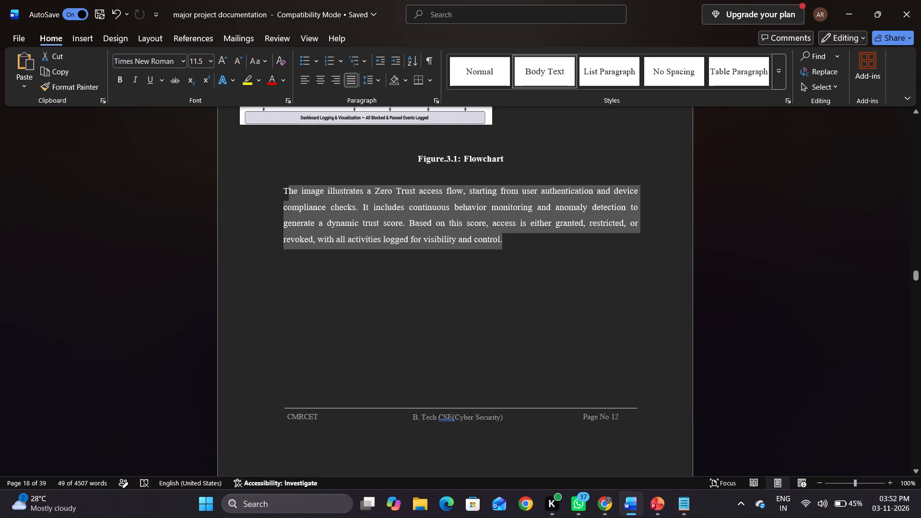
key(ctrl+v)
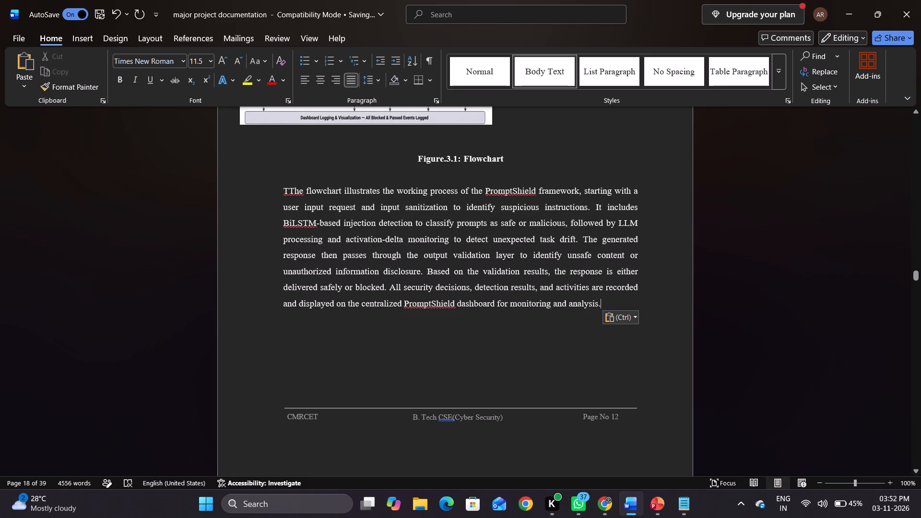
click(290, 190)
key(BackSpace)
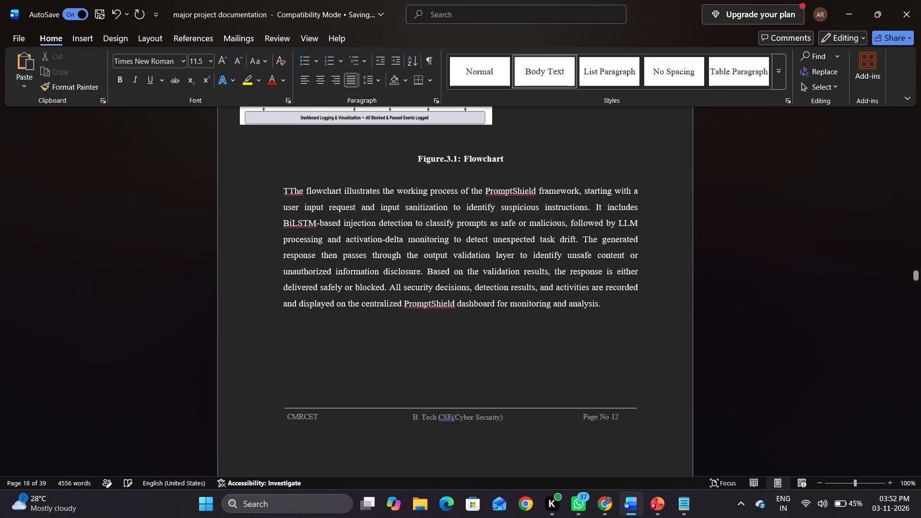
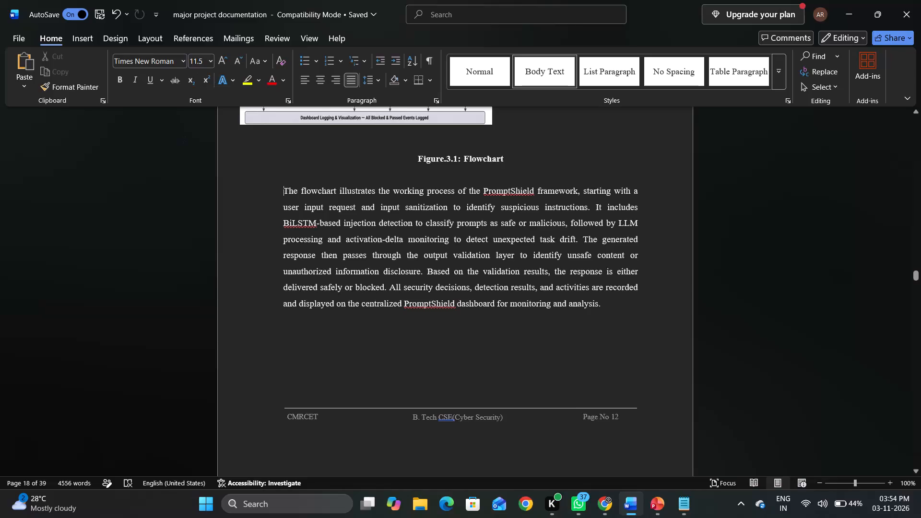
scroll(293, 304, down, 2)
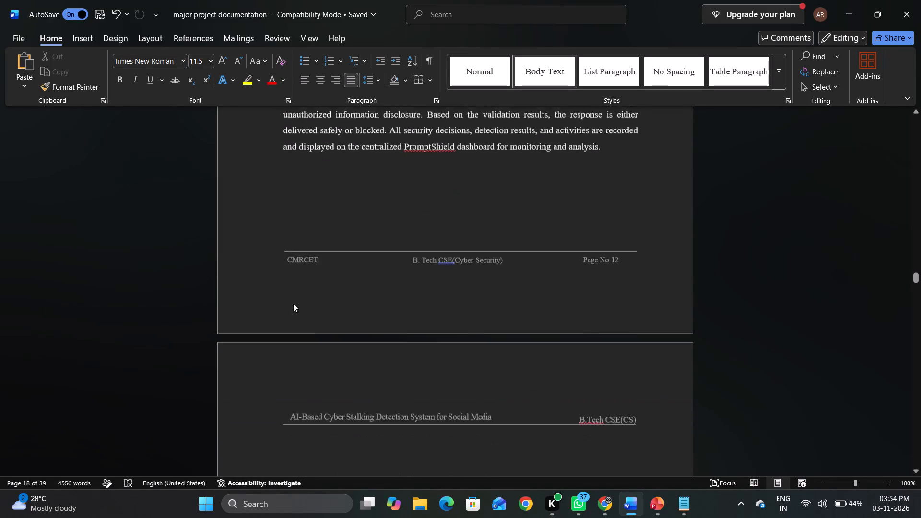
scroll(293, 304, down, 5)
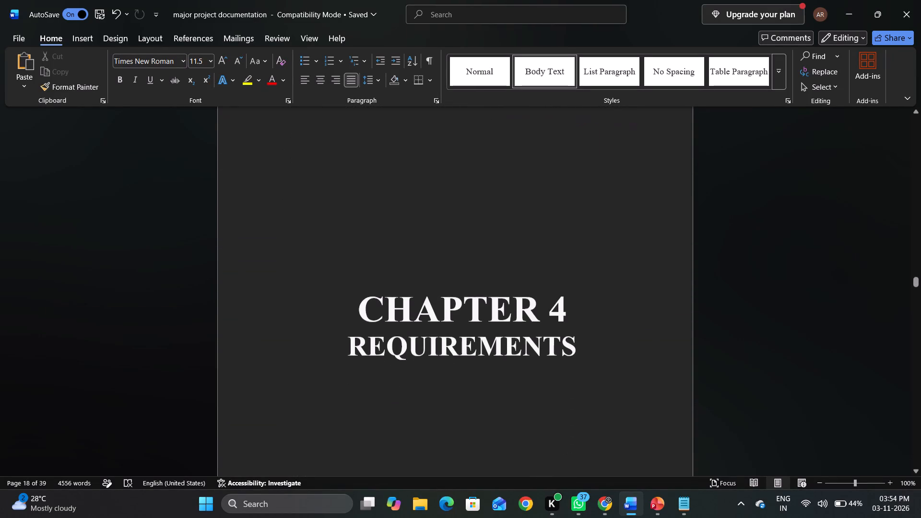
scroll(293, 304, down, 5)
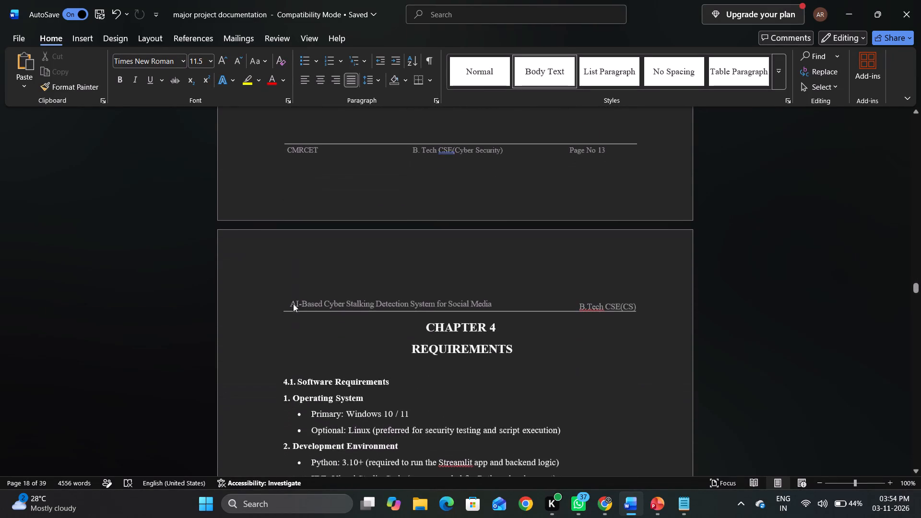
scroll(293, 304, down, 1)
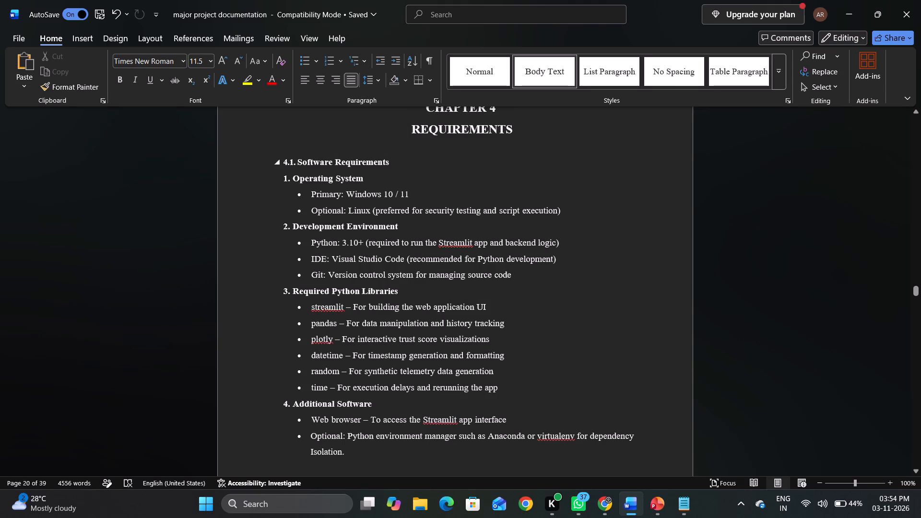
drag(283, 162, 365, 287)
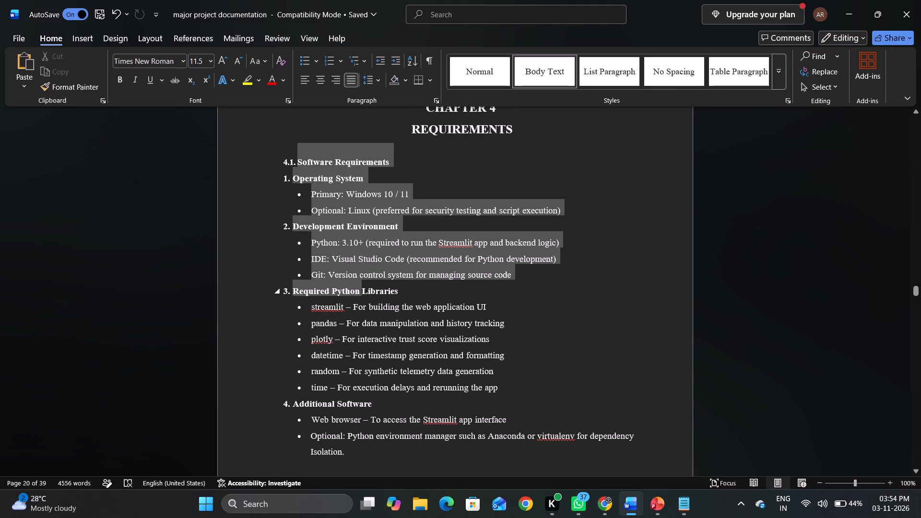
drag(365, 287, 452, 443)
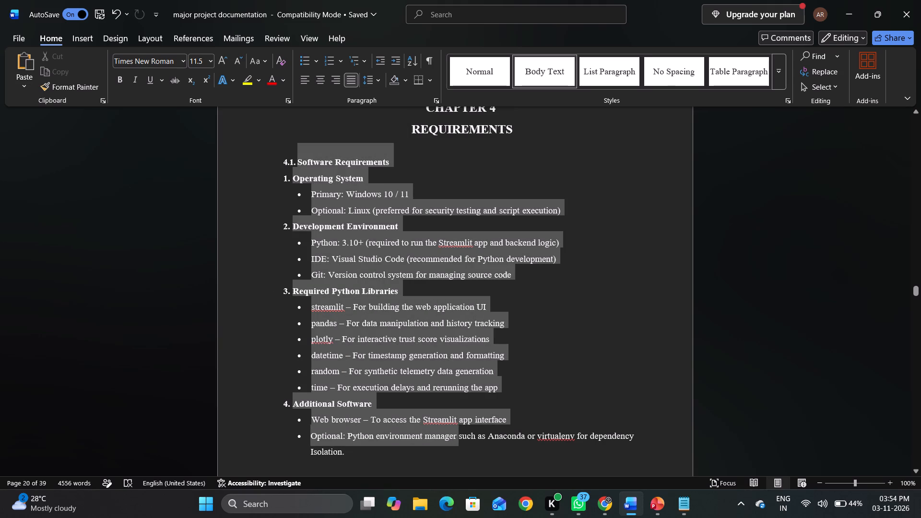
drag(452, 443, 427, 490)
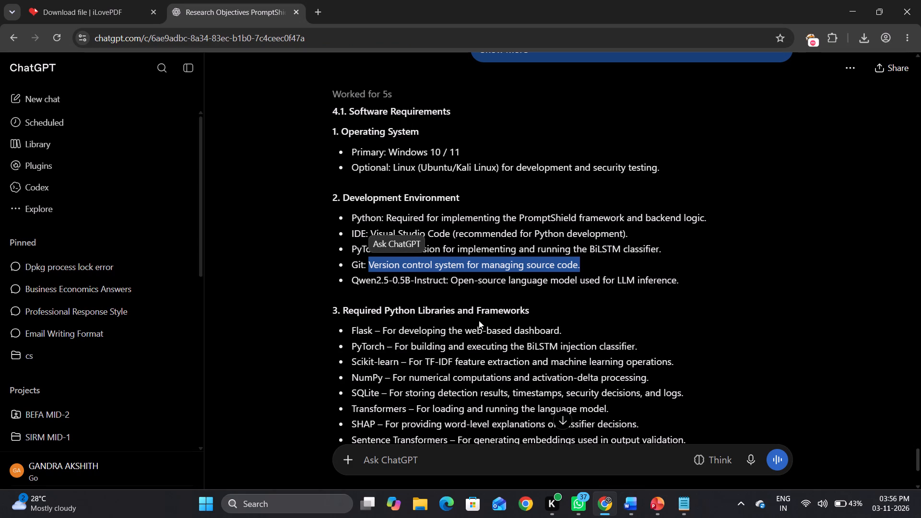
click(418, 297)
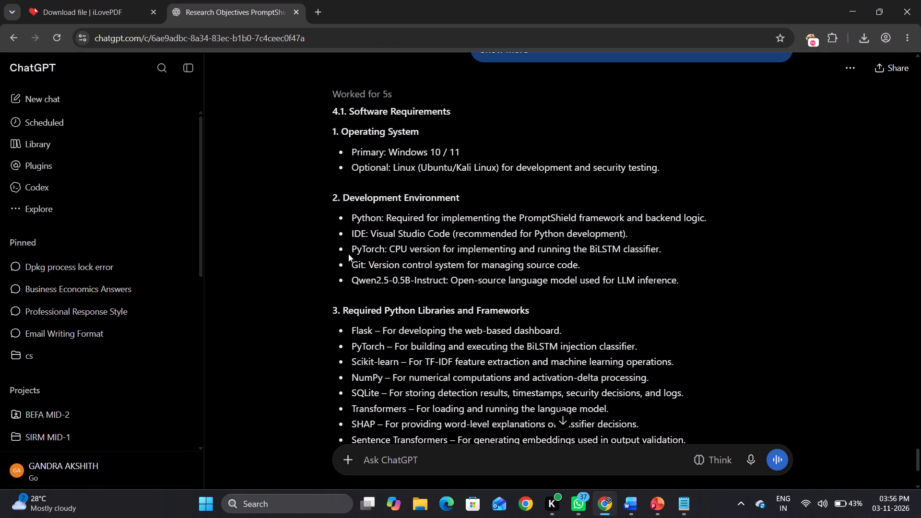
Copy ChatGPT's "PyTorch: CPU version for implementing and running the BiLSTM classifier." into a new bullet below Git in the Word report.
drag(352, 247, 402, 249)
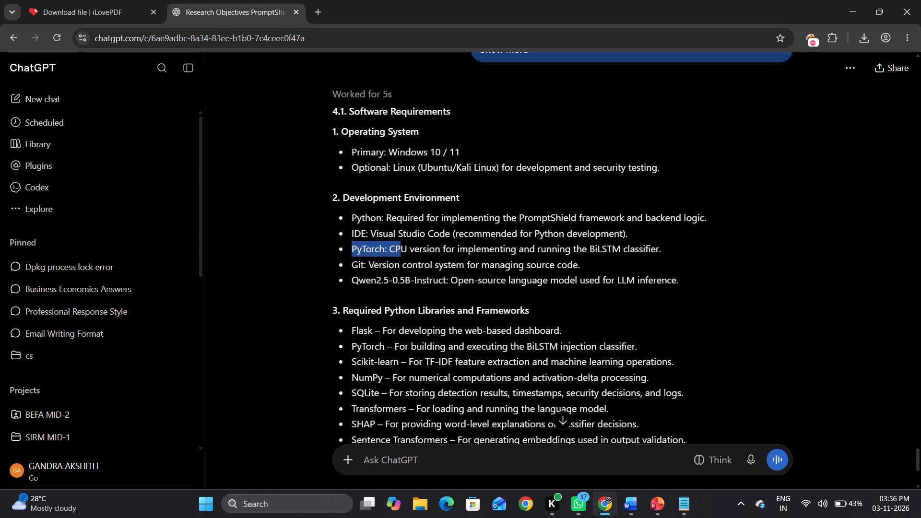
drag(402, 249, 664, 253)
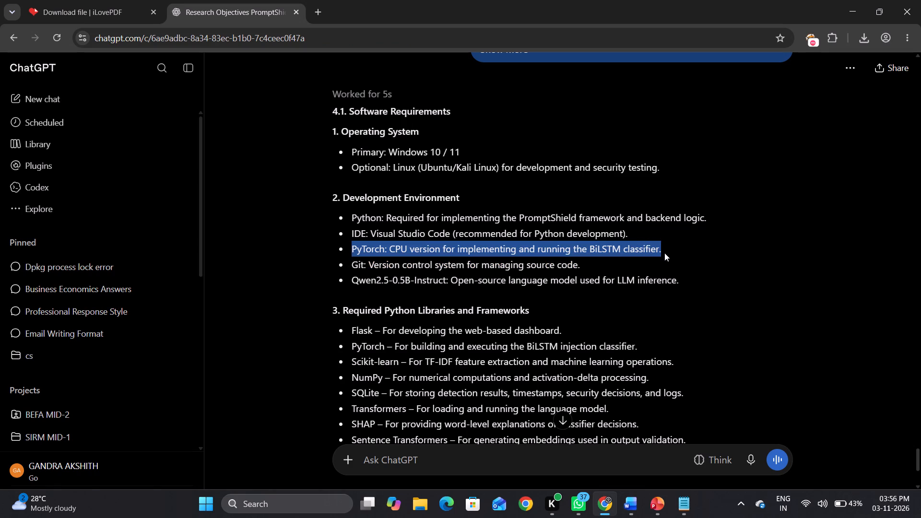
key(ctrl+c)
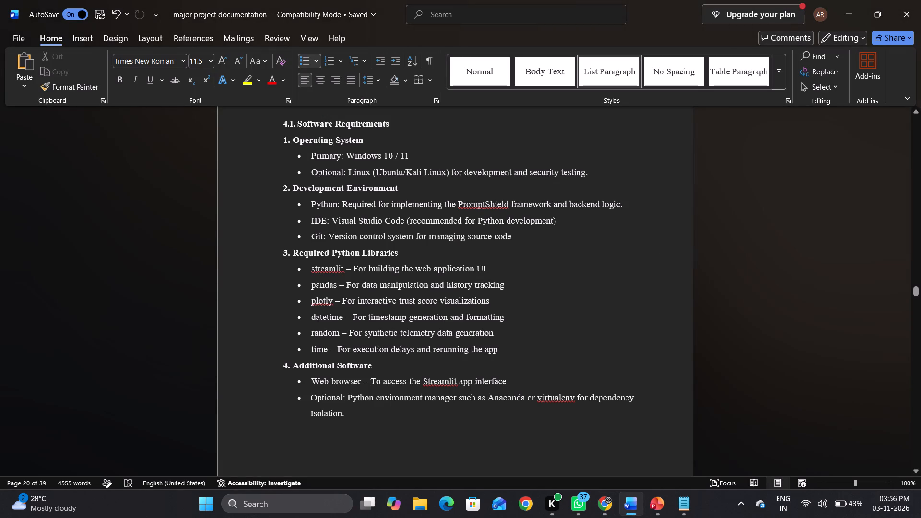
click(511, 238)
key(Return)
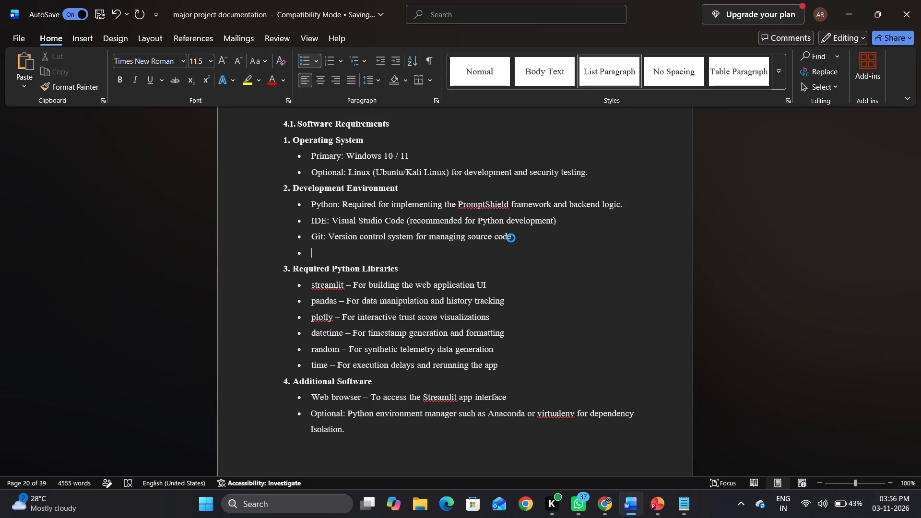
key(ctrl+v)
Add a bullet below PyTorch with ChatGPT's "Qwen2.5-0.5B-Instruct: Open-source language model used for LLM inference.".
key(Return)
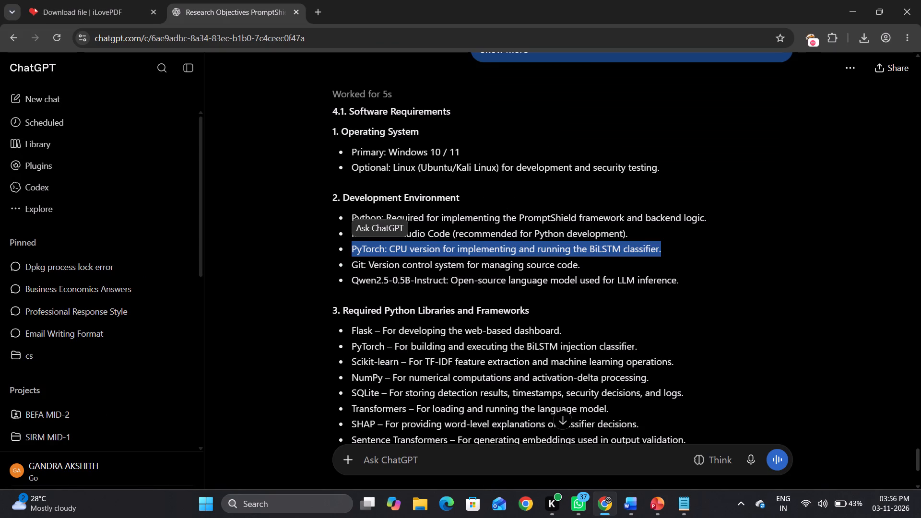
drag(353, 279, 497, 305)
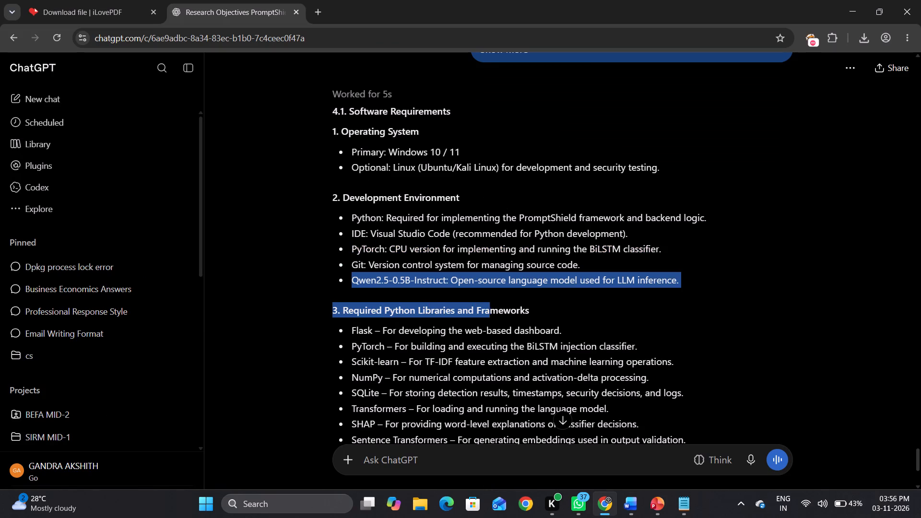
drag(497, 305, 688, 276)
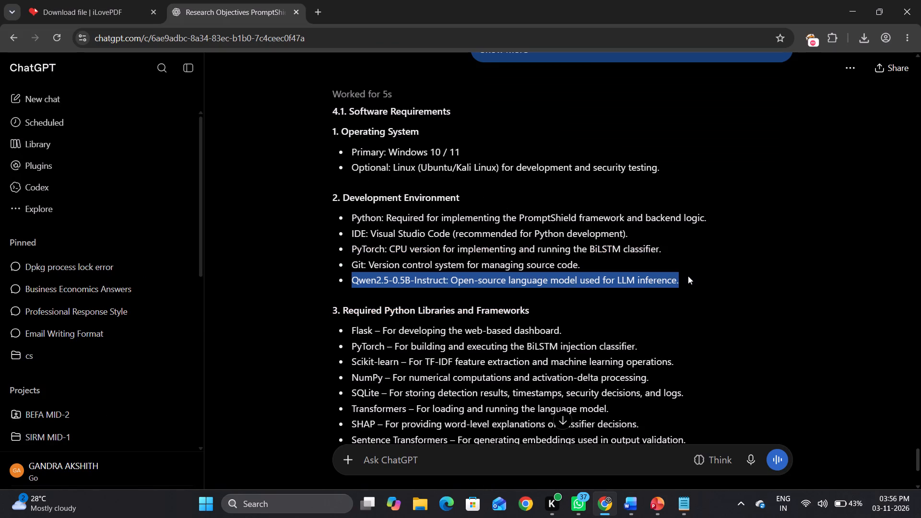
key(ctrl+c)
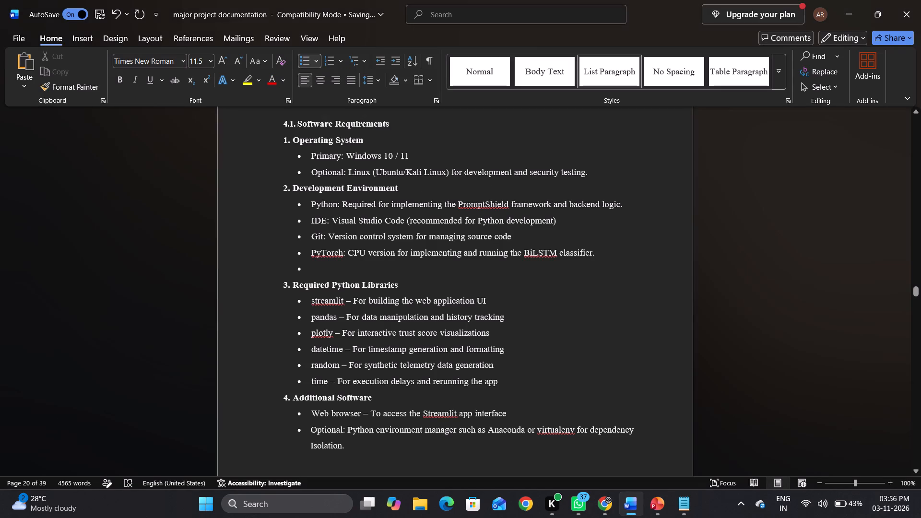
key(ctrl+v)
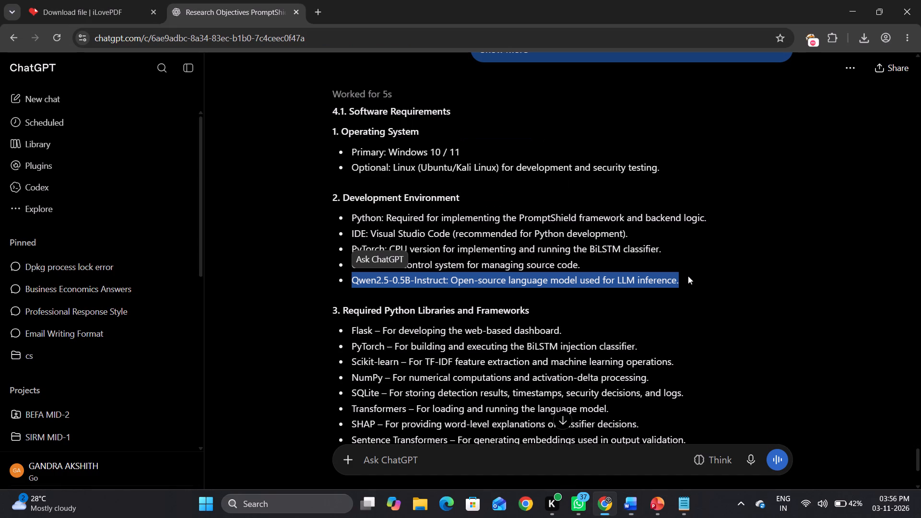
Copy the Required Python Libraries and Frameworks bullets, Flask through Sentence Transformers, from the ChatGPT reply.
scroll(598, 361, down, 1)
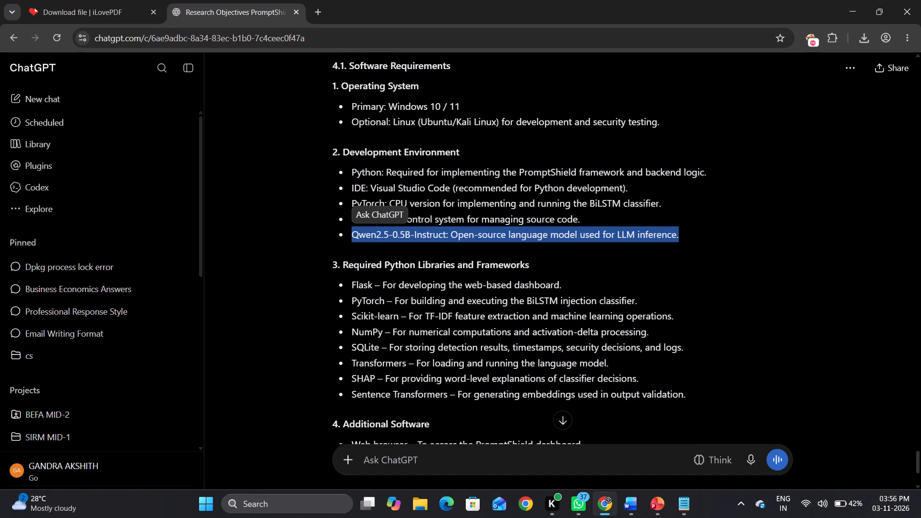
drag(351, 282, 677, 402)
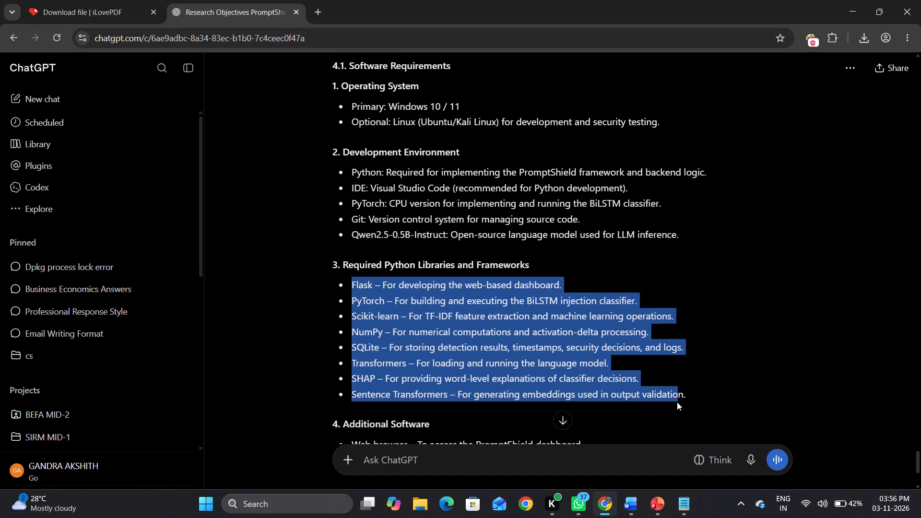
drag(677, 402, 687, 393)
key(ctrl+c)
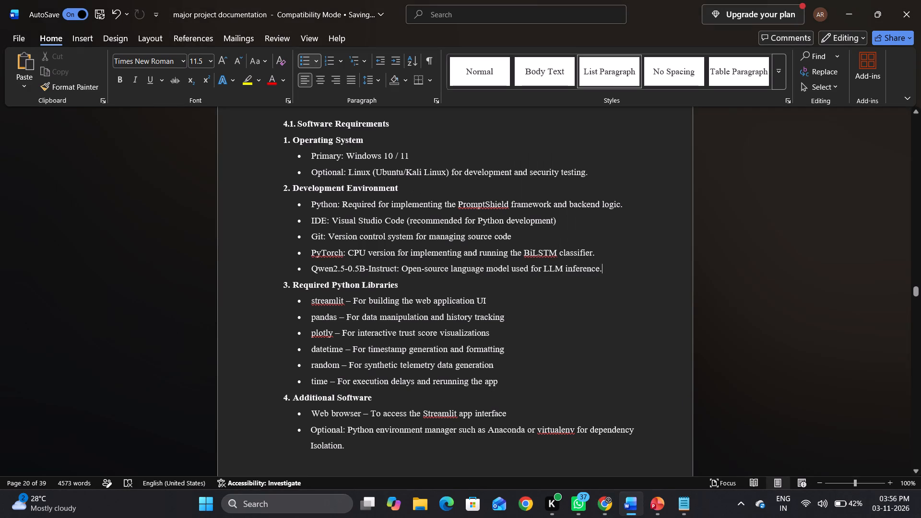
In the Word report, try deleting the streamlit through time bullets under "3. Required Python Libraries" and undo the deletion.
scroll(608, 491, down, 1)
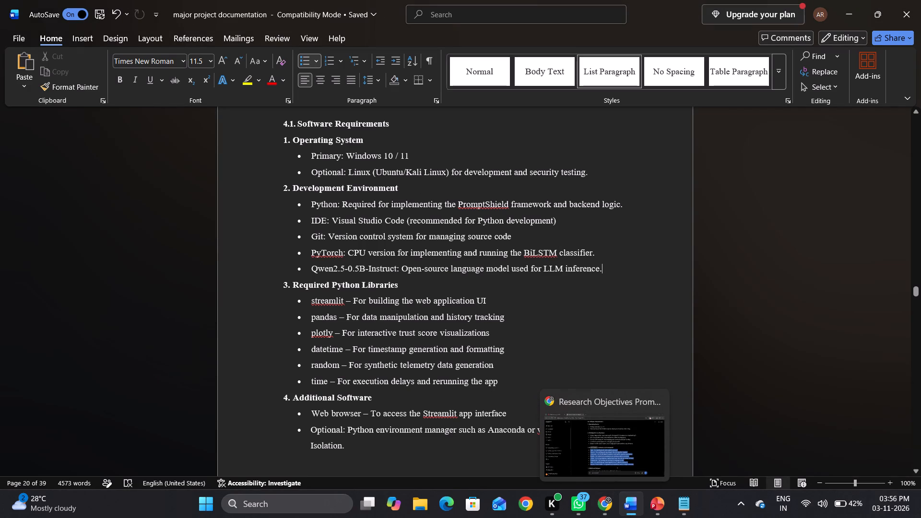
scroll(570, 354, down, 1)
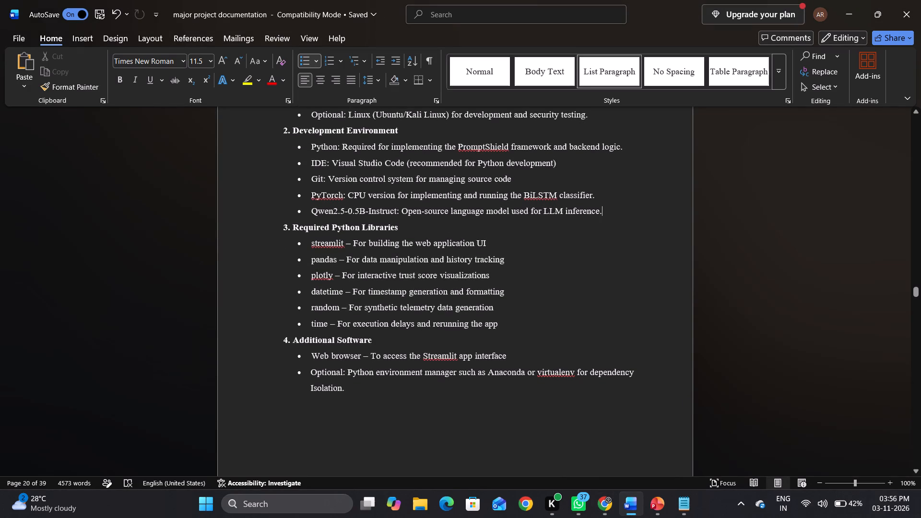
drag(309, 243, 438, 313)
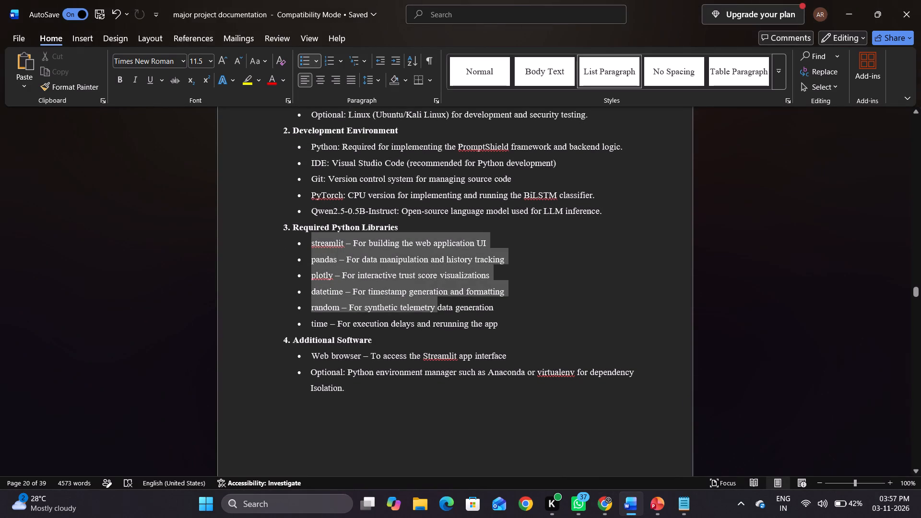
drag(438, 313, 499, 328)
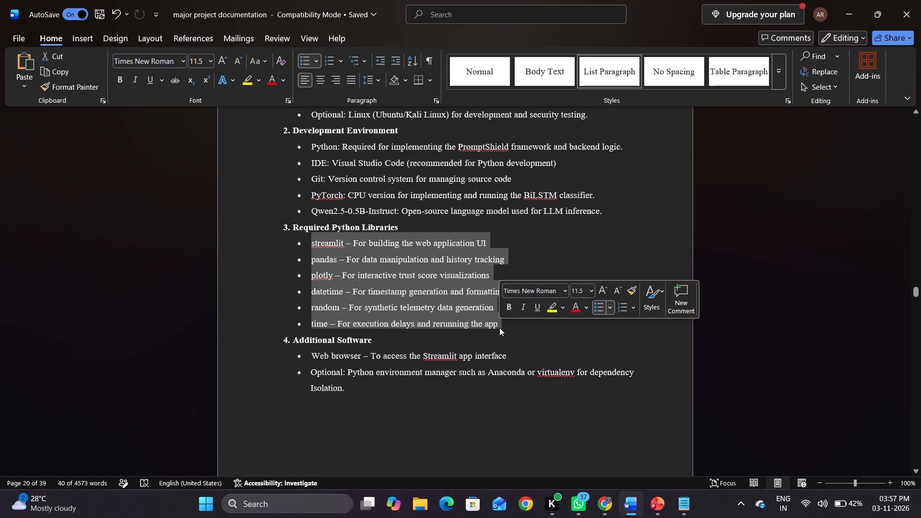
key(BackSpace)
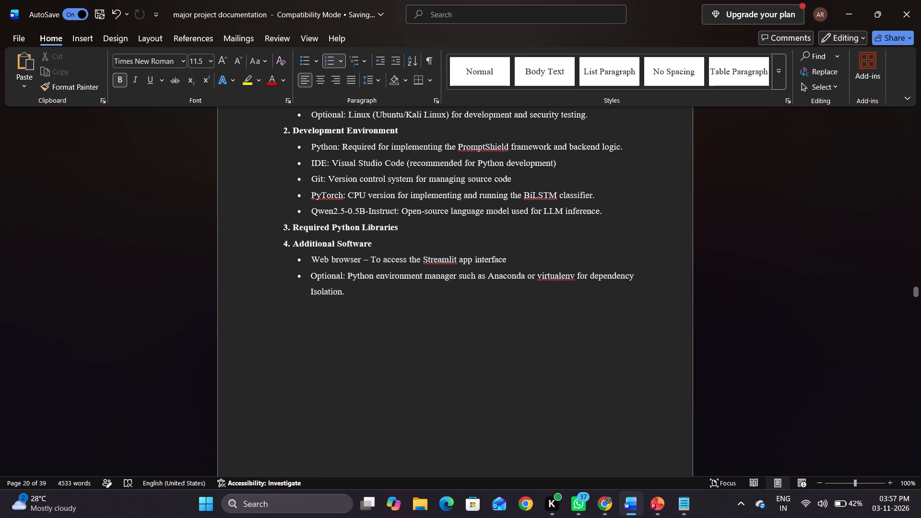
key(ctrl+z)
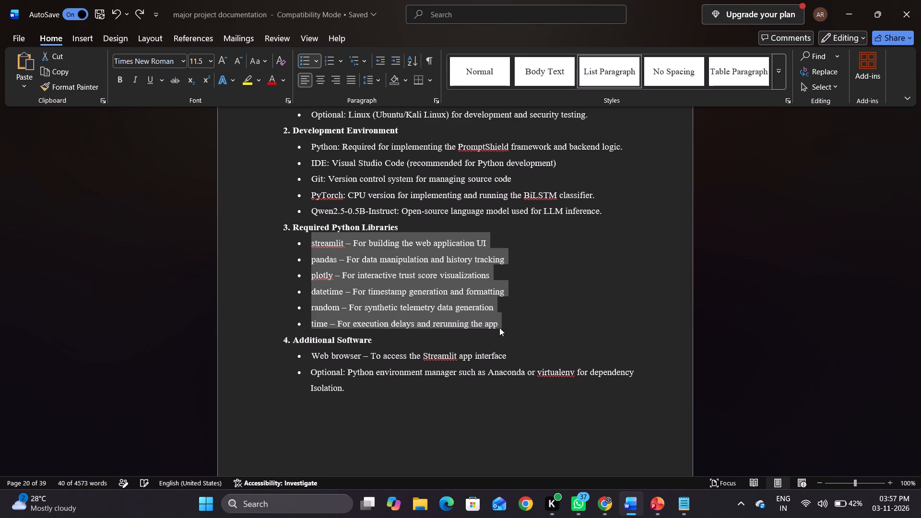
Replace the streamlit through time bullets under "3. Required Python Libraries" with the copied list from Flask to Sentence Transformers.
click(323, 287)
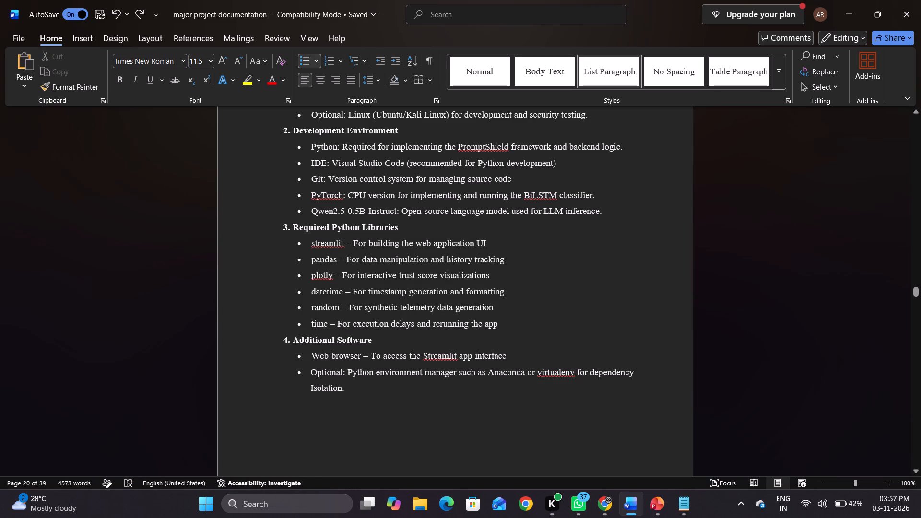
click(316, 242)
drag(314, 242, 324, 238)
drag(324, 238, 535, 342)
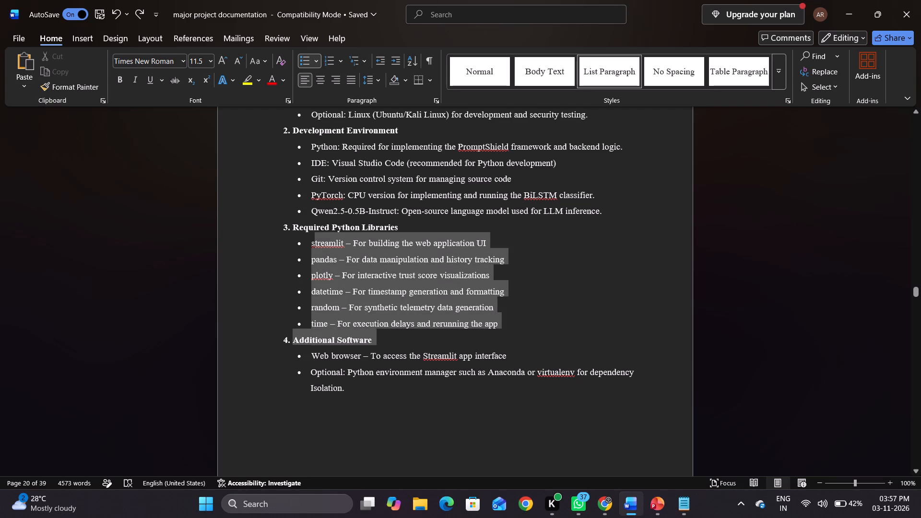
drag(535, 342, 508, 324)
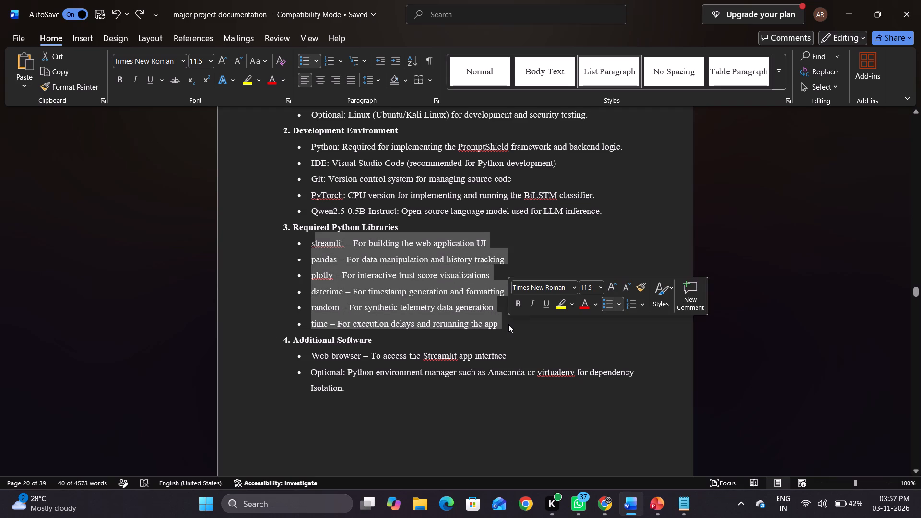
key(BackSpace)
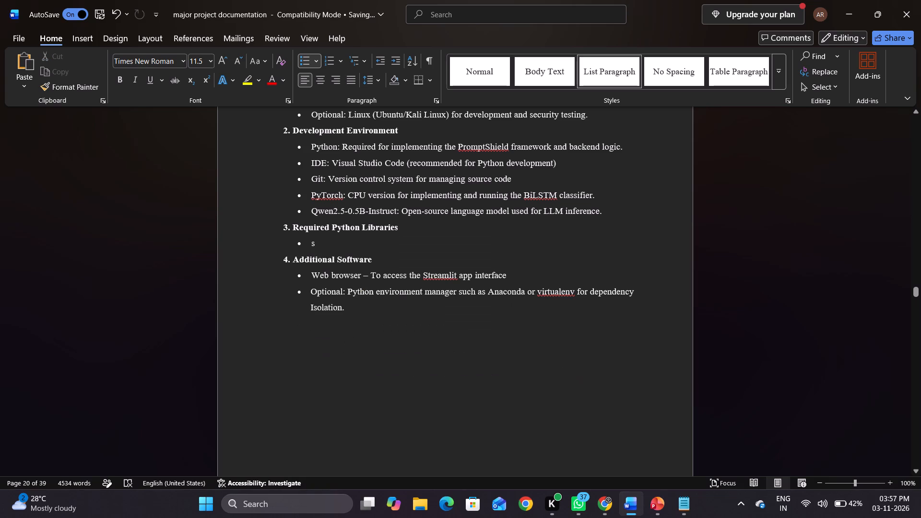
key(ctrl+v)
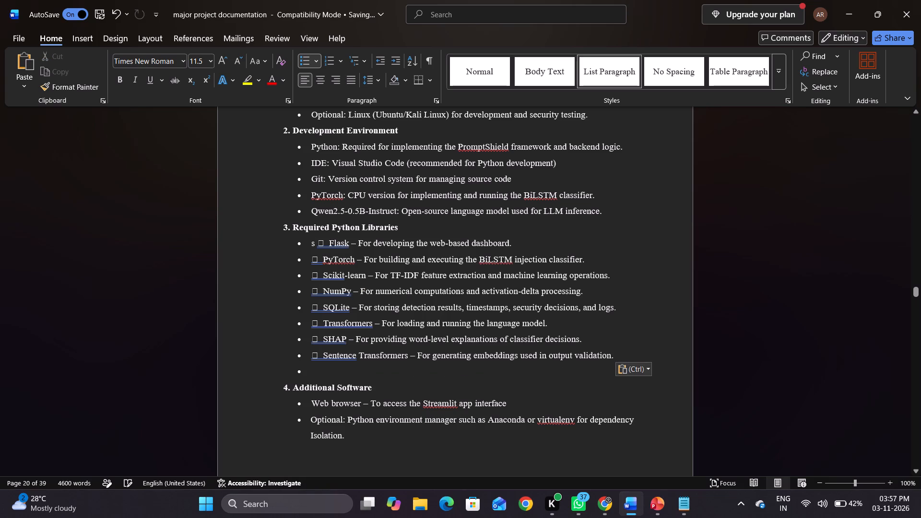
Remove the leftover "s", the stray box symbol and the extra spaces before "Flask".
click(329, 244)
key(BackSpace)
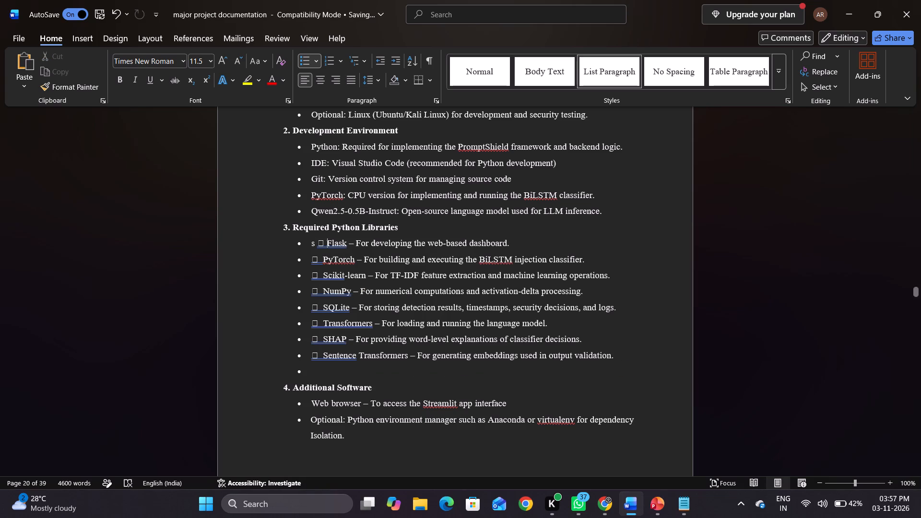
key(BackSpace)
key(BackSpace)
key(BackSpace)
key(BackSpace)
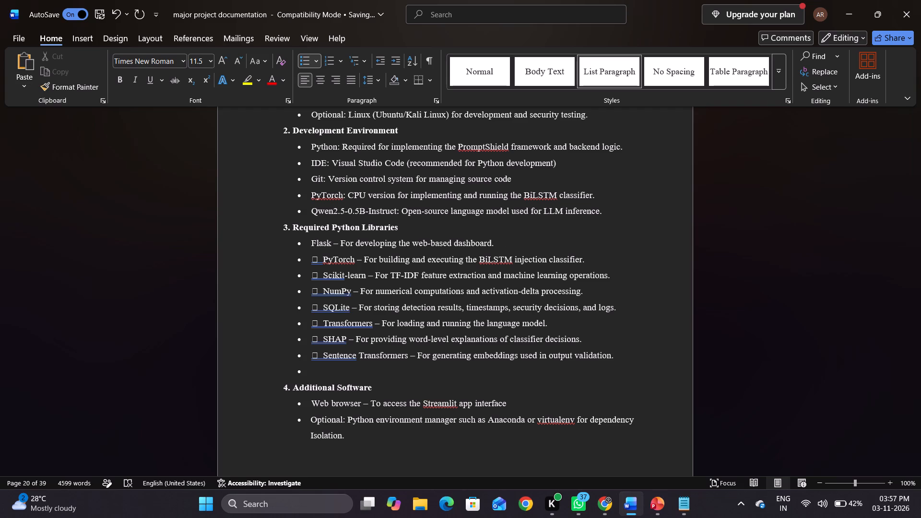
Remove the stray box symbols and extra spaces before "PyTorch" and "Scikit-learn" in the Required Python Libraries list.
key(Down)
key(Right)
key(Right)
key(Right)
key(BackSpace)
key(BackSpace)
key(BackSpace)
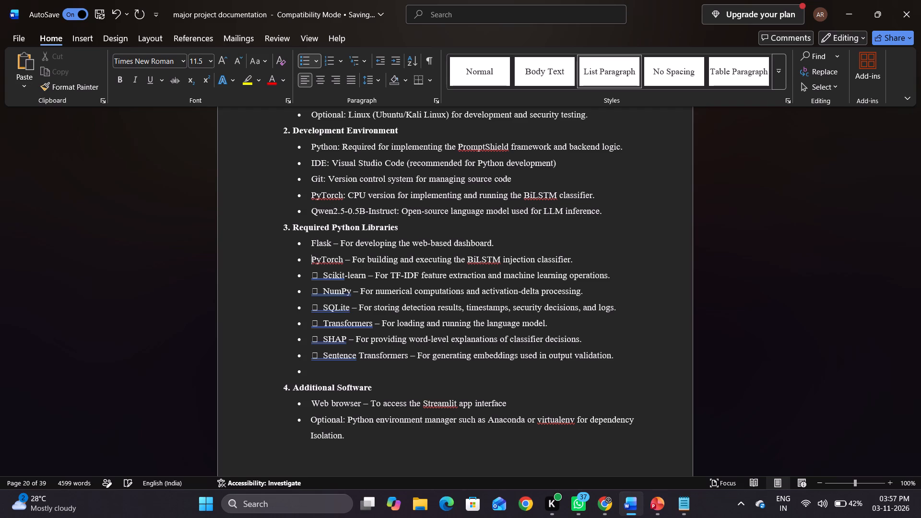
key(Down)
key(Right)
key(Right)
key(Right)
key(BackSpace)
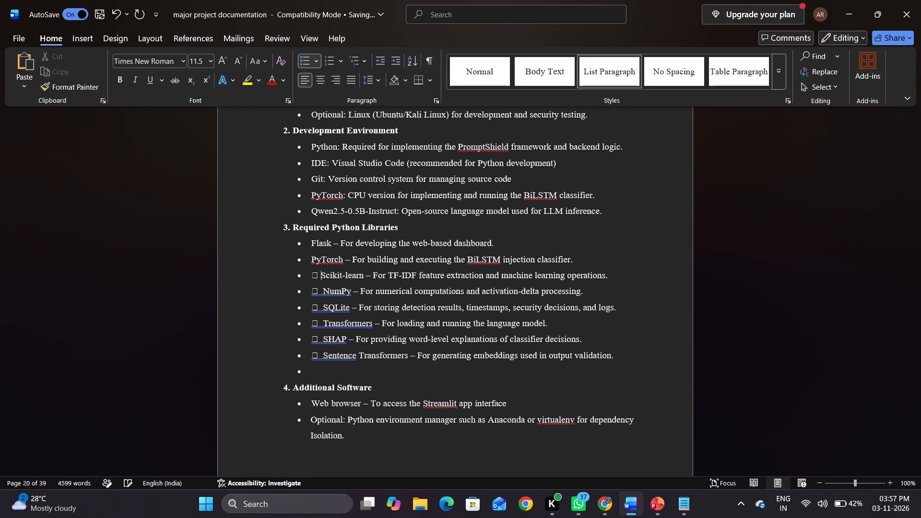
key(BackSpace)
key(BackSpace)
Remove the stray box symbol and extra spaces before "NumPy" in the Required Python Libraries list.
key(Down)
key(Right)
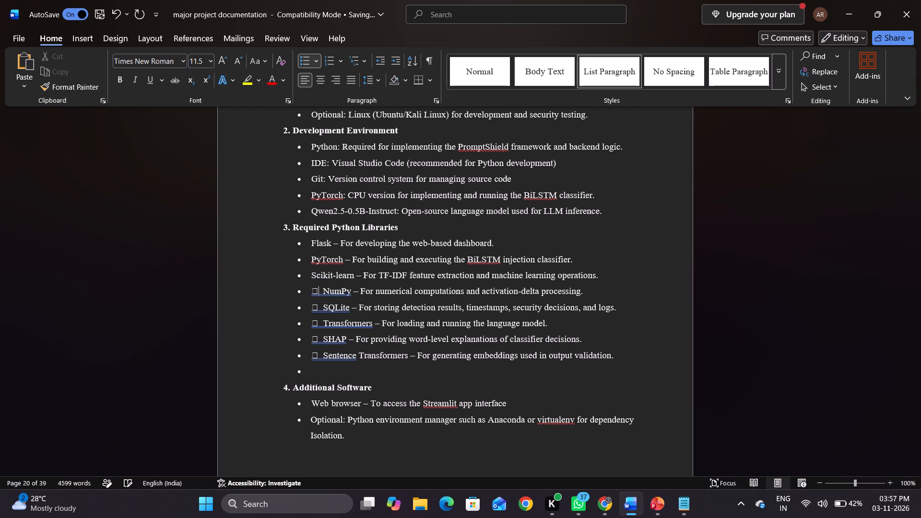
key(Right)
key(Right)
key(BackSpace)
key(BackSpace)
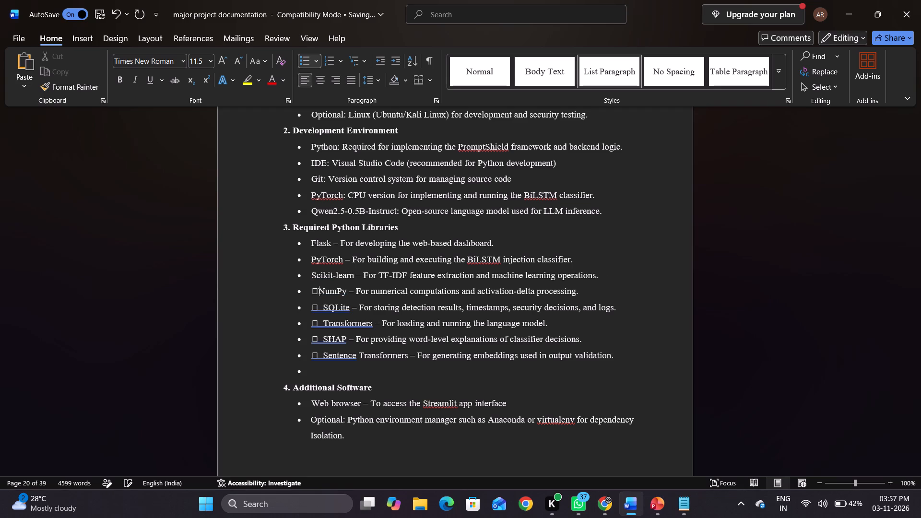
key(BackSpace)
Remove the stray box symbols and extra spaces before "Transformers" and "SQLite" in the Required Python Libraries list.
key(Down)
key(Down)
key(Right)
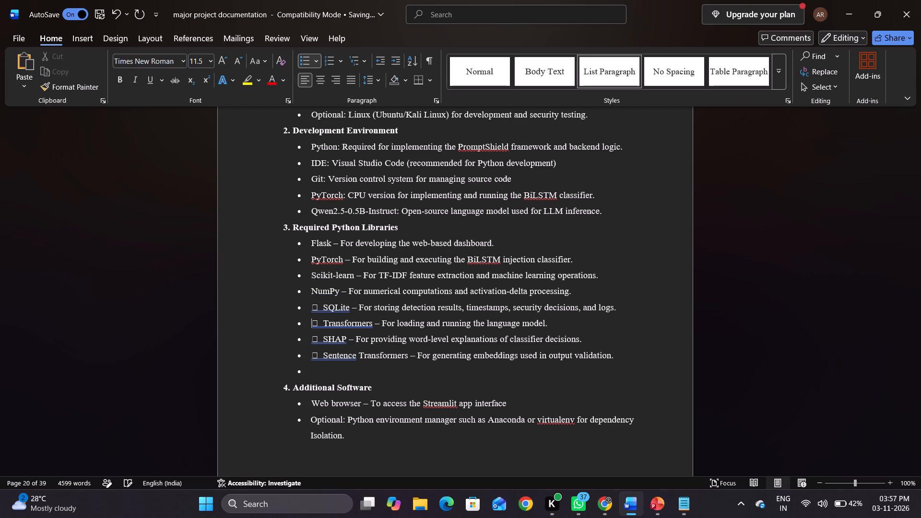
key(Right)
key(Right)
key(BackSpace)
key(BackSpace)
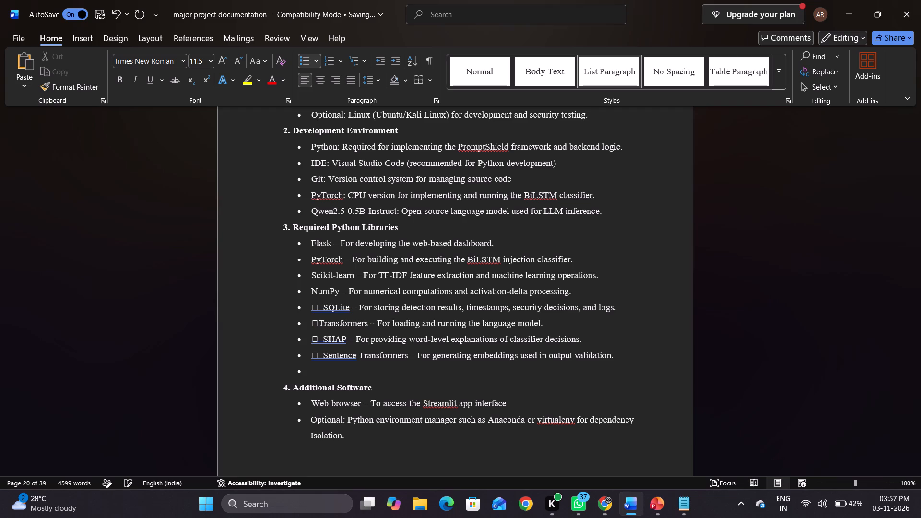
key(BackSpace)
key(Up)
key(Right)
key(Right)
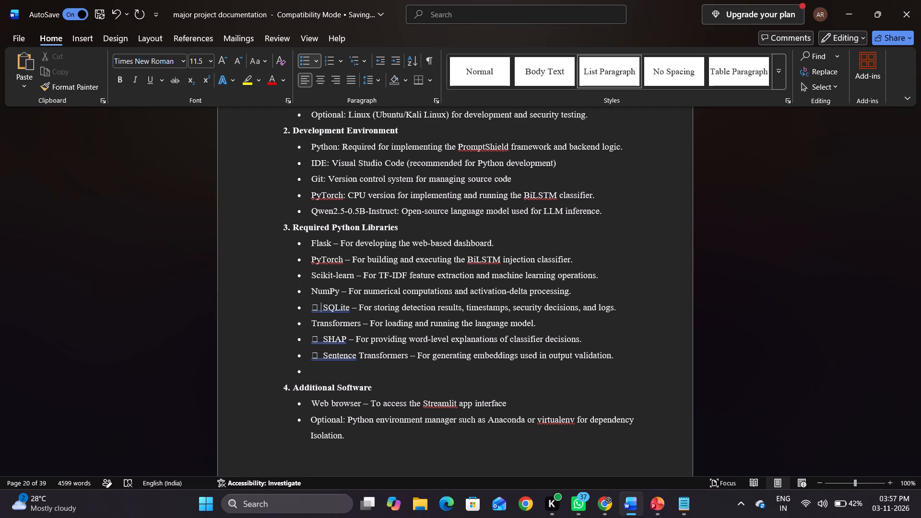
key(Right)
key(BackSpace)
key(BackSpace)
key(BackSpace)
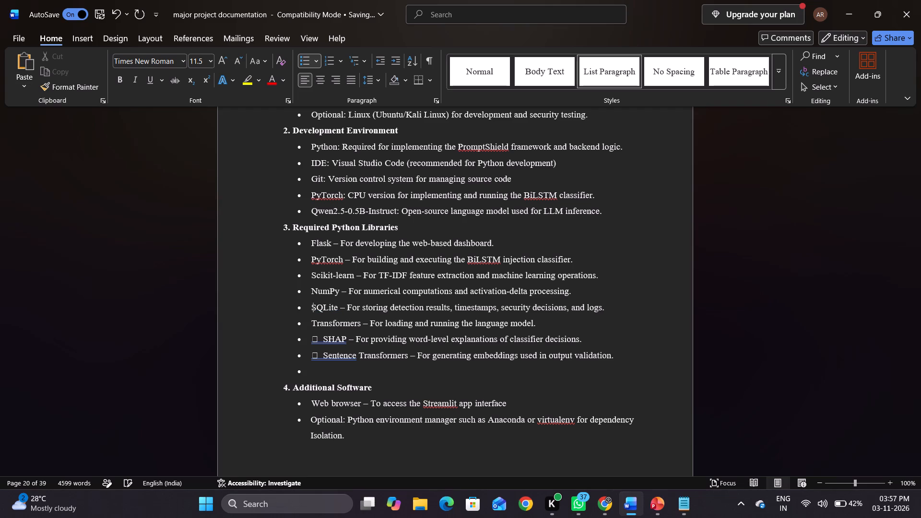
Remove the stray box symbols and extra spaces before "SHAP" and "Sentence Transformers" in the Required Python Libraries list.
key(Down)
key(Down)
key(Right)
key(Right)
key(Right)
key(BackSpace)
key(BackSpace)
key(BackSpace)
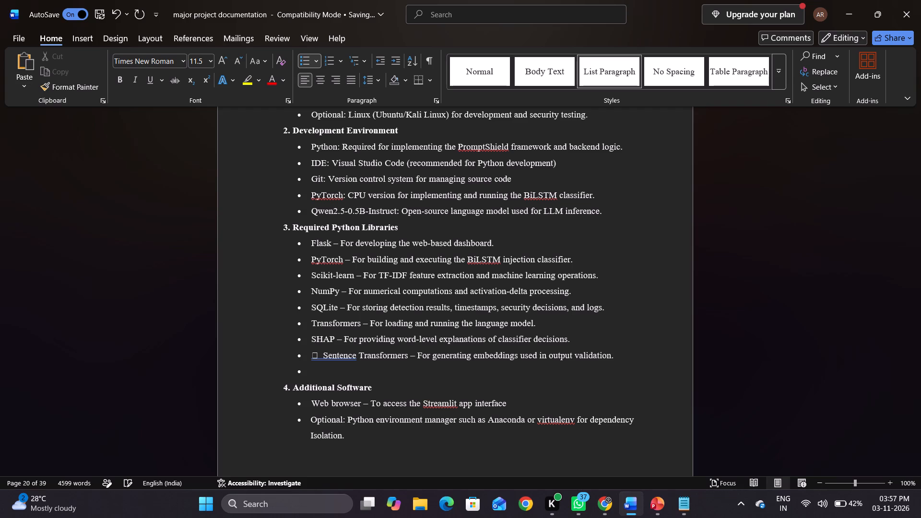
key(Down)
key(Right)
key(Right)
key(Right)
key(BackSpace)
key(BackSpace)
key(BackSpace)
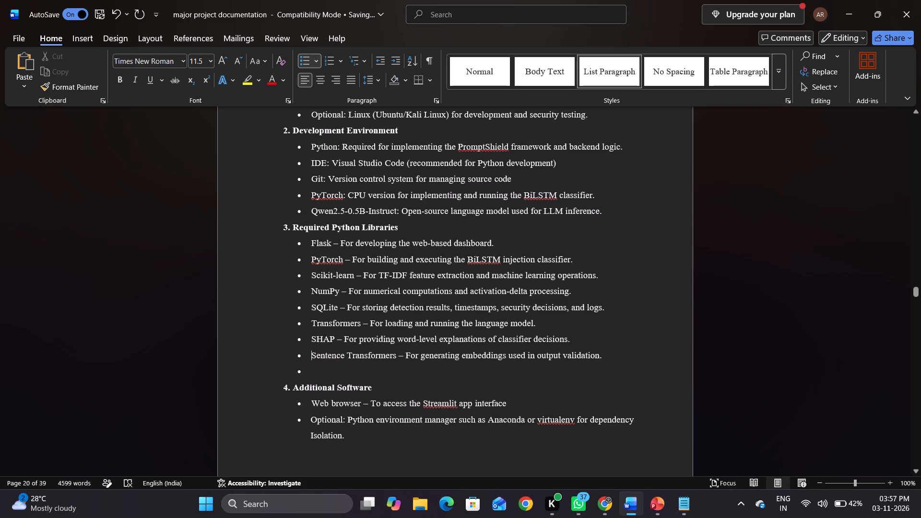
Delete the empty bullet line between the Sentence Transformers bullet and the "4. Additional Software" heading.
click(309, 369)
key(BackSpace)
key(BackSpace)
key(BackSpace)
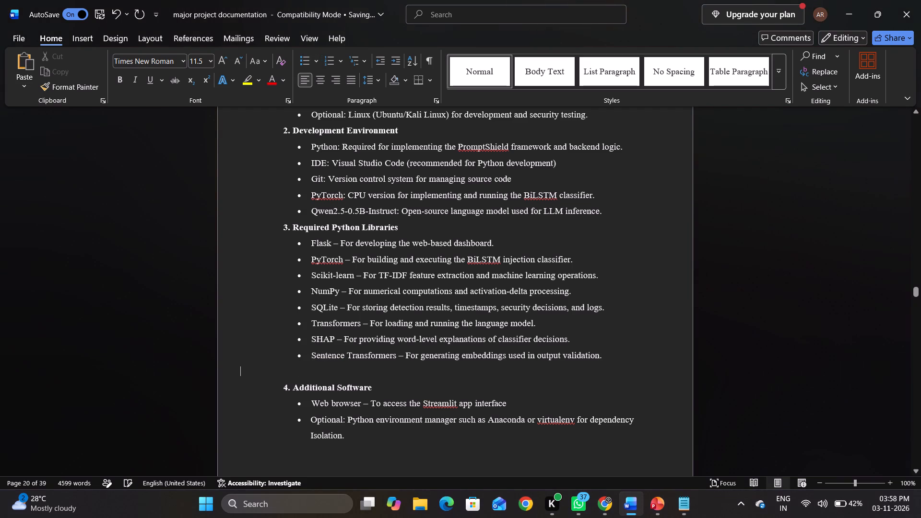
key(BackSpace)
In the ChatGPT response in Chrome, copy the "4. Additional Software" bullets from Web browser through Optional: GitHub.
scroll(309, 369, down, 1)
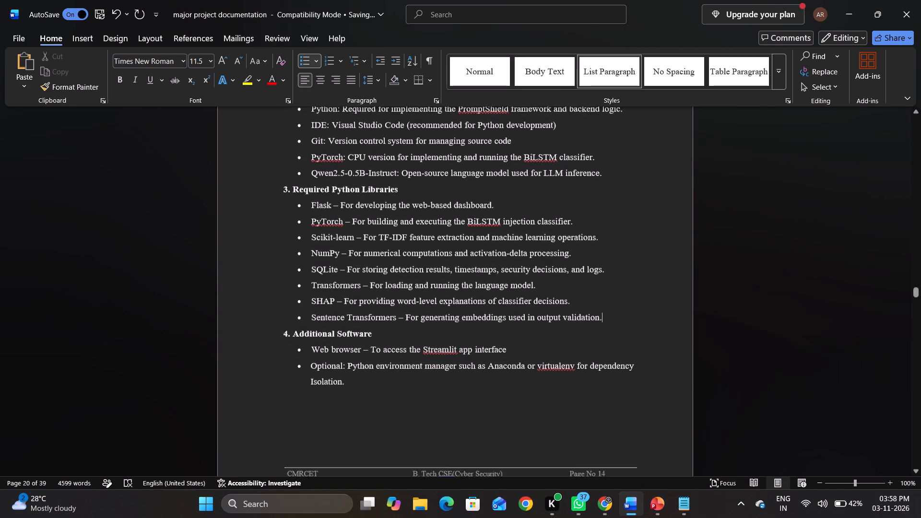
scroll(309, 369, down, 1)
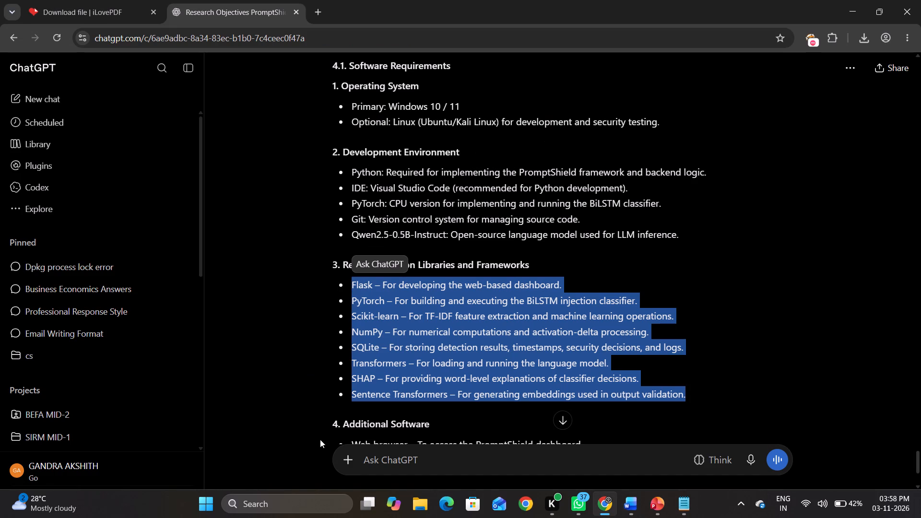
scroll(362, 370, down, 5)
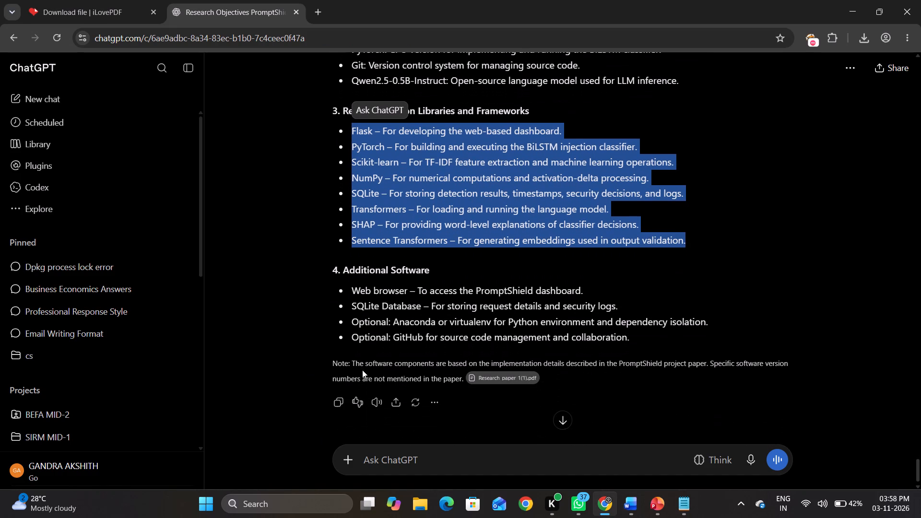
drag(351, 288, 634, 341)
key(ctrl+c)
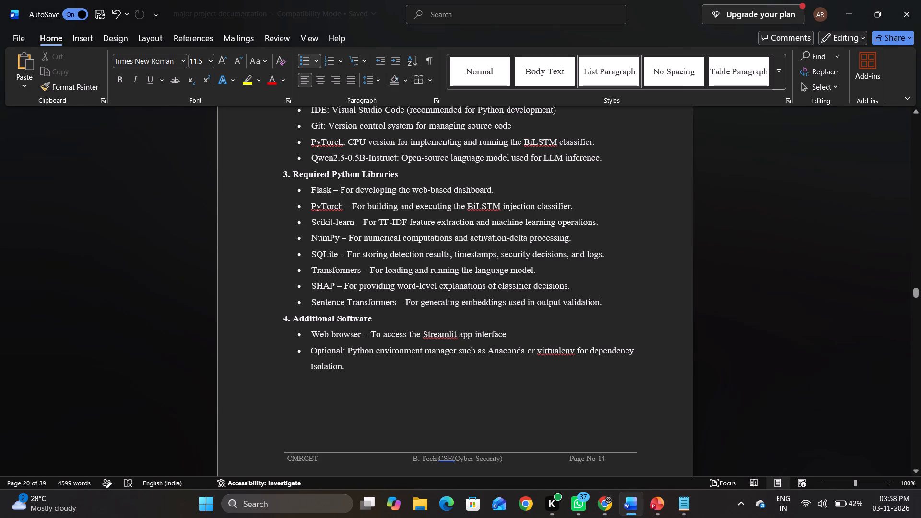
In the Word report, replace the Web browser and Optional bullets under "4. Additional Software" with the copied list.
click(319, 333)
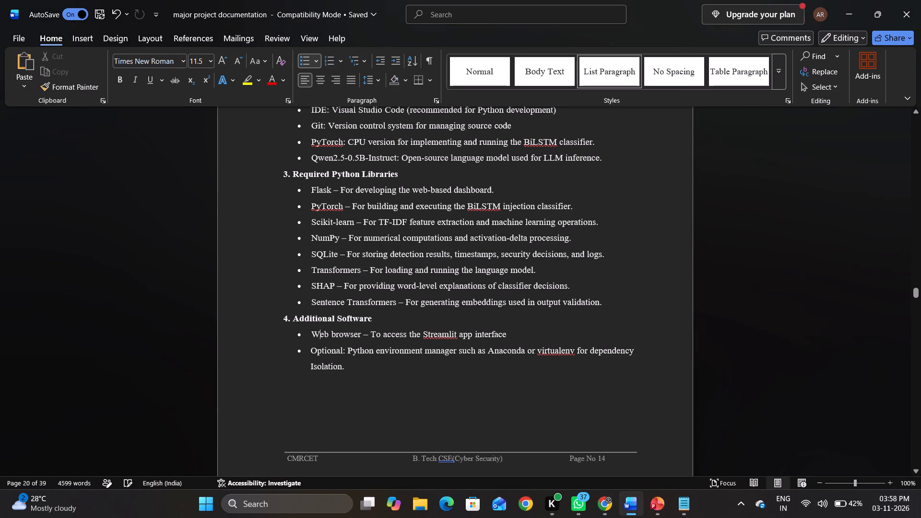
drag(319, 335, 335, 352)
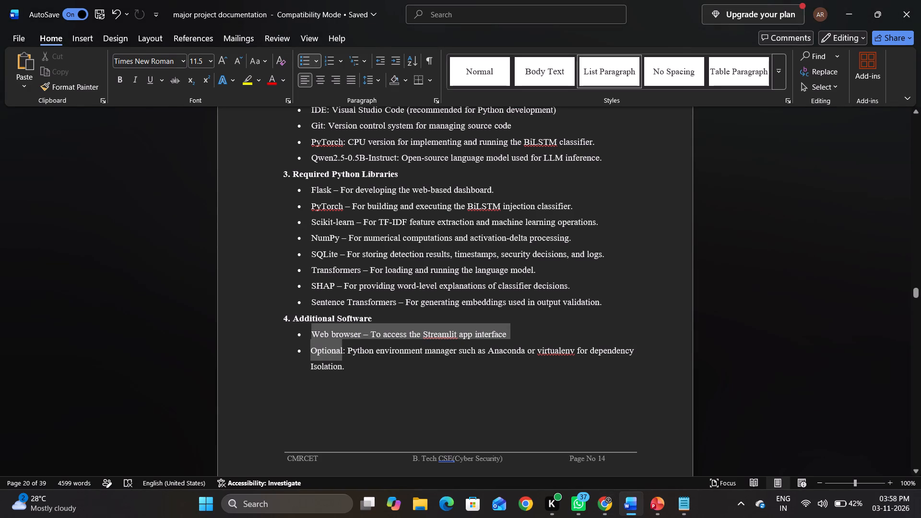
drag(335, 352, 319, 334)
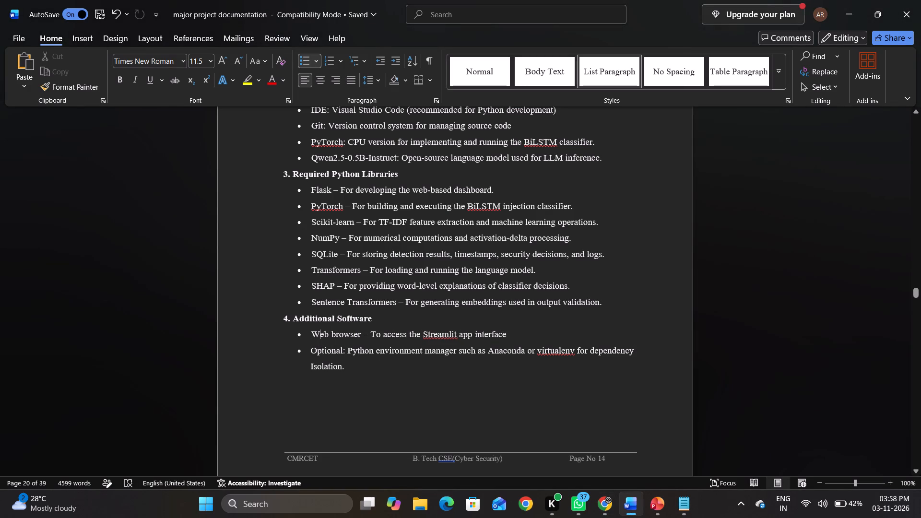
drag(319, 334, 449, 370)
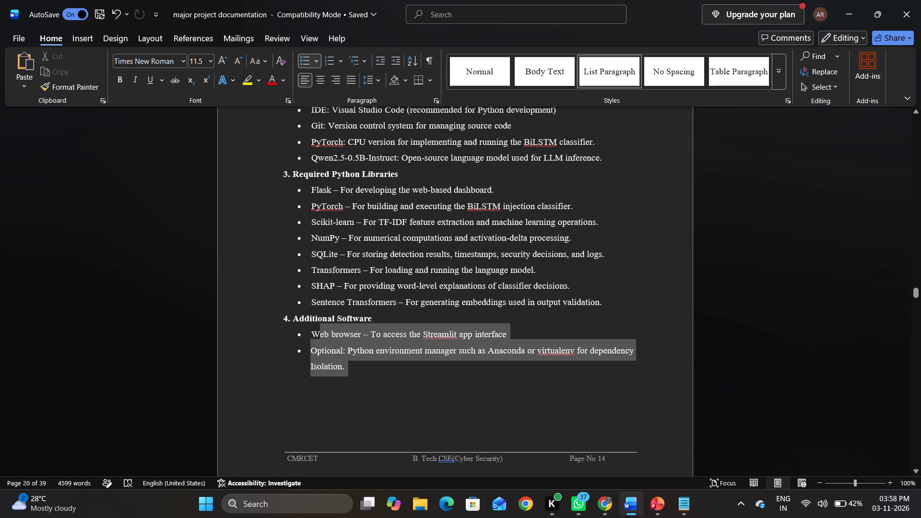
drag(449, 370, 411, 369)
key(BackSpace)
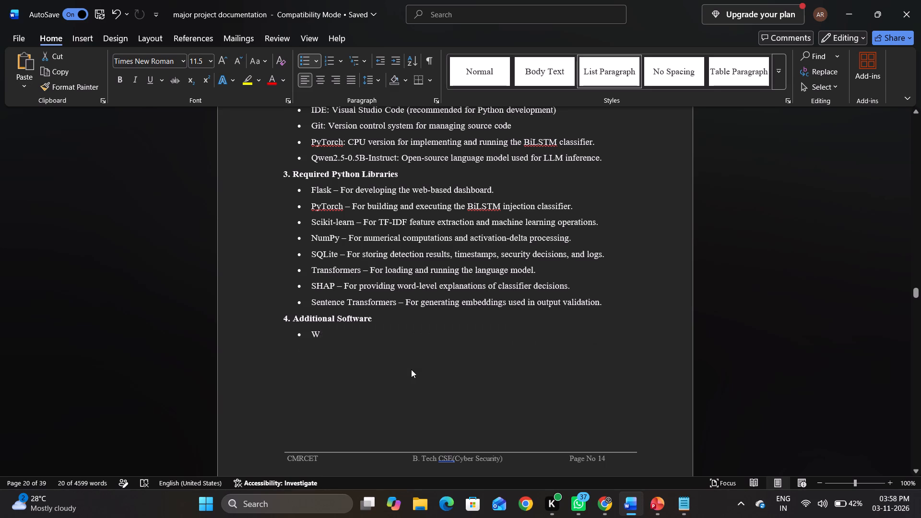
key(BackSpace)
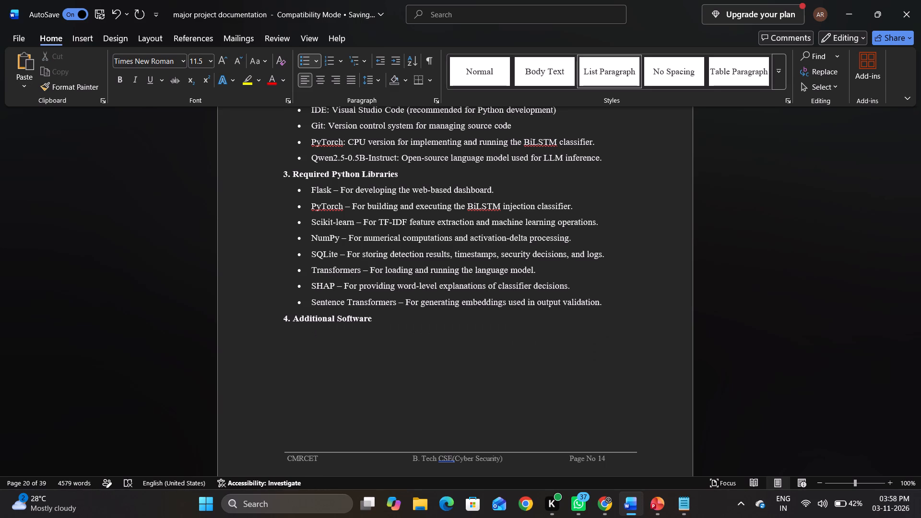
key(ctrl+z)
key(ctrl+v)
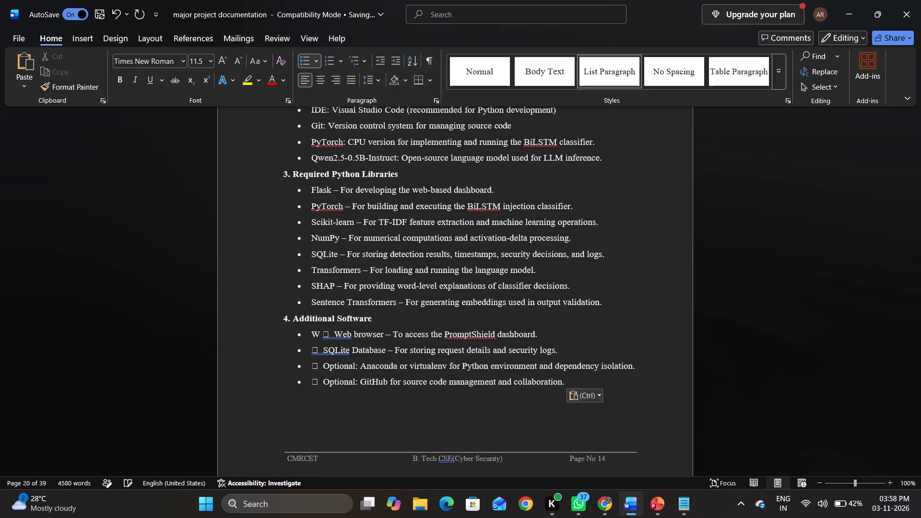
Remove the leftover "W", the stray box symbols and the extra spaces before "Web browser" and "SQLite Database" under Additional Software.
click(335, 335)
key(BackSpace)
key(BackSpace)
key(BackSpace)
key(BackSpace)
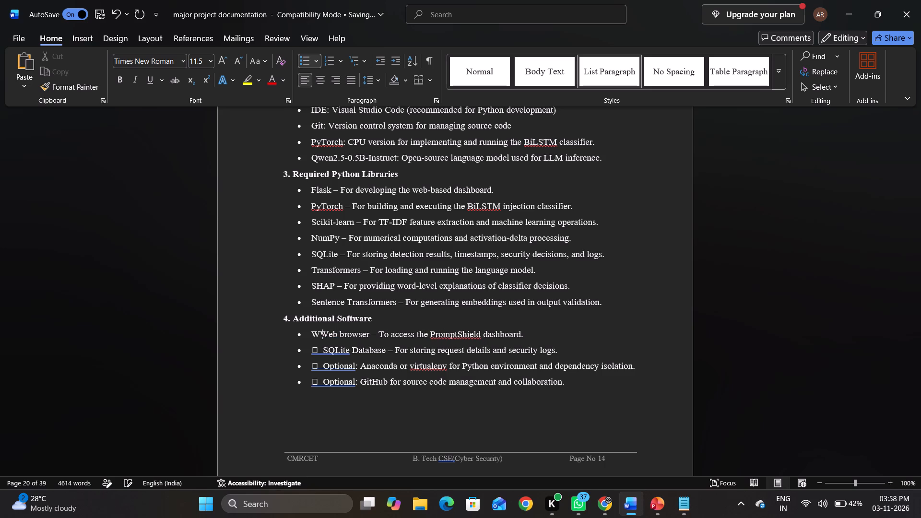
key(BackSpace)
key(Down)
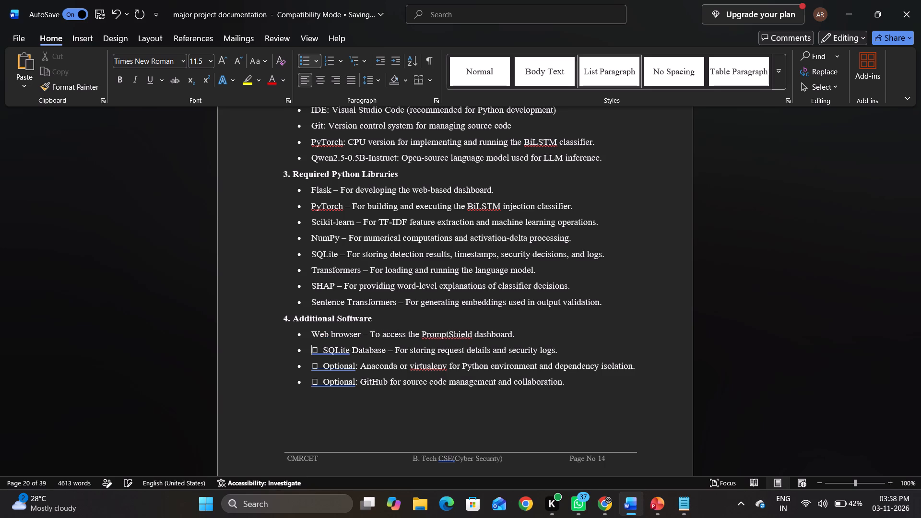
key(Right)
key(Right)
key(Right)
key(BackSpace)
key(BackSpace)
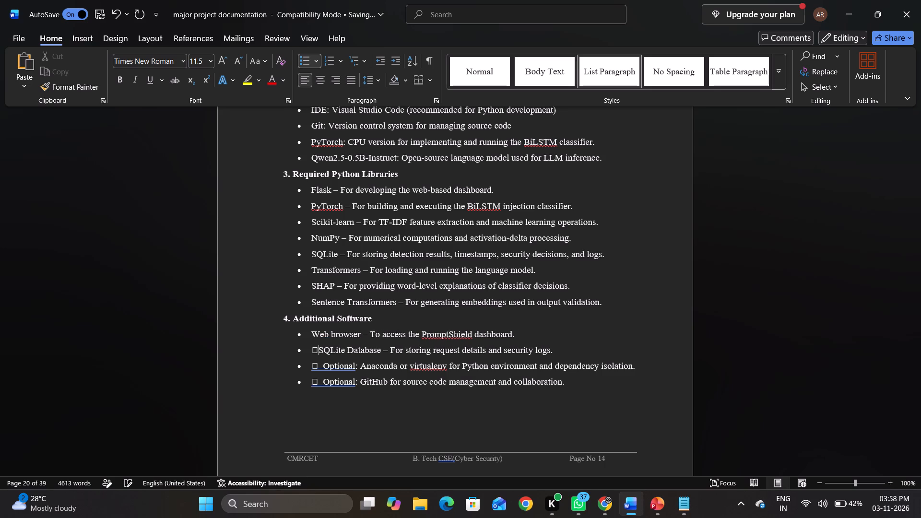
key(BackSpace)
Remove the stray box symbols and extra spaces before the "Optional" GitHub and Anaconda bullets under Additional Software.
key(Down)
key(Down)
key(Right)
key(Right)
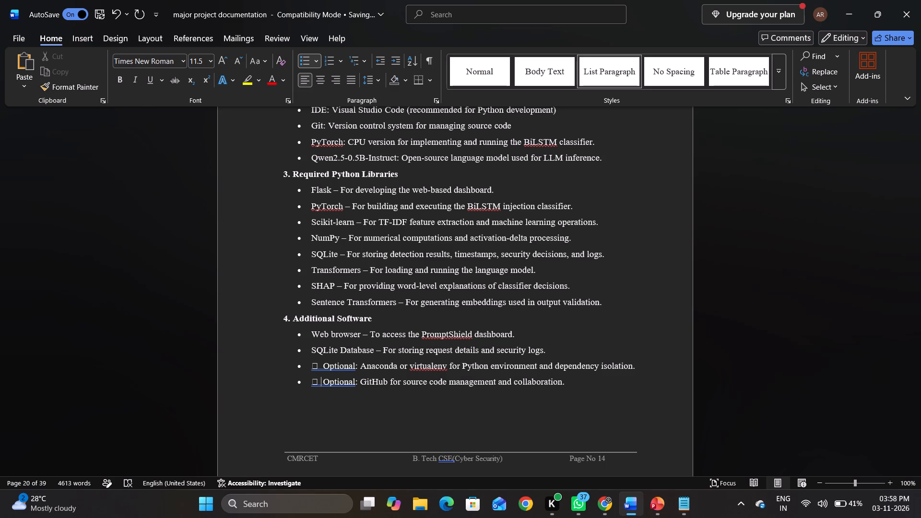
key(Right)
key(BackSpace)
key(BackSpace)
key(BackSpace)
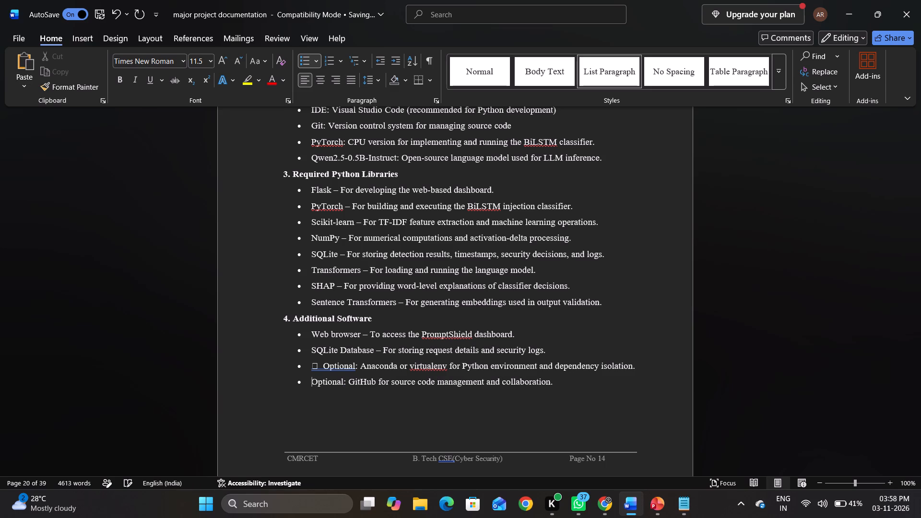
key(Up)
key(Right)
key(Right)
key(Right)
key(Right)
key(Left)
key(BackSpace)
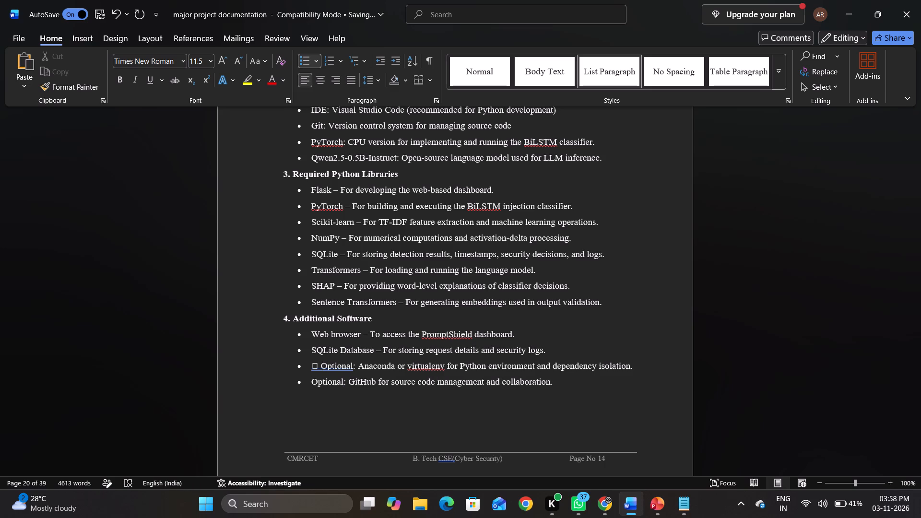
key(BackSpace)
key(BackSpace)
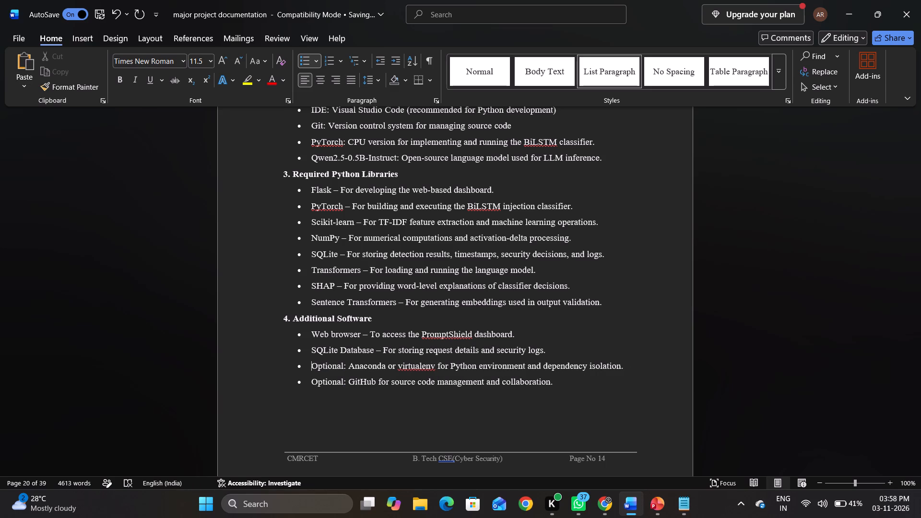
Examine the 4.2 Hardware Requirements section, including its system requirements, additional hardware and security considerations lists.
scroll(335, 335, up, 2)
scroll(335, 335, down, 2)
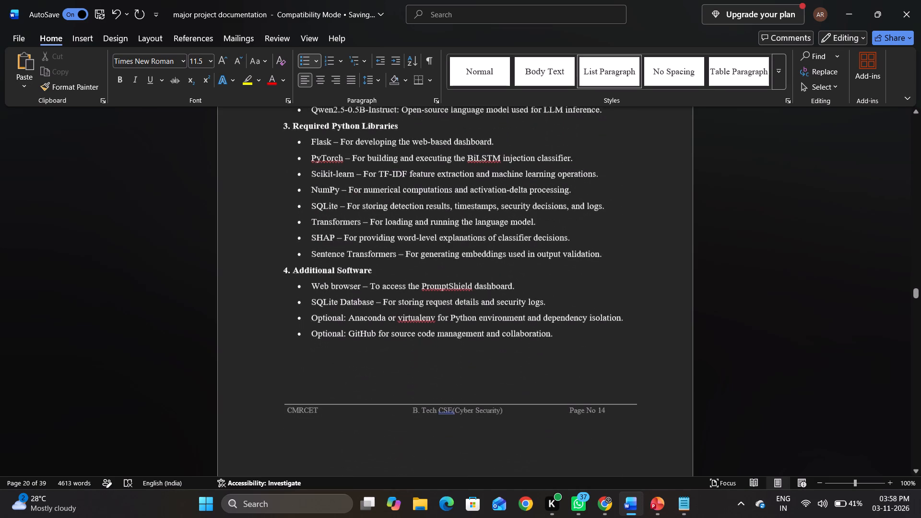
scroll(335, 335, down, 5)
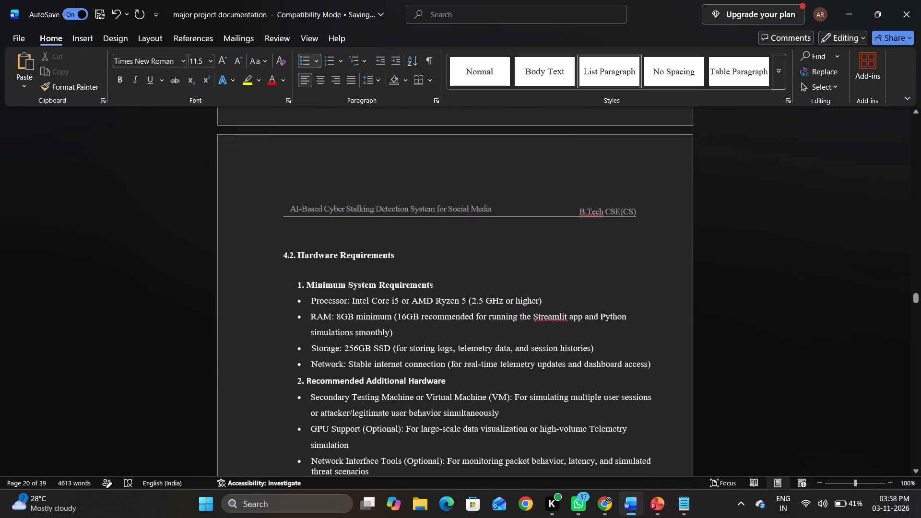
scroll(335, 335, down, 2)
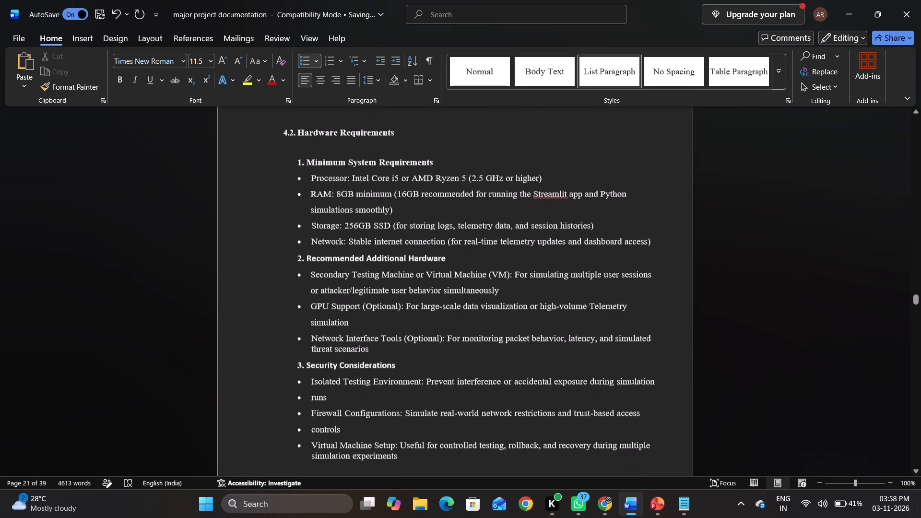
scroll(335, 335, down, 1)
scroll(299, 222, up, 1)
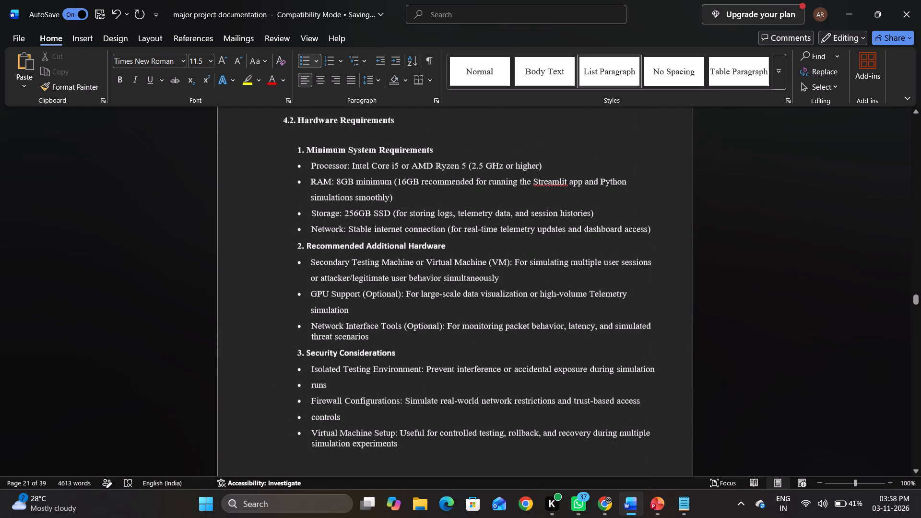
Copy the whole 4.2 Hardware Requirements section, from its heading through the last Security Considerations bullet.
scroll(299, 222, up, 1)
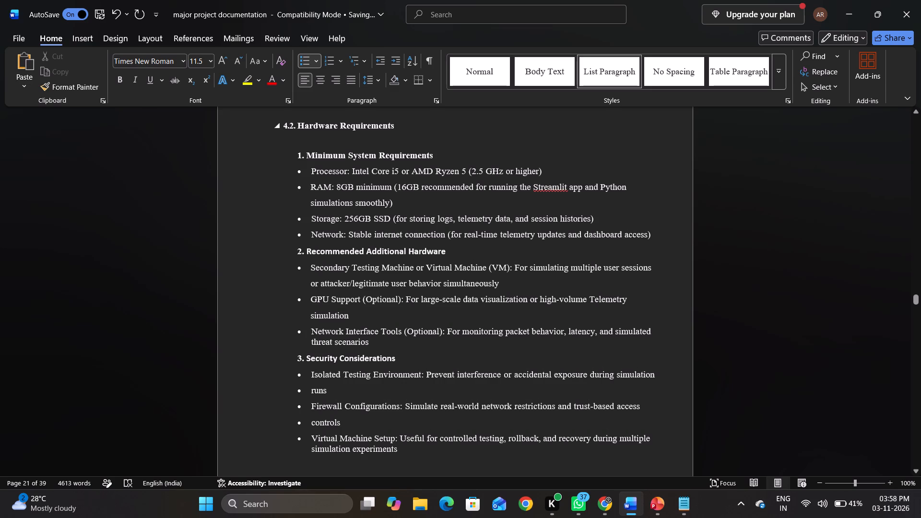
drag(293, 125, 283, 165)
drag(283, 165, 285, 166)
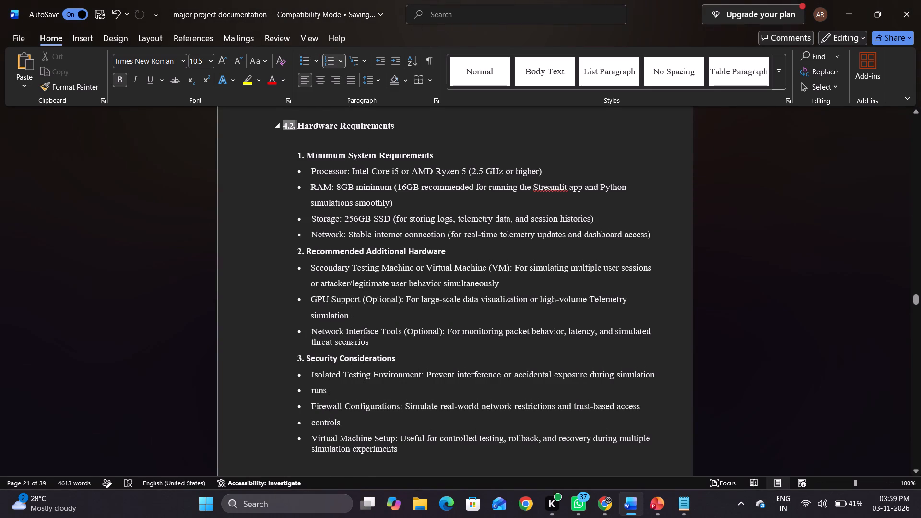
drag(297, 125, 430, 360)
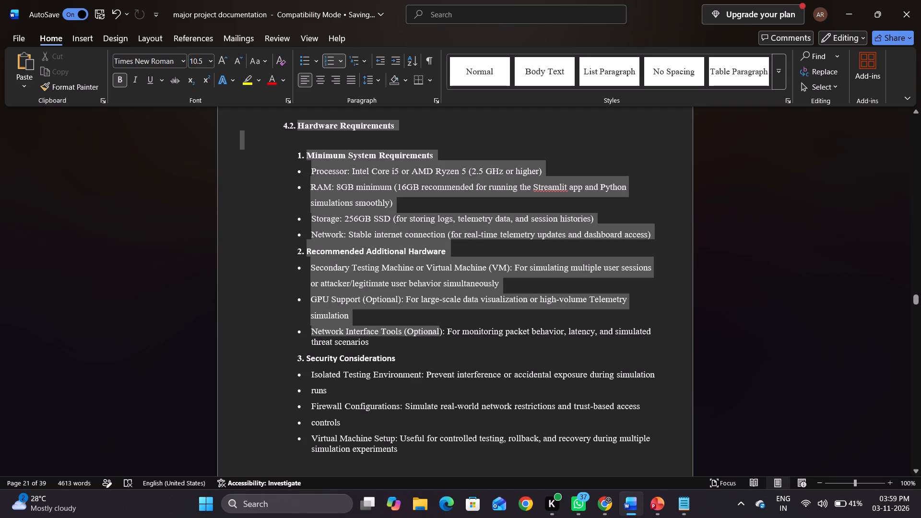
drag(430, 360, 472, 517)
scroll(449, 441, up, 1)
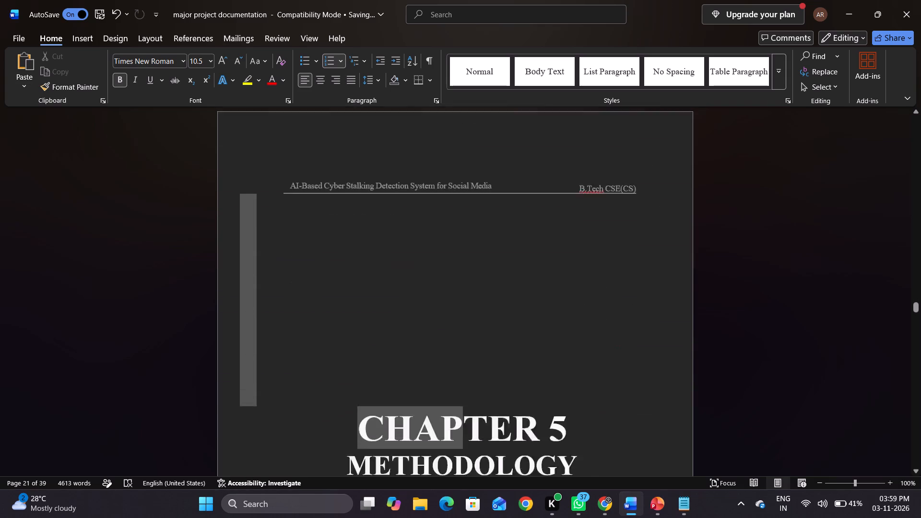
drag(472, 517, 366, 56)
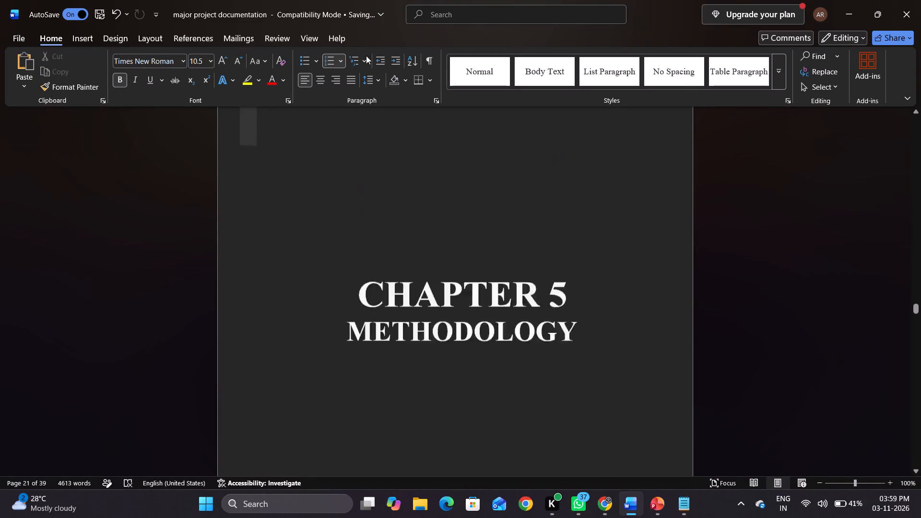
drag(366, 56, 463, 473)
scroll(416, 265, up, 2)
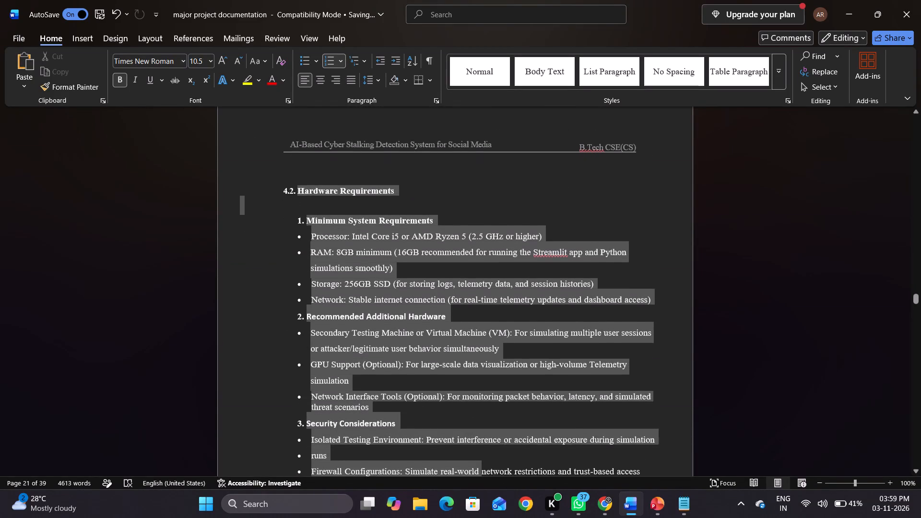
drag(463, 473, 399, 416)
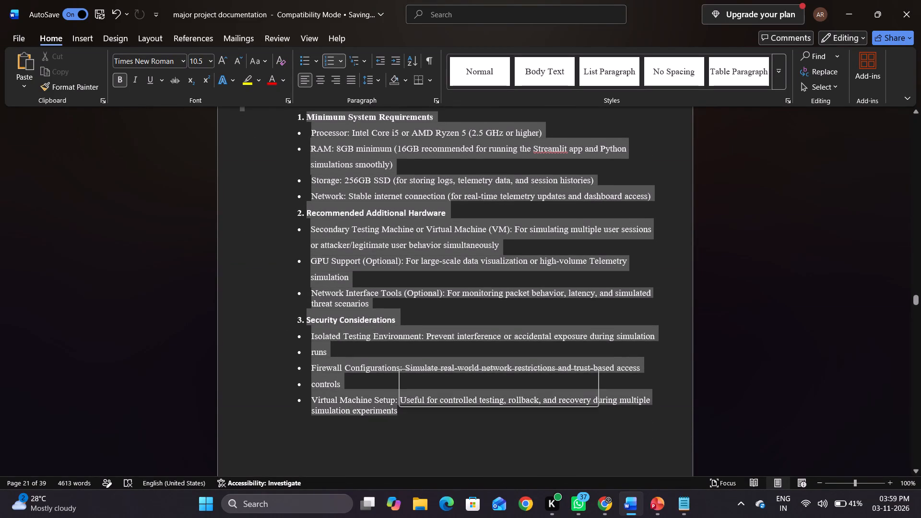
key(ctrl+c)
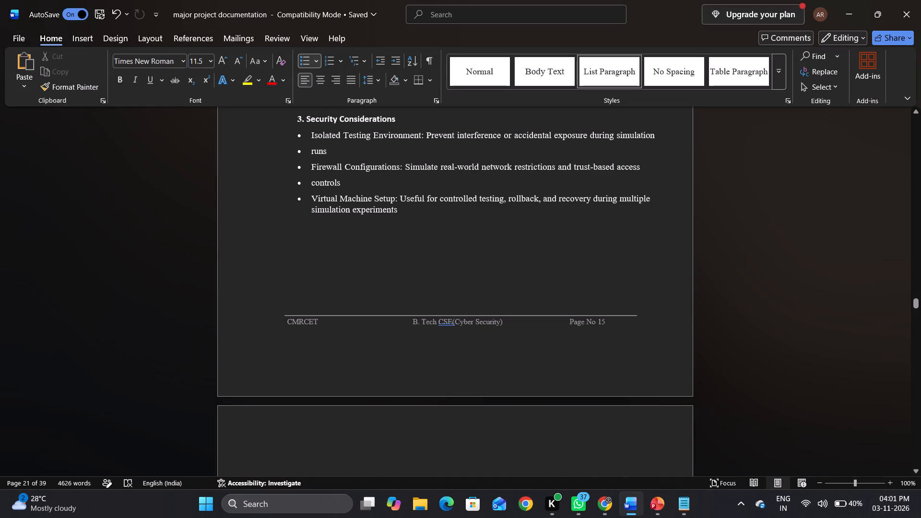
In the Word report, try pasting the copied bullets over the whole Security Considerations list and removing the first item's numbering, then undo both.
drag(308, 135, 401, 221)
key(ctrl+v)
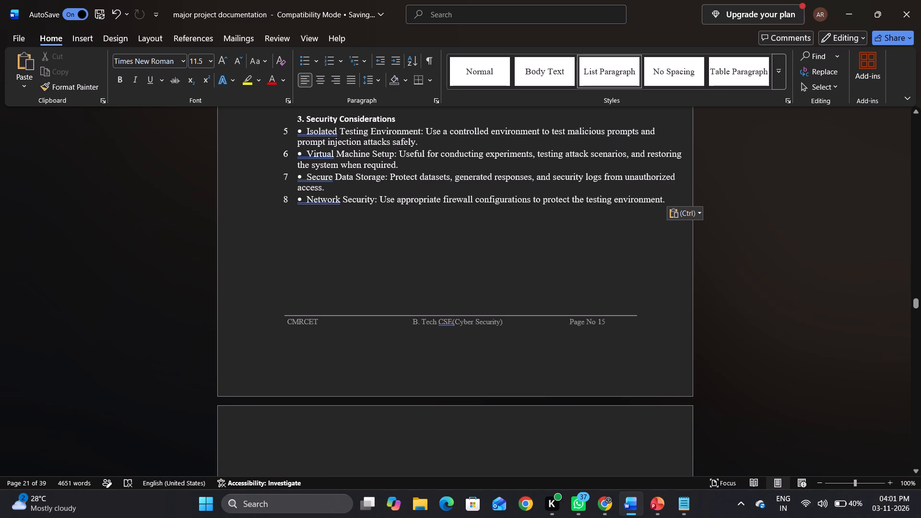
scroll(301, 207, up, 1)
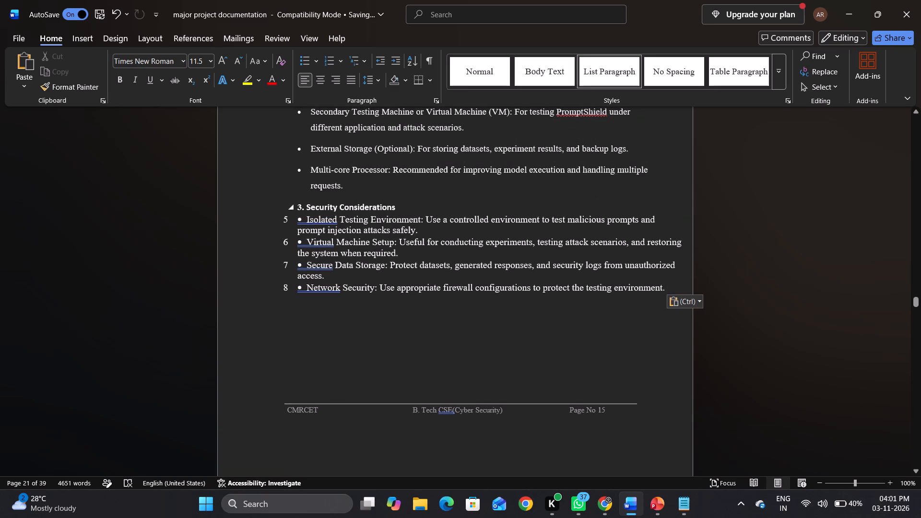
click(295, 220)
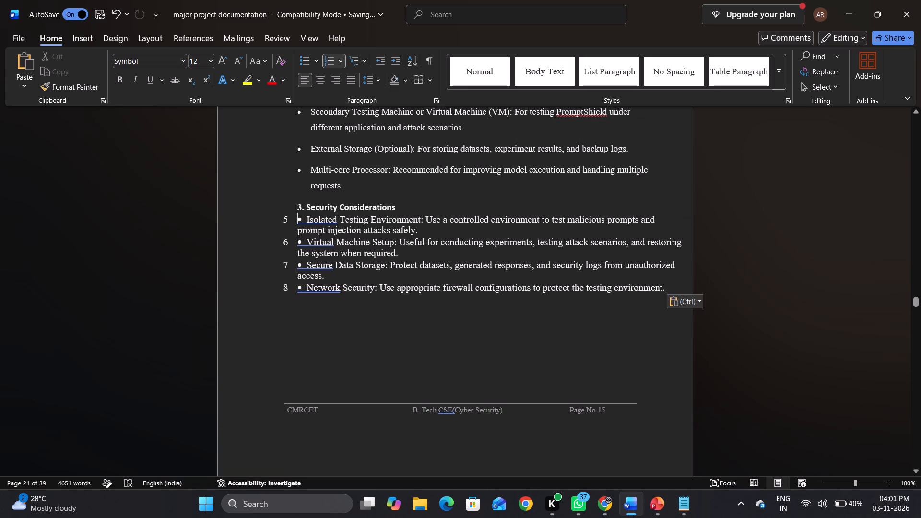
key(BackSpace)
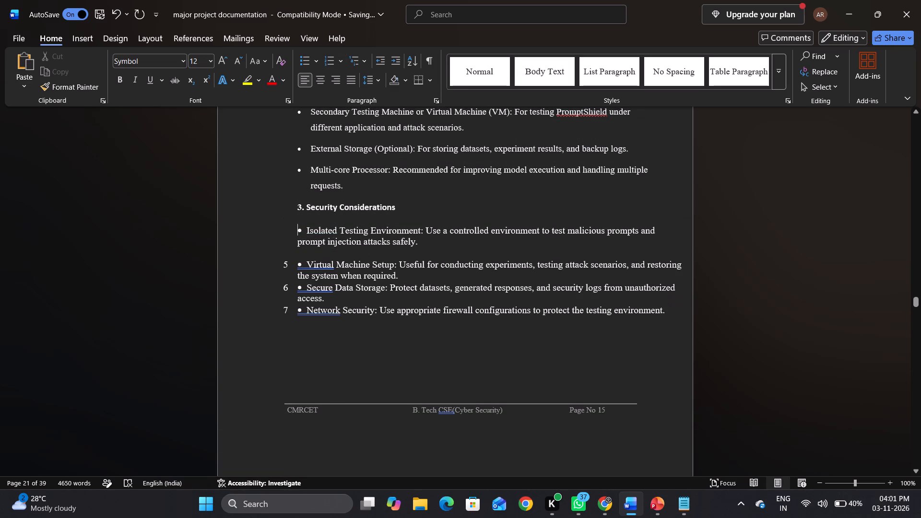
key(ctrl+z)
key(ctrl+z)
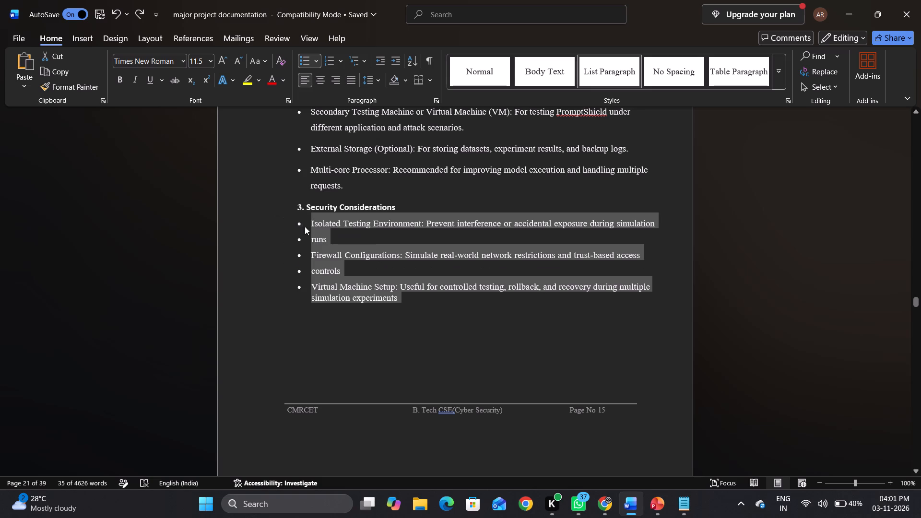
Replace the old Security Considerations bullets with the copied ChatGPT text, keeping the first bullet's initial letter so the bullet formatting is retained.
click(313, 227)
drag(315, 223, 369, 292)
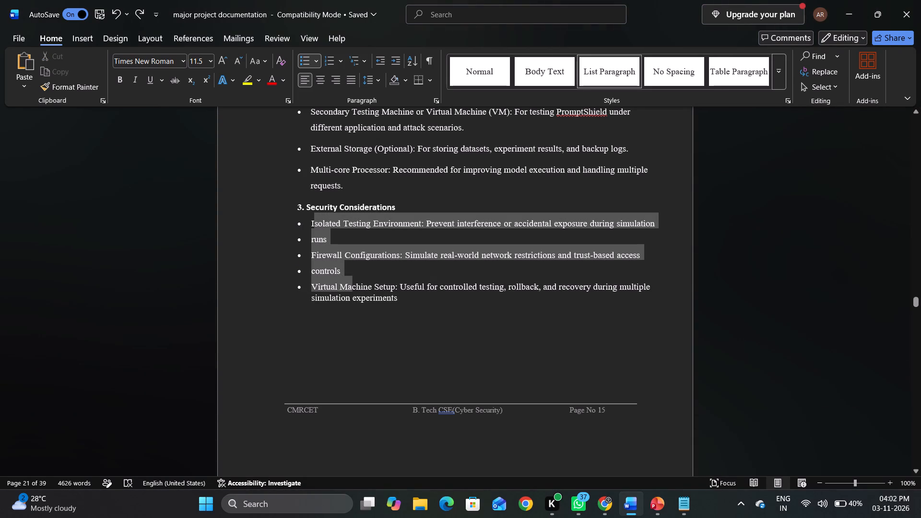
drag(369, 292, 401, 303)
key(BackSpace)
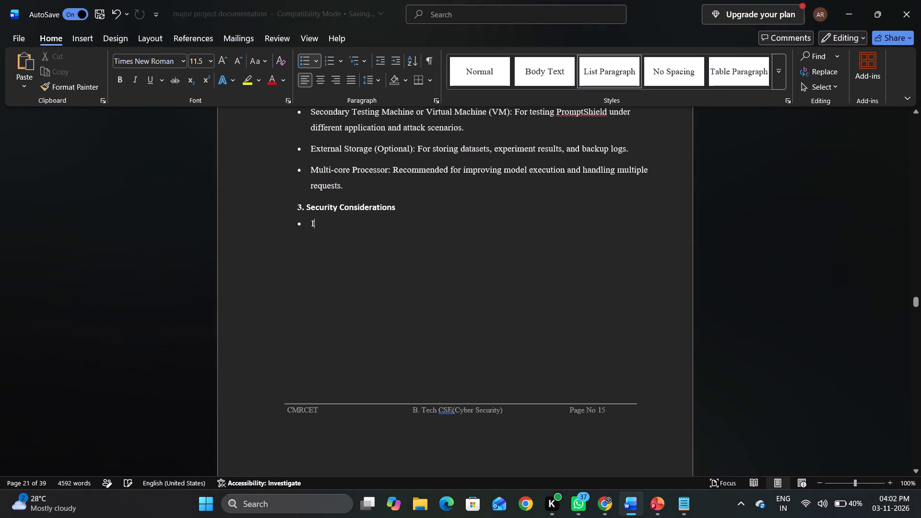
key(ctrl+v)
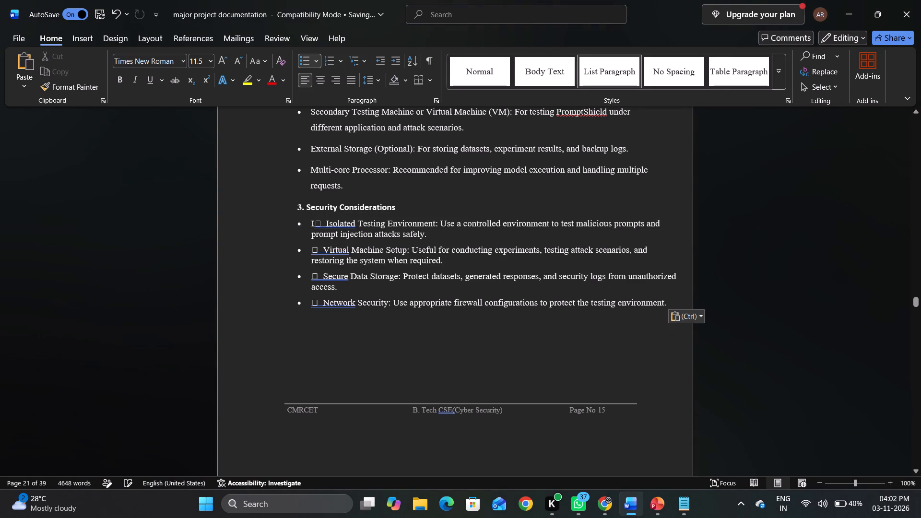
Delete the leftover "I", box symbol and extra spaces before "Isolated Testing Environment" in the first Security Considerations bullet.
click(328, 222)
key(Left)
key(BackSpace)
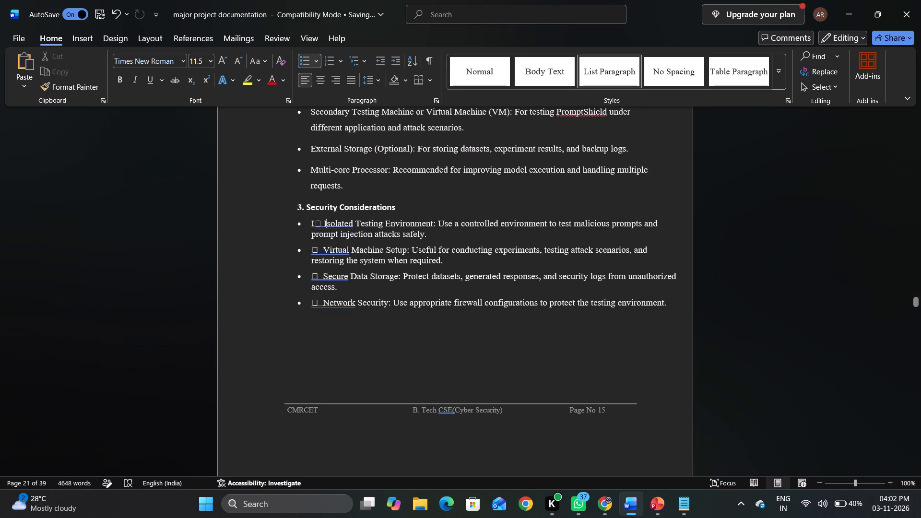
key(BackSpace)
key(BackSpace)
key(BackSpace)
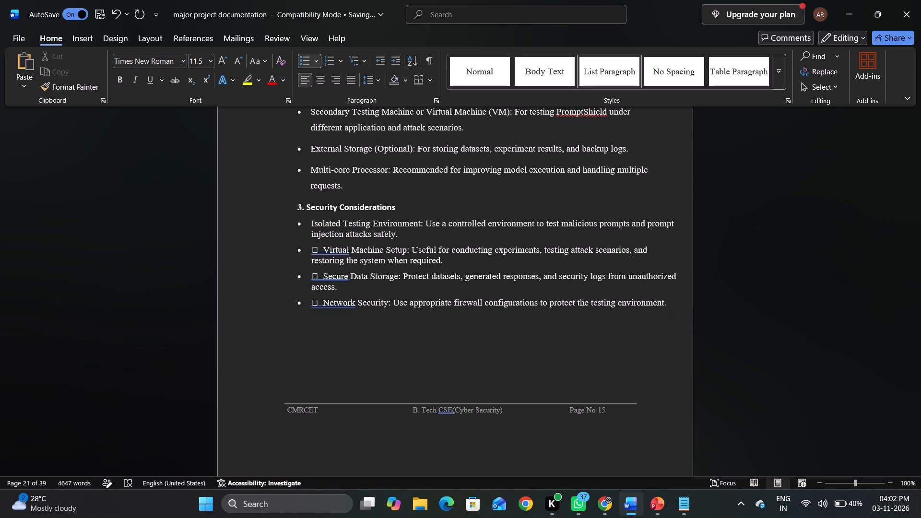
Remove the stray box symbol and extra spaces before "Virtual Machine Setup" in the Security Considerations list.
key(Down)
key(Down)
key(Right)
key(Right)
key(Right)
key(BackSpace)
key(BackSpace)
key(BackSpace)
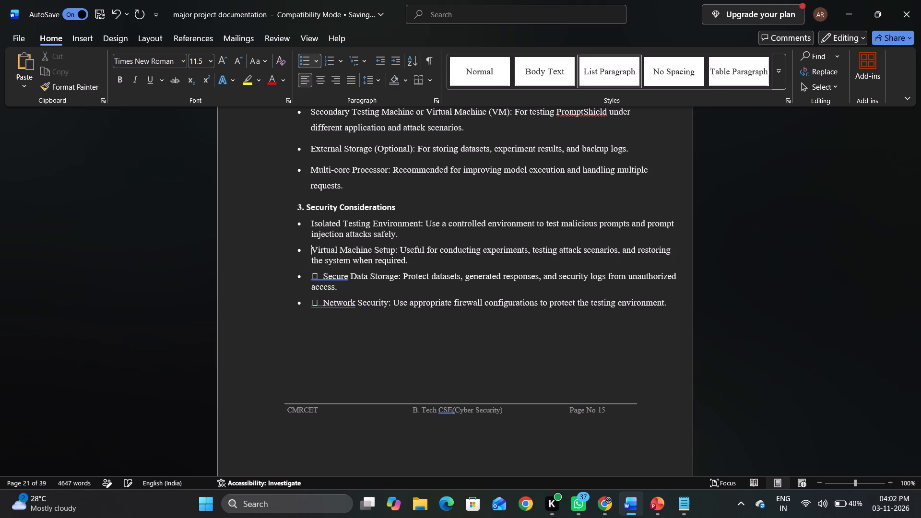
Remove the stray box symbol and extra spaces before "Secure Data Storage" in the Security Considerations list.
key(Down)
key(Down)
key(Right)
key(Right)
key(Right)
key(BackSpace)
key(BackSpace)
key(BackSpace)
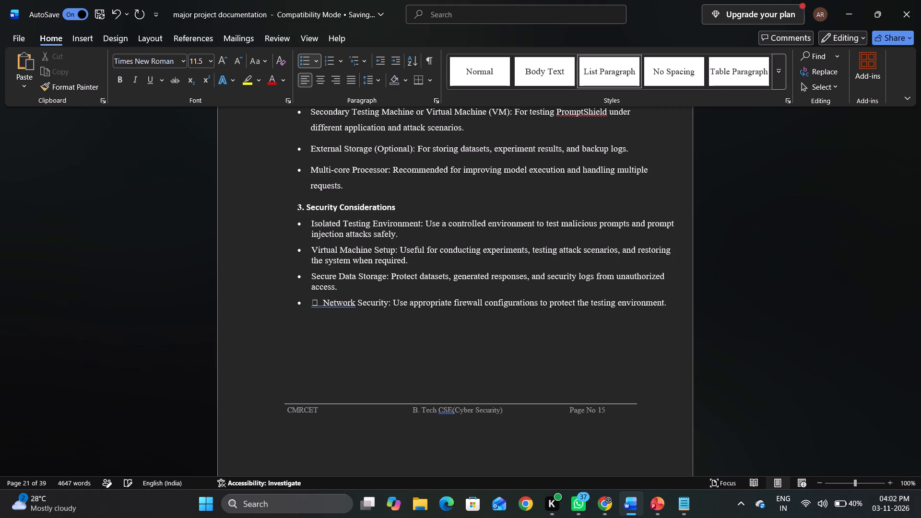
Remove the stray box symbol and extra spaces before "Network Security" in the last Security Considerations bullet.
key(Down)
key(Down)
key(Right)
key(Right)
key(Right)
key(BackSpace)
key(BackSpace)
key(BackSpace)
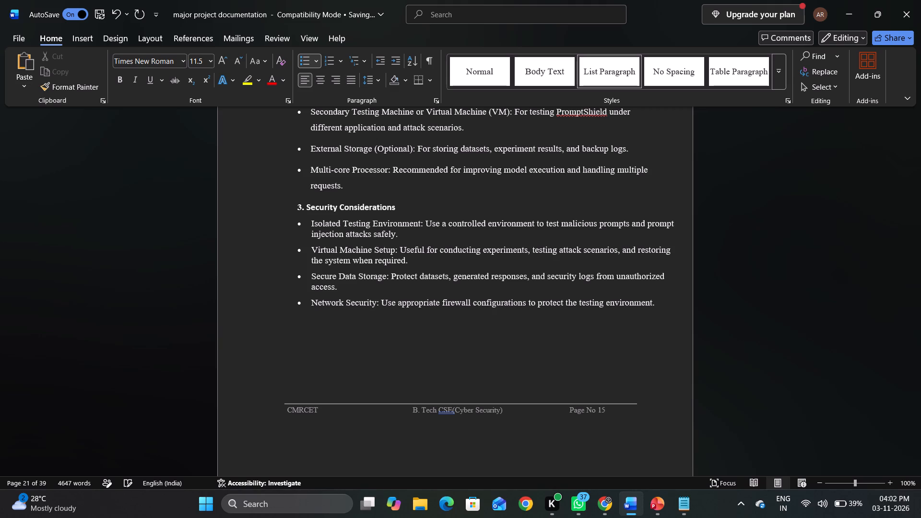
Review the existing Chapter 5 Methodology content, from section 5.1 through its numbered subsections up to the Chapter 6 title page.
scroll(328, 222, down, 3)
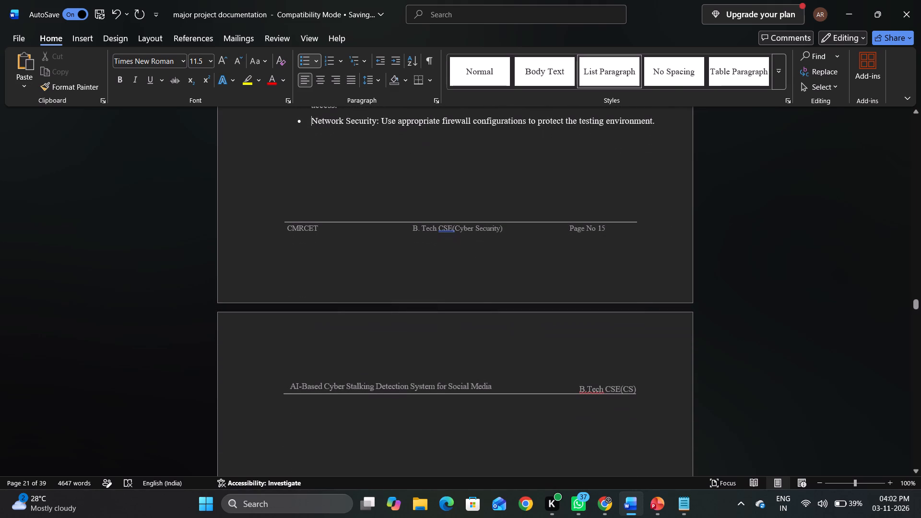
scroll(328, 222, down, 1)
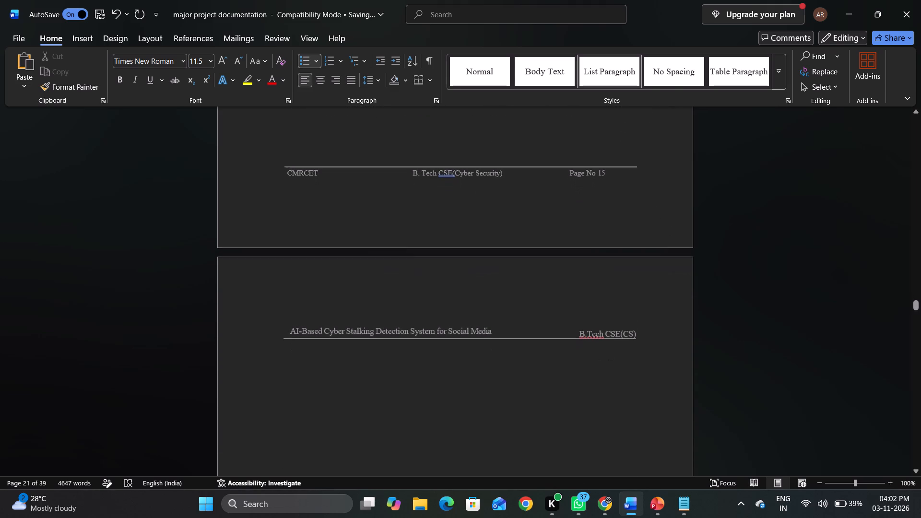
scroll(328, 222, down, 4)
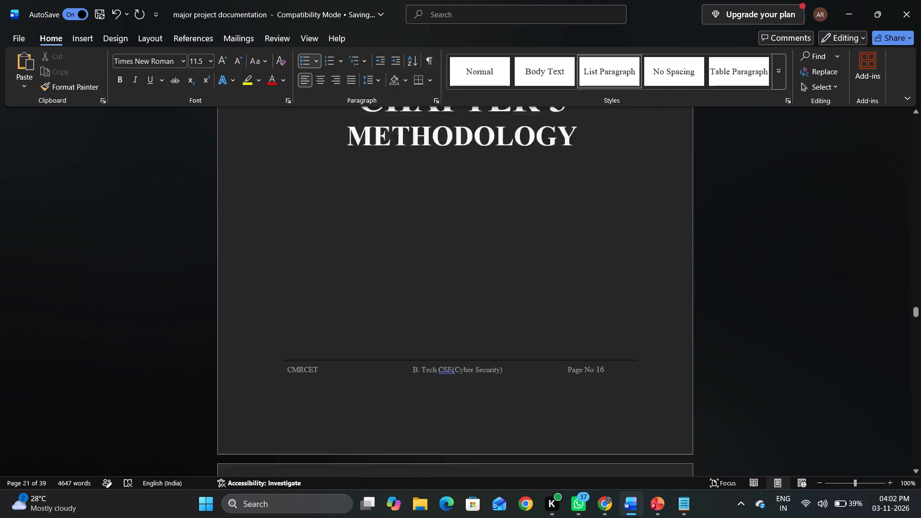
scroll(328, 222, down, 3)
scroll(328, 222, right, 1)
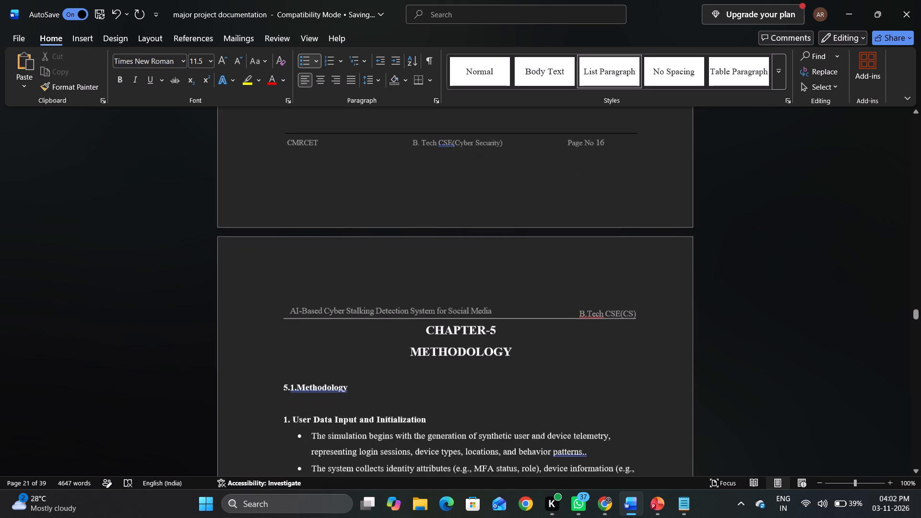
scroll(328, 222, right, 1)
scroll(328, 222, down, 2)
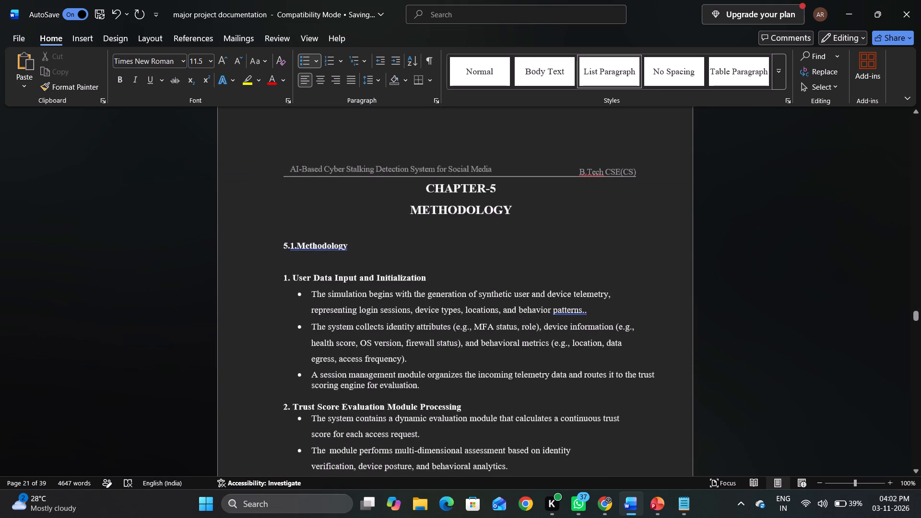
scroll(328, 222, down, 1)
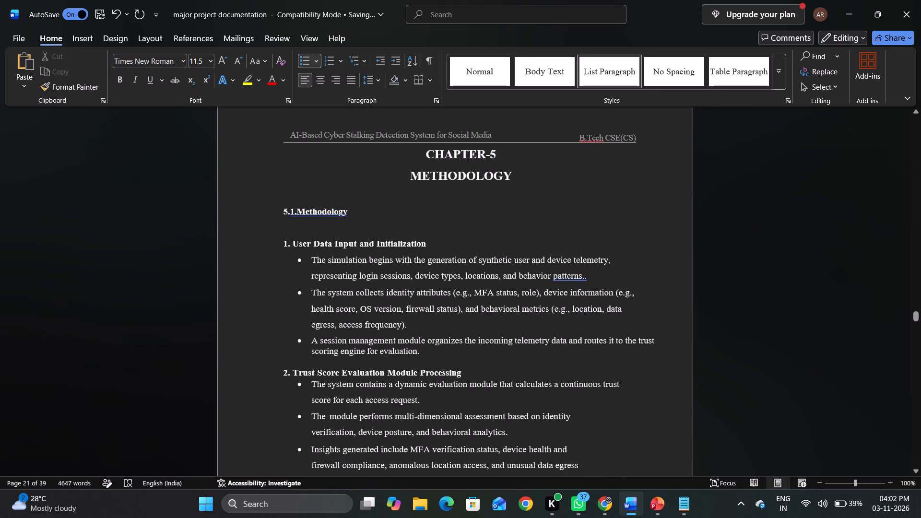
scroll(328, 222, down, 2)
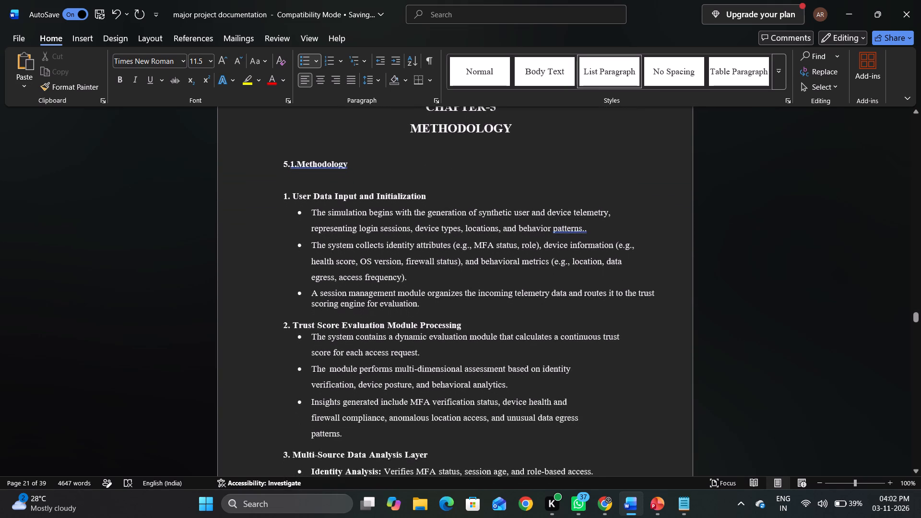
scroll(328, 222, down, 6)
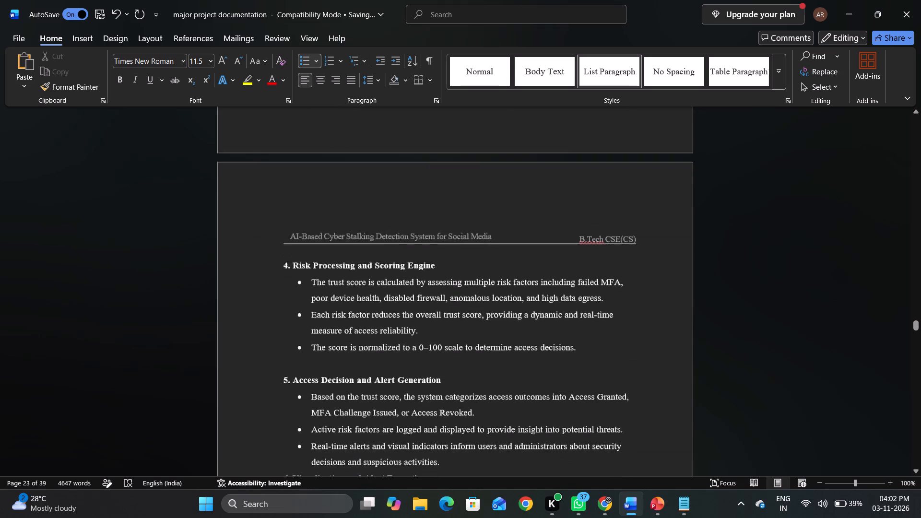
scroll(328, 222, down, 6)
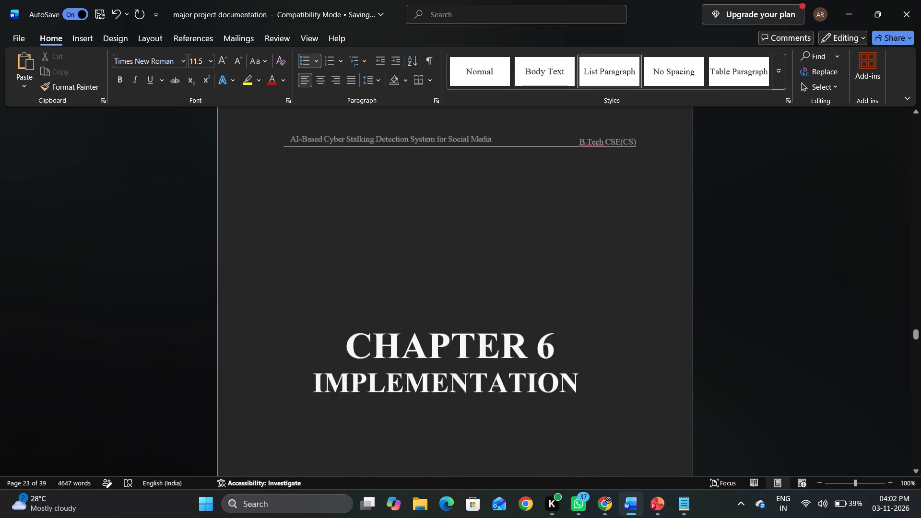
scroll(328, 222, down, 1)
scroll(328, 222, up, 8)
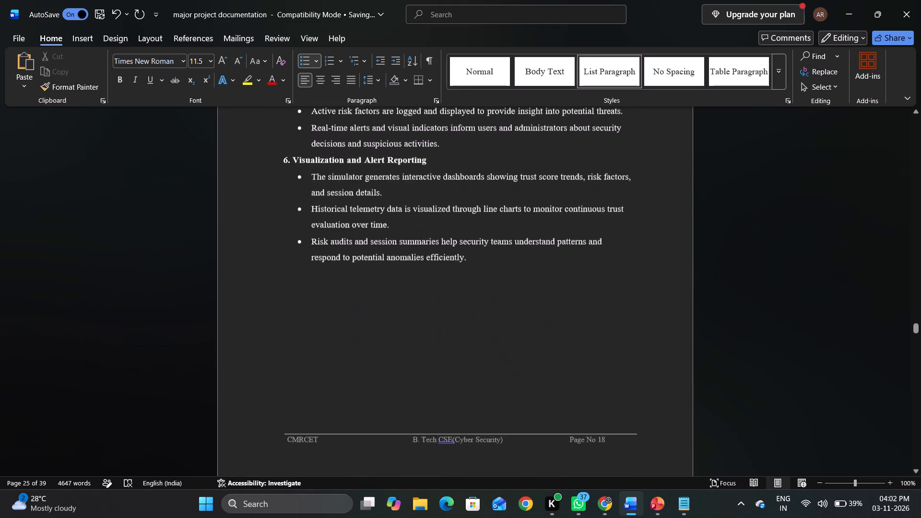
scroll(328, 222, up, 5)
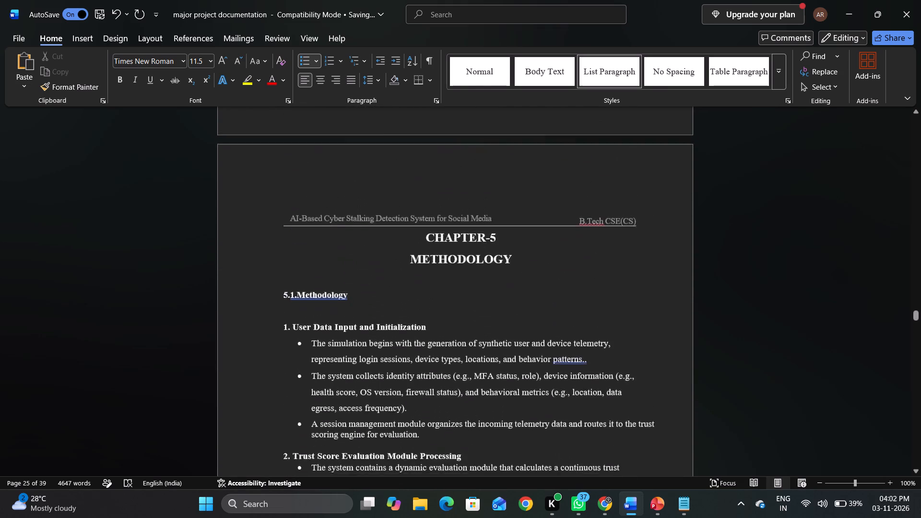
scroll(328, 222, up, 1)
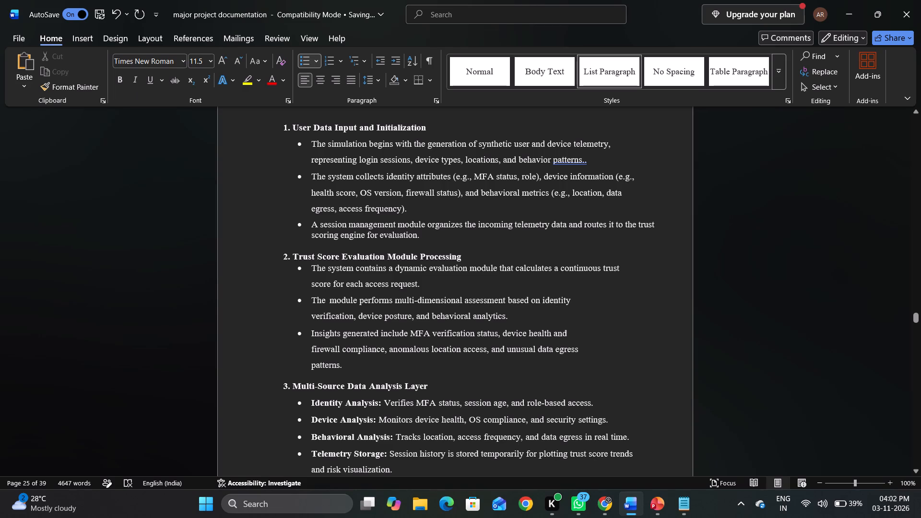
scroll(293, 163, up, 1)
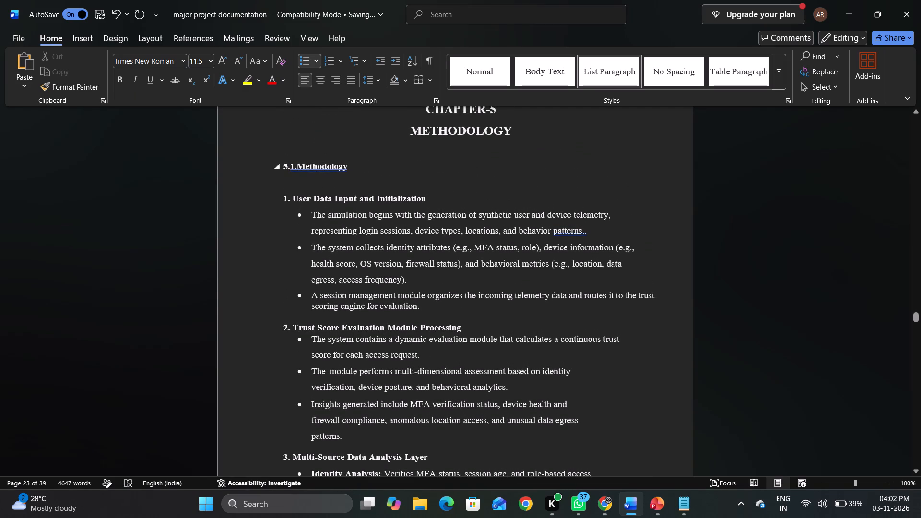
drag(294, 165, 319, 196)
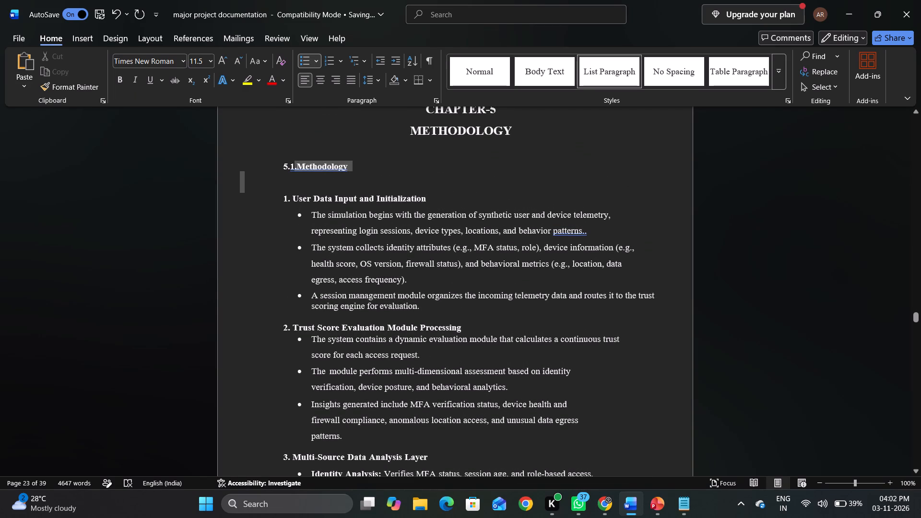
drag(319, 196, 427, 459)
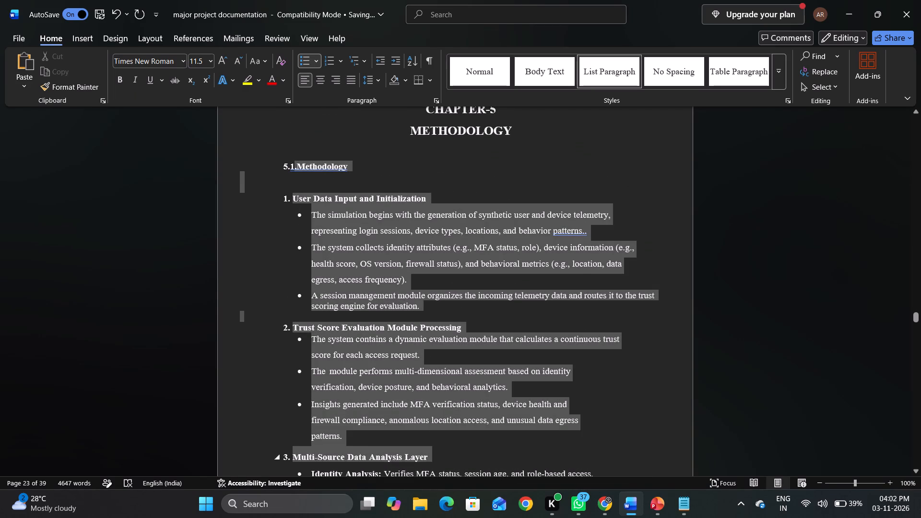
drag(427, 459, 481, 454)
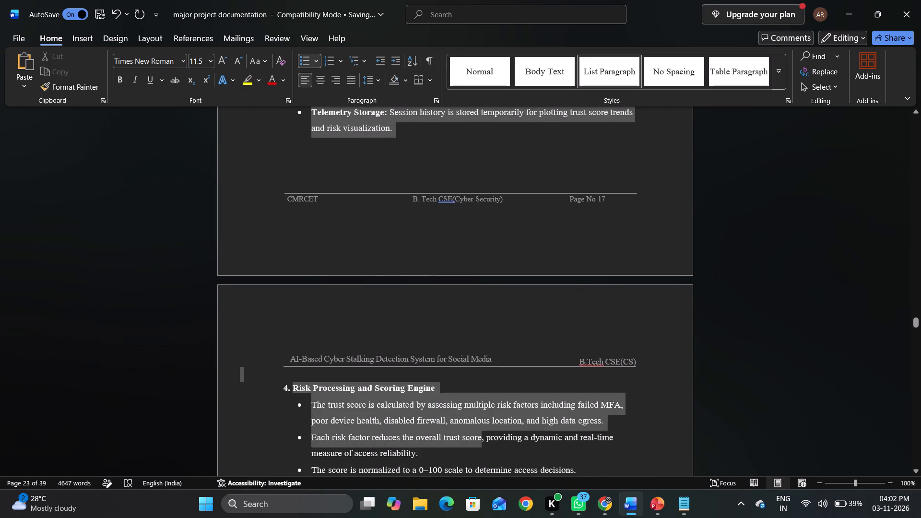
drag(481, 454, 490, 511)
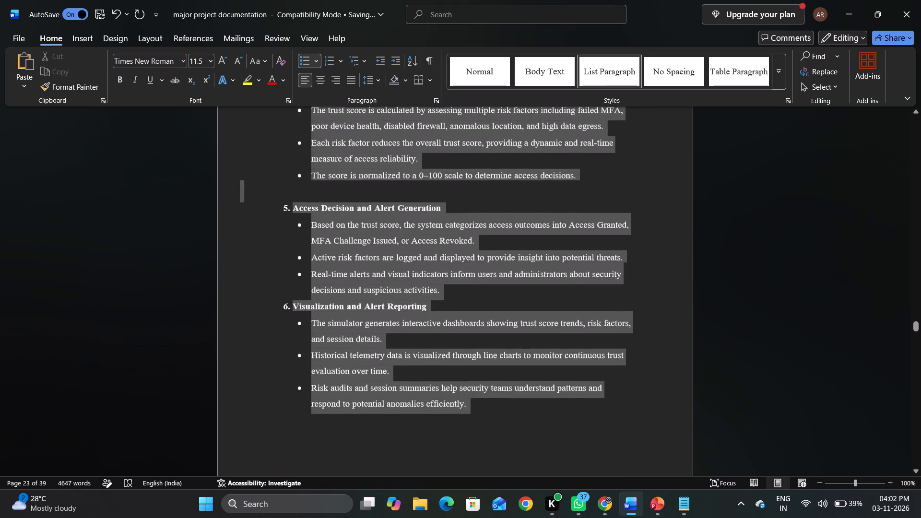
drag(490, 511, 474, 156)
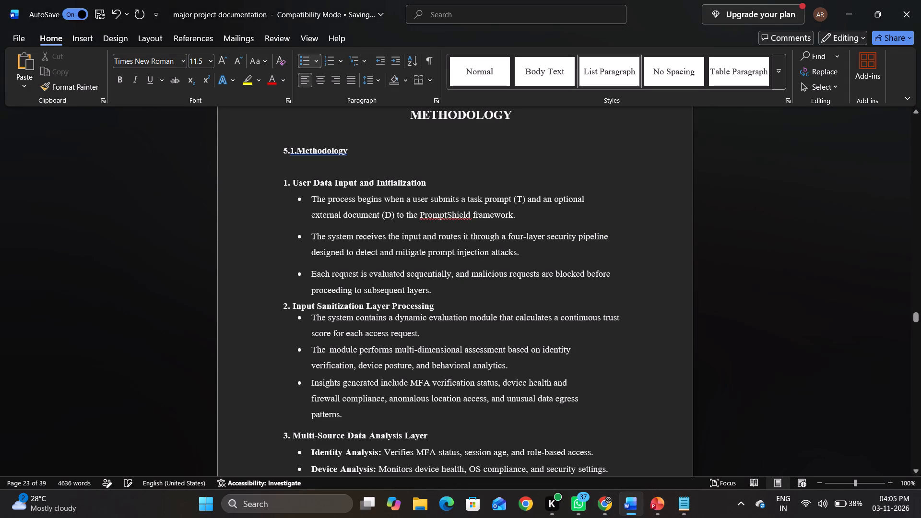
drag(319, 320, 326, 320)
drag(326, 320, 359, 408)
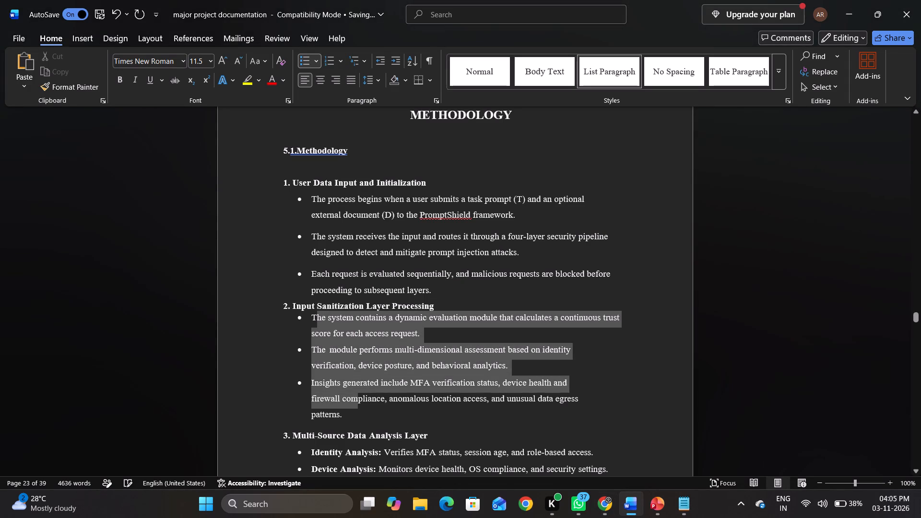
drag(359, 408, 351, 412)
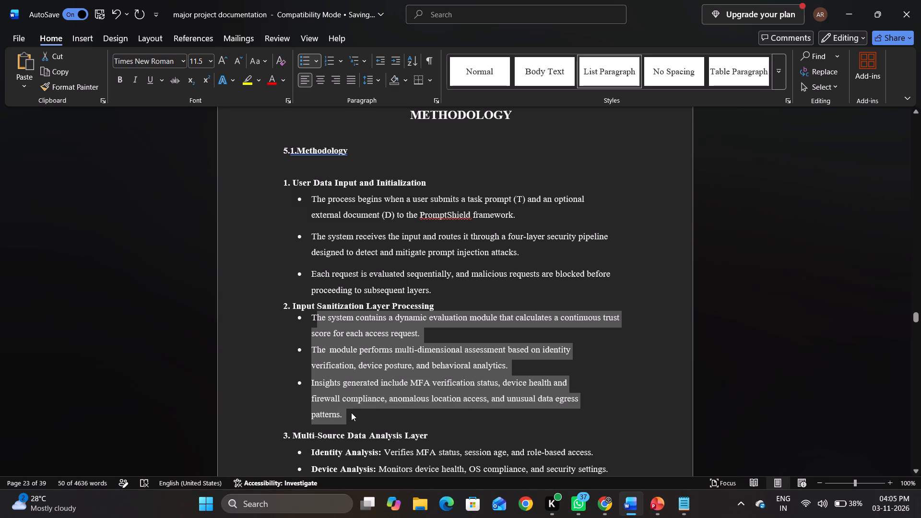
key(ctrl+v)
scroll(286, 356, down, 1)
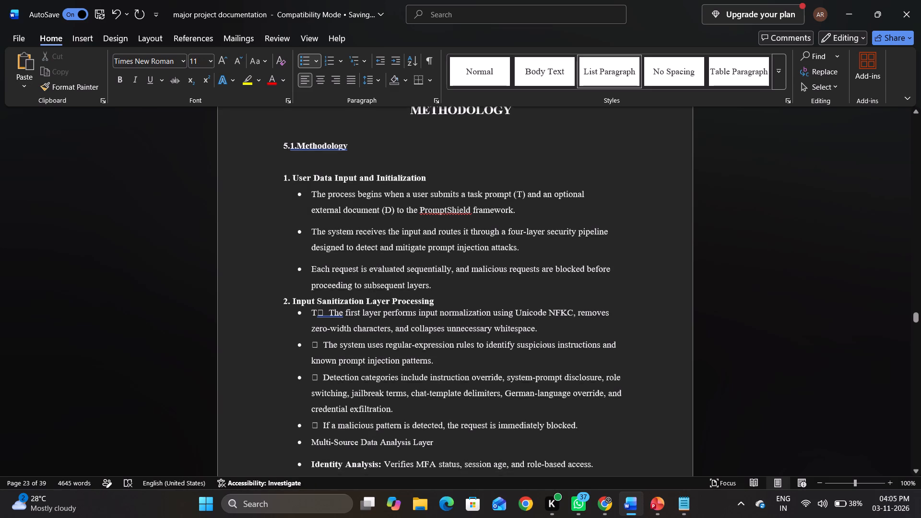
scroll(286, 356, down, 1)
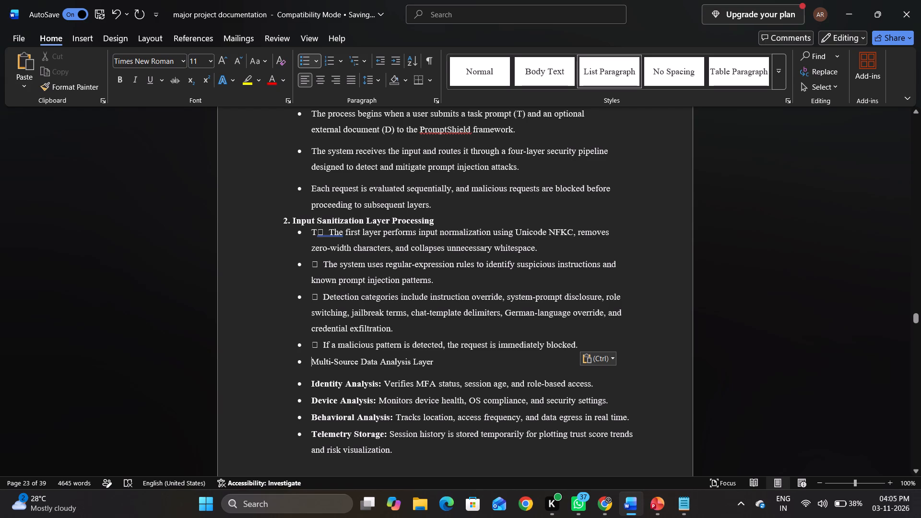
key(ctrl+z)
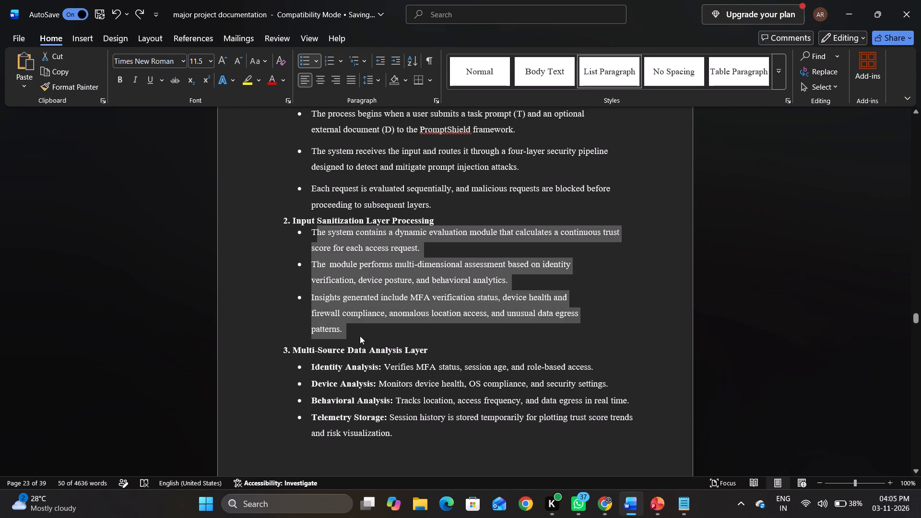
key(BackSpace)
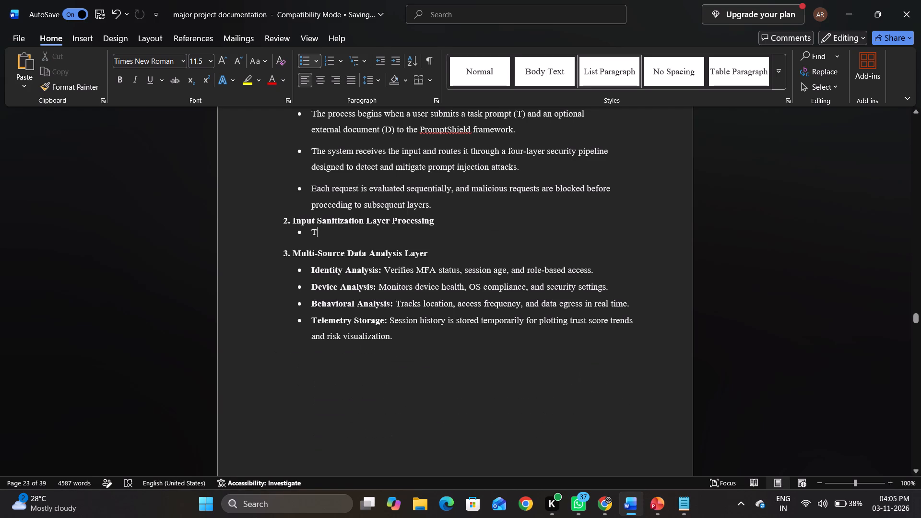
key(ctrl+v)
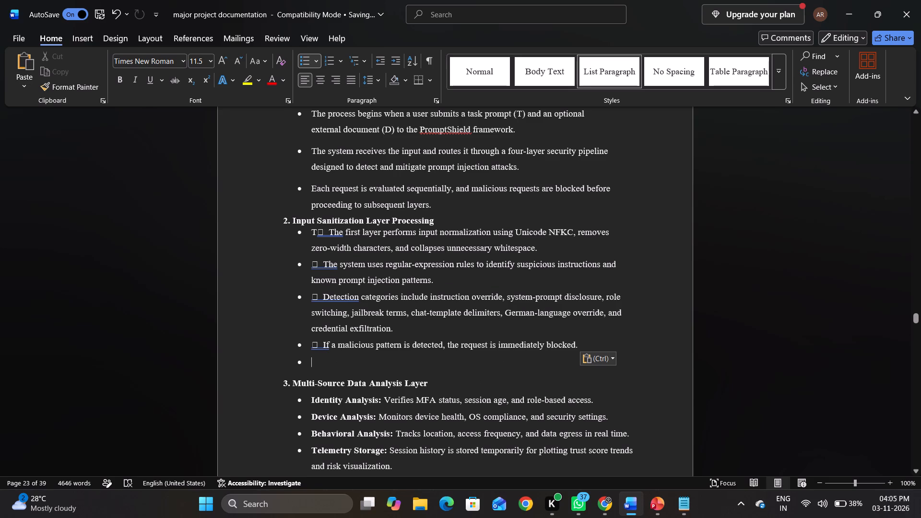
Remove the empty bullet between the pasted bullets and "3. Multi-Source Data Analysis Layer".
key(BackSpace)
key(BackSpace)
key(BackSpace)
key(BackSpace)
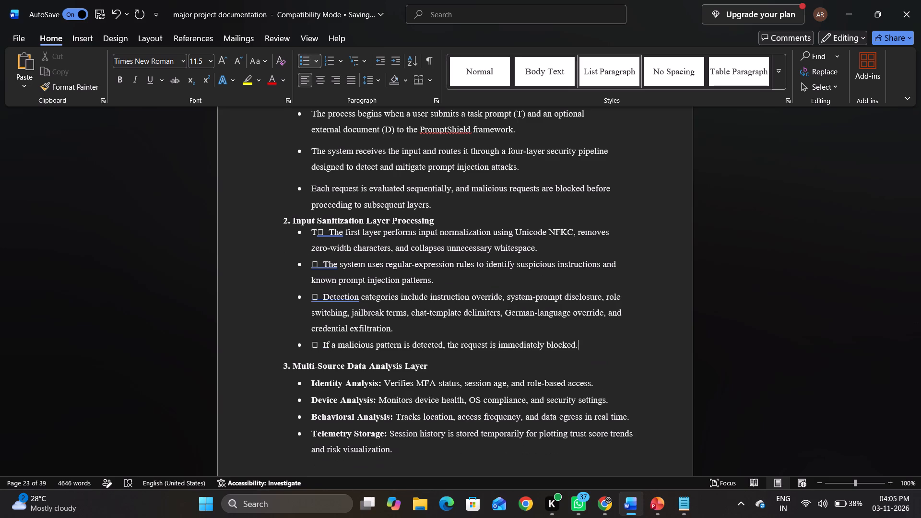
Remove the leftover "T", stray box symbol and extra spaces before "The first layer performs" in section 2's first bullet.
key(Left)
key(Left)
key(Left)
key(Left)
key(Left)
key(Left)
key(Left)
key(Left)
key(Left)
key(Left)
key(Left)
key(Left)
key(Left)
key(Left)
key(Left)
key(Left)
key(Left)
key(Left)
key(Left)
key(Left)
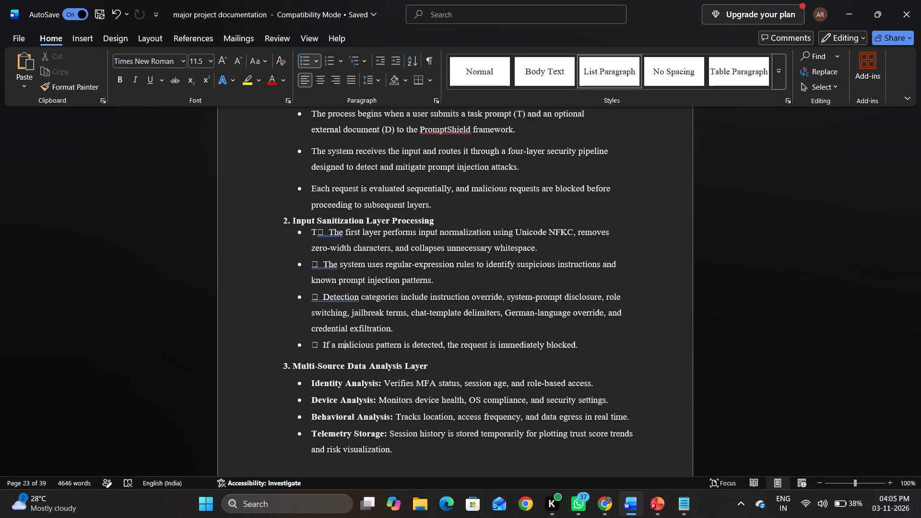
key(Up)
key(Up)
key(Up)
key(Up)
key(Up)
key(Up)
key(Up)
key(Up)
key(Up)
key(Up)
key(Up)
key(Up)
key(Up)
key(Down)
key(Down)
key(Down)
key(Down)
key(Down)
key(Down)
key(Left)
key(Left)
key(Left)
key(Left)
key(BackSpace)
key(BackSpace)
key(BackSpace)
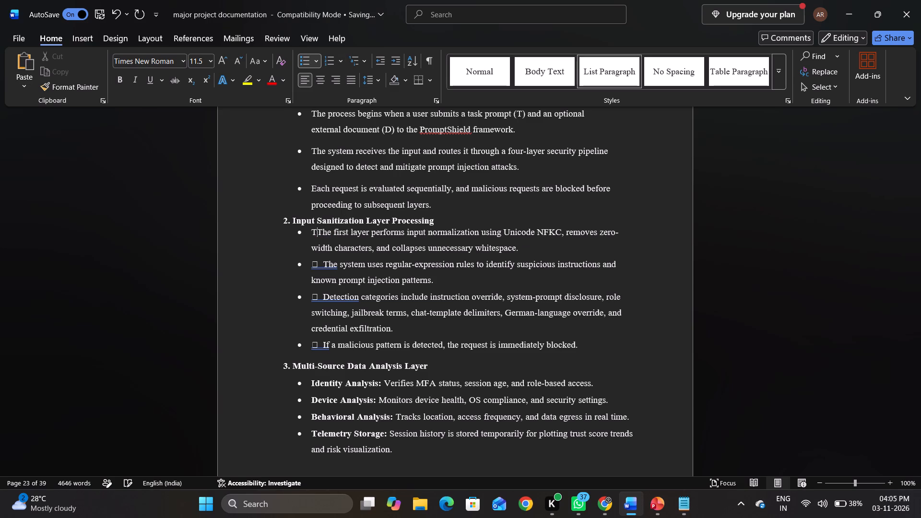
key(BackSpace)
Remove the stray box symbol and extra spaces before "The system uses regular-expression rules" in the second bullet.
key(Down)
key(Down)
key(Right)
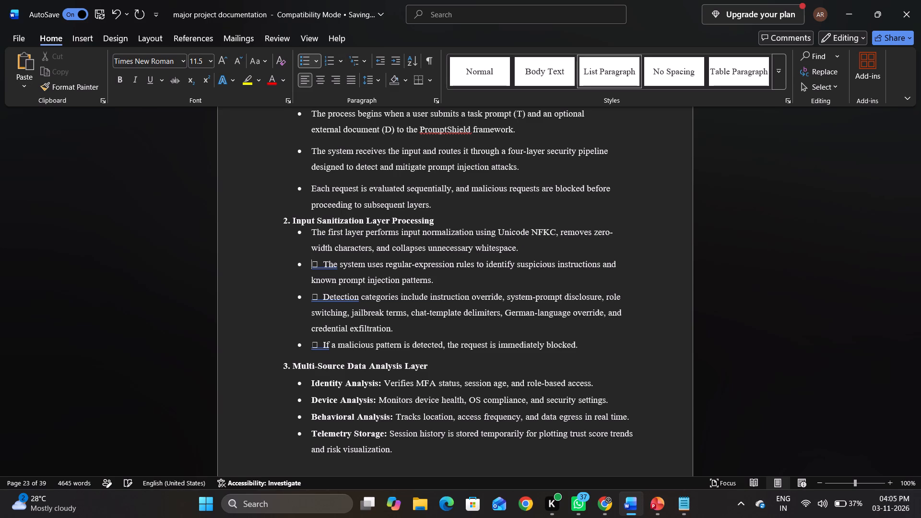
key(Right)
key(Right)
key(BackSpace)
key(BackSpace)
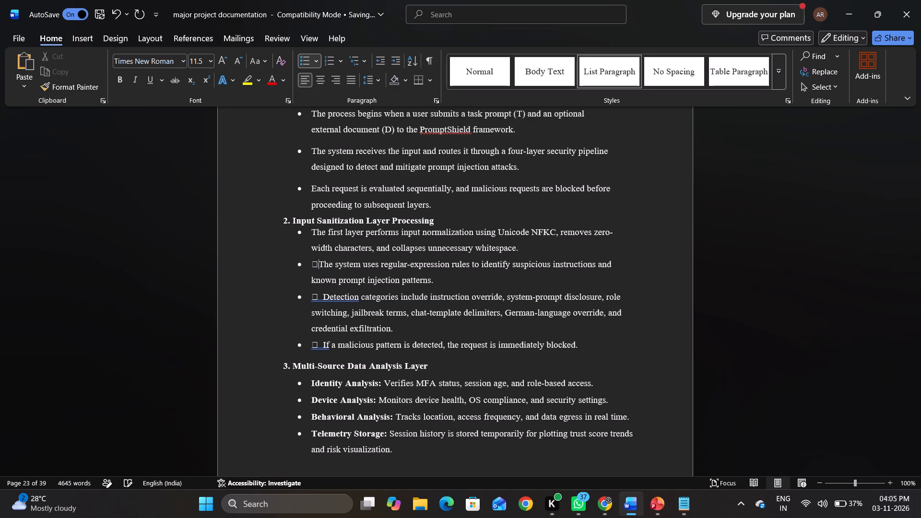
key(BackSpace)
Remove the stray box symbol and extra spaces before "Detection categories include" in the third bullet.
key(Down)
key(Down)
key(Right)
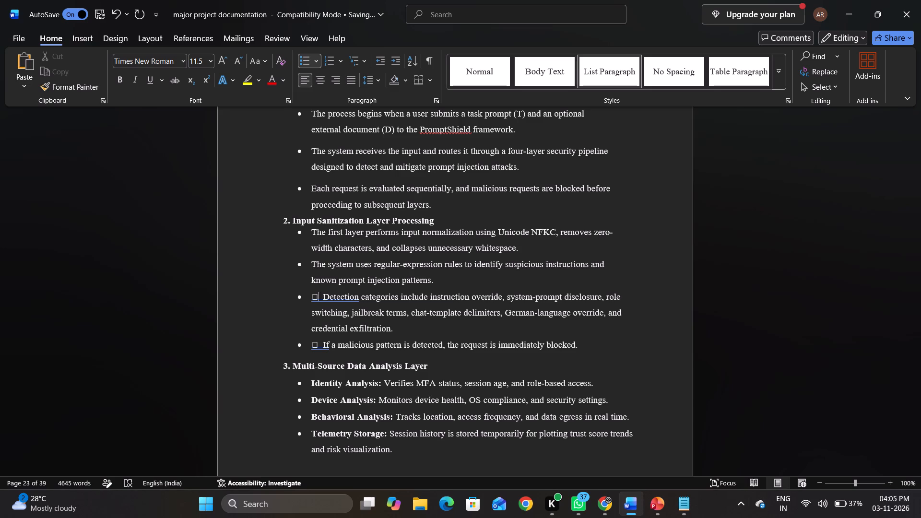
key(Right)
key(Right)
key(BackSpace)
key(BackSpace)
key(BackSpace)
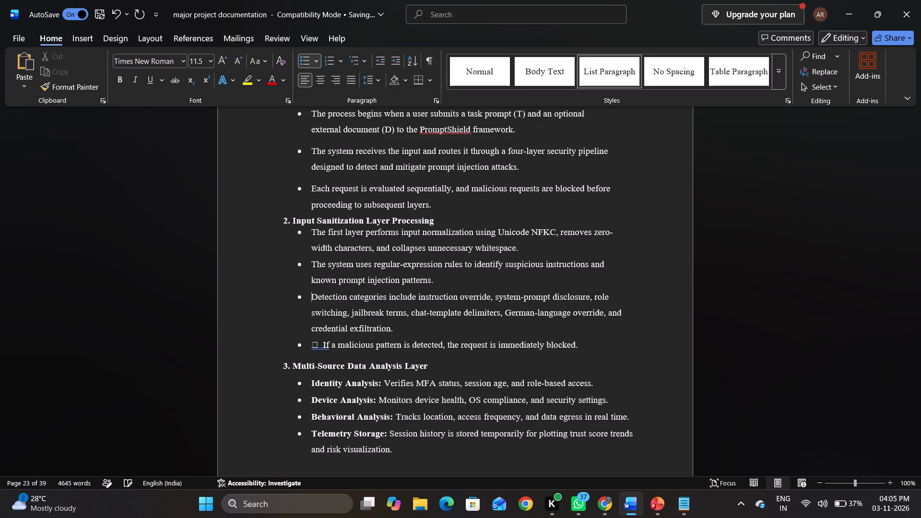
Remove the stray box symbol and extra spaces before "If a malicious pattern is detected" in the fourth bullet.
key(Down)
key(Up)
key(Down)
key(Down)
key(Down)
key(Right)
key(Right)
key(Right)
key(BackSpace)
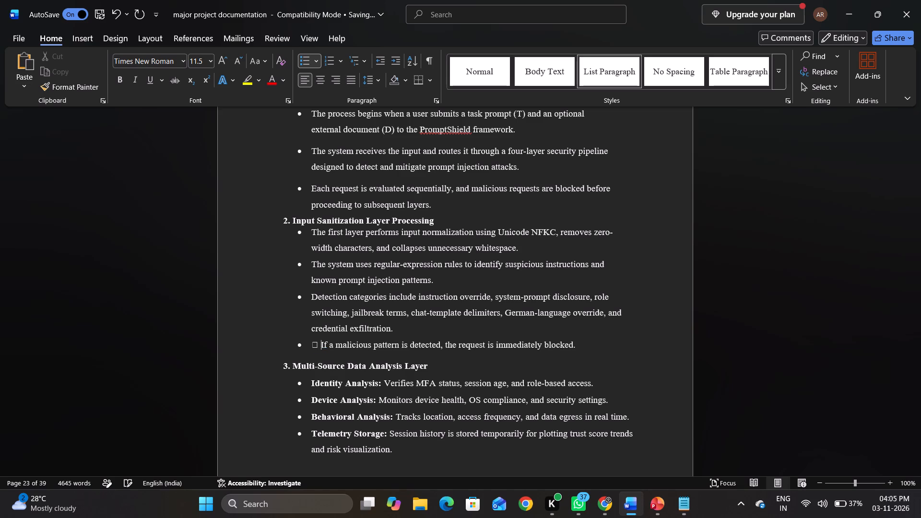
key(BackSpace)
key(BackSpace)
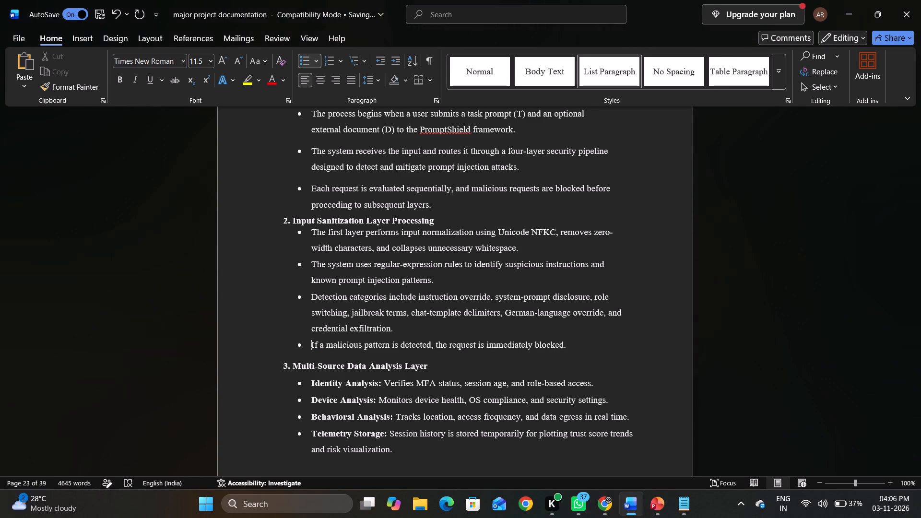
Switch to ChatGPT in Chrome and copy the section 3 title "BiLSTM-Based Injection Detection Layer" without its number.
scroll(420, 363, down, 1)
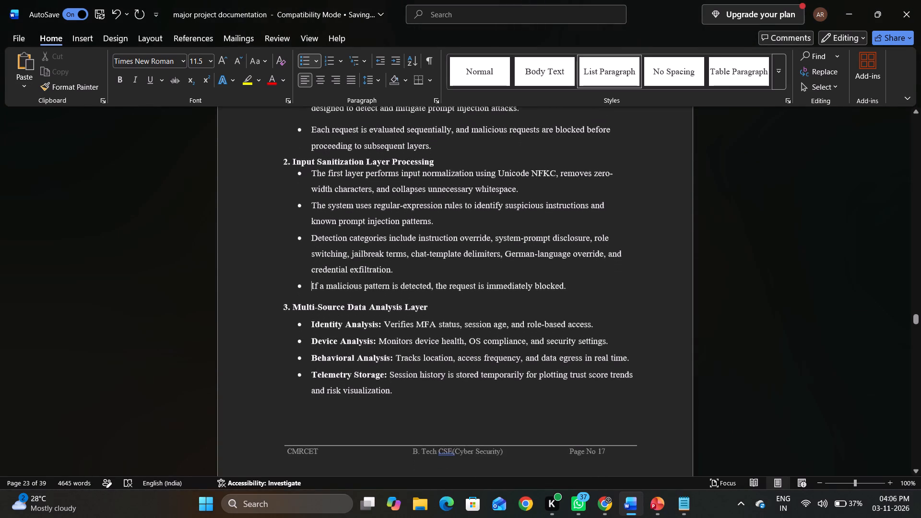
scroll(420, 363, down, 1)
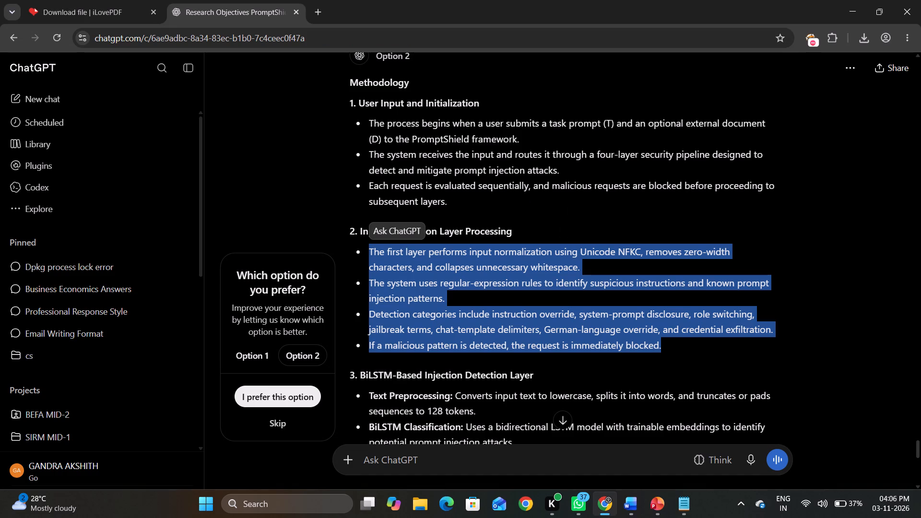
click(497, 367)
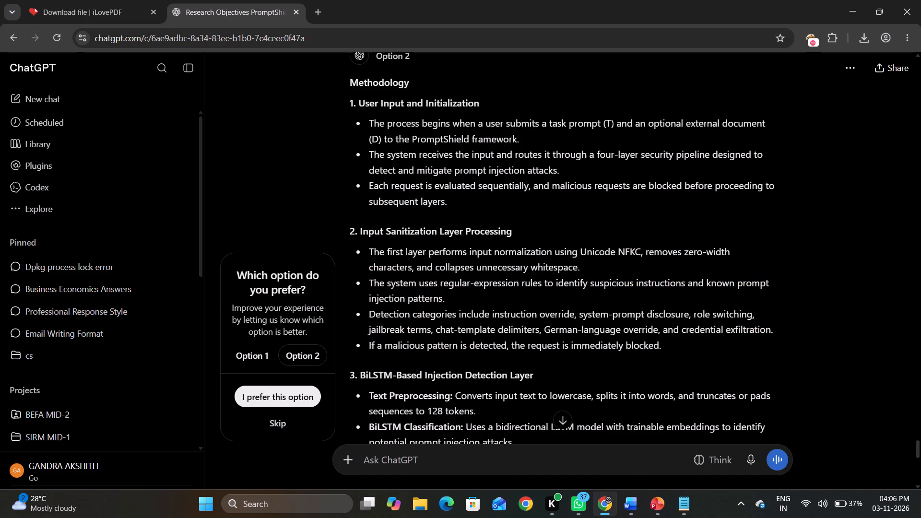
drag(359, 374, 517, 371)
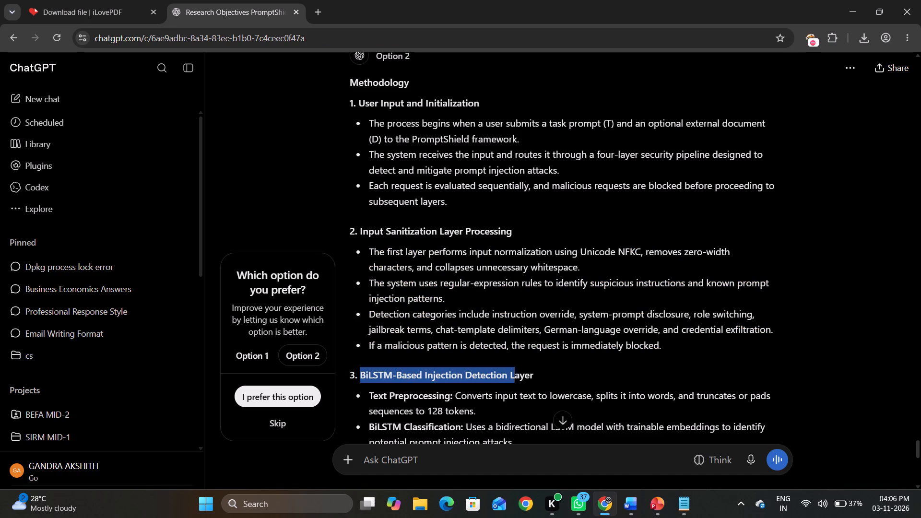
drag(517, 371, 534, 373)
key(ctrl+c)
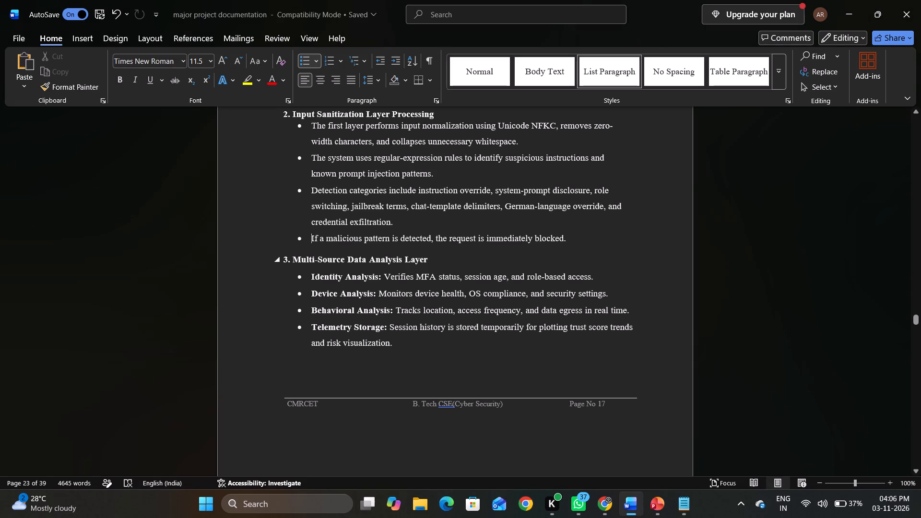
In the Word report, replace the section 3 heading text "Multi-Source Data Analysis Layer" with the copied "BiLSTM-Based Injection Detection Layer", keeping the number.
click(428, 260)
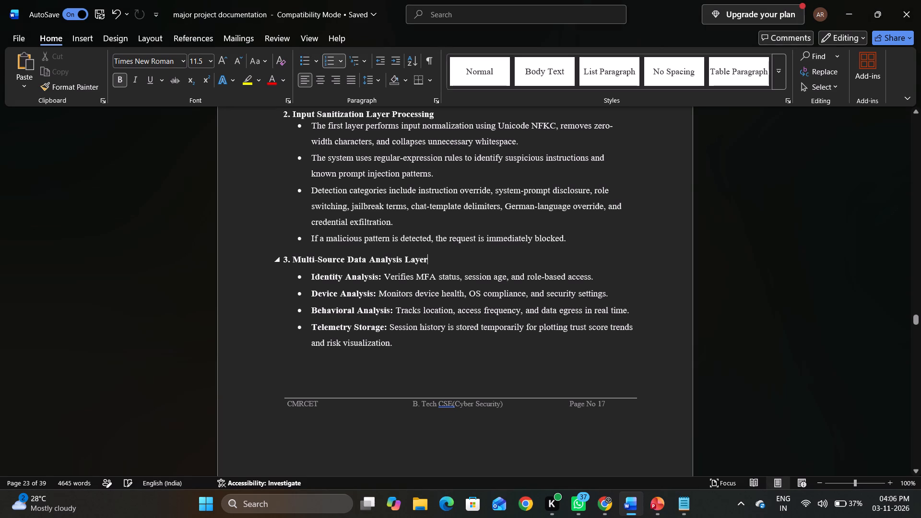
key(BackSpace)
key(BackSpace)
key(BackSpace)
key(BackSpace)
key(BackSpace)
key(BackSpace)
key(BackSpace)
key(BackSpace)
key(BackSpace)
key(BackSpace)
key(BackSpace)
key(BackSpace)
key(BackSpace)
key(BackSpace)
key(BackSpace)
key(BackSpace)
key(BackSpace)
key(BackSpace)
key(BackSpace)
key(BackSpace)
key(BackSpace)
key(BackSpace)
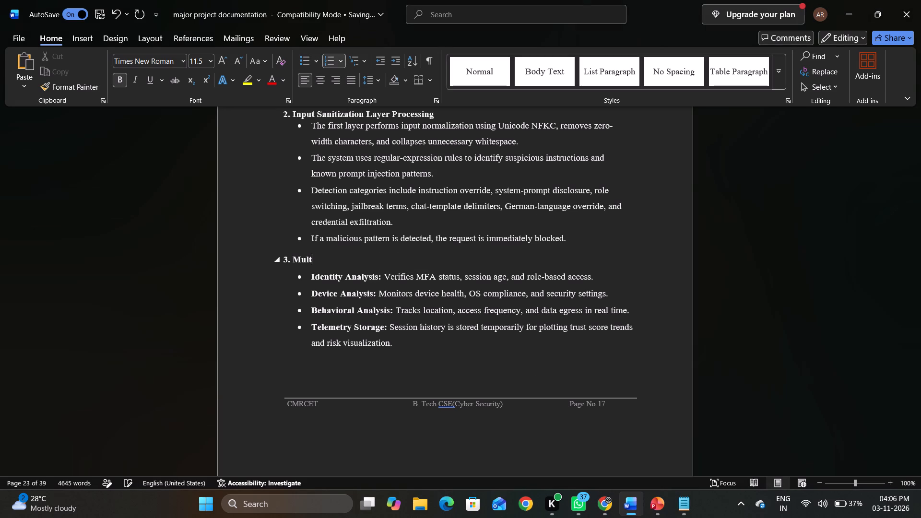
key(BackSpace)
key(BackSpace)
key(BackSpace)
key(BackSpace)
key(ctrl+v)
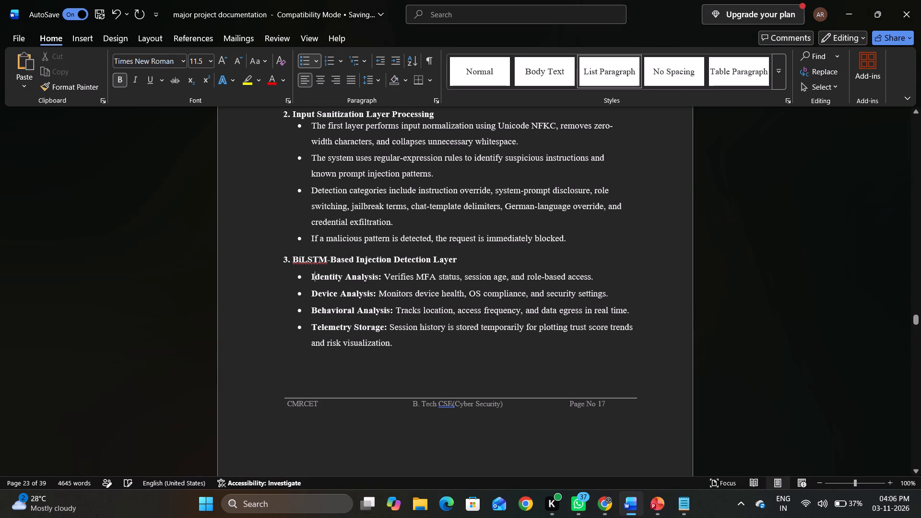
drag(316, 277, 344, 312)
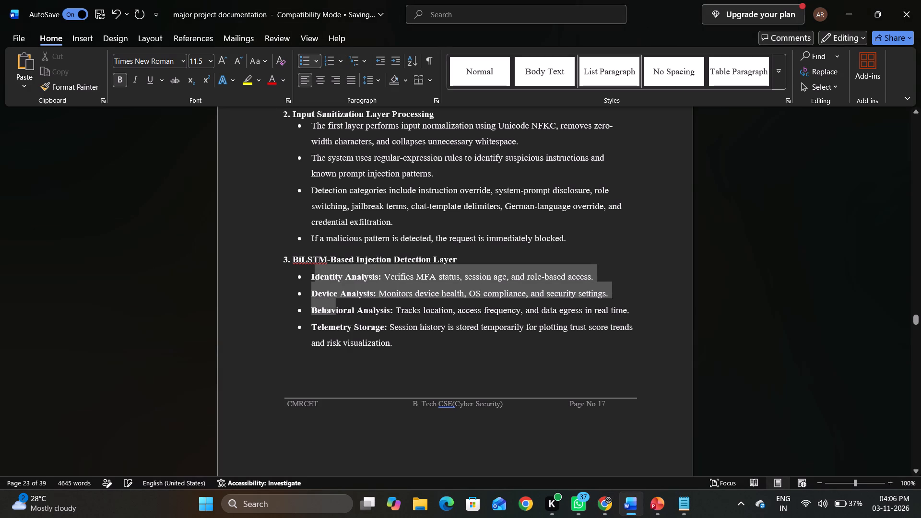
drag(344, 312, 395, 385)
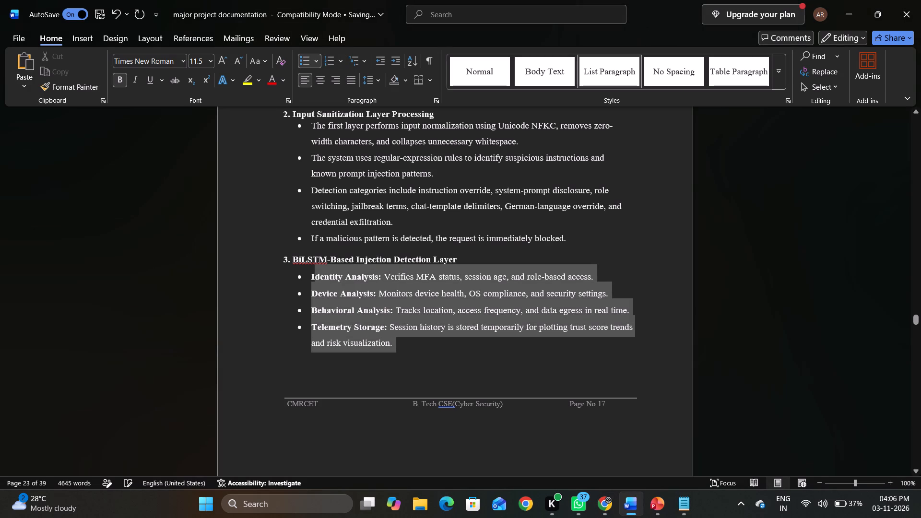
drag(395, 385, 399, 370)
key(BackSpace)
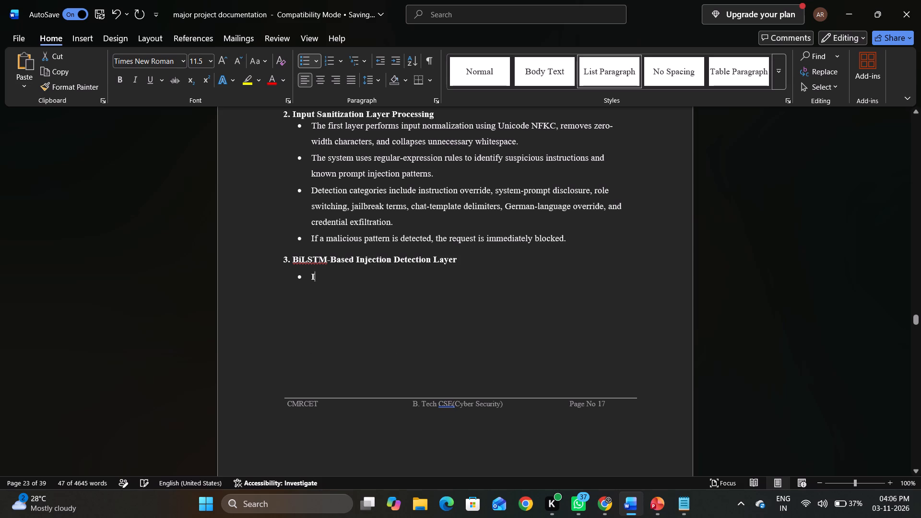
scroll(399, 370, down, 2)
key(ctrl+v)
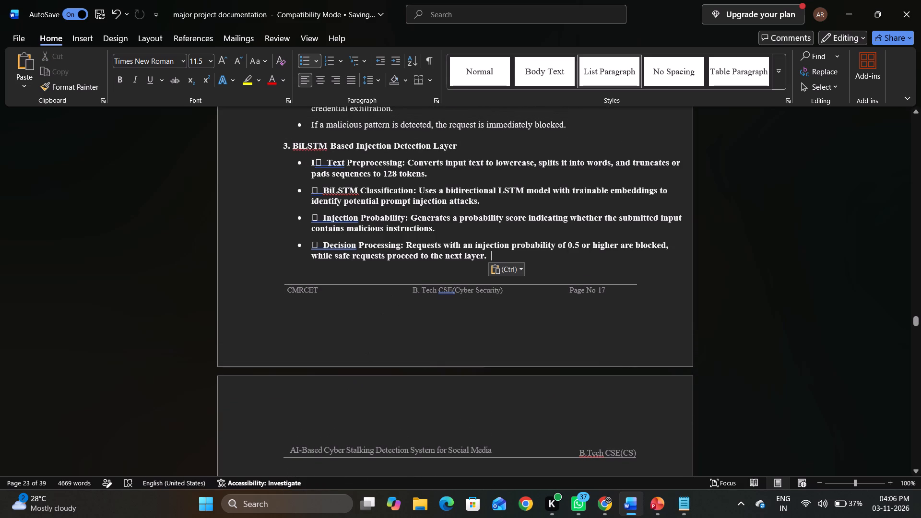
Remove the leftover "I", stray box symbol and extra spaces before "Text Preprocessing" in section 3's first bullet.
click(325, 162)
key(Right)
key(BackSpace)
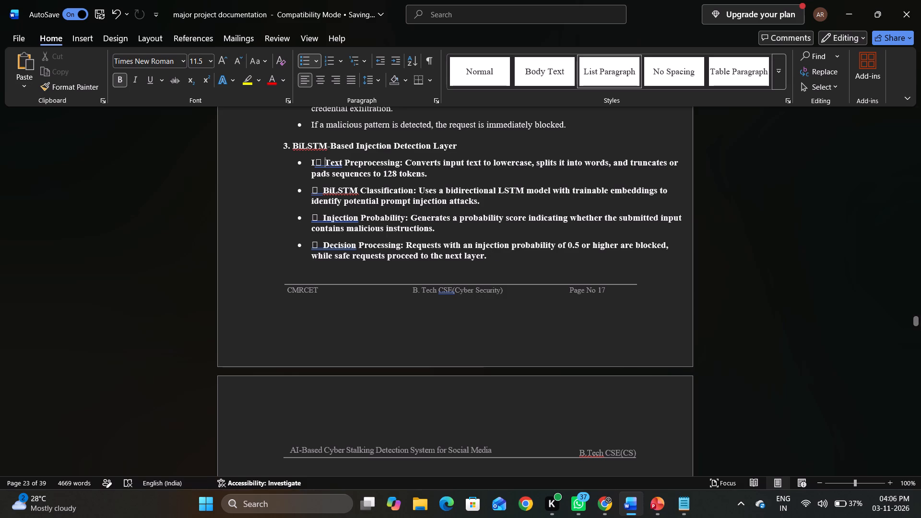
key(BackSpace)
key(BackSpace)
key(BackSpace)
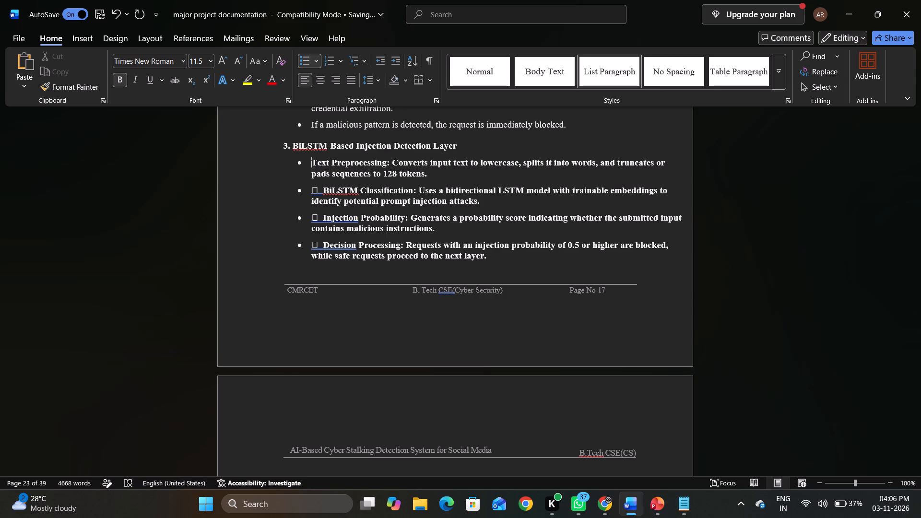
Remove the stray box symbol and extra spaces before "BiLSTM Classification" in the second bullet.
key(Down)
key(Down)
key(Right)
key(Right)
key(Right)
key(BackSpace)
key(BackSpace)
key(BackSpace)
Remove the stray box symbol and extra spaces before "Injection Probability" in the third bullet.
key(Down)
key(Down)
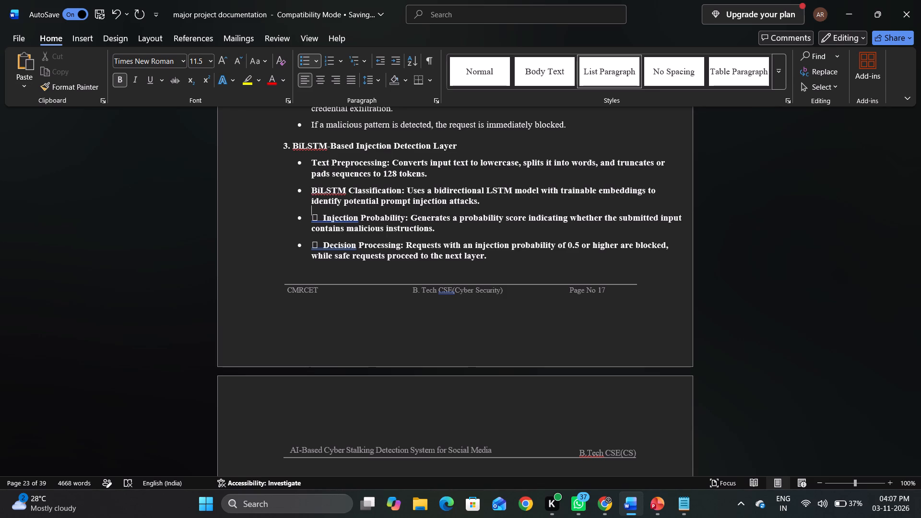
key(Right)
key(Right)
key(Right)
key(BackSpace)
key(BackSpace)
key(BackSpace)
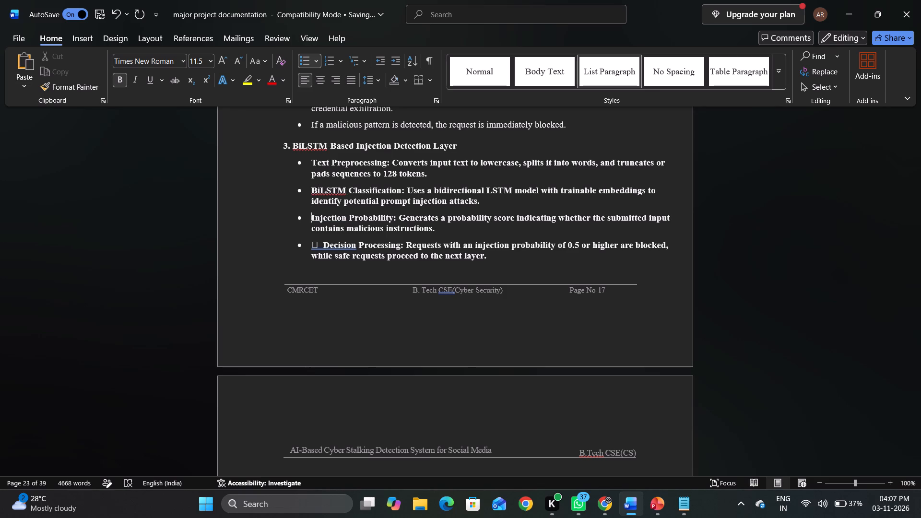
Remove the stray box symbol and extra spaces before "Decision Processing" in the fourth bullet.
key(Down)
key(Down)
key(Right)
key(Right)
key(Right)
key(BackSpace)
key(BackSpace)
key(BackSpace)
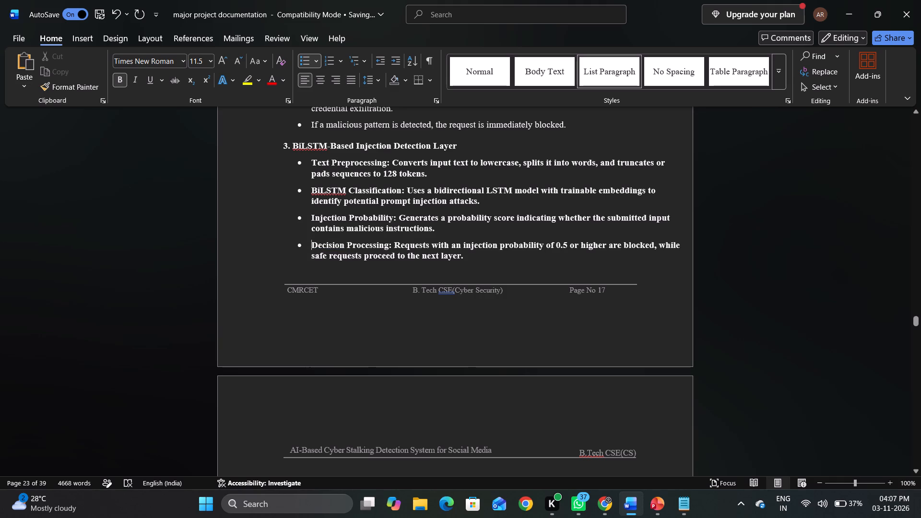
Remove bold from the description following "Text Preprocessing:" in section 3's first bullet, keeping the label bold.
drag(393, 164, 413, 169)
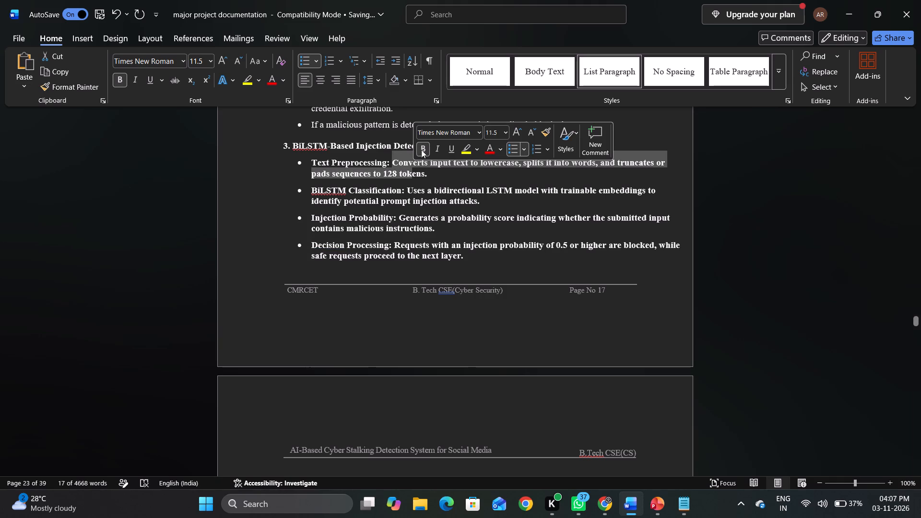
click(392, 164)
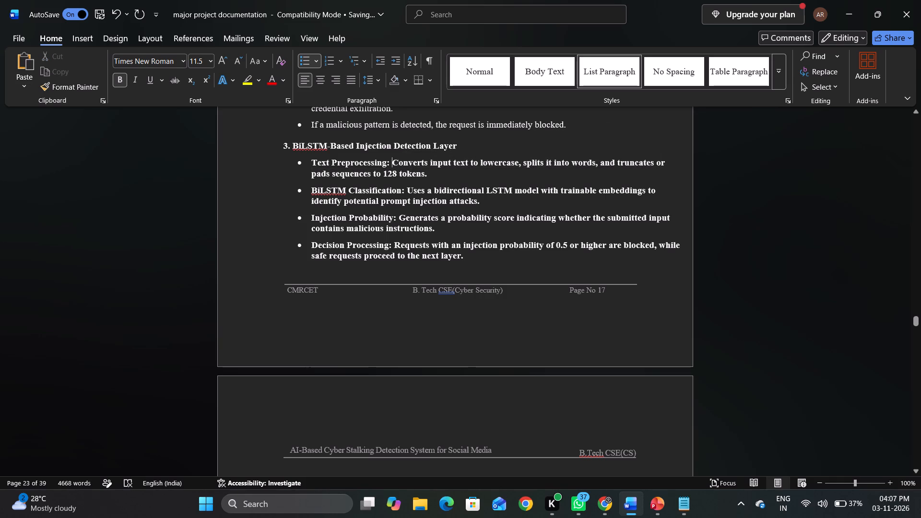
drag(391, 163, 428, 174)
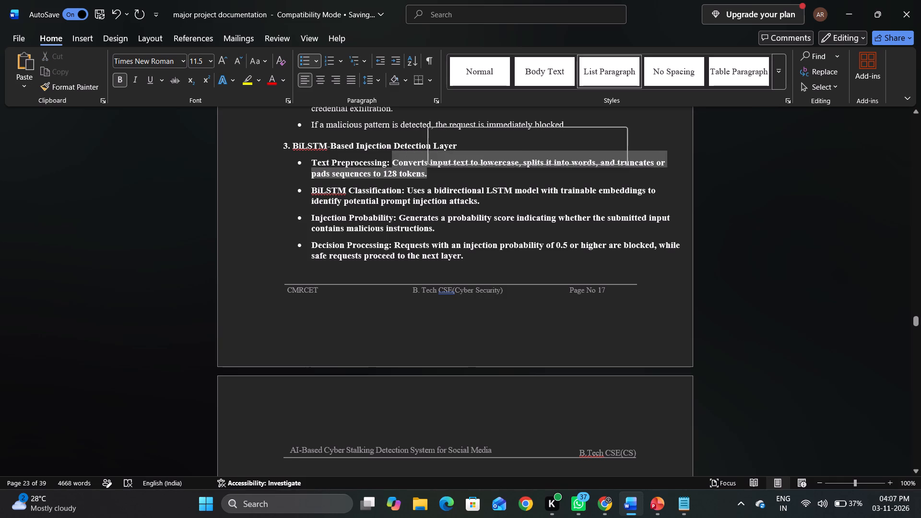
click(437, 153)
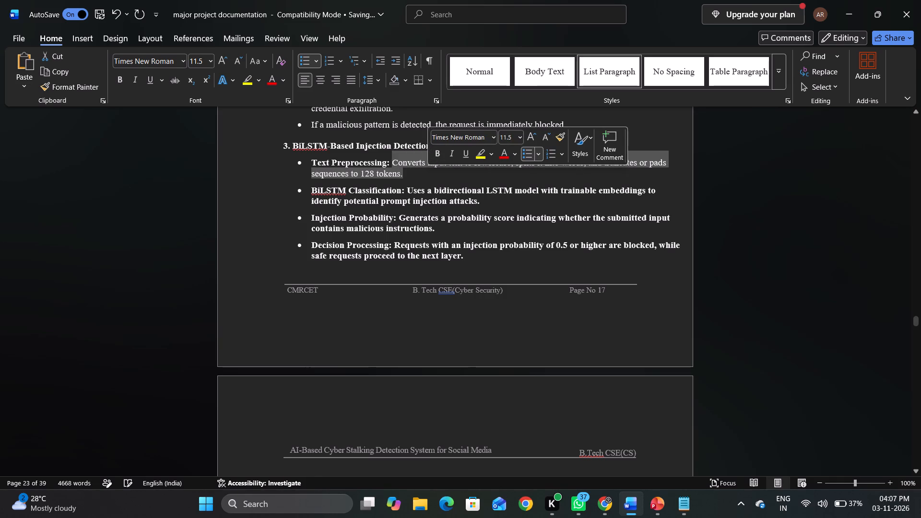
Remove bold from the description following "BiLSTM Classification:" in the second bullet, keeping the label bold.
click(436, 191)
drag(407, 190, 483, 203)
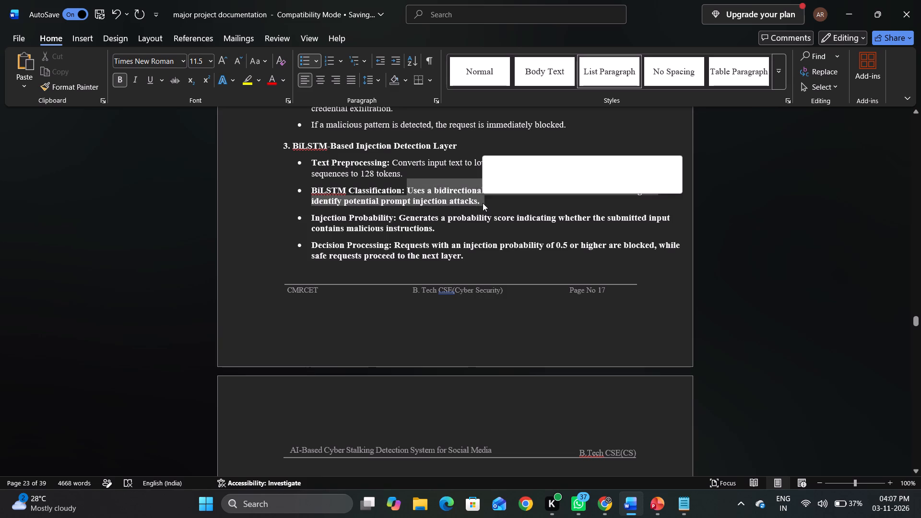
click(492, 183)
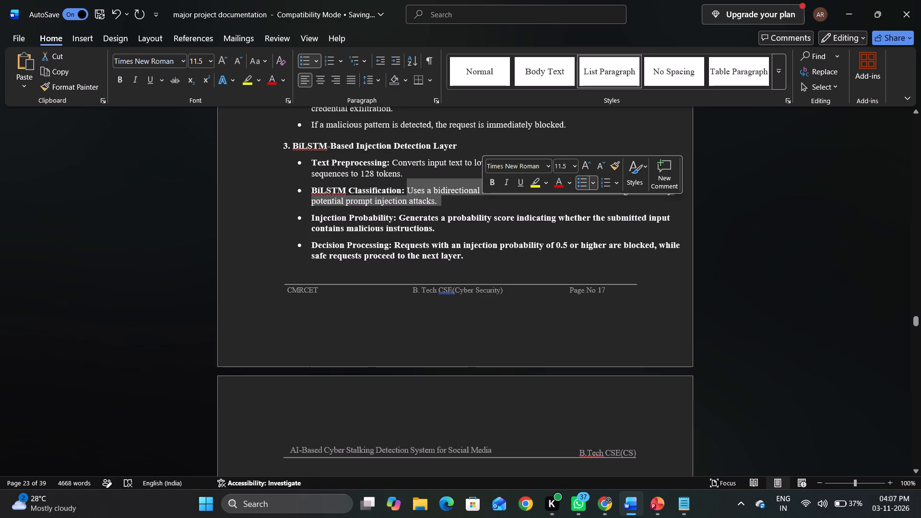
Remove bold from the description following "Injection Probability:" in section 3's third bullet, keeping the label bold.
click(399, 218)
drag(399, 218, 407, 219)
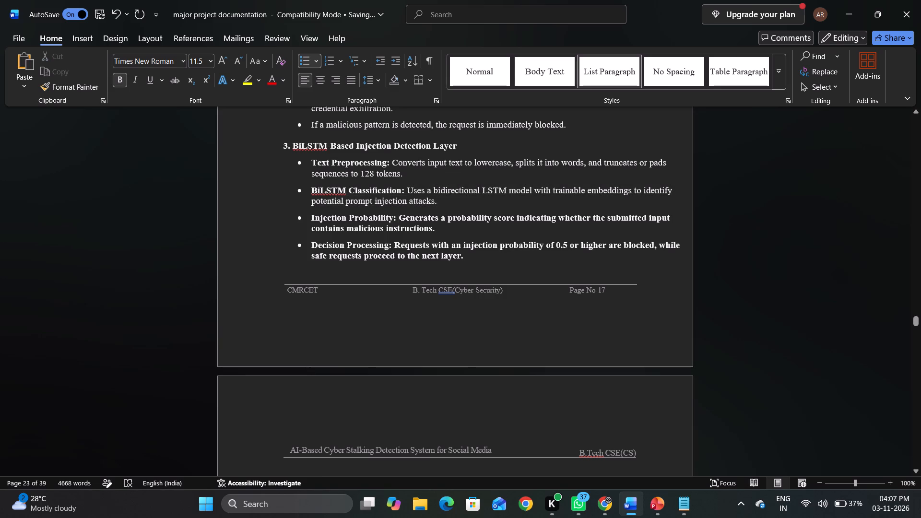
drag(407, 219, 439, 230)
click(447, 206)
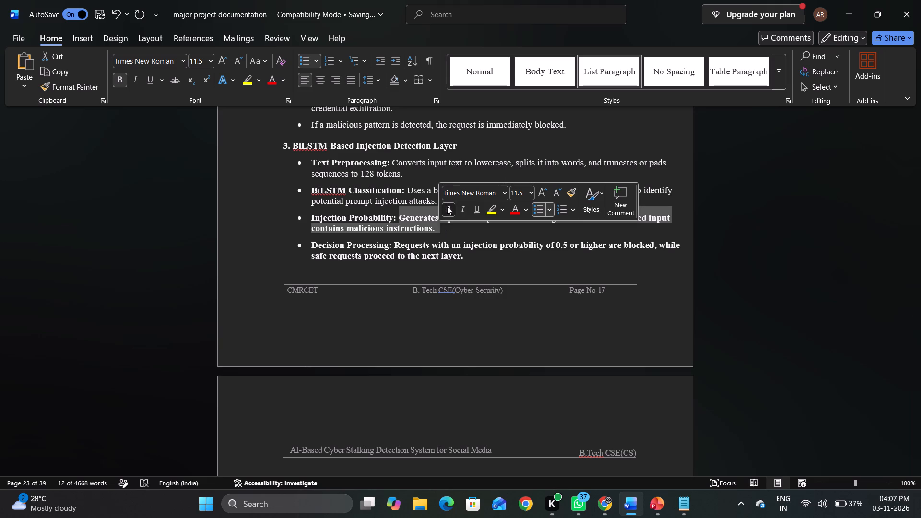
click(446, 230)
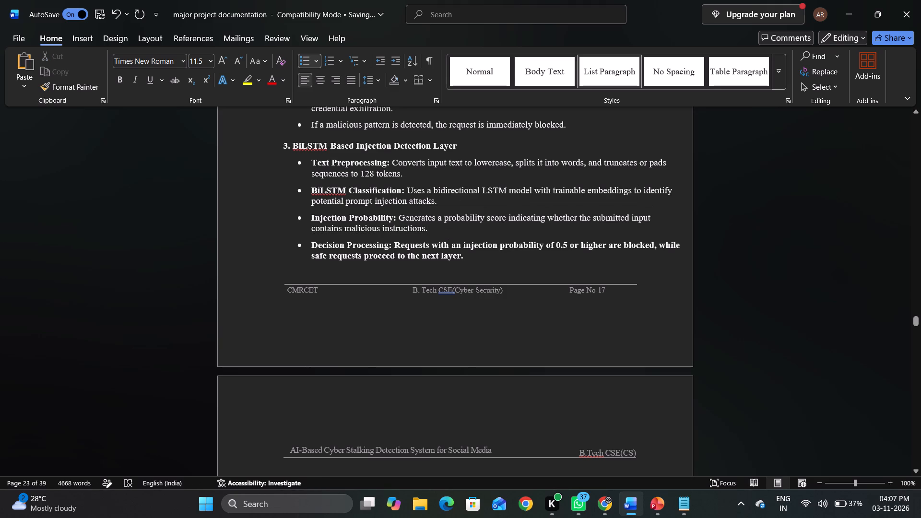
Remove bold from the description following "Decision Processing:" in section 3's fourth bullet, keeping the label bold.
drag(393, 243, 466, 258)
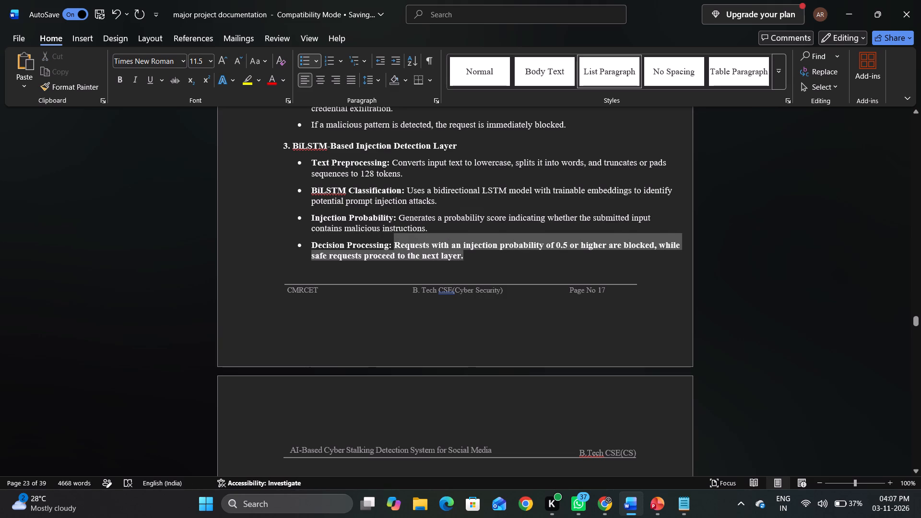
drag(466, 258, 467, 258)
click(474, 241)
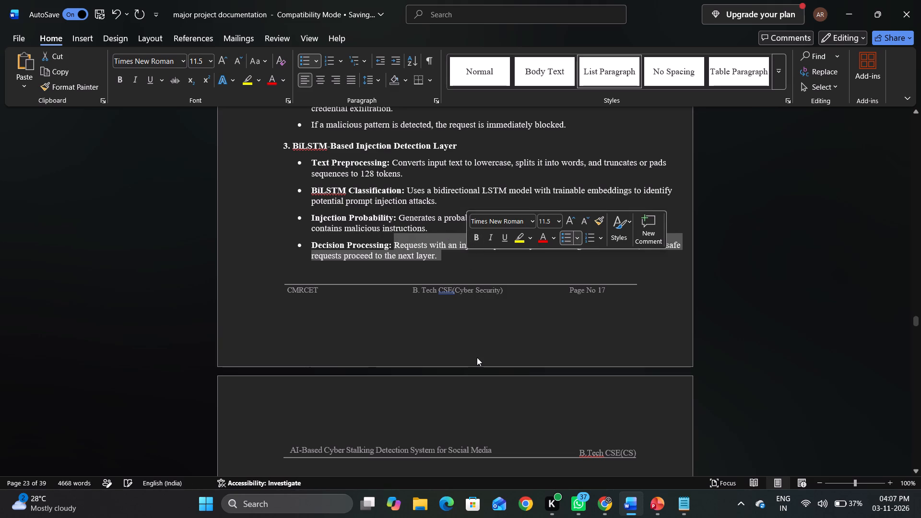
click(477, 357)
scroll(477, 357, down, 3)
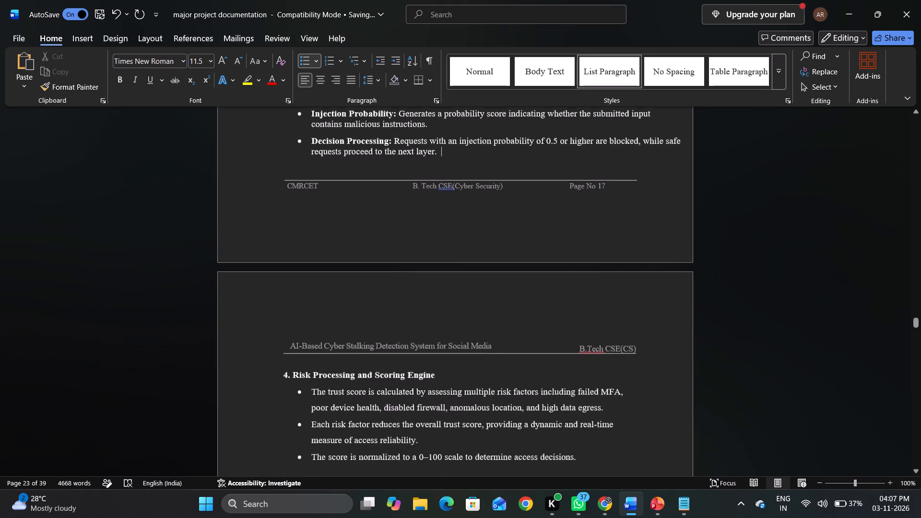
scroll(477, 357, down, 1)
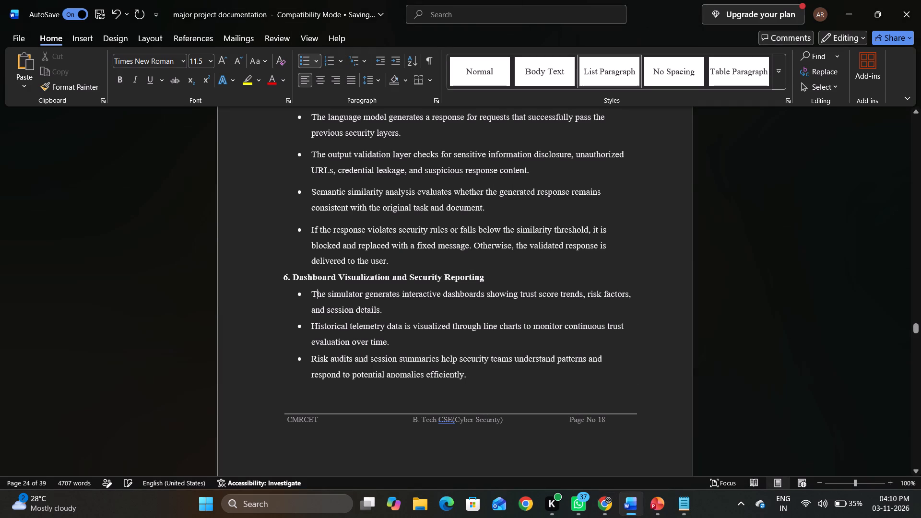
drag(316, 292, 327, 308)
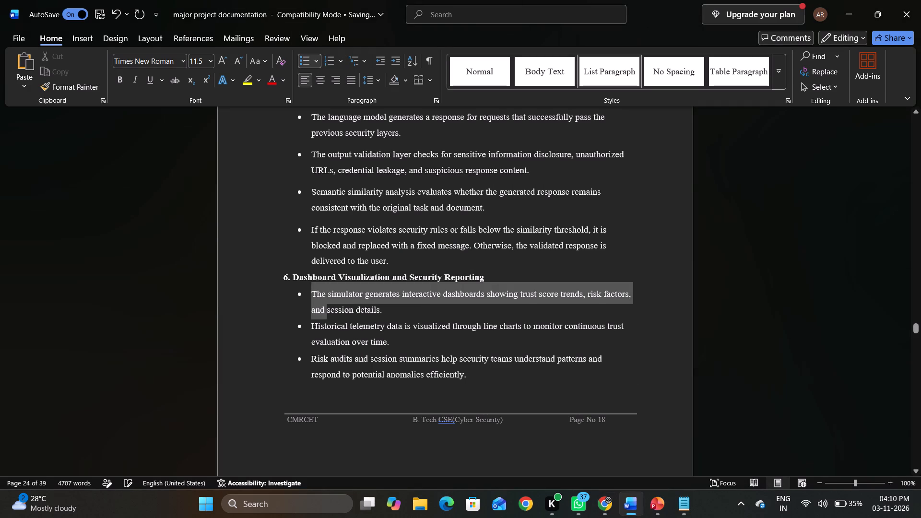
drag(327, 308, 455, 385)
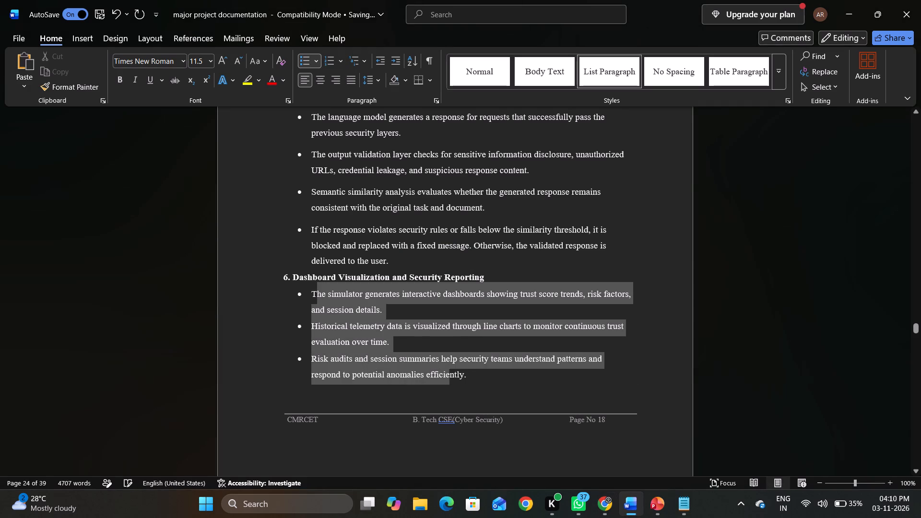
drag(455, 385, 494, 385)
key(BackSpace)
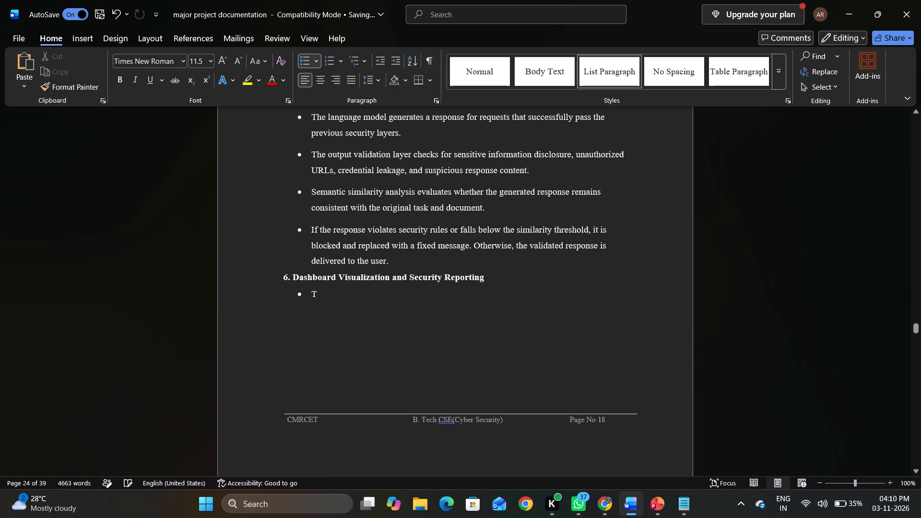
key(ctrl+v)
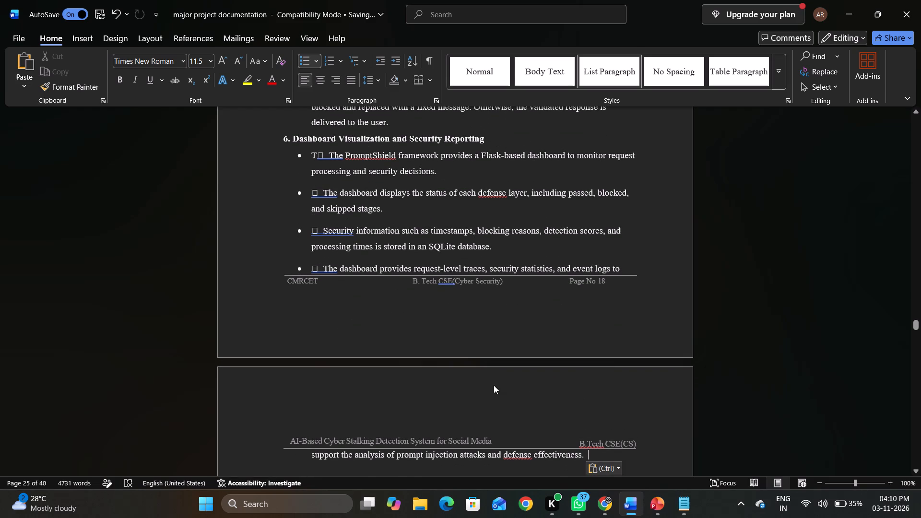
Remove the leftover "T", stray box symbol and extra spaces before "The PromptShield framework" in section 6's first bullet.
click(329, 159)
key(BackSpace)
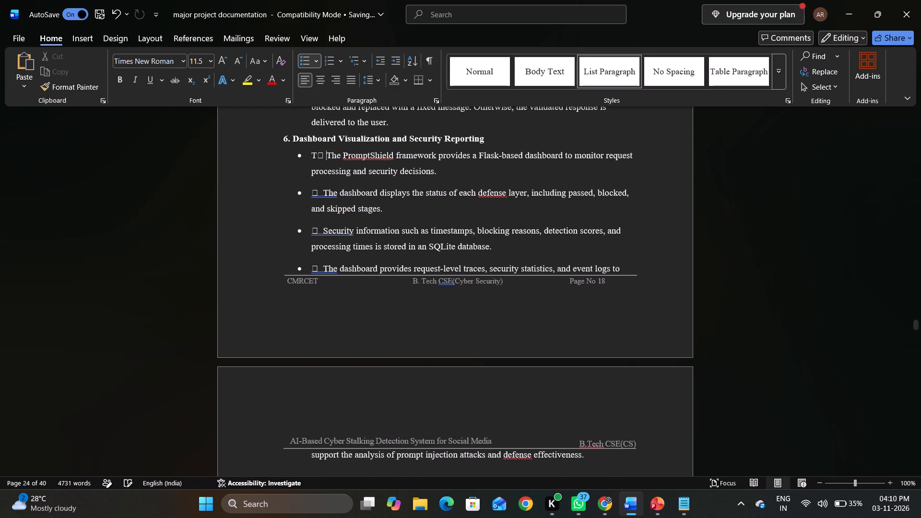
key(BackSpace)
key(BackSpace)
key(BackSpace)
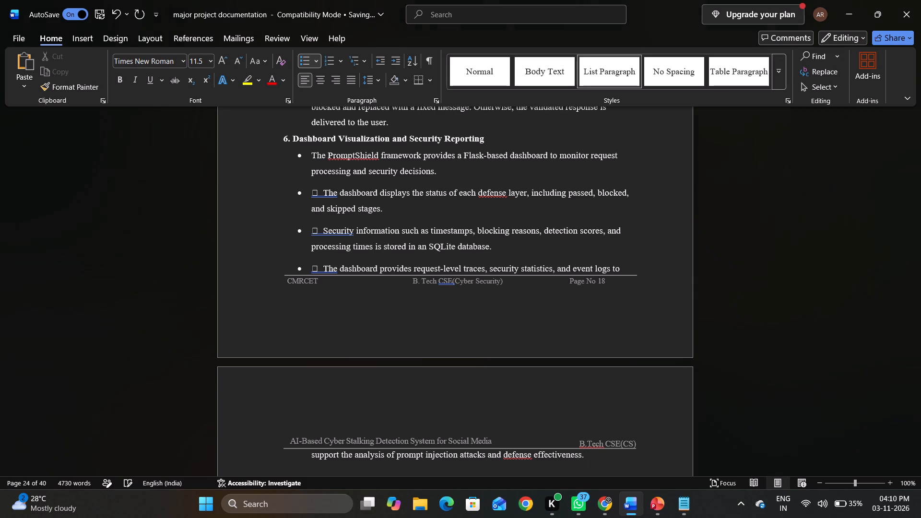
Remove the stray box symbol and extra spaces before "The dashboard displays the status" in section 6's second bullet.
key(Down)
key(Down)
key(Right)
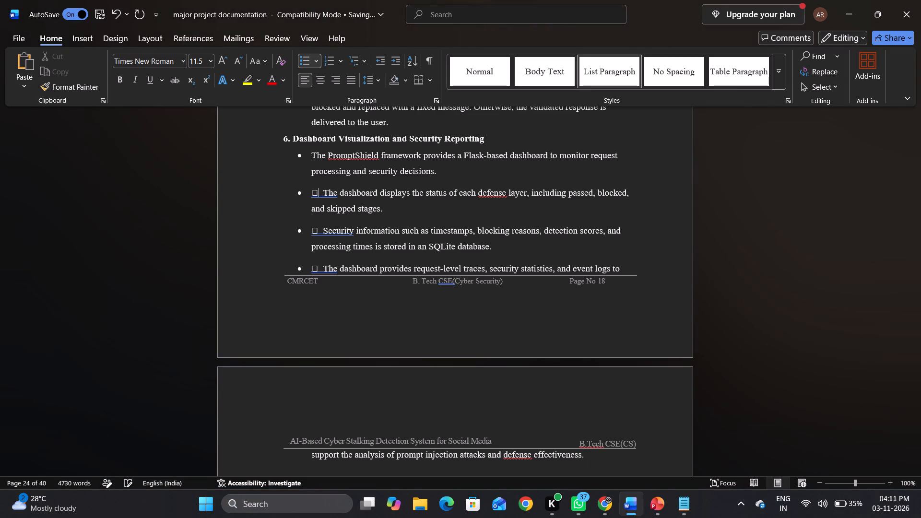
key(Right)
key(Right)
key(BackSpace)
key(BackSpace)
key(BackSpace)
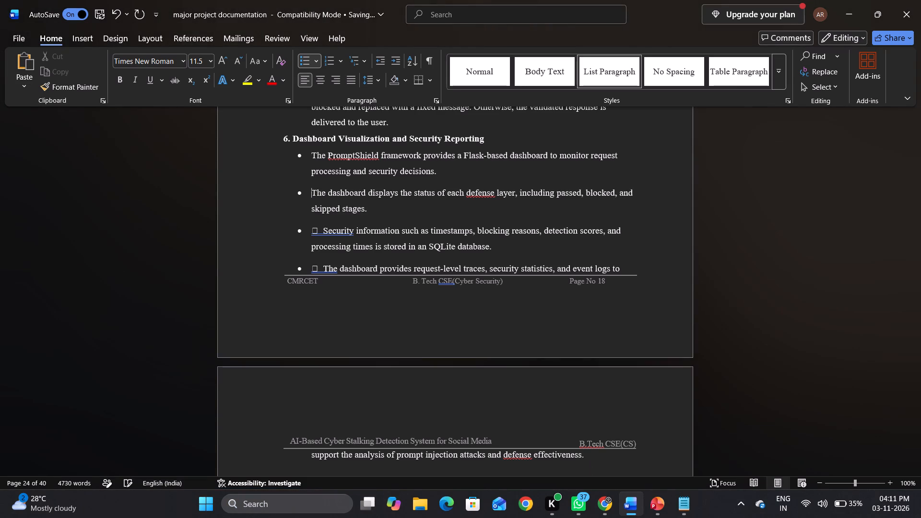
Remove the stray box symbol and extra spaces before "Security information such as timestamps" in section 6's third bullet.
key(Down)
key(Down)
key(Right)
key(Right)
key(Right)
key(BackSpace)
key(BackSpace)
key(BackSpace)
Remove the stray box symbol and extra spaces before "The dashboard provides request-level traces" in section 6's fourth bullet.
key(Down)
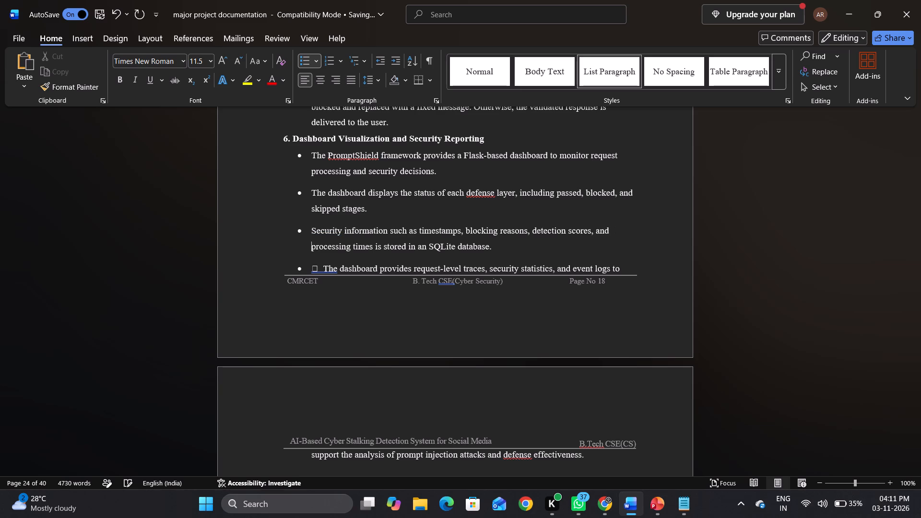
key(Down)
key(Right)
key(Right)
key(Right)
key(BackSpace)
key(BackSpace)
key(BackSpace)
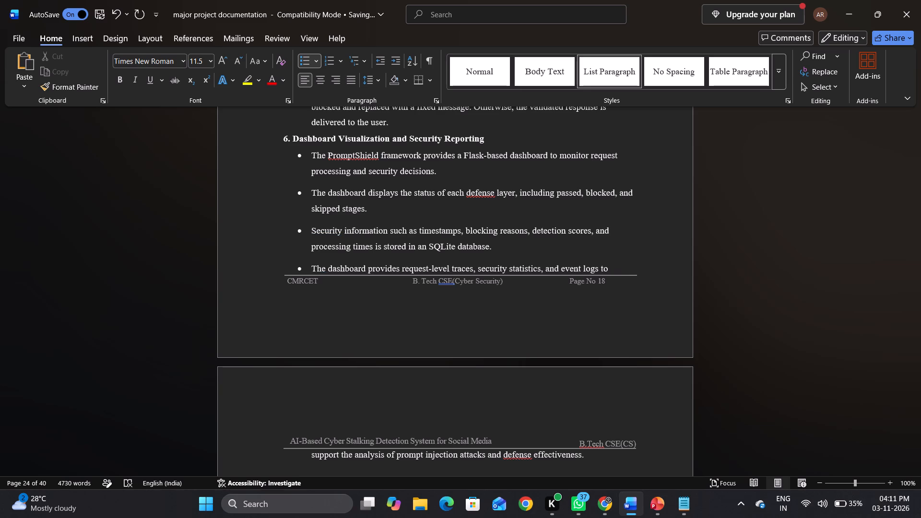
Delete the empty line above the section 5 heading "Output Validation and Security Decision".
scroll(325, 129, up, 1)
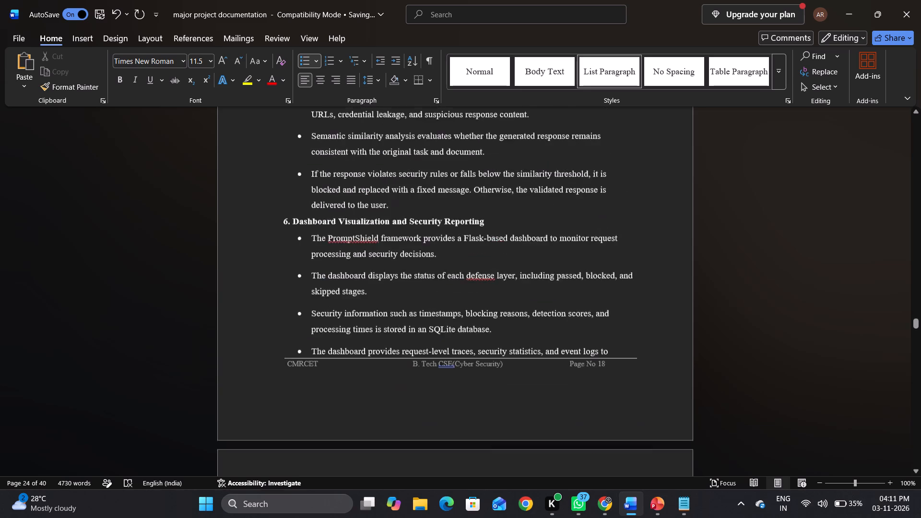
scroll(325, 129, up, 3)
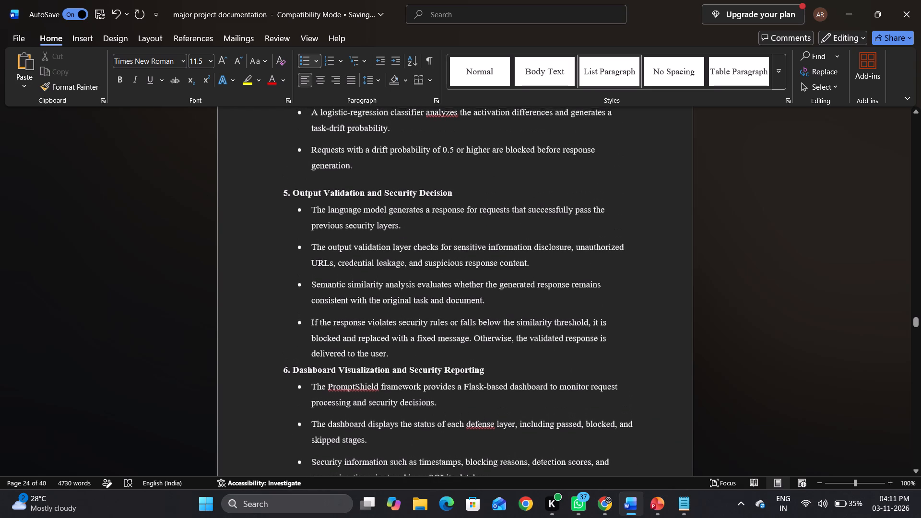
click(314, 185)
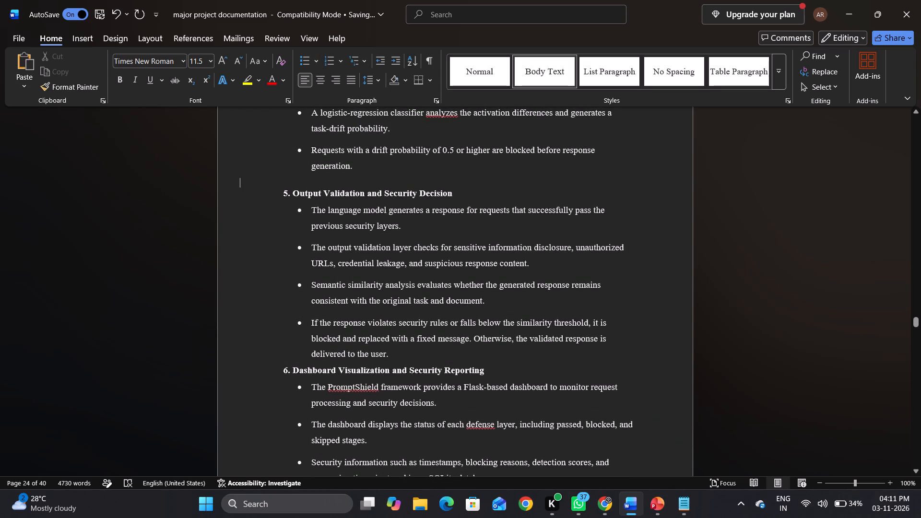
key(BackSpace)
Delete the empty line between the 5.1 Methodology heading and the section 1 heading "User Data Input and Initialization".
scroll(339, 271, down, 1)
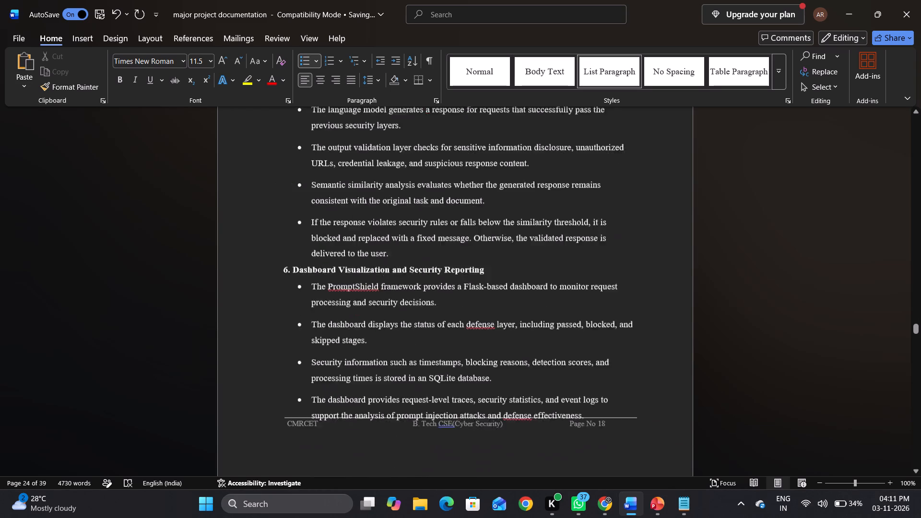
scroll(339, 271, down, 3)
scroll(339, 271, up, 1)
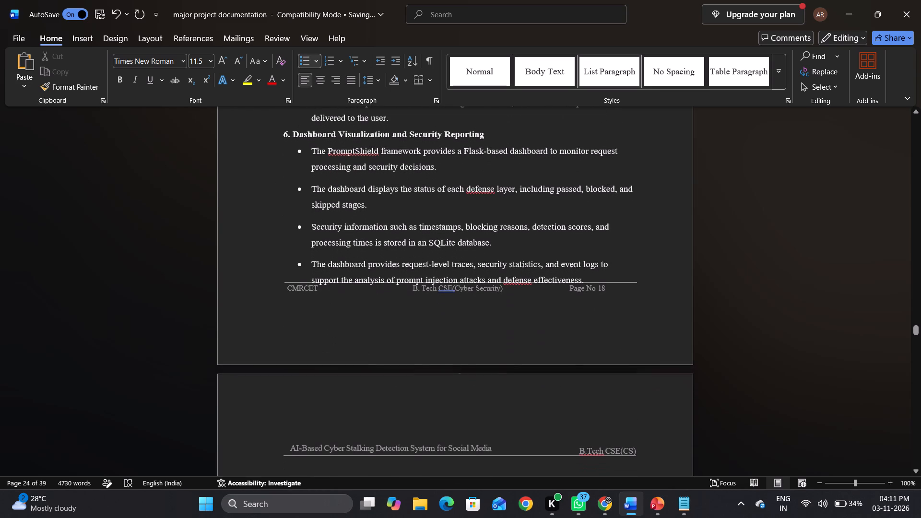
scroll(339, 271, up, 3)
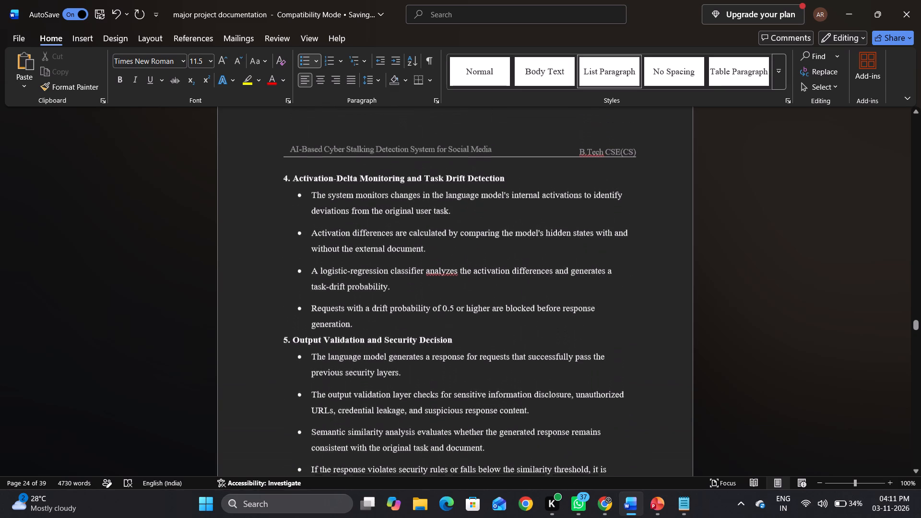
scroll(339, 271, up, 2)
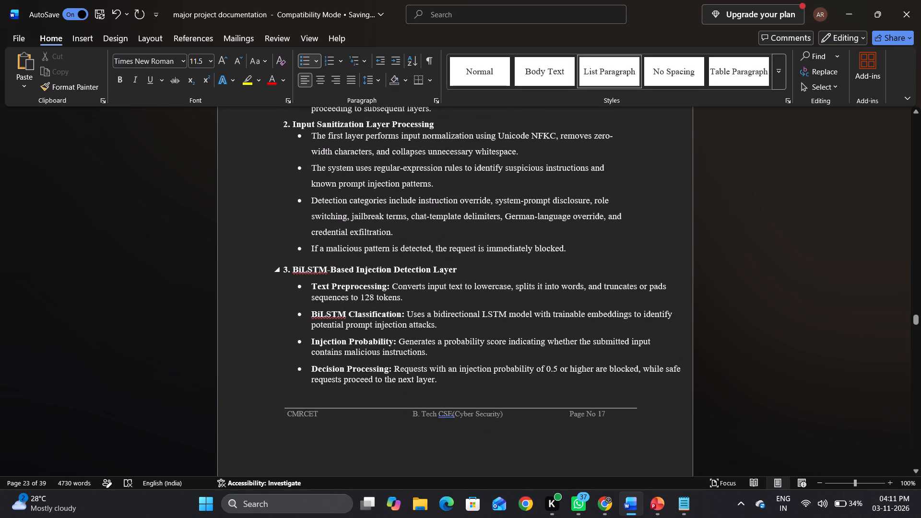
click(330, 261)
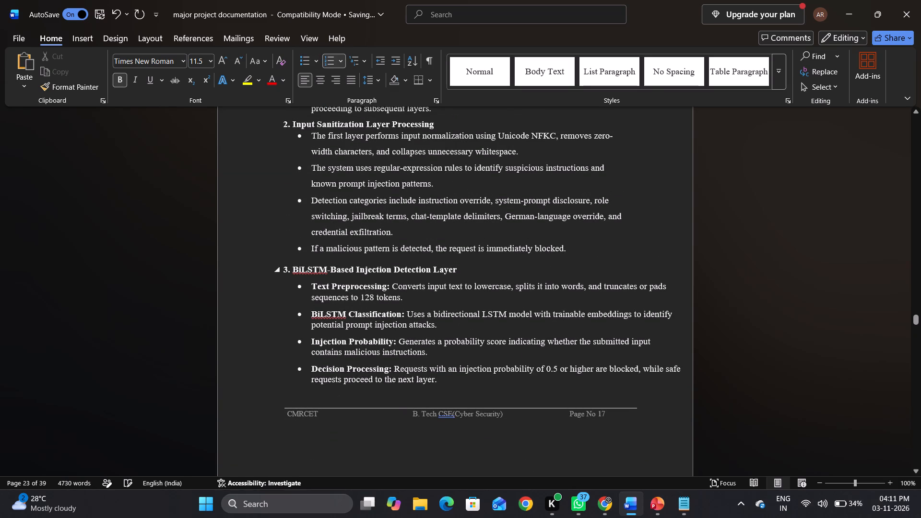
scroll(330, 261, up, 1)
key(Up)
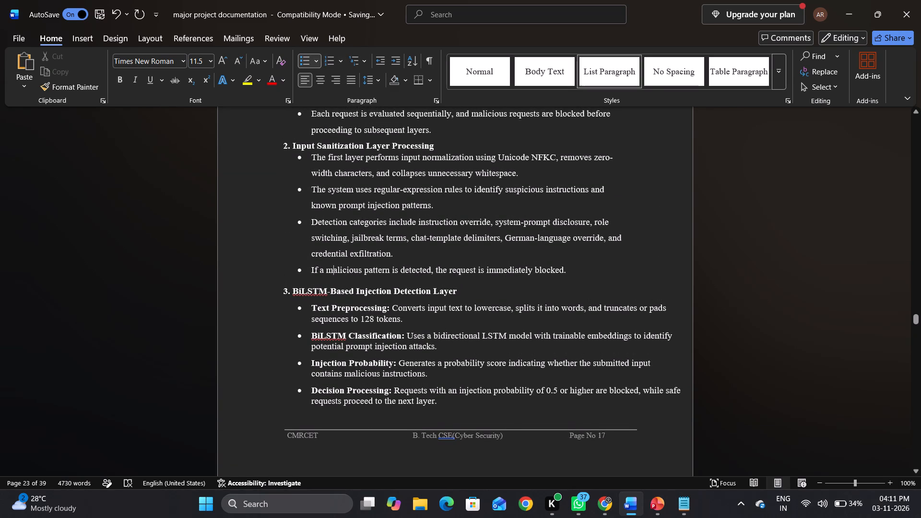
key(Up)
key(Up)
key(Up)
key(Up)
key(Up)
key(Up)
key(Up)
key(Up)
key(Up)
key(Up)
key(Up)
key(Up)
key(Up)
key(Up)
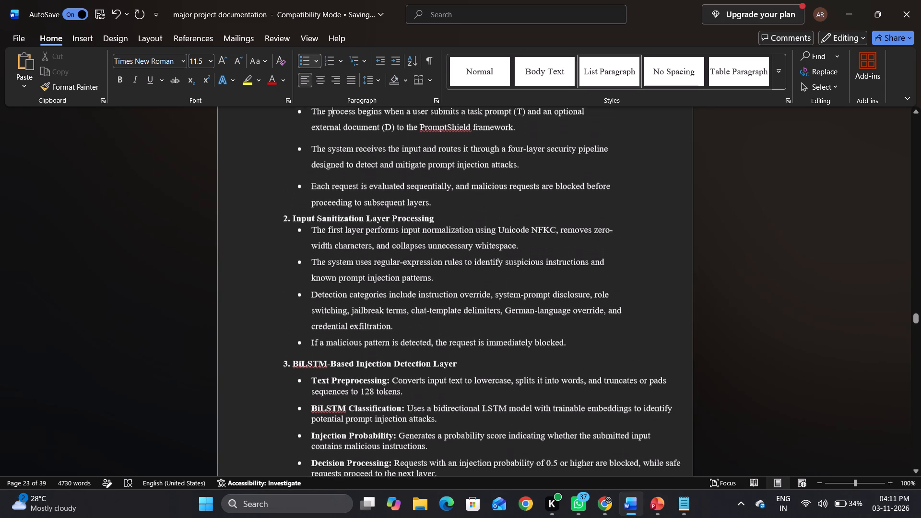
key(Down)
key(Down)
key(Up)
key(Up)
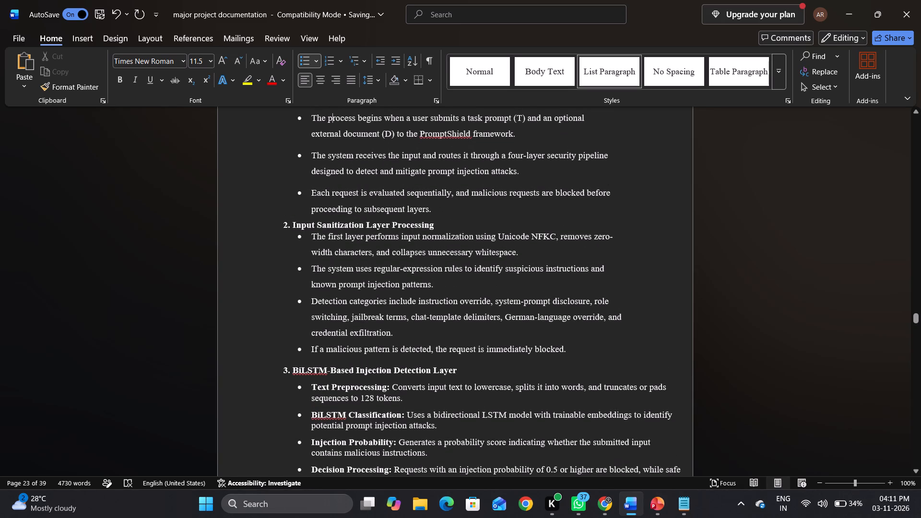
key(Up)
key(Up)
key(Up)
key(Up)
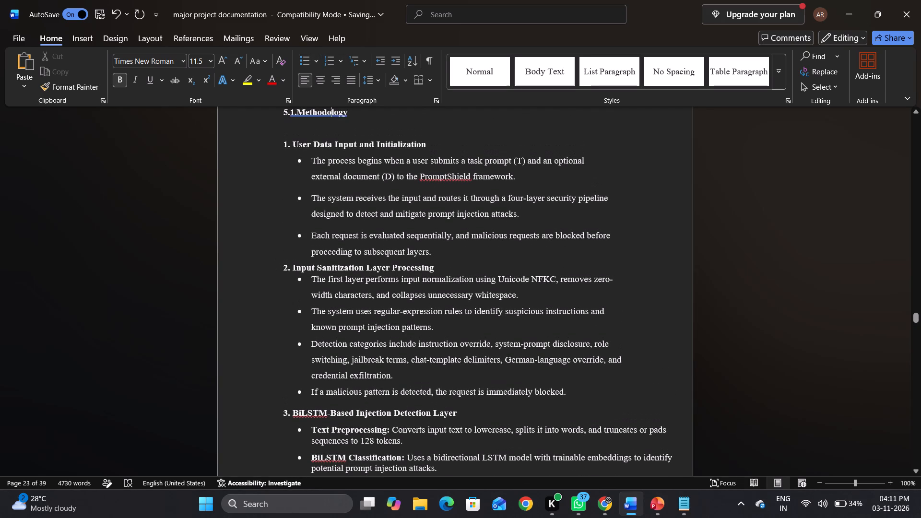
key(Down)
key(Down)
key(BackSpace)
Review the layout of Chapter 5 sections 2 to 6 up to the end of the chapter.
scroll(418, 391, down, 3)
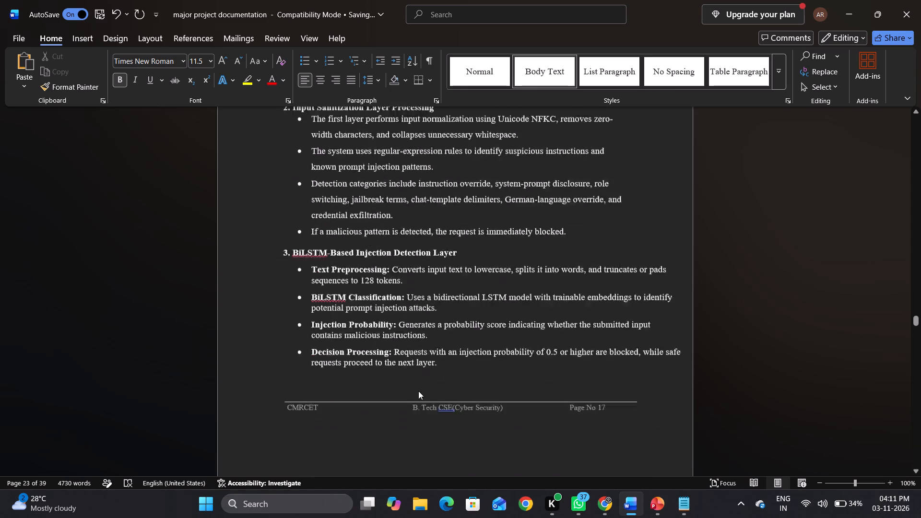
scroll(418, 391, down, 5)
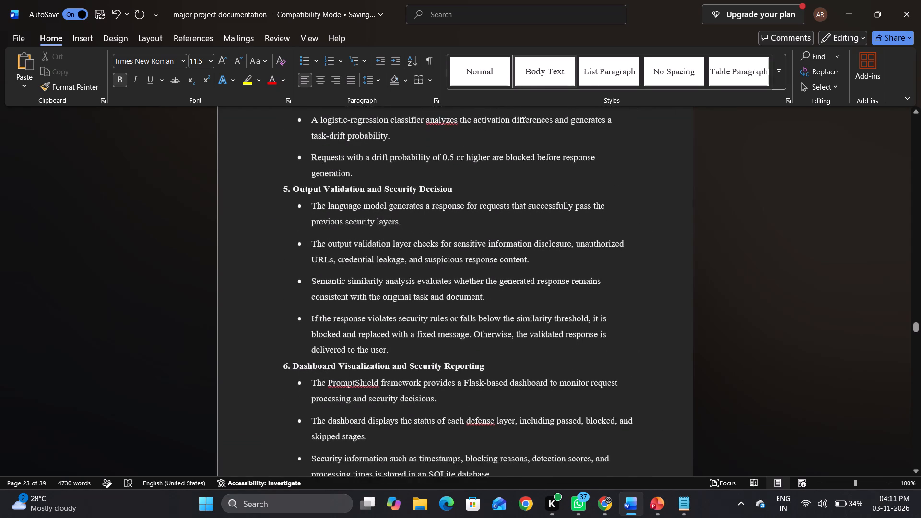
scroll(418, 391, down, 5)
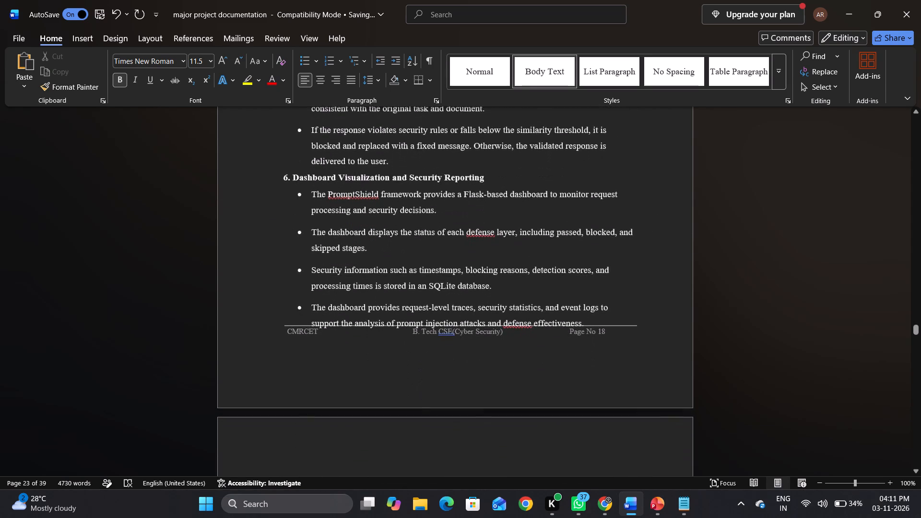
scroll(418, 391, down, 3)
Examine the Chapter 6 Implementation pages, from the algorithm steps to the 6.2 sample code, for content needing replacement.
scroll(418, 391, down, 1)
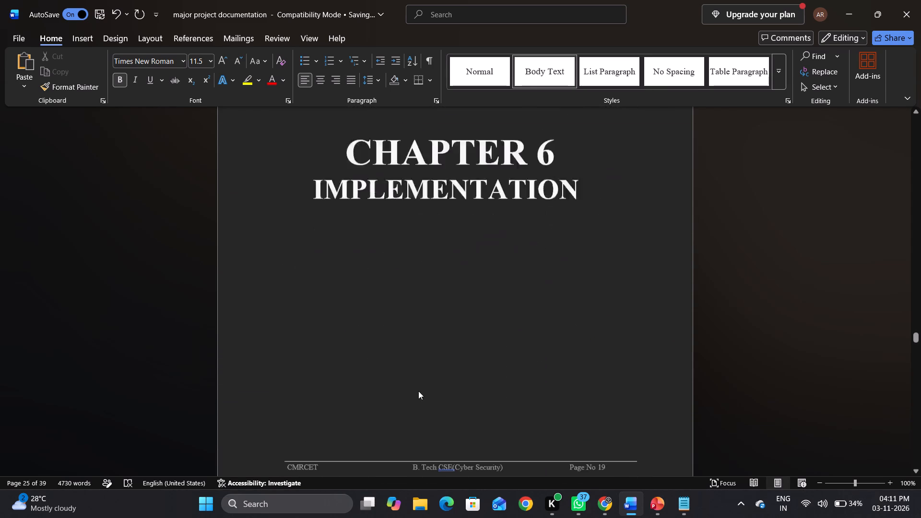
scroll(418, 391, down, 3)
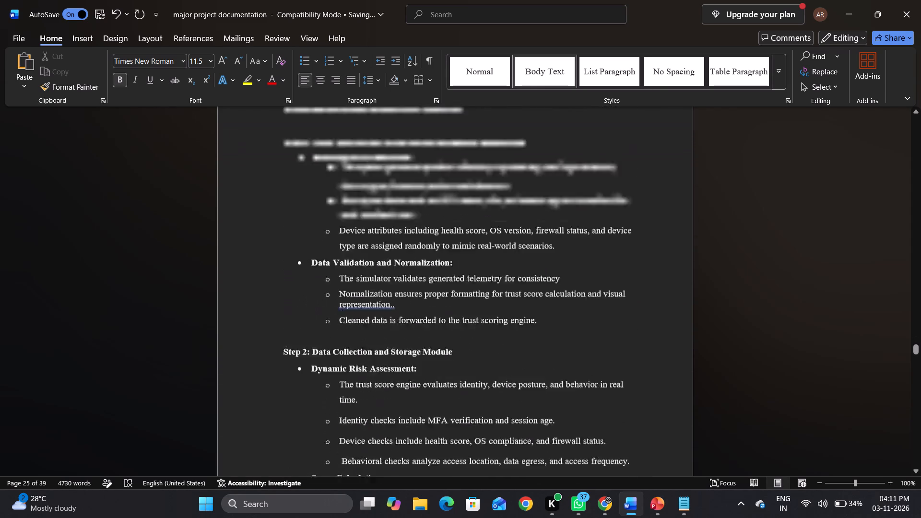
scroll(418, 391, down, 1)
scroll(418, 391, up, 2)
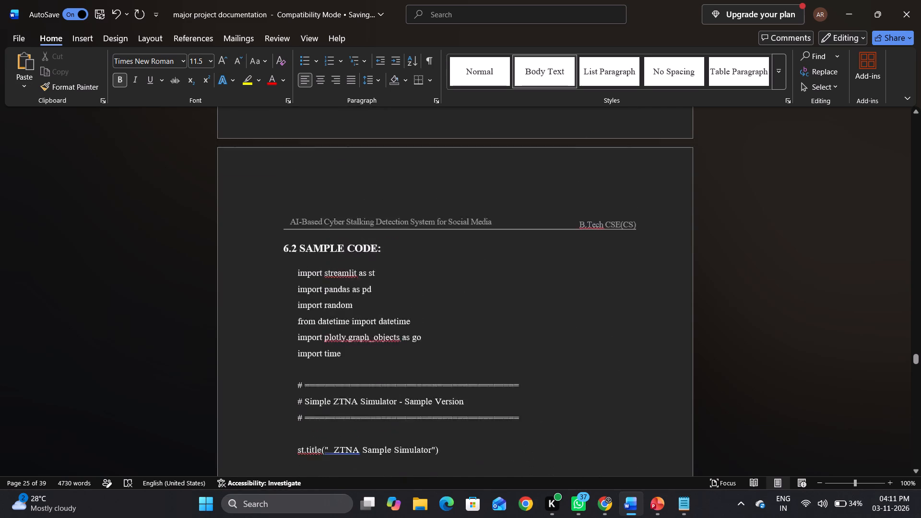
scroll(418, 391, up, 6)
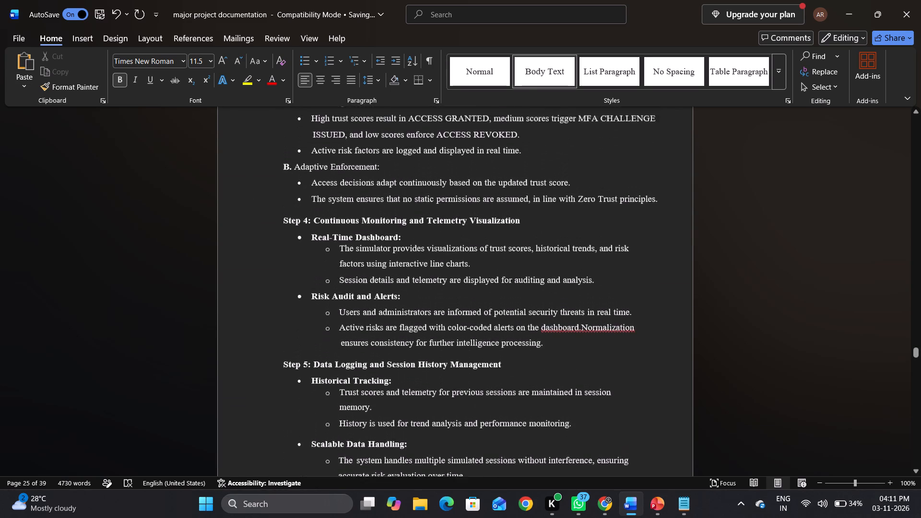
scroll(418, 391, up, 6)
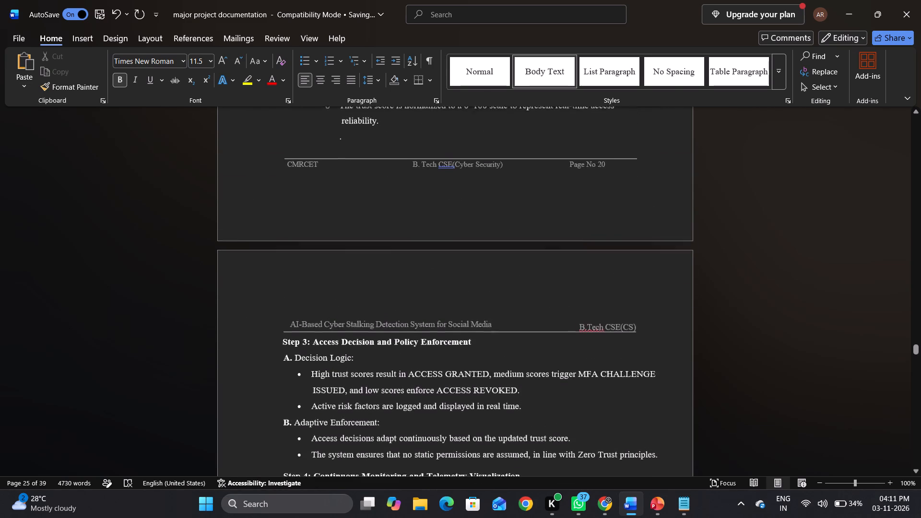
scroll(418, 391, up, 3)
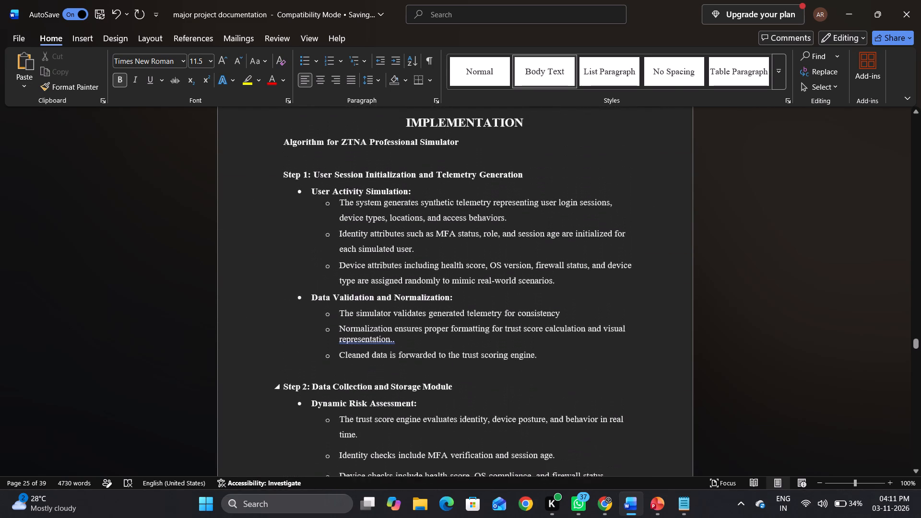
scroll(418, 391, up, 3)
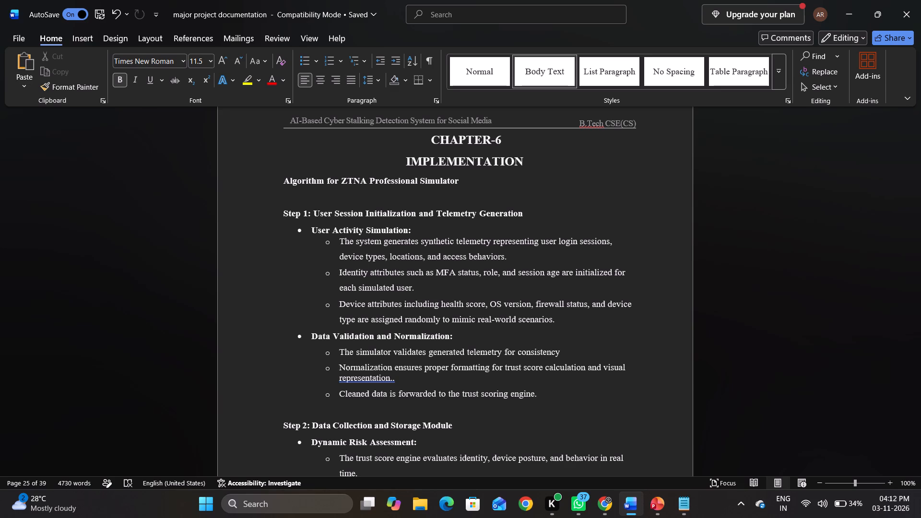
Look through the remaining ZTNA content from Chapter 6 through Chapter 7 Test Cases & Results to Chapter 8 Conclusion & Future Enhancement.
scroll(485, 360, down, 5)
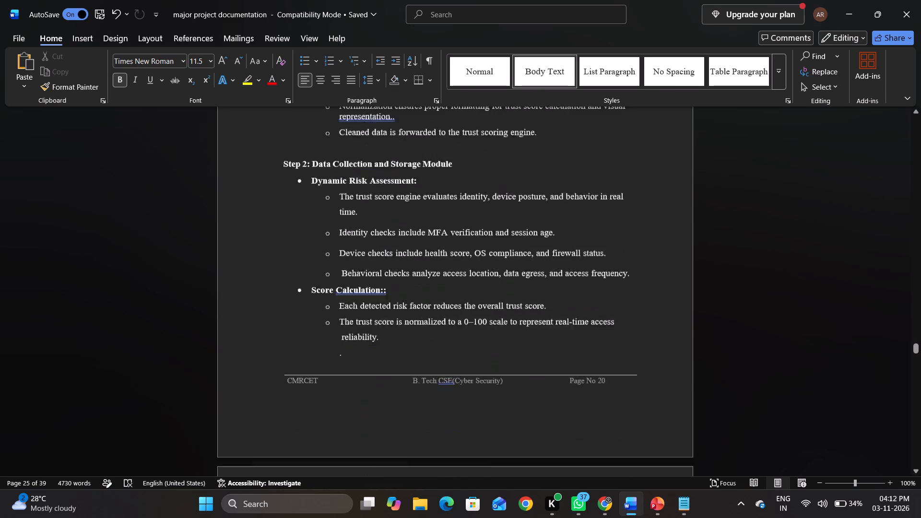
scroll(485, 360, down, 8)
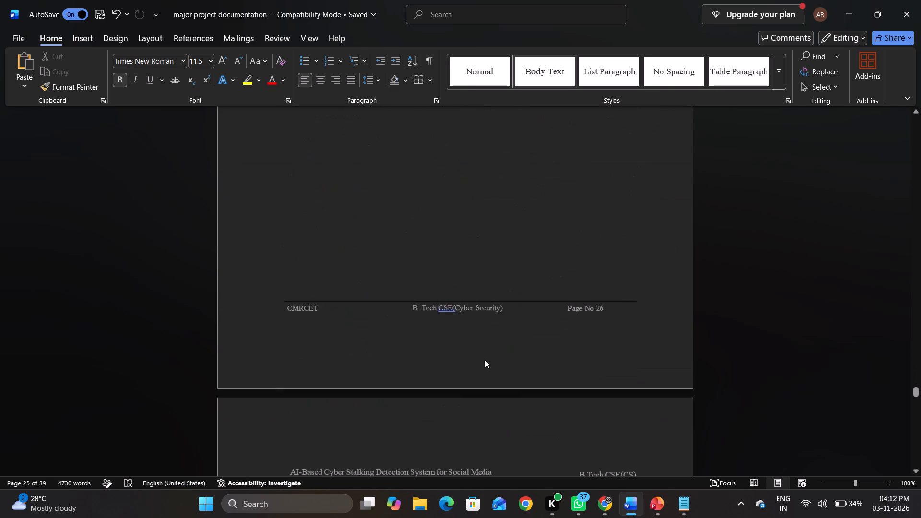
scroll(485, 360, down, 5)
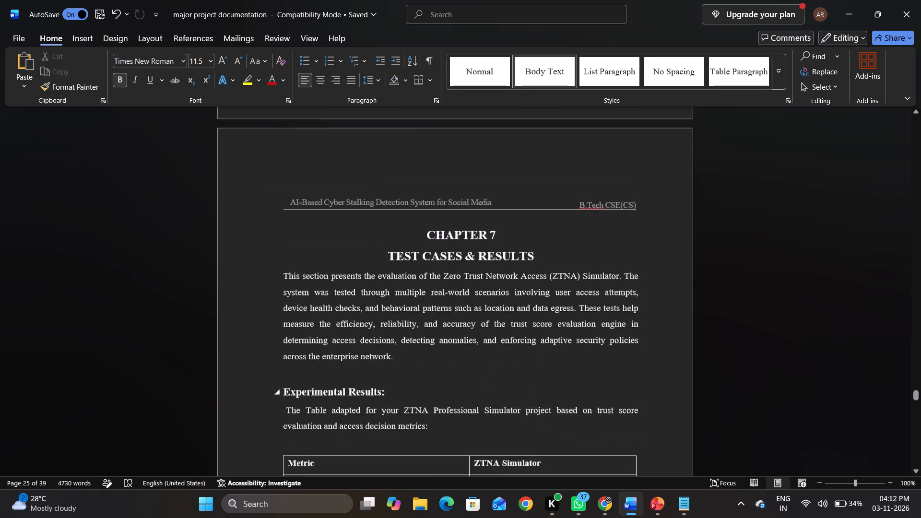
scroll(485, 360, down, 8)
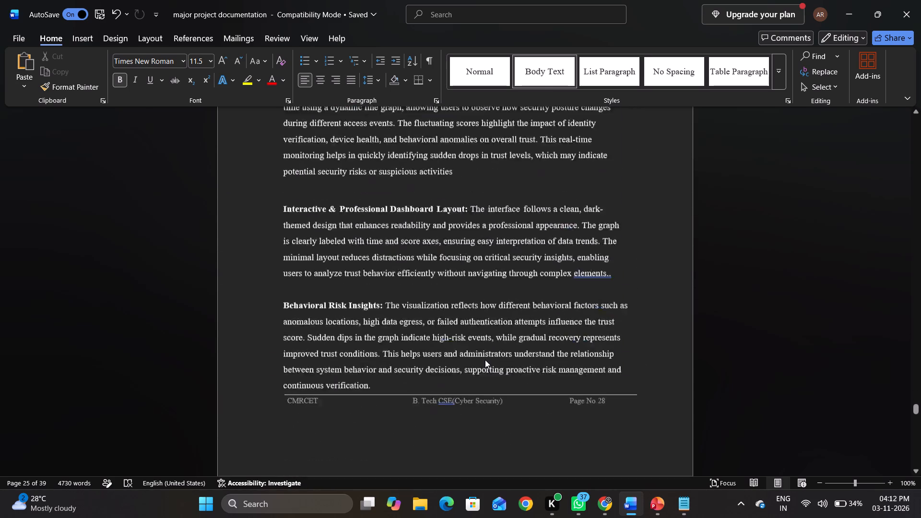
scroll(485, 360, down, 1)
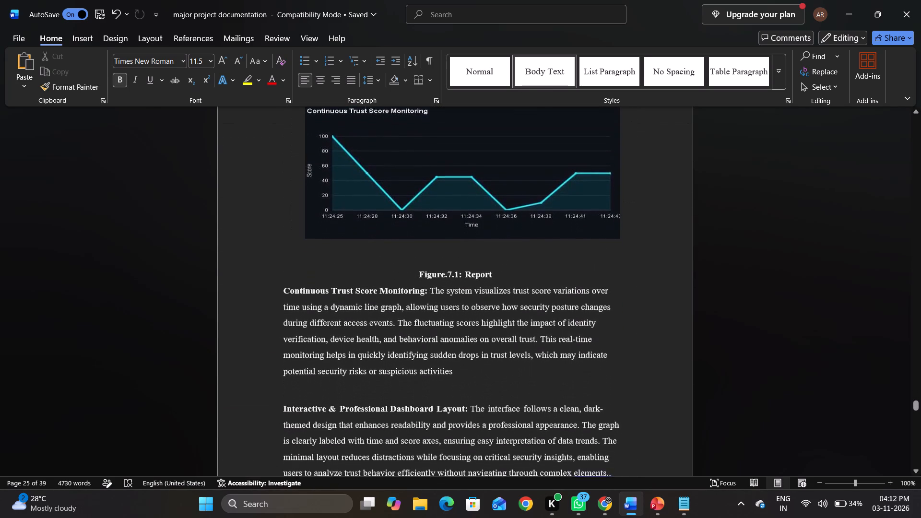
scroll(485, 360, down, 3)
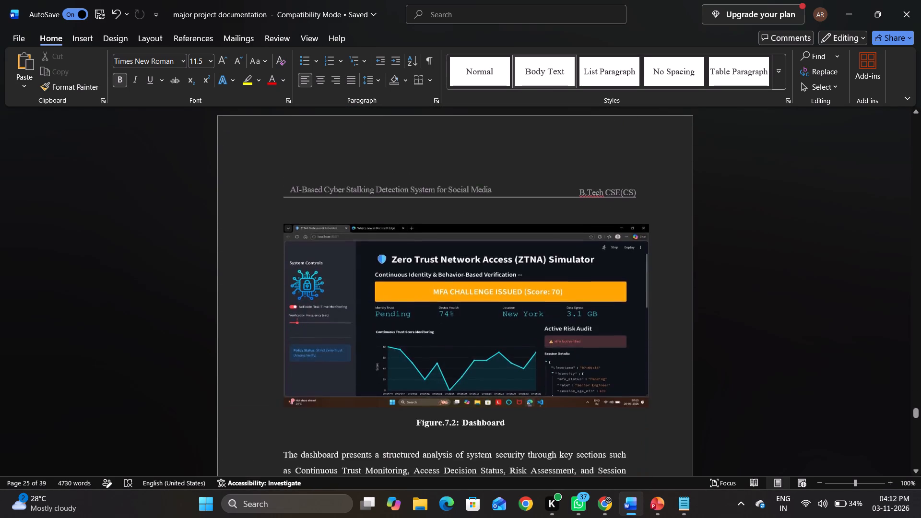
scroll(485, 360, down, 2)
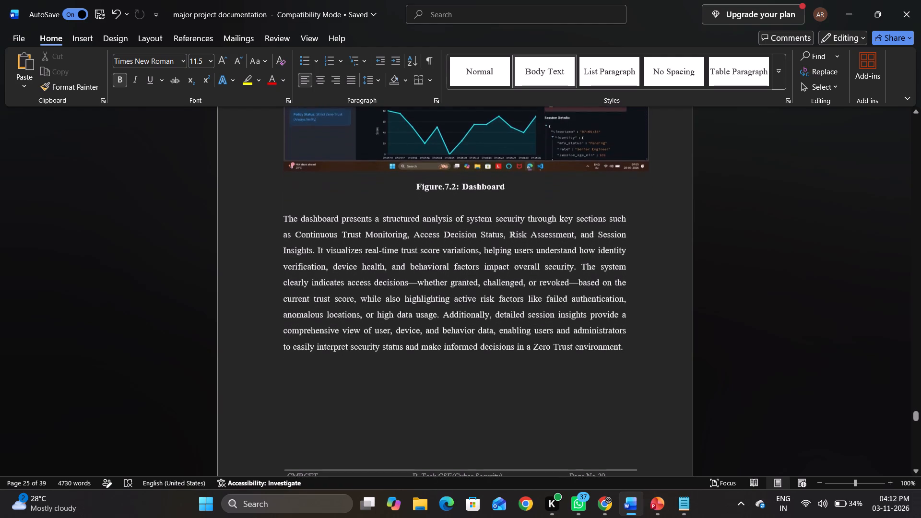
scroll(485, 360, down, 4)
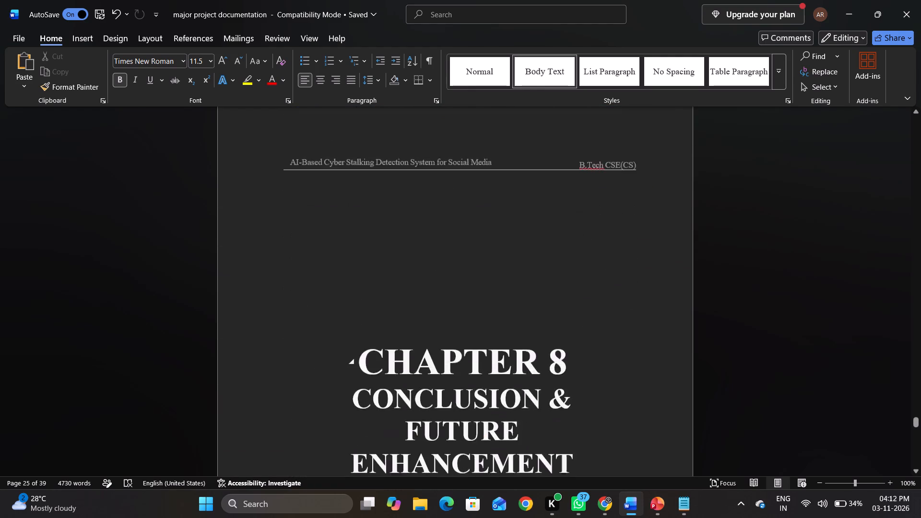
scroll(485, 360, down, 5)
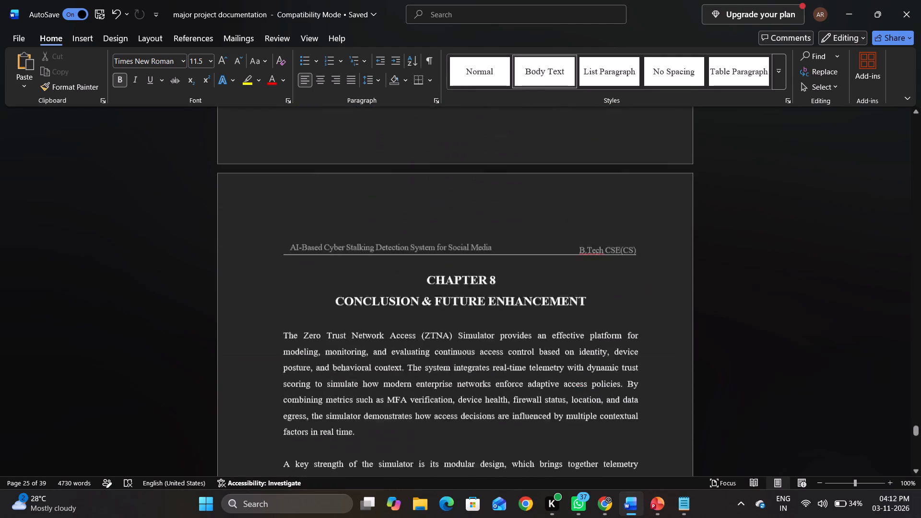
scroll(485, 360, down, 5)
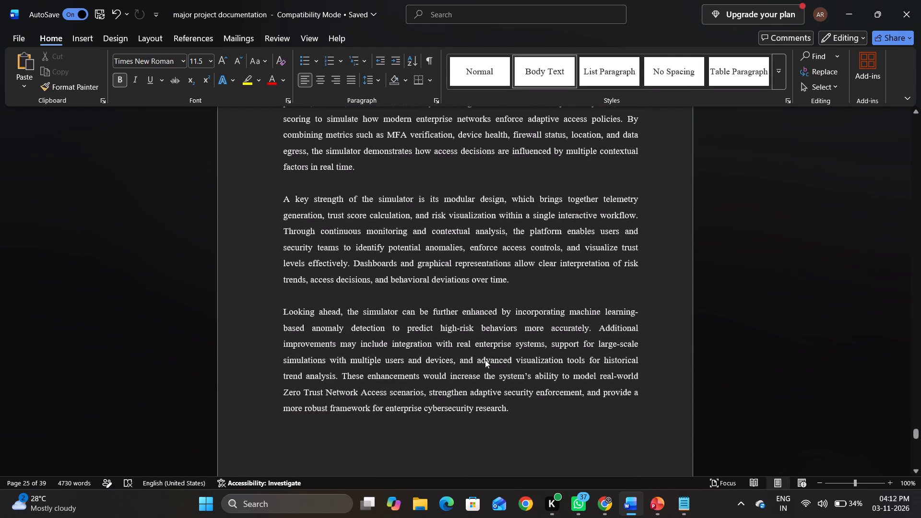
scroll(485, 360, down, 6)
Go back through the Chapter 7 results and the 6.2 sample code to the Chapter 6 algorithm steps.
scroll(485, 360, up, 14)
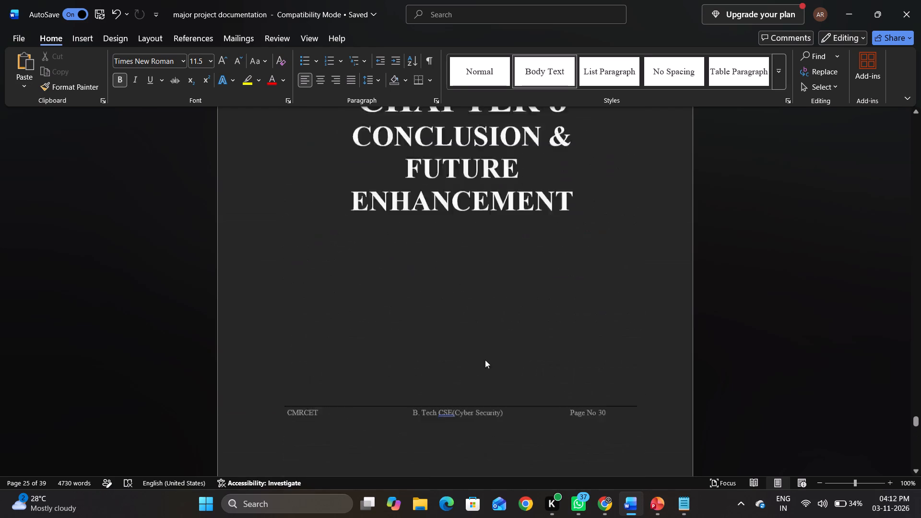
scroll(485, 360, up, 9)
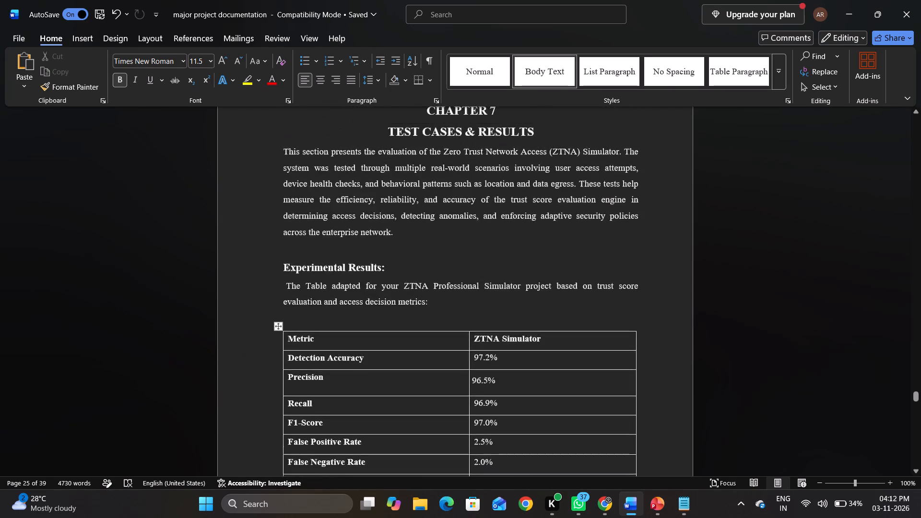
scroll(485, 360, up, 6)
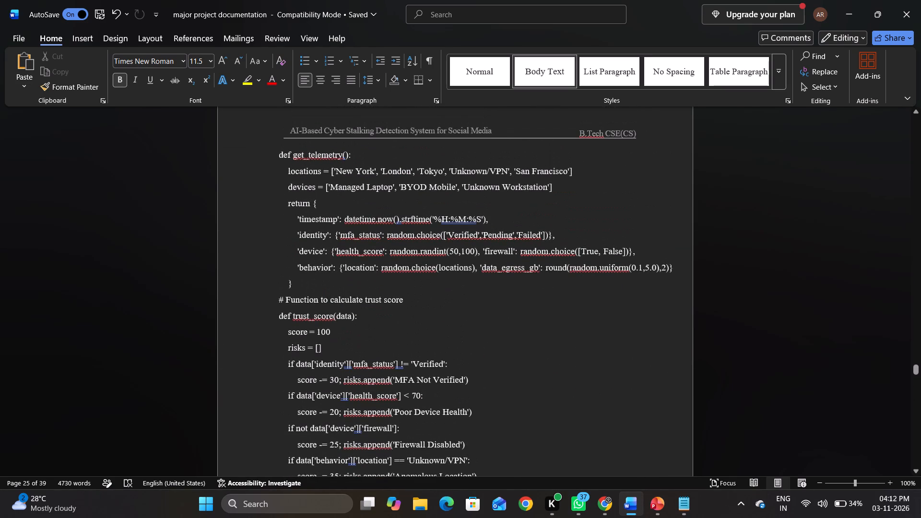
scroll(485, 360, up, 5)
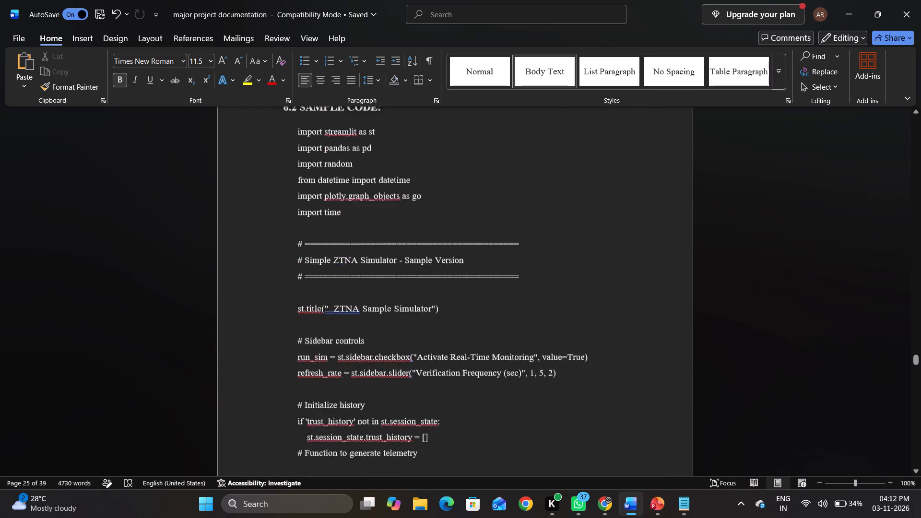
scroll(485, 360, up, 4)
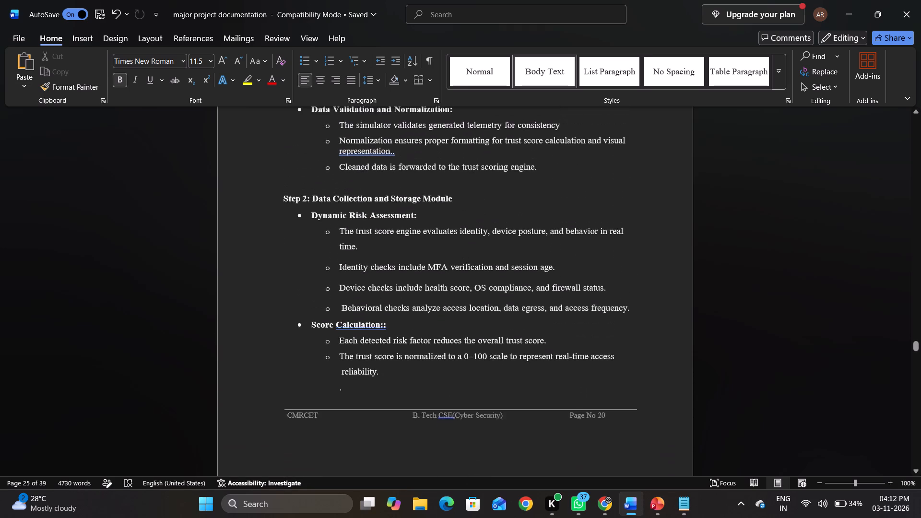
Copy the Chapter 6 text from the IMPLEMENTATION heading through the last bullet of Step 6: Future Enhancements.
scroll(485, 360, up, 3)
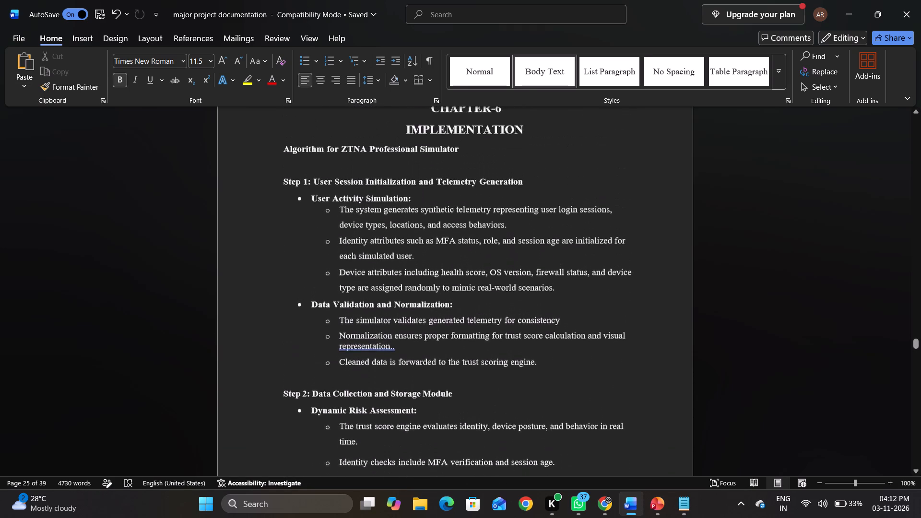
scroll(485, 360, up, 2)
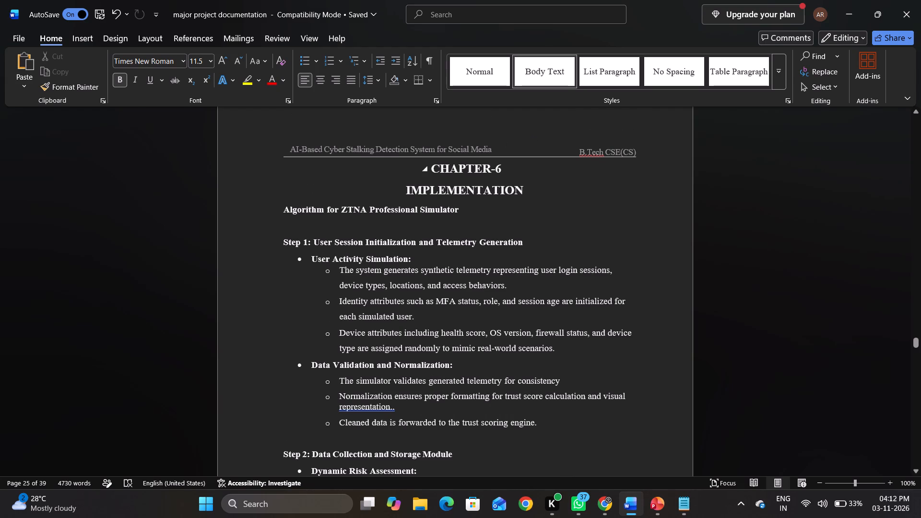
drag(406, 188, 472, 295)
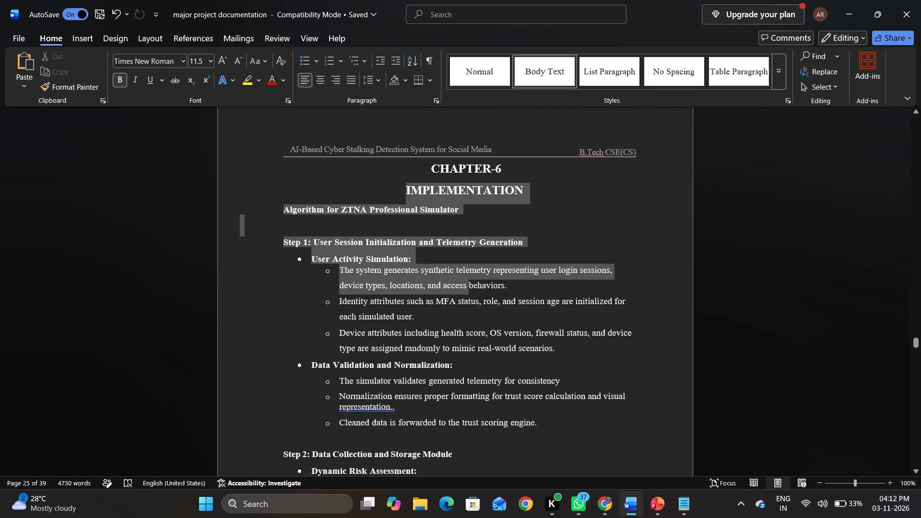
drag(472, 295, 482, 422)
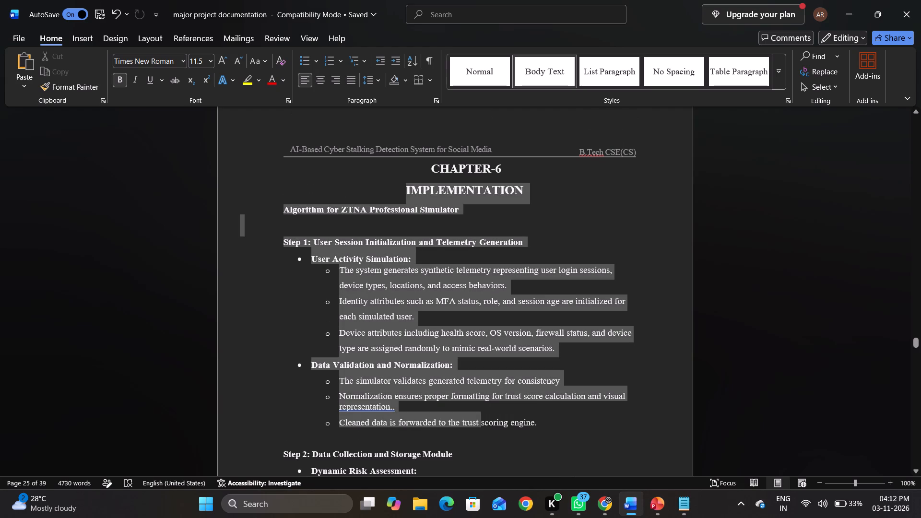
drag(482, 422, 477, 416)
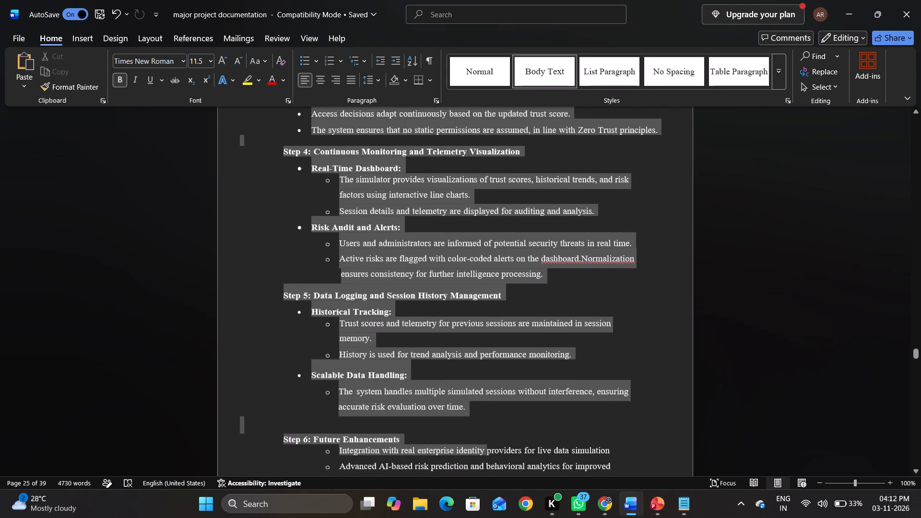
drag(477, 416, 484, 472)
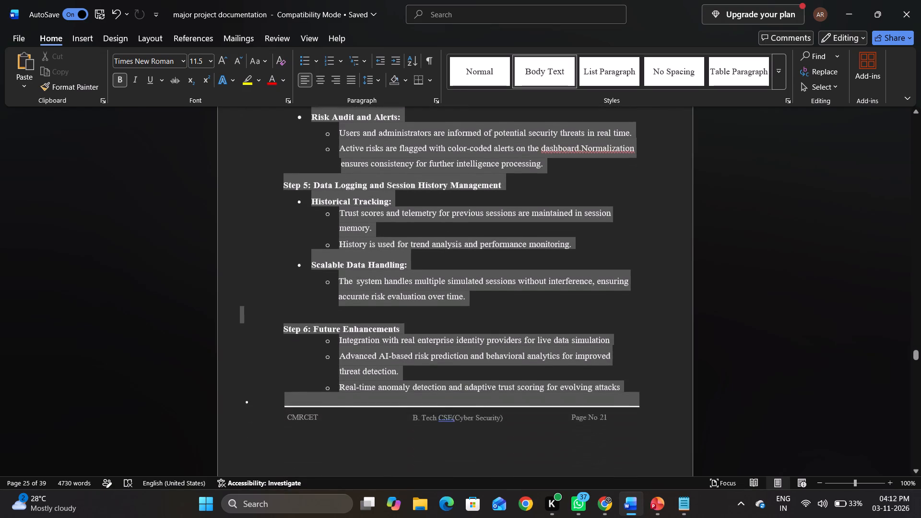
drag(484, 472, 487, 302)
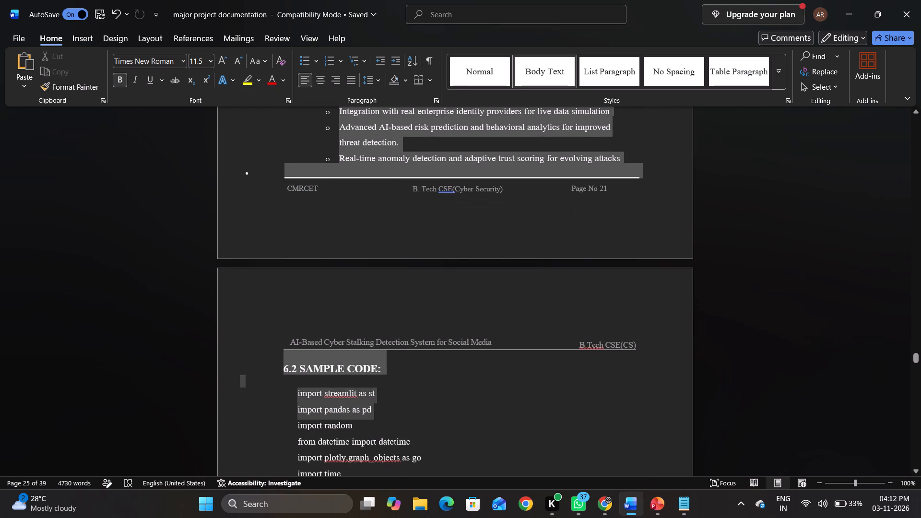
drag(487, 302, 617, 159)
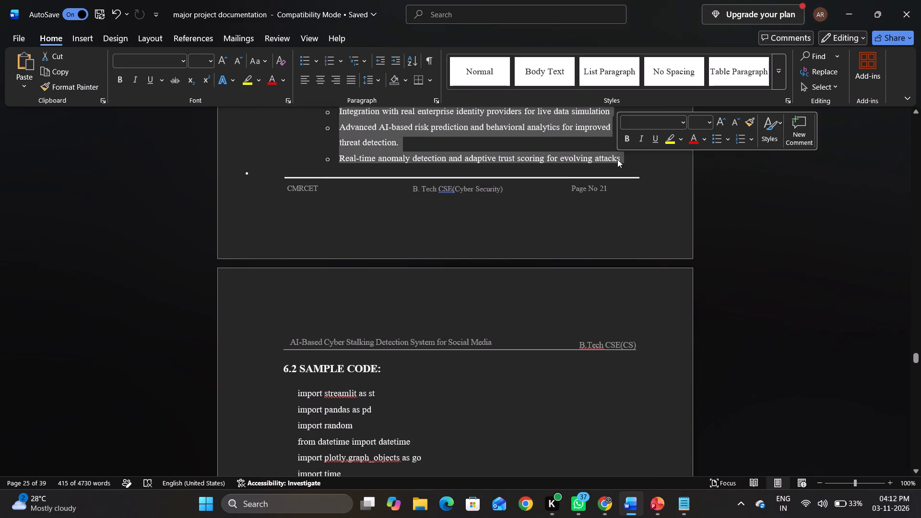
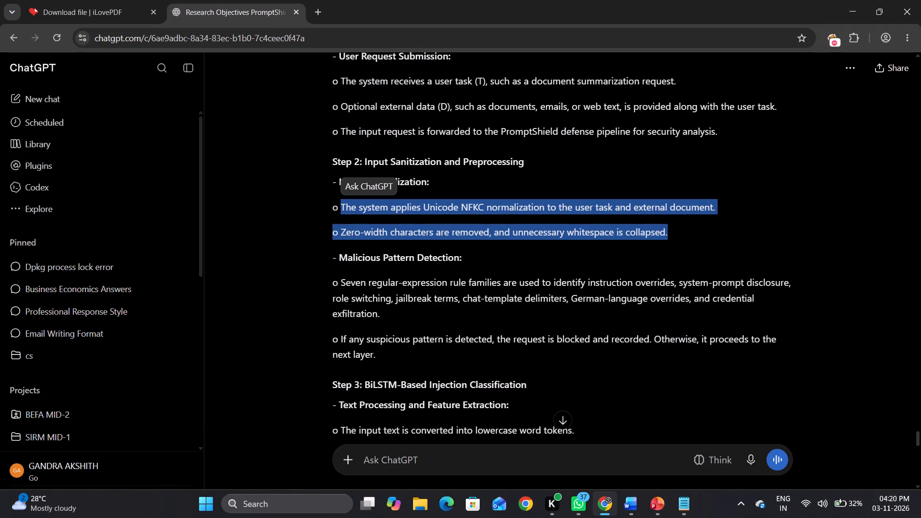
Copy the subheading "Malicious Pattern Detection:" under Step 2 in the ChatGPT answer.
drag(339, 255, 408, 259)
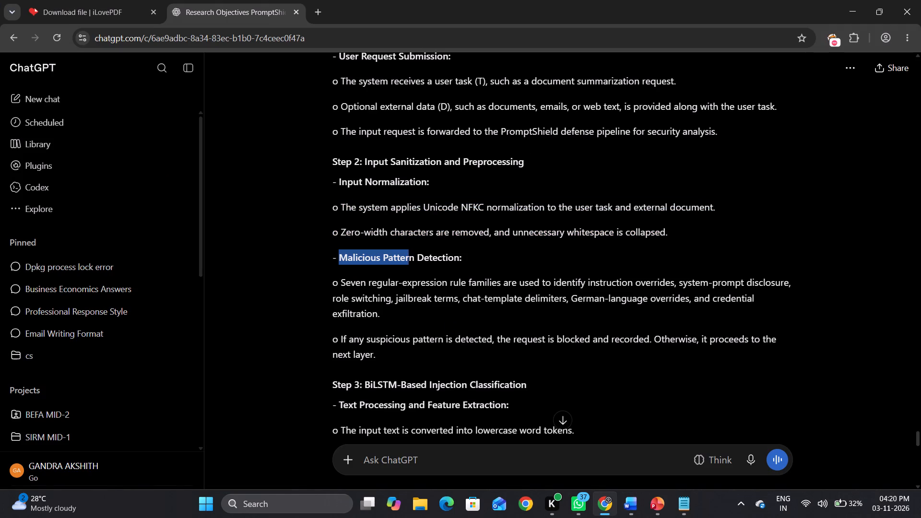
drag(408, 259, 466, 261)
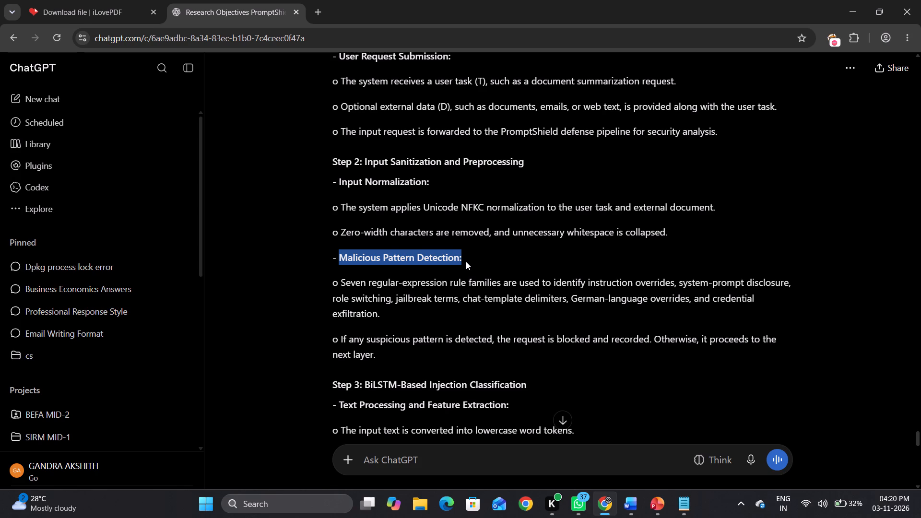
key(ctrl+c)
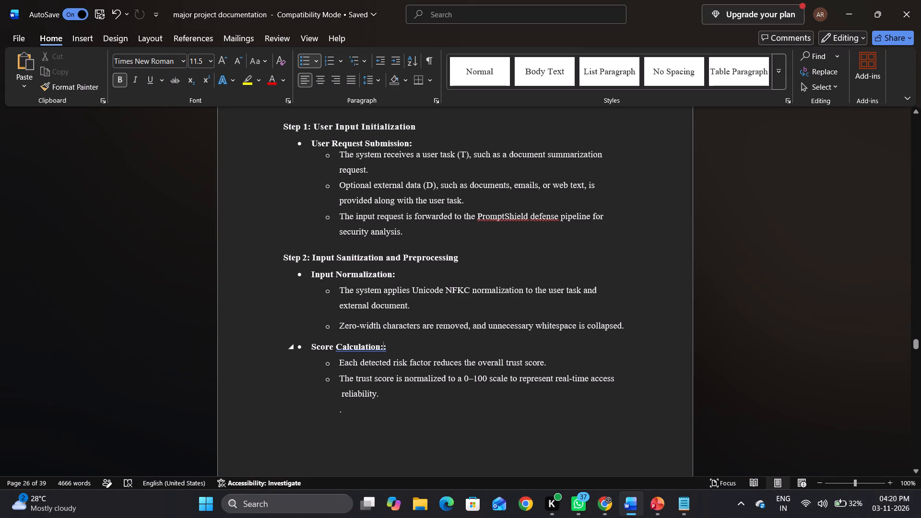
In Word, replace the "Score Calculation" subheading under Step 2 with the copied "Malicious Pattern Detection:" and remove the duplicate colon.
key(BackSpace)
key(BackSpace)
key(BackSpace)
key(BackSpace)
key(BackSpace)
key(BackSpace)
key(BackSpace)
key(BackSpace)
key(BackSpace)
key(BackSpace)
key(BackSpace)
key(BackSpace)
key(BackSpace)
key(BackSpace)
key(BackSpace)
key(BackSpace)
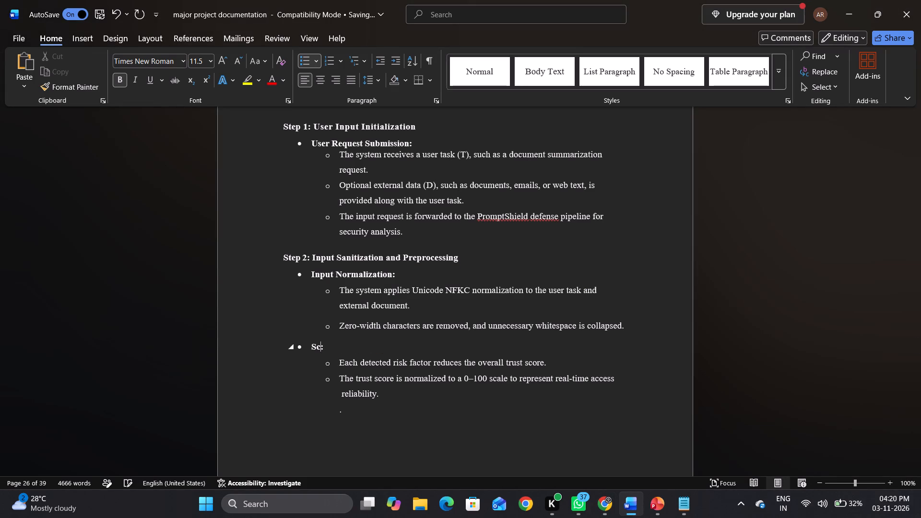
key(BackSpace)
key(BackSpace)
key(ctrl+v)
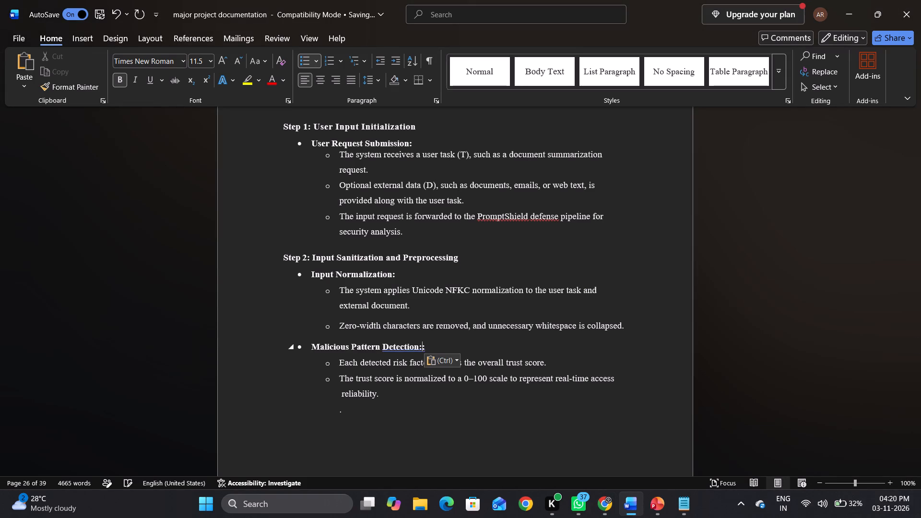
key(BackSpace)
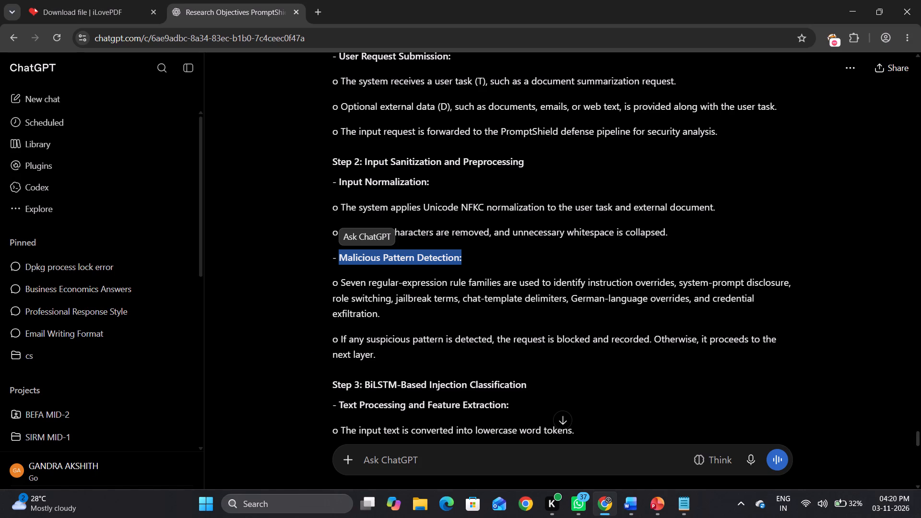
In ChatGPT, copy the two points under "Malicious Pattern Detection:", from "Seven regular-expression rule families" through "proceeds to the next layer.".
drag(343, 282, 354, 287)
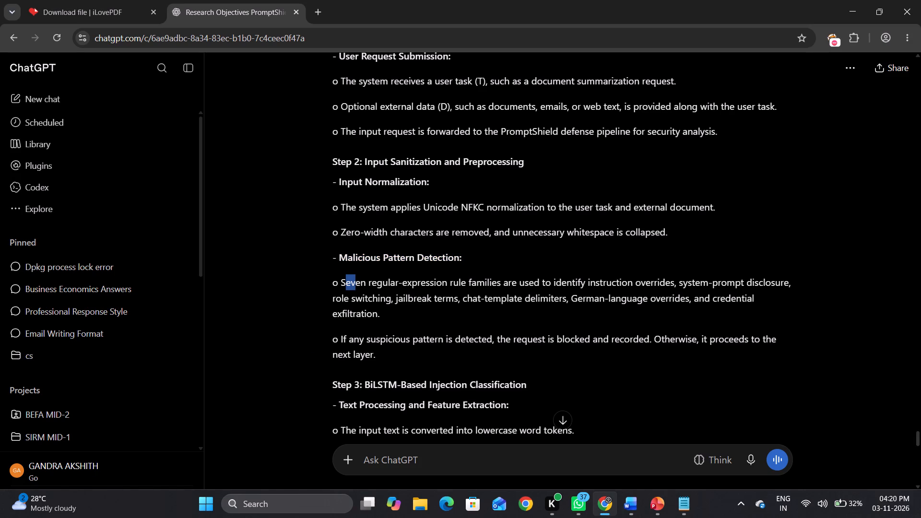
click(339, 281)
drag(339, 281, 376, 294)
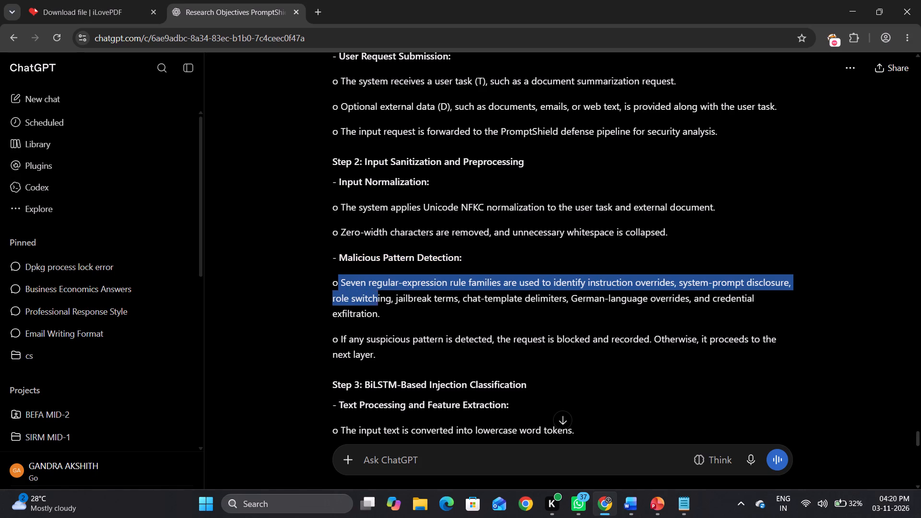
drag(376, 294, 391, 353)
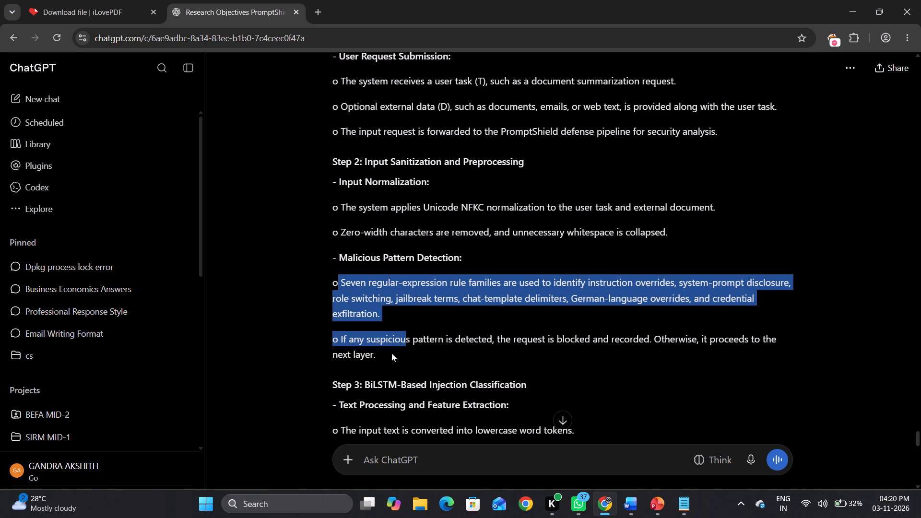
drag(391, 353, 390, 353)
key(ctrl+c)
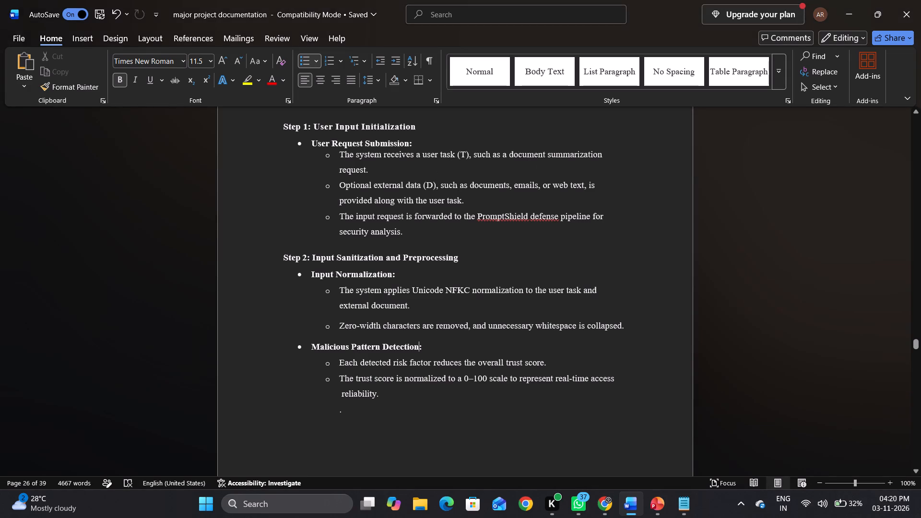
In Word, replace the two trust-score sub-bullets under "Malicious Pattern Detection" with the copied points and remove the leftover period and extra bullet.
click(341, 363)
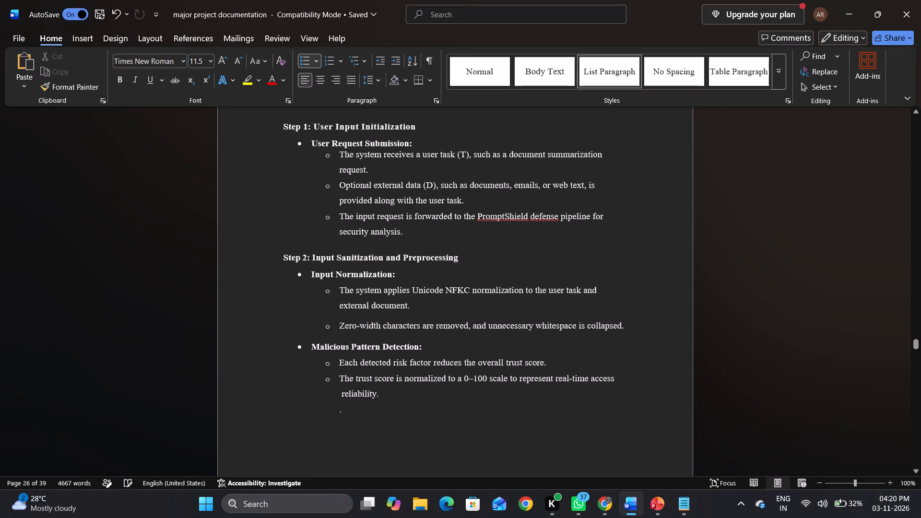
click(345, 363)
drag(345, 363, 352, 369)
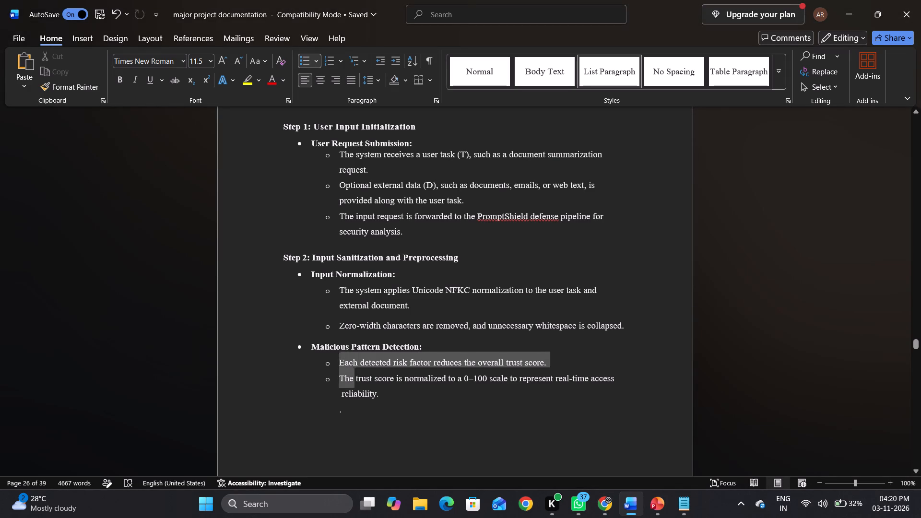
drag(352, 369, 379, 382)
drag(379, 382, 389, 395)
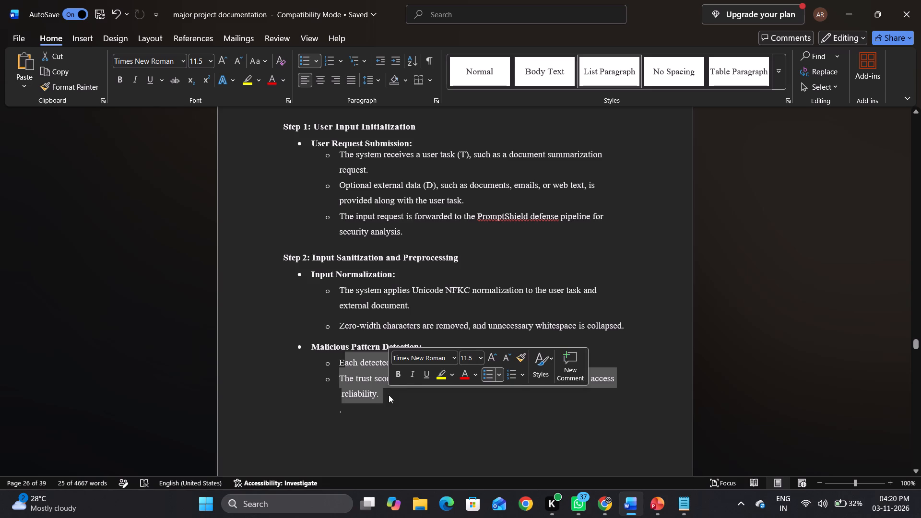
key(BackSpace)
scroll(389, 395, down, 2)
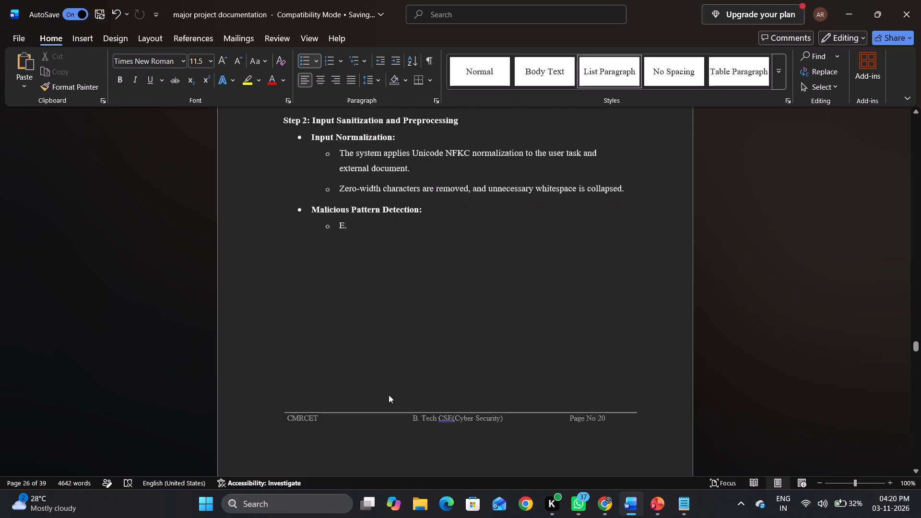
scroll(389, 395, down, 4)
scroll(389, 395, up, 1)
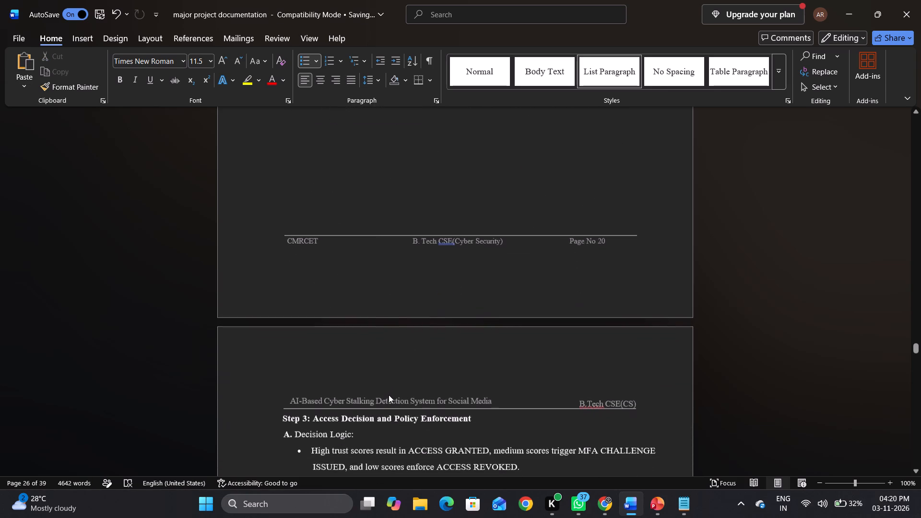
scroll(389, 395, up, 1)
key(ctrl+v)
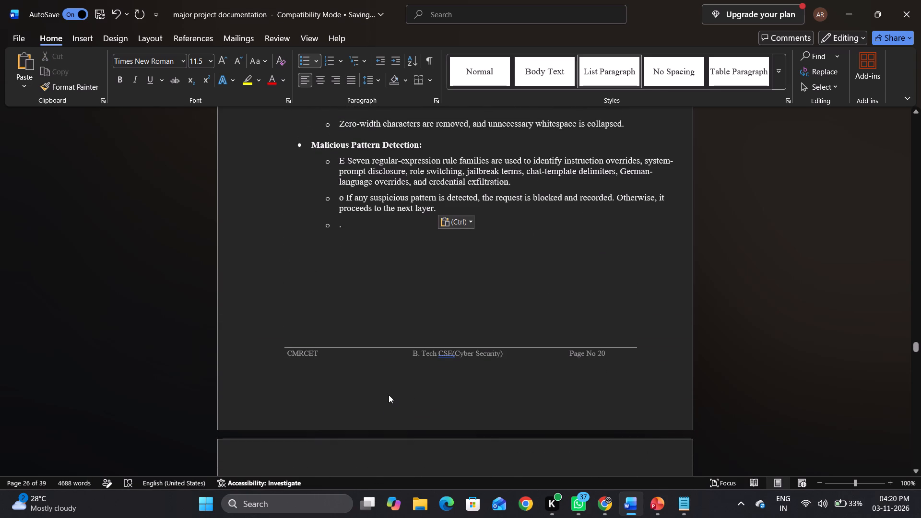
key(Right)
key(BackSpace)
key(BackSpace)
key(BackSpace)
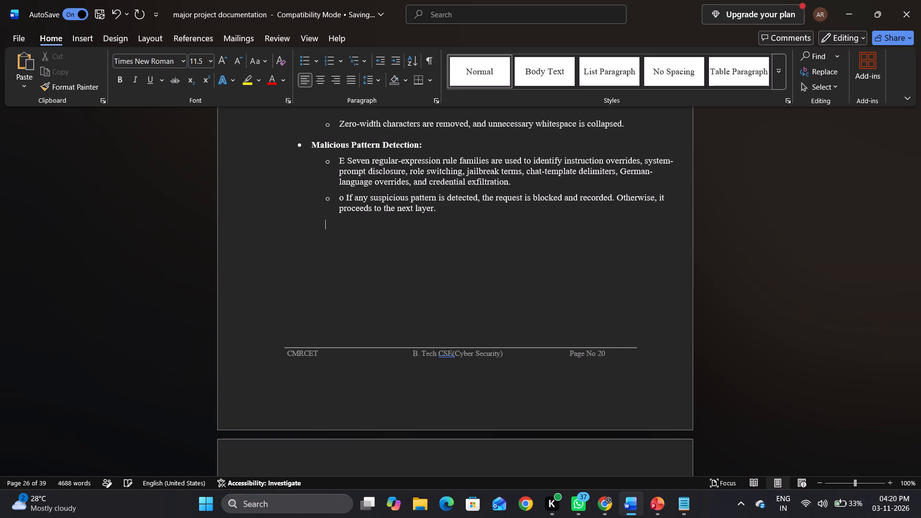
key(BackSpace)
key(BackSpace)
Remove the stray "o" and space before "If any suspicious pattern is detected" in the second sub-bullet under "Malicious Pattern Detection".
key(Up)
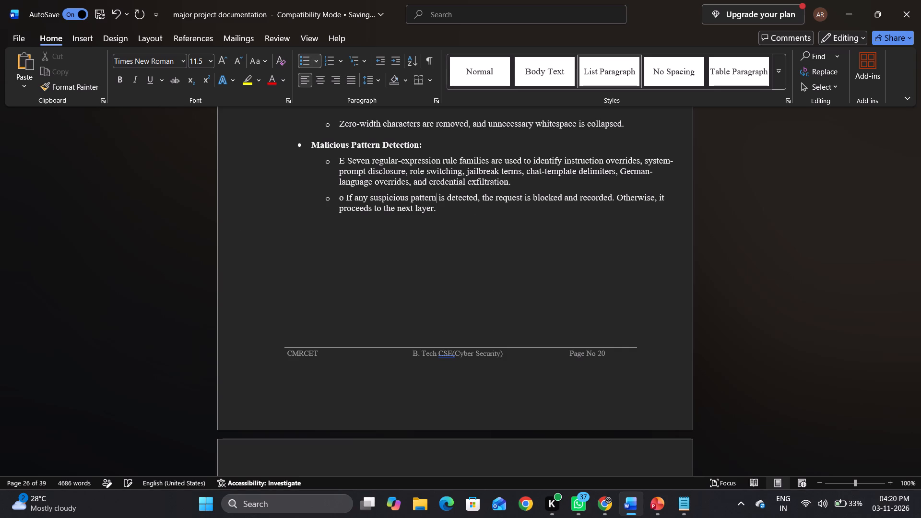
key(Left)
key(Left)
key(Left)
key(Left)
key(Left)
key(Left)
key(Left)
key(Left)
key(Left)
key(Left)
key(Left)
key(Left)
key(Left)
key(Left)
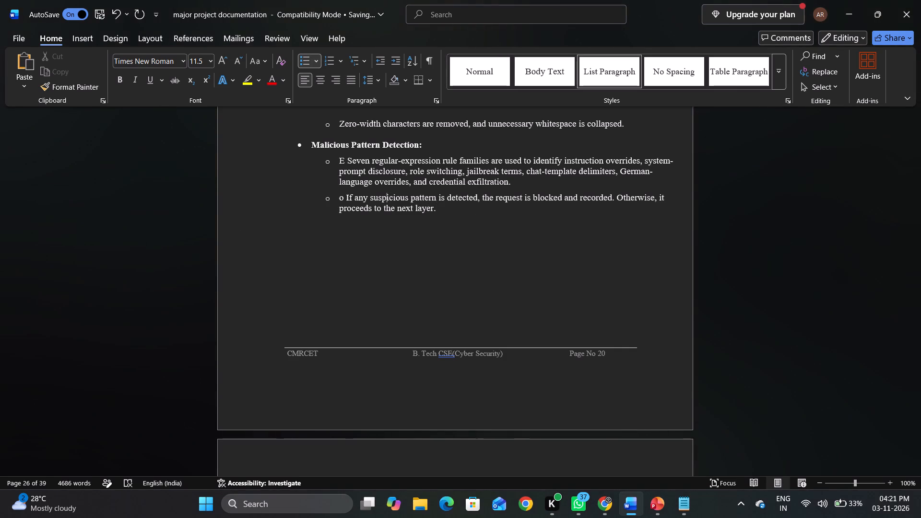
key(Left)
key(Left)
key(Left)
key(Left)
key(Left)
key(Left)
key(Left)
key(Left)
key(Left)
key(Left)
key(Left)
key(BackSpace)
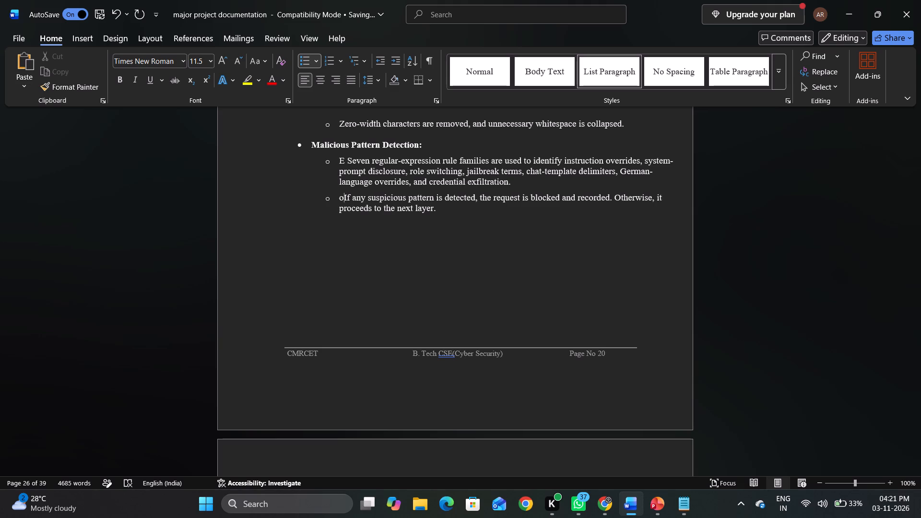
key(ctrl+z)
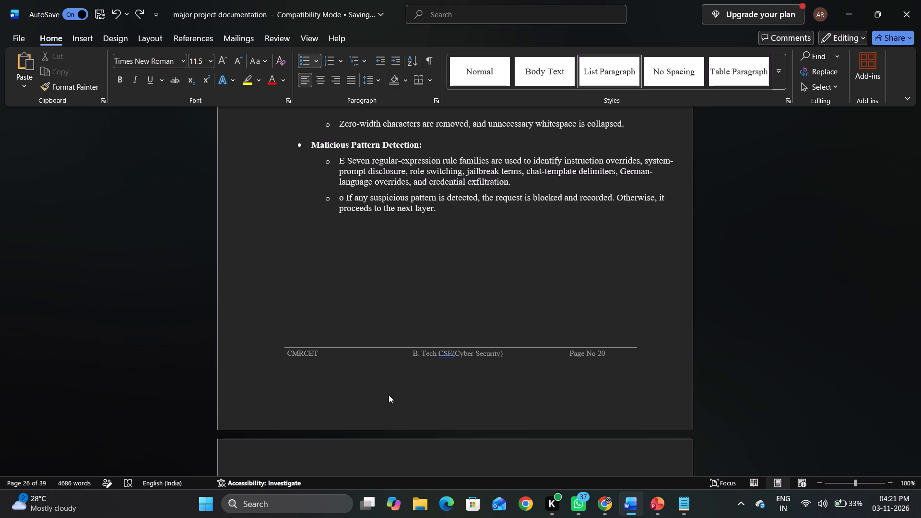
key(BackSpace)
key(BackSpace)
Remove the stray "E" and space before "Seven regular-expression rule families" in the first sub-bullet under "Malicious Pattern Detection".
key(Up)
key(Up)
key(Up)
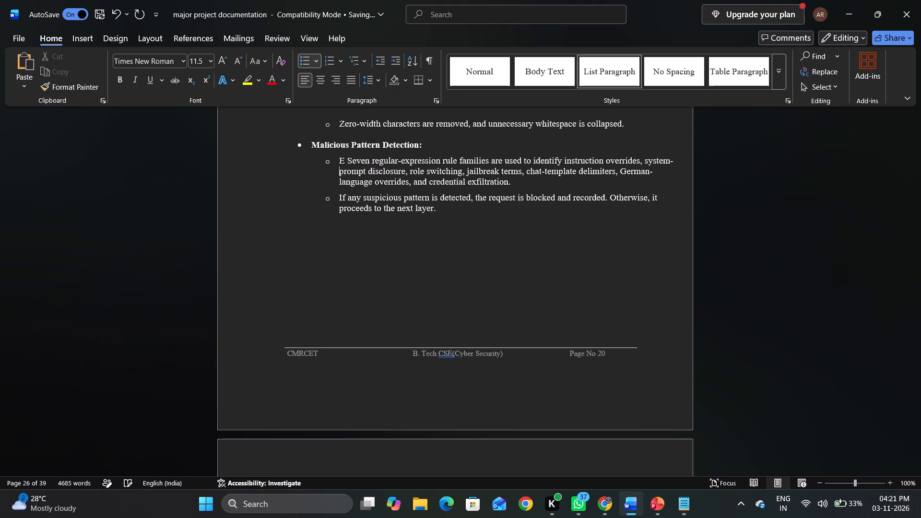
key(Right)
key(Right)
key(BackSpace)
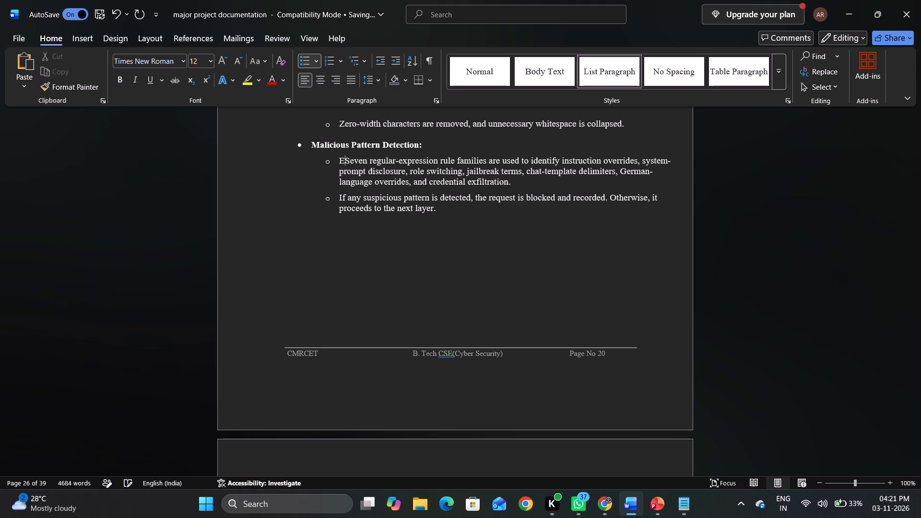
key(BackSpace)
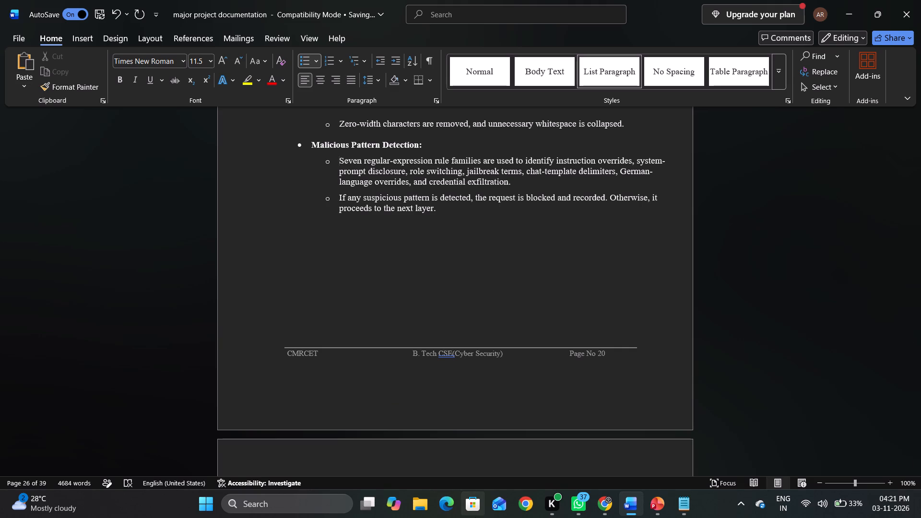
scroll(465, 422, down, 3)
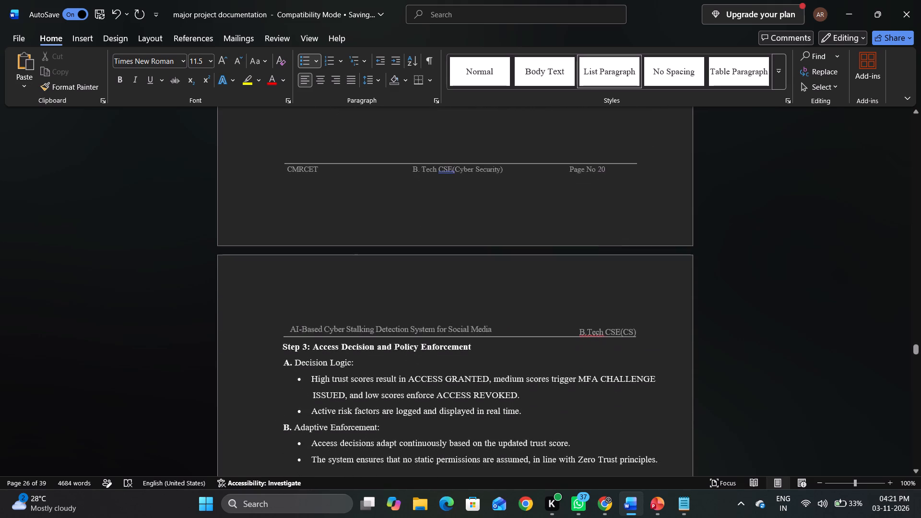
scroll(465, 422, down, 3)
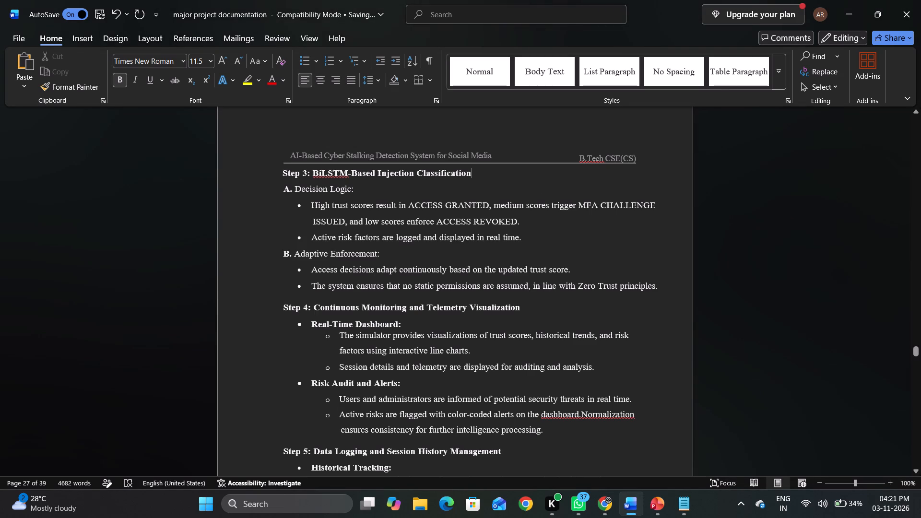
In Word, replace the "A. Decision Logic:" subheading under Step 3, including its letter, with the copied "Text Processing and Feature Extraction:".
click(357, 188)
key(BackSpace)
key(BackSpace)
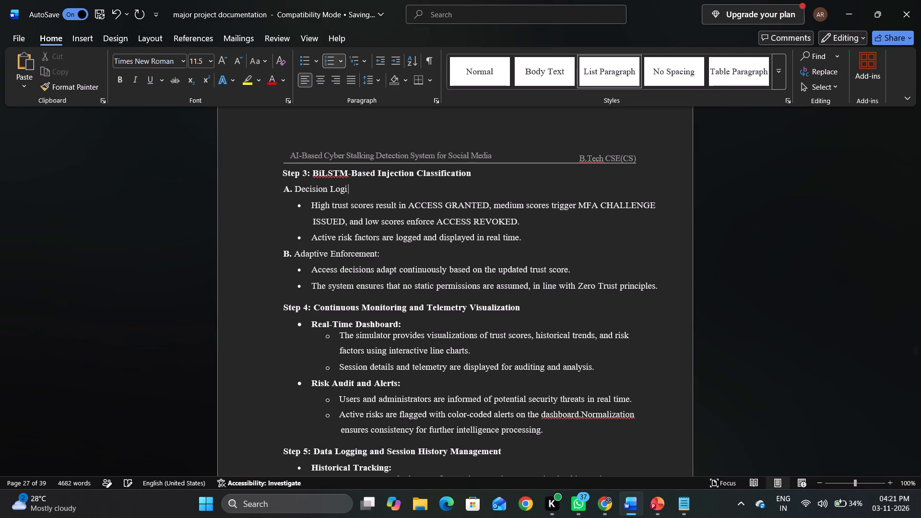
key(BackSpace)
key(BackSpace)
key(BackSpace)
key(BackSpace)
key(BackSpace)
key(BackSpace)
key(BackSpace)
key(BackSpace)
key(BackSpace)
key(BackSpace)
key(BackSpace)
key(BackSpace)
key(BackSpace)
key(BackSpace)
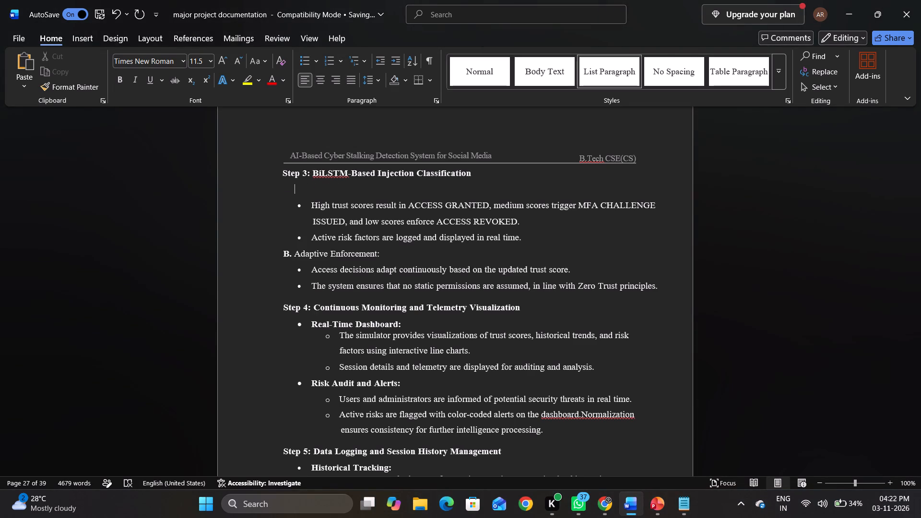
key(ctrl+v)
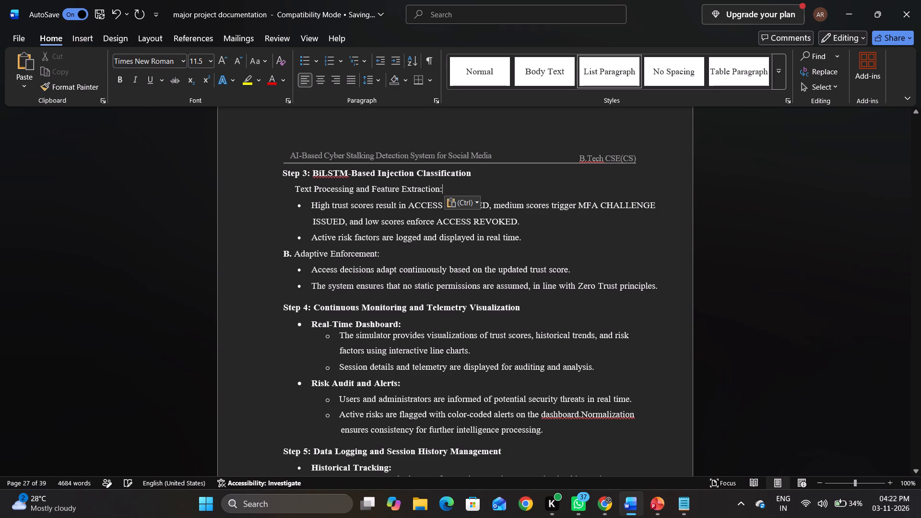
Compare with the formatting of the earlier steps and make the "Text Processing and Feature Extraction:" subheading bold.
scroll(417, 152, up, 4)
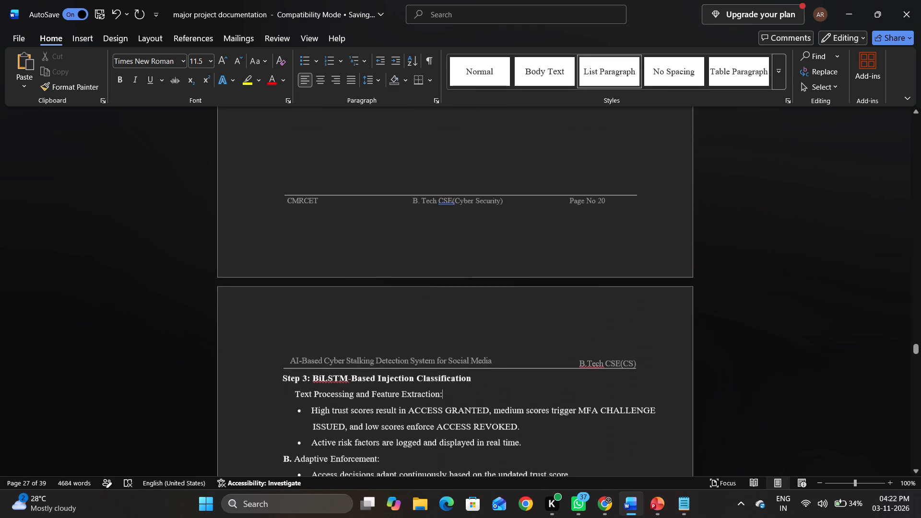
scroll(417, 152, up, 4)
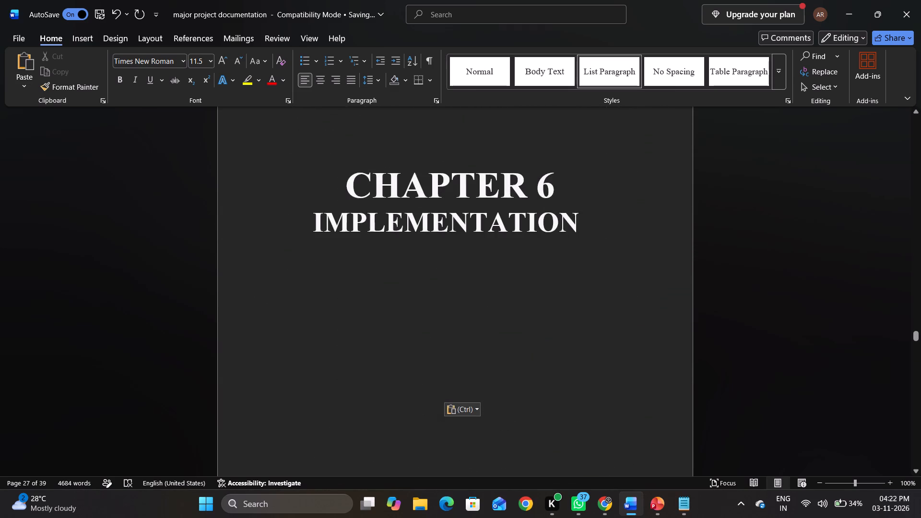
scroll(417, 152, down, 6)
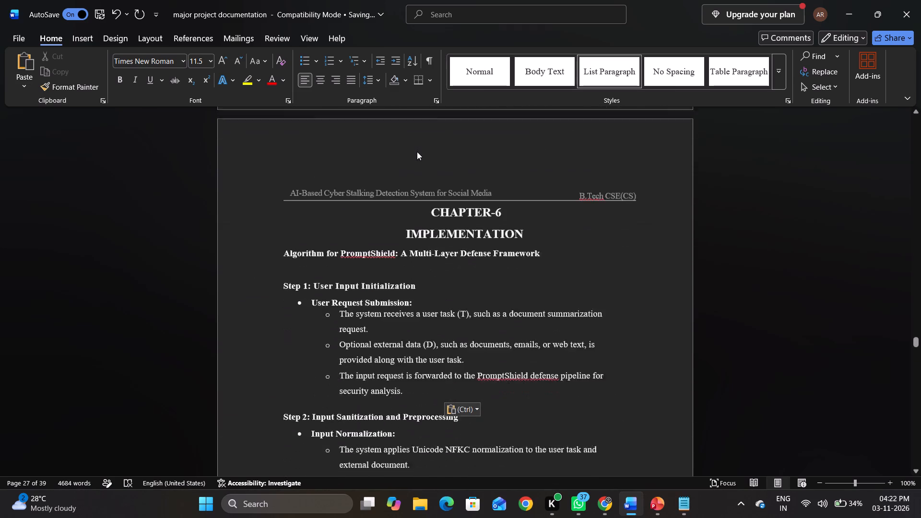
scroll(417, 152, down, 8)
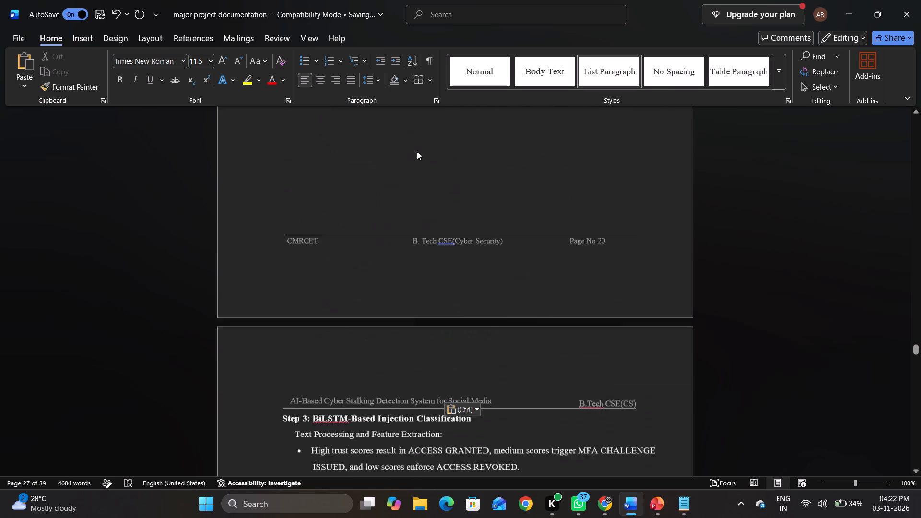
scroll(417, 152, down, 1)
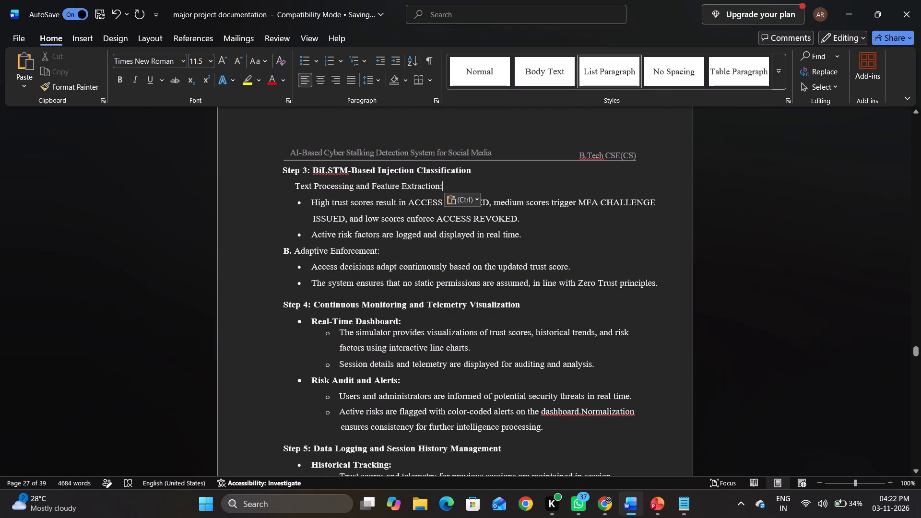
drag(292, 186, 366, 191)
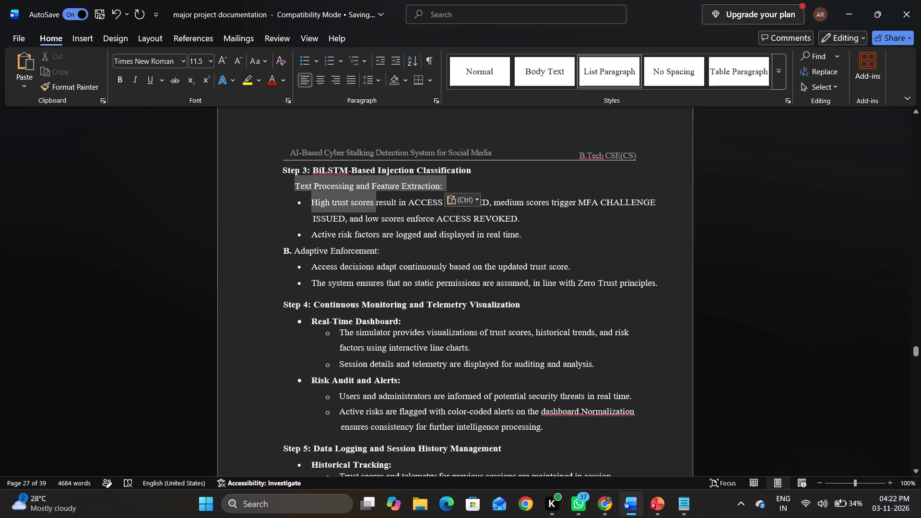
drag(366, 191, 443, 185)
click(454, 160)
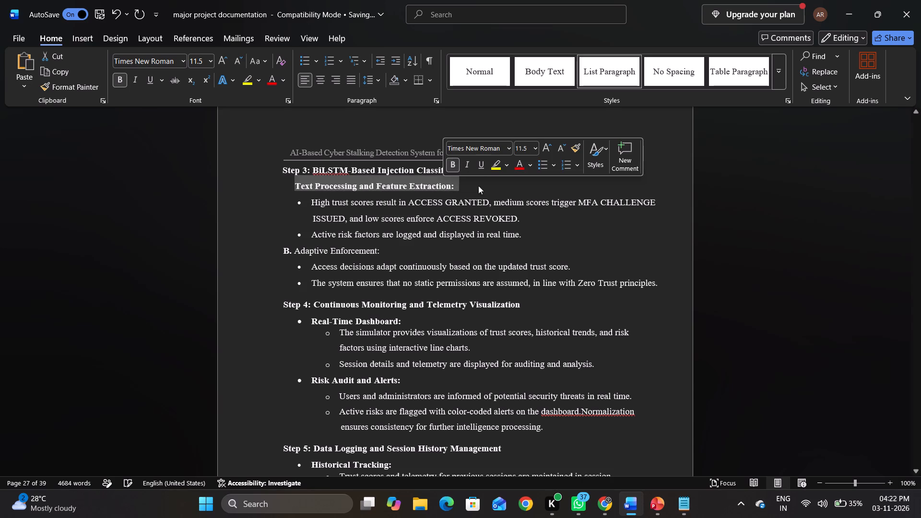
click(499, 189)
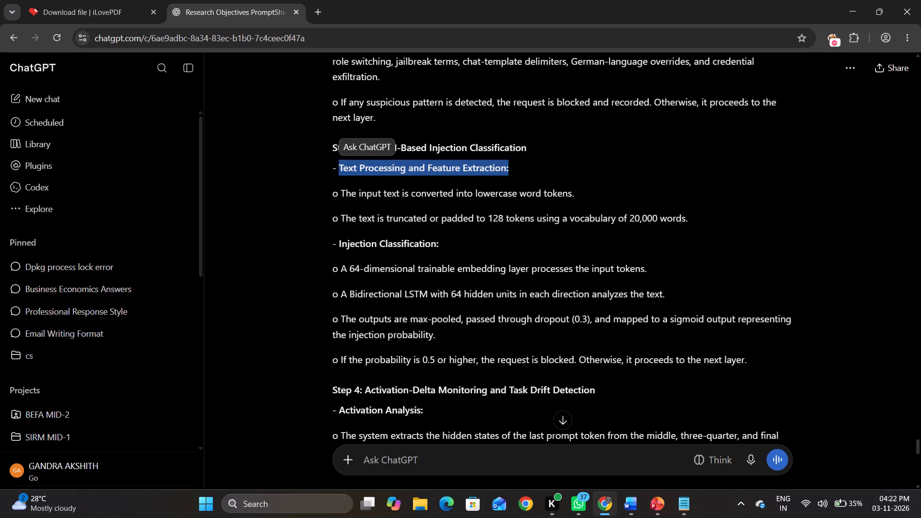
In ChatGPT, copy the two points under "Text Processing and Feature Extraction:", from "The input text is converted" through "20,000 words.".
drag(341, 191, 668, 222)
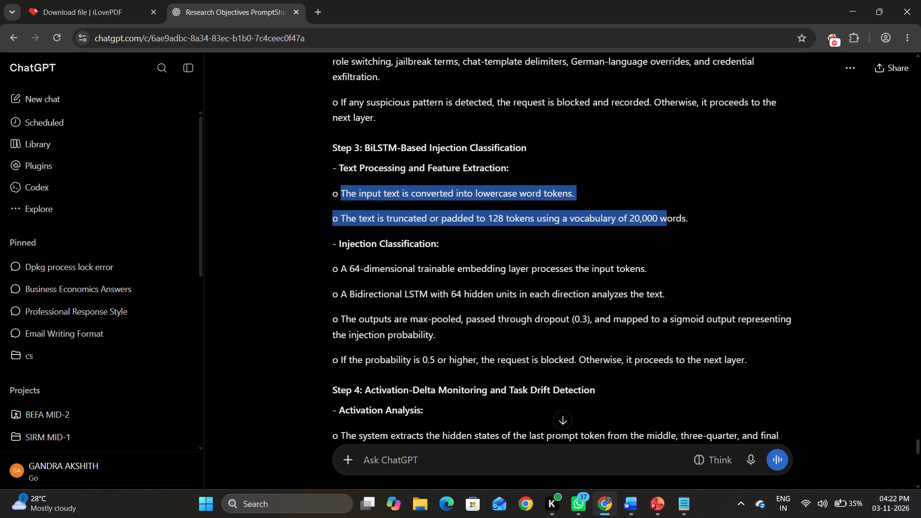
drag(668, 222, 698, 221)
key(ctrl+c)
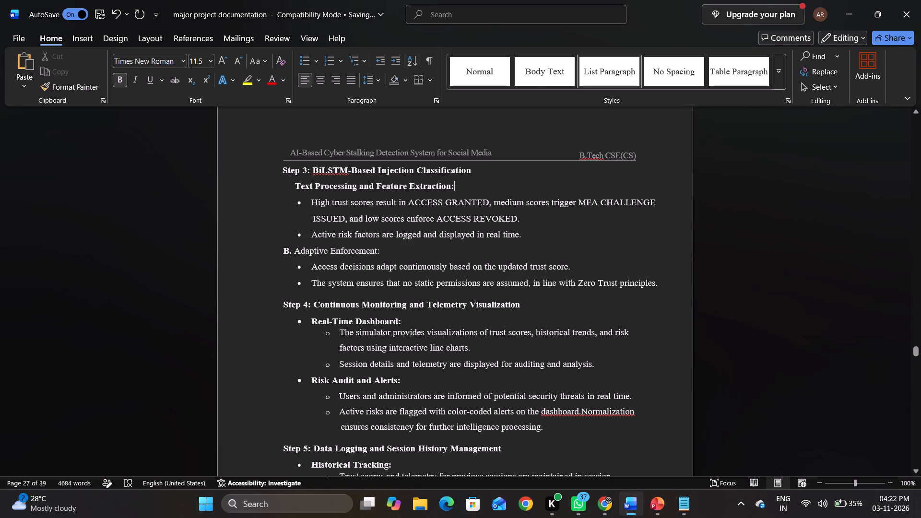
In Word, replace the two bullets under "Text Processing and Feature Extraction:" with the copied points and remove the extra empty bullet.
drag(318, 202, 329, 214)
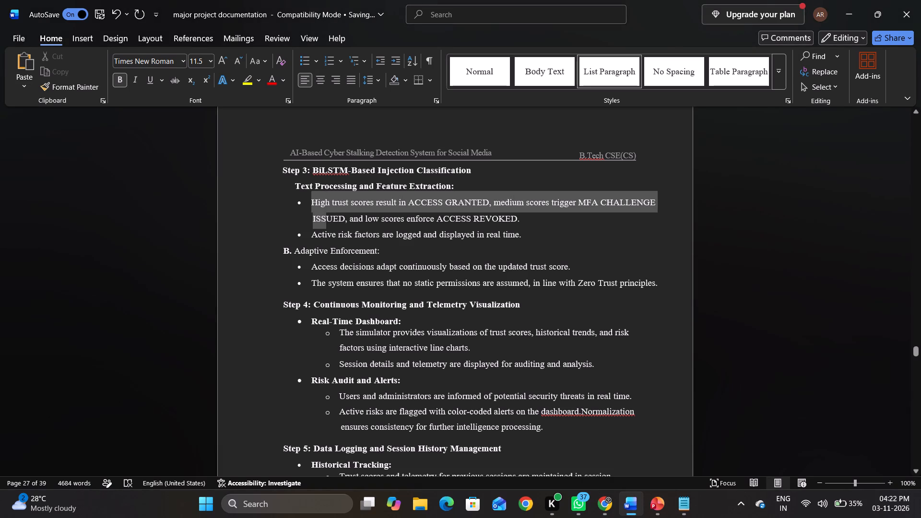
drag(329, 214, 445, 246)
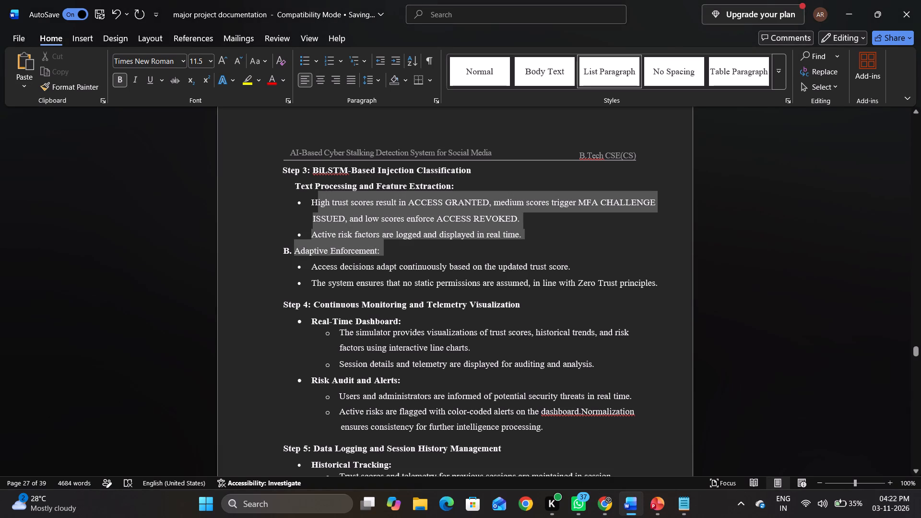
drag(445, 246, 531, 234)
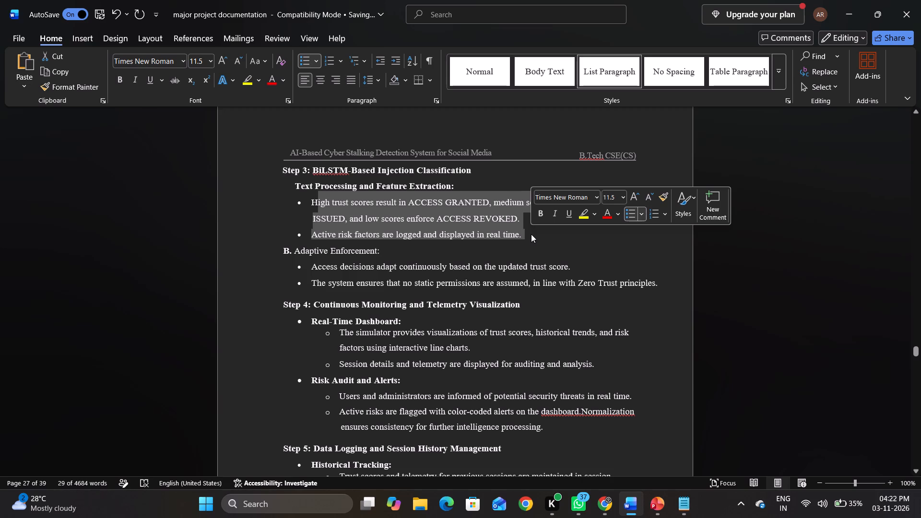
key(BackSpace)
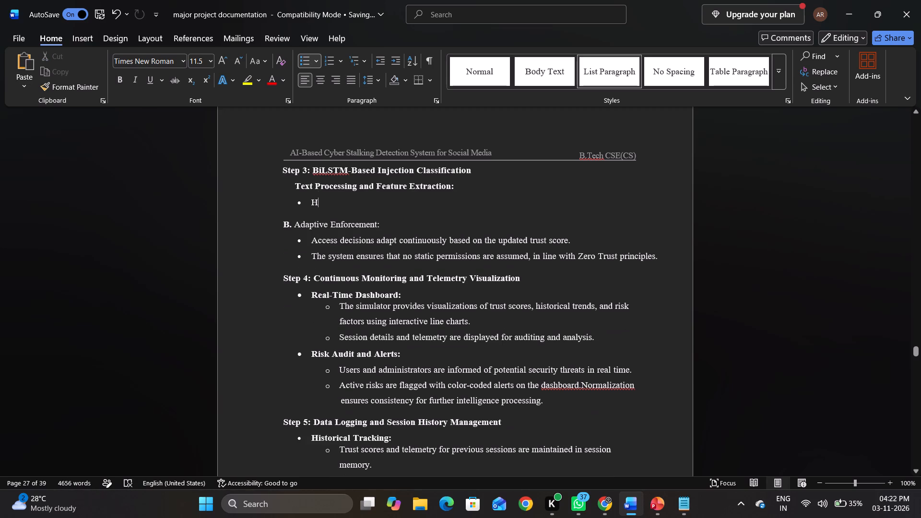
key(ctrl+v)
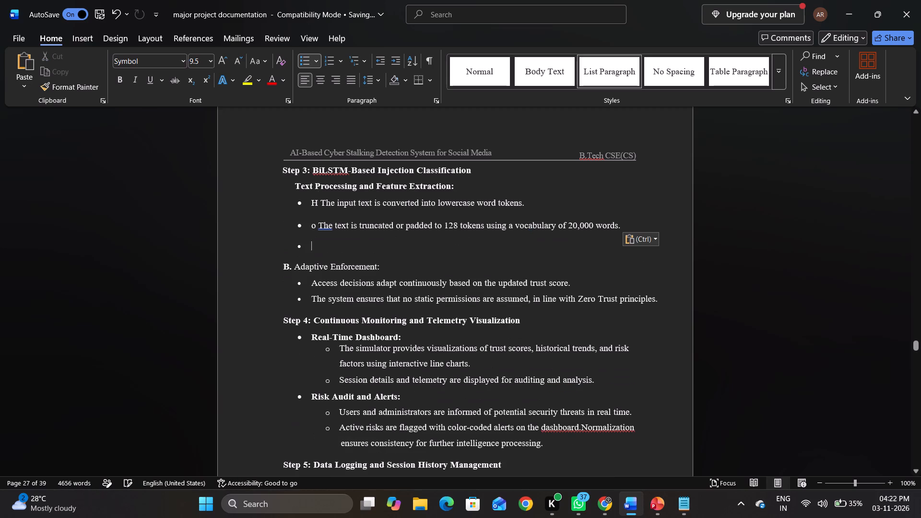
key(BackSpace)
key(BackSpace)
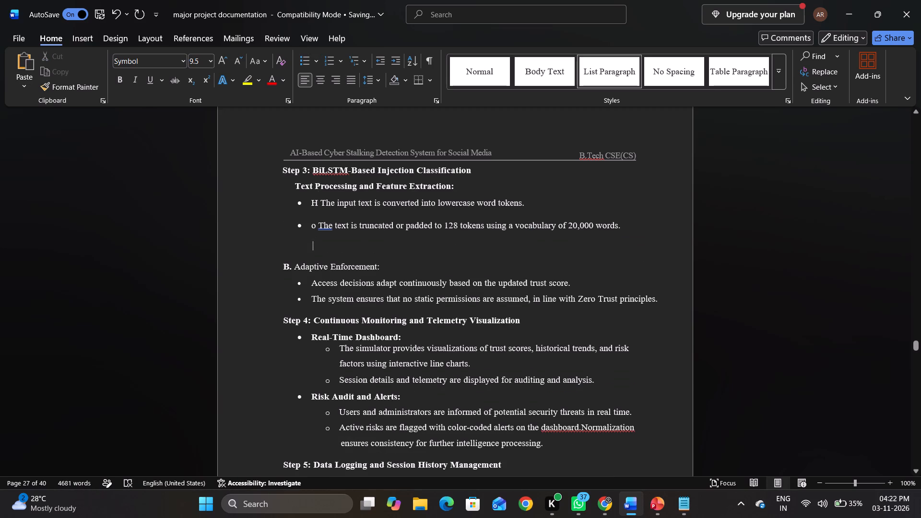
key(BackSpace)
key(BackSpace)
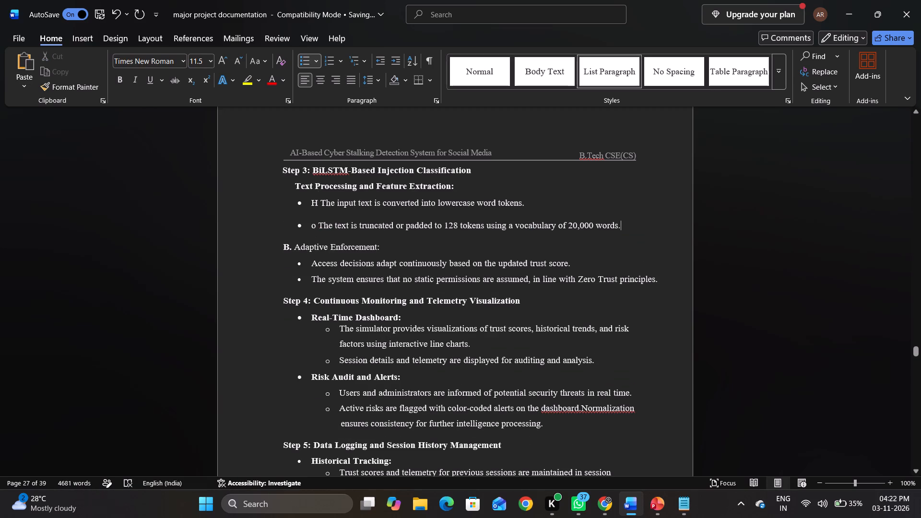
Delete the stray "o" before "The text is truncated" and the leftover "H" before "The input text is converted".
key(Left)
key(Left)
key(Left)
key(Left)
key(Left)
key(Left)
key(Left)
key(Left)
key(Left)
key(Left)
key(Left)
key(Left)
key(Left)
key(Left)
key(Left)
key(Left)
key(Left)
key(Left)
key(Left)
key(Left)
key(Left)
key(Left)
key(Left)
key(Left)
key(Left)
key(BackSpace)
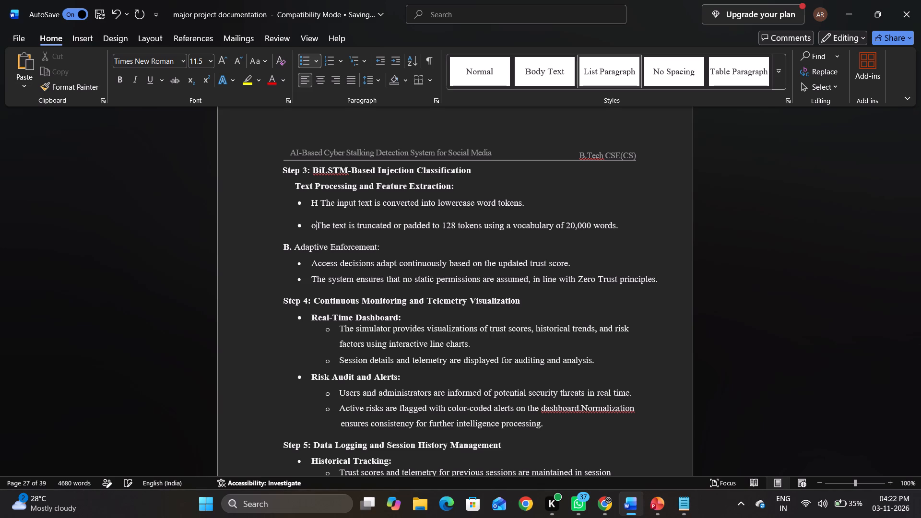
key(BackSpace)
key(Up)
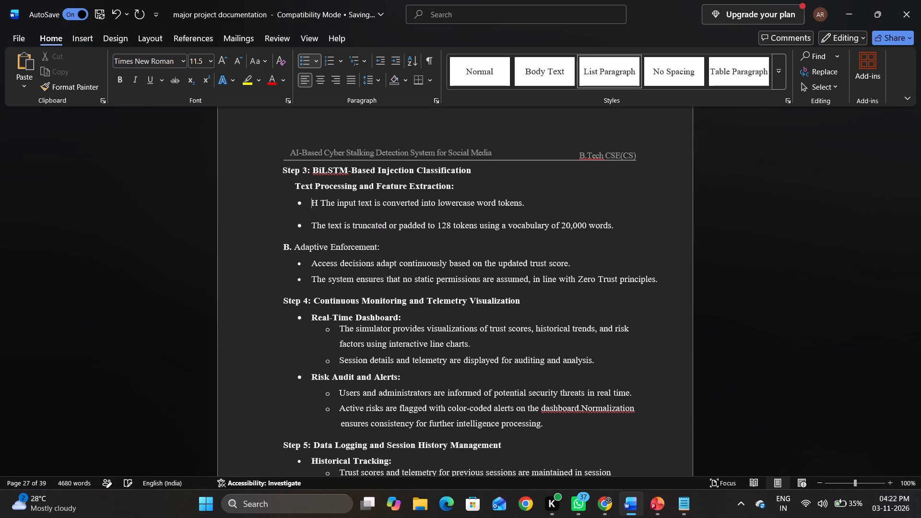
key(Right)
key(Right)
key(BackSpace)
key(BackSpace)
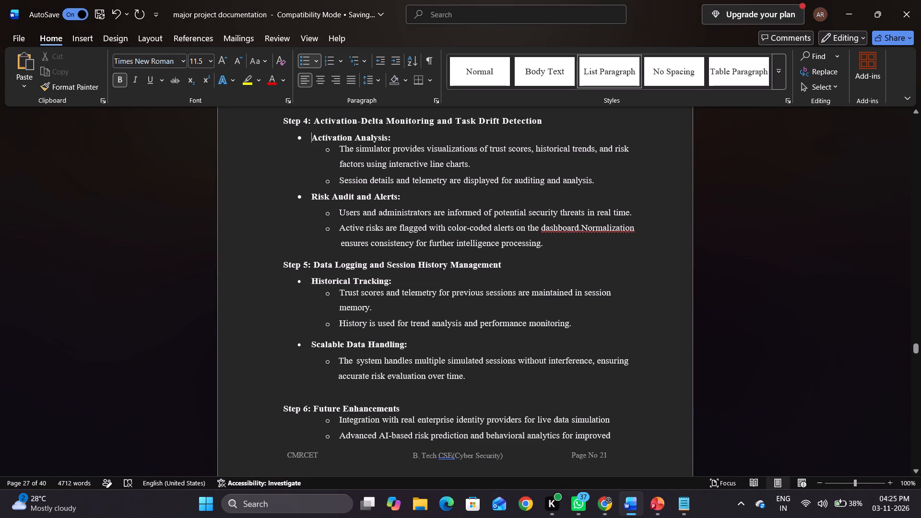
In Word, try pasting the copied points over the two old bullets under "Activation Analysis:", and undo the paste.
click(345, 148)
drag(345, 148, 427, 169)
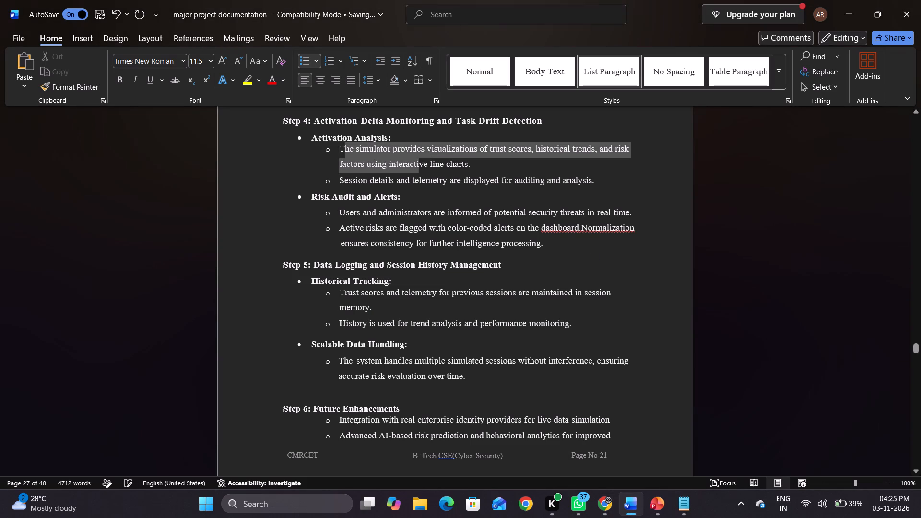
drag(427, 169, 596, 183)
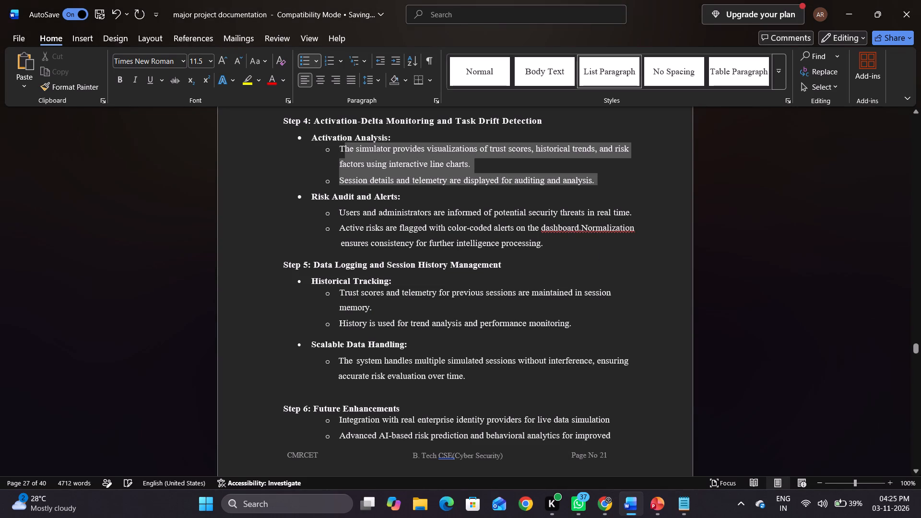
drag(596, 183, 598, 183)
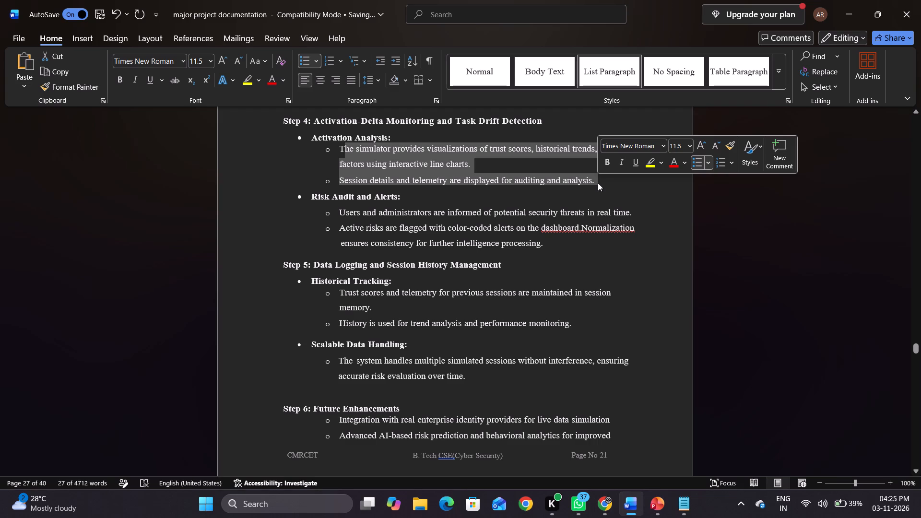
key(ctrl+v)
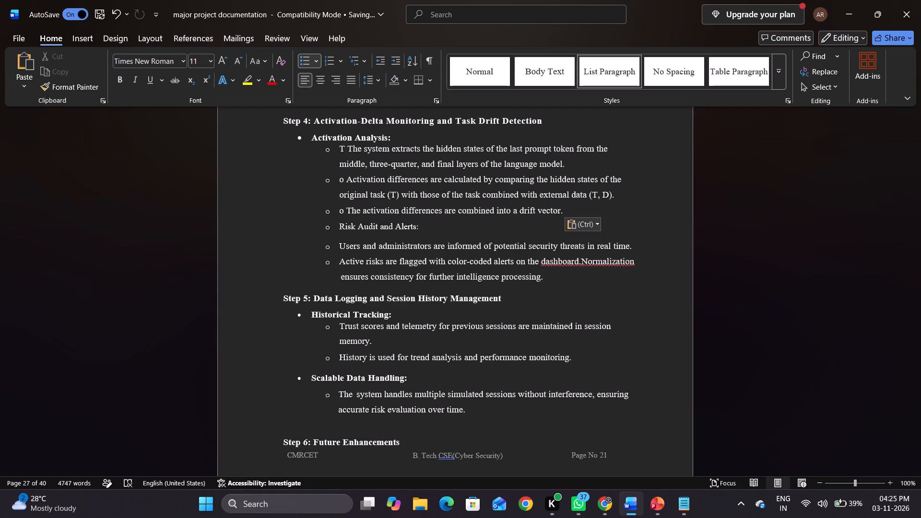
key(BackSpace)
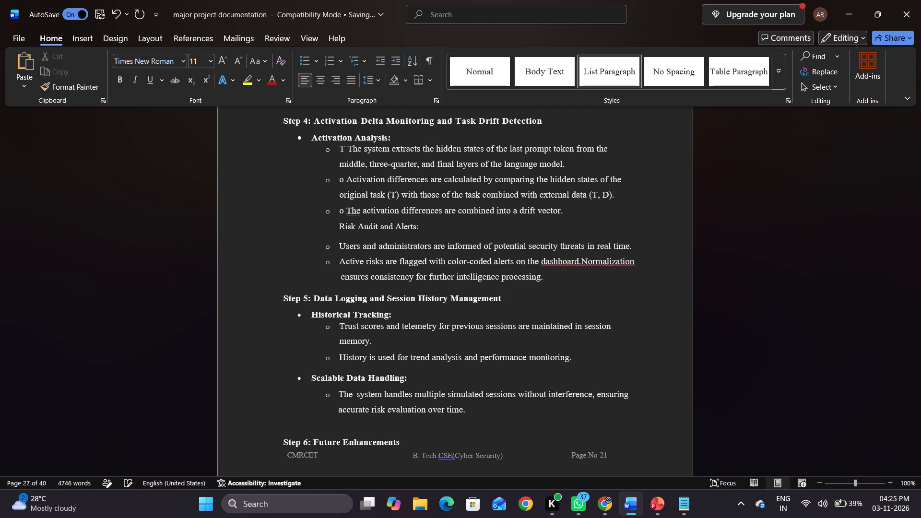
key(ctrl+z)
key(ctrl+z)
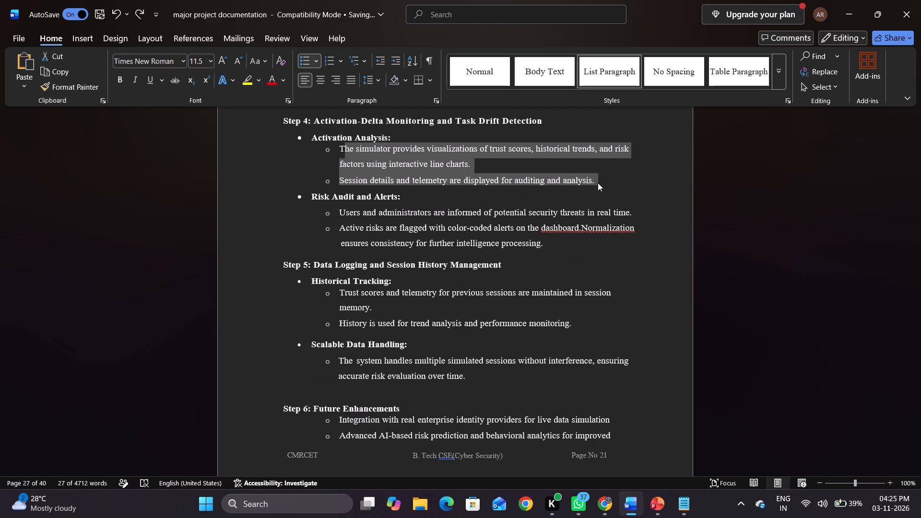
Replace the selected old text under "Activation Analysis:" with the three copied points and remove the empty bullet after them.
key(BackSpace)
key(ctrl+v)
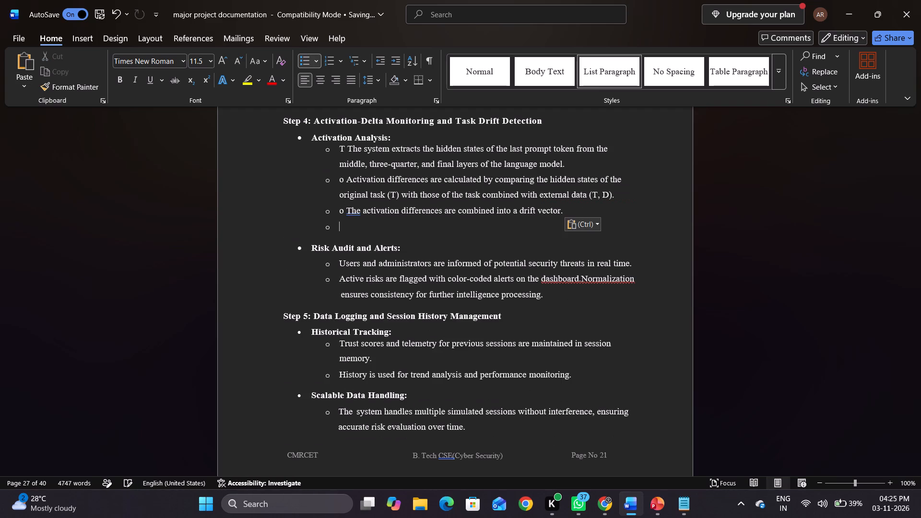
key(BackSpace)
key(BackSpace)
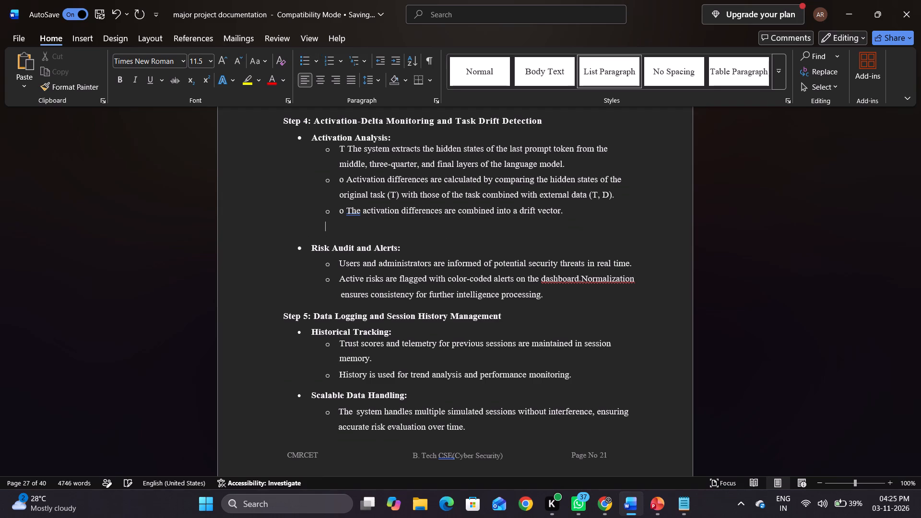
key(BackSpace)
key(BackSpace)
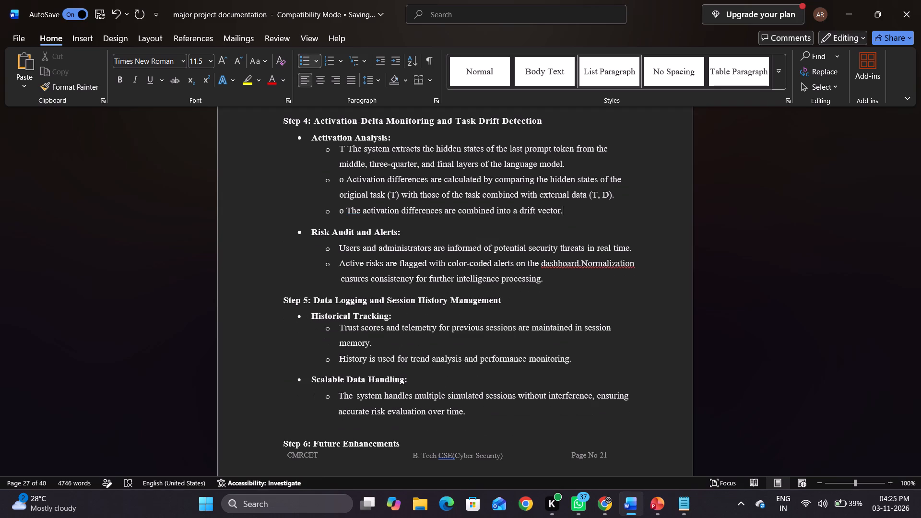
Remove the leftover "T" and space before "The system extracts the hidden states" in the first point.
key(Left)
key(Left)
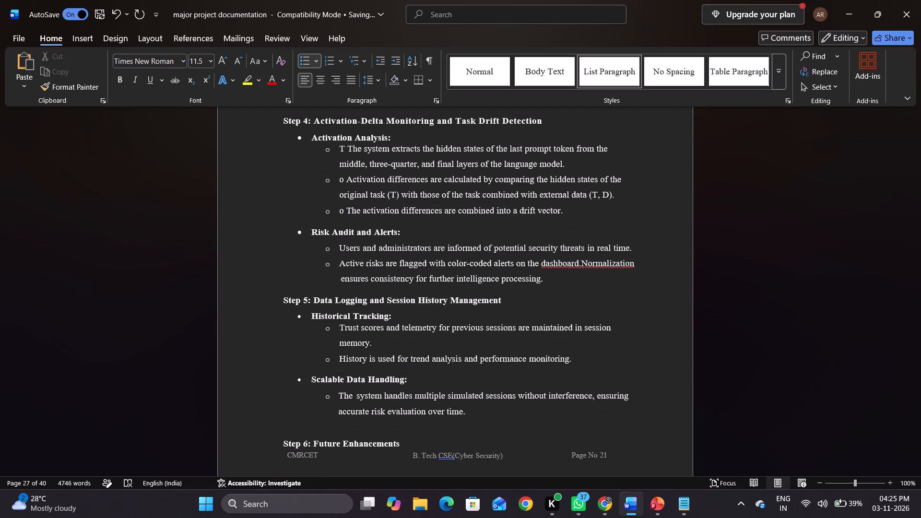
key(Up)
key(Up)
key(Up)
key(Up)
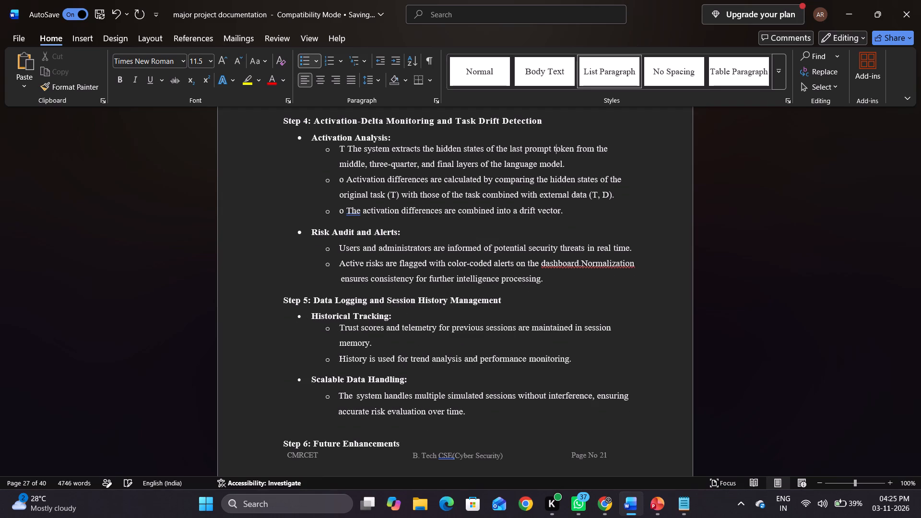
key(Left)
key(Left)
key(Left)
key(Left)
key(Left)
key(Left)
key(Left)
key(Left)
key(Left)
key(Left)
key(Left)
key(Left)
key(Left)
key(Left)
key(Left)
key(Left)
key(Left)
key(Left)
key(Left)
key(Left)
key(Left)
key(Left)
key(BackSpace)
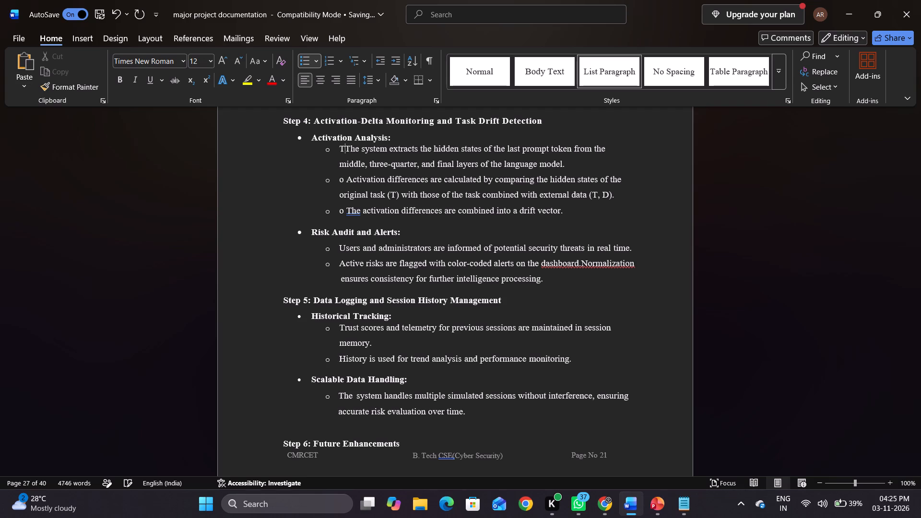
key(BackSpace)
Remove the pasted "o" and space at the start of the second and third points under "Activation Analysis:".
key(Down)
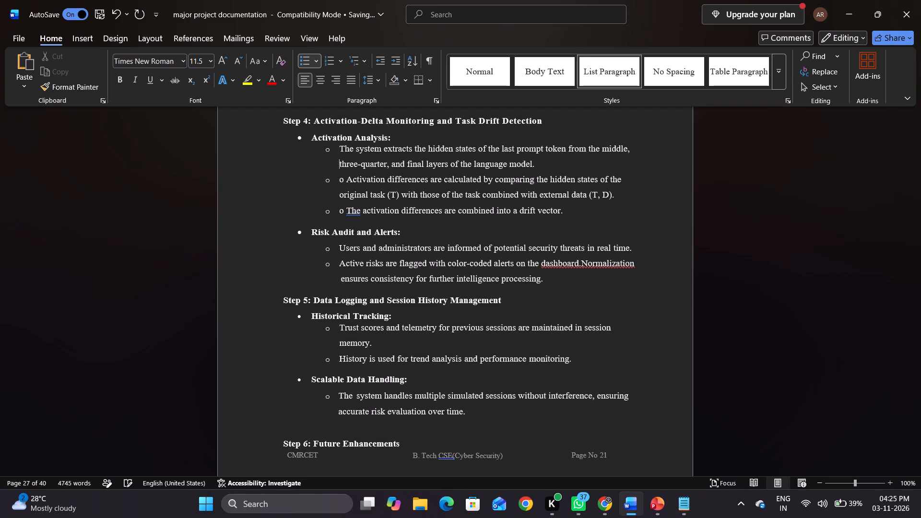
key(Down)
key(Right)
key(Right)
key(BackSpace)
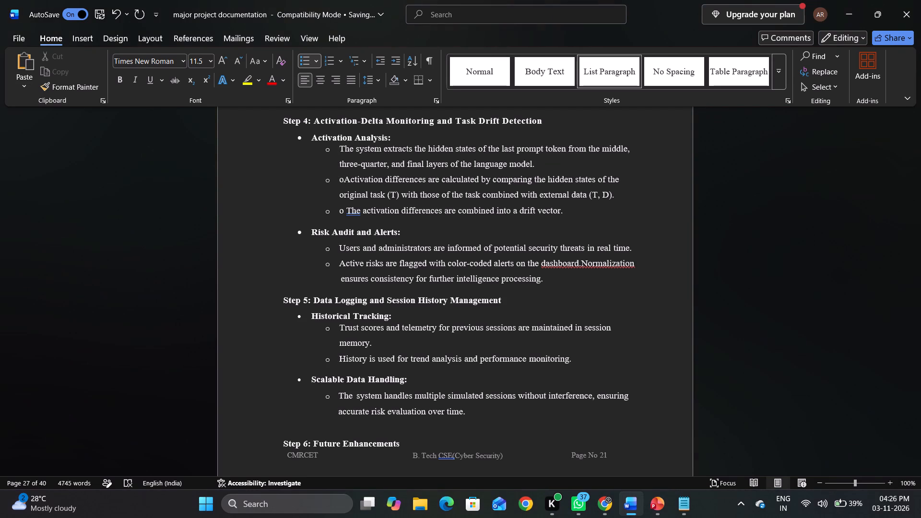
key(BackSpace)
key(Down)
key(Down)
key(Right)
key(Right)
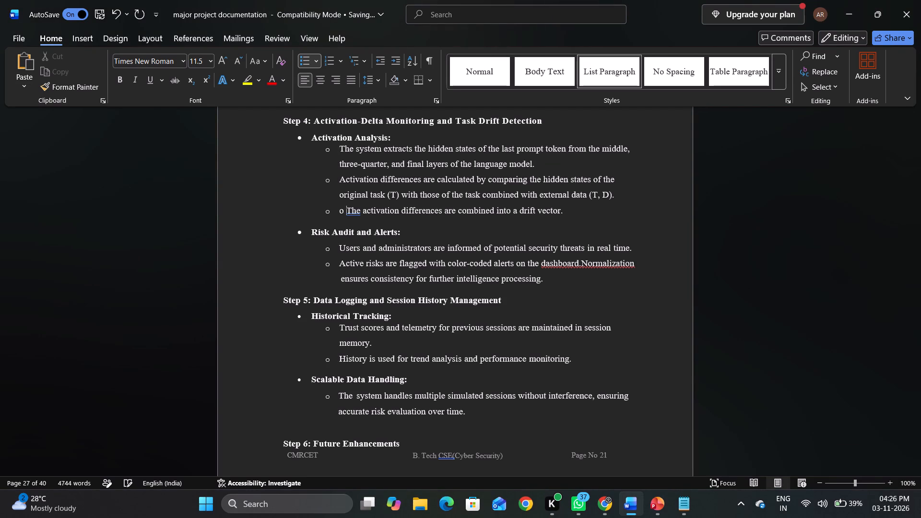
key(BackSpace)
key(BackSpace)
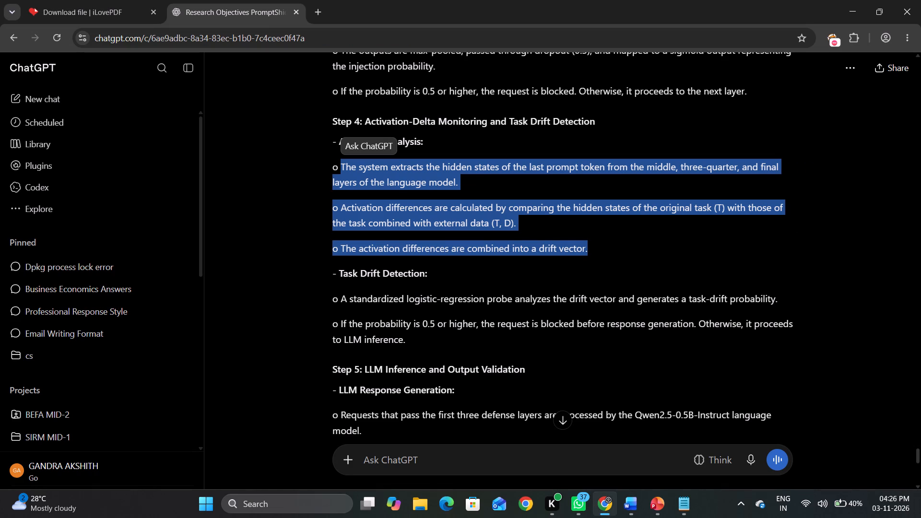
In ChatGPT, copy the Step 4 subheading "Task Drift Detection:".
drag(341, 271, 356, 273)
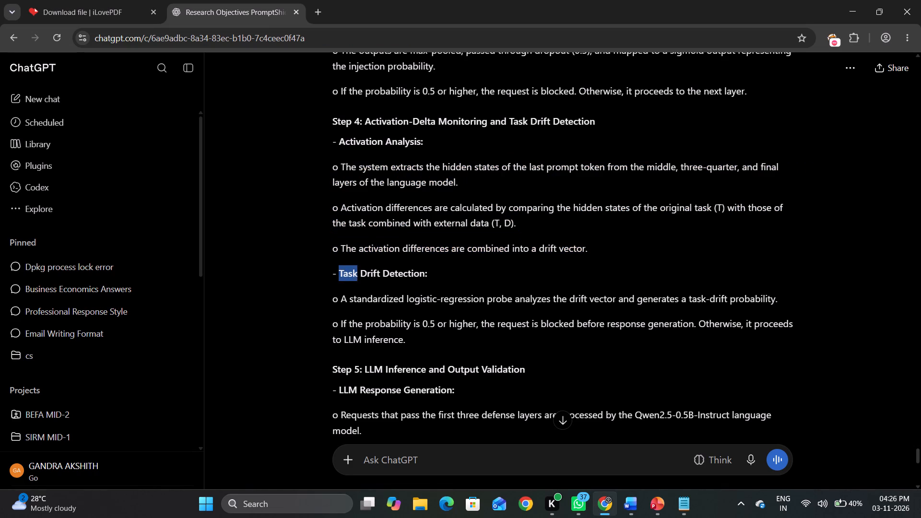
drag(356, 273, 427, 275)
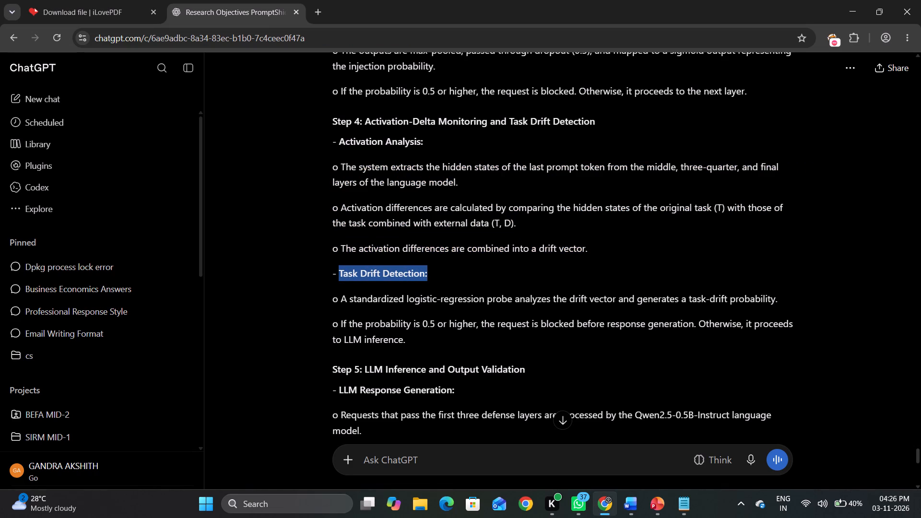
key(ctrl+c)
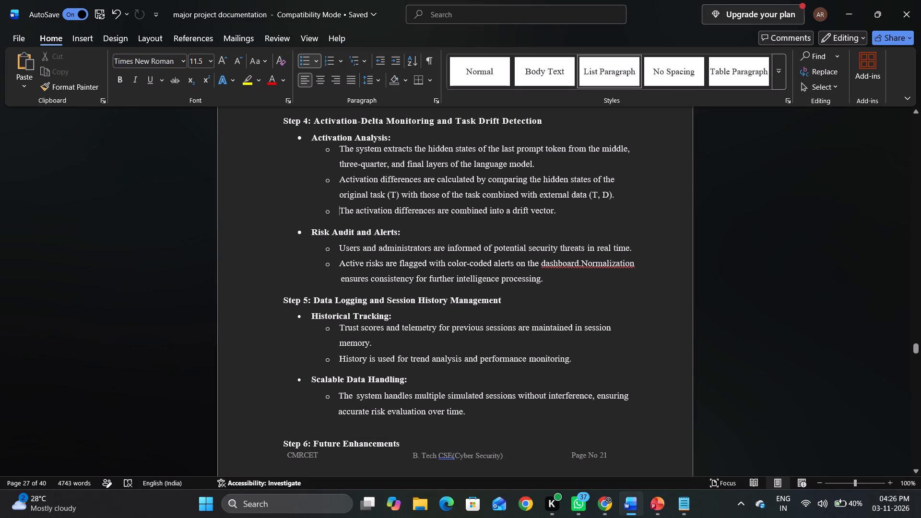
In Word, erase the "Risk Audit and Alerts:" subheading under Step 4 down to its first letter "R".
click(405, 233)
key(BackSpace)
key(BackSpace)
key(BackSpace)
key(BackSpace)
key(BackSpace)
key(BackSpace)
key(BackSpace)
key(BackSpace)
key(BackSpace)
key(BackSpace)
key(BackSpace)
key(BackSpace)
key(BackSpace)
key(BackSpace)
key(BackSpace)
key(BackSpace)
key(BackSpace)
key(BackSpace)
key(BackSpace)
key(BackSpace)
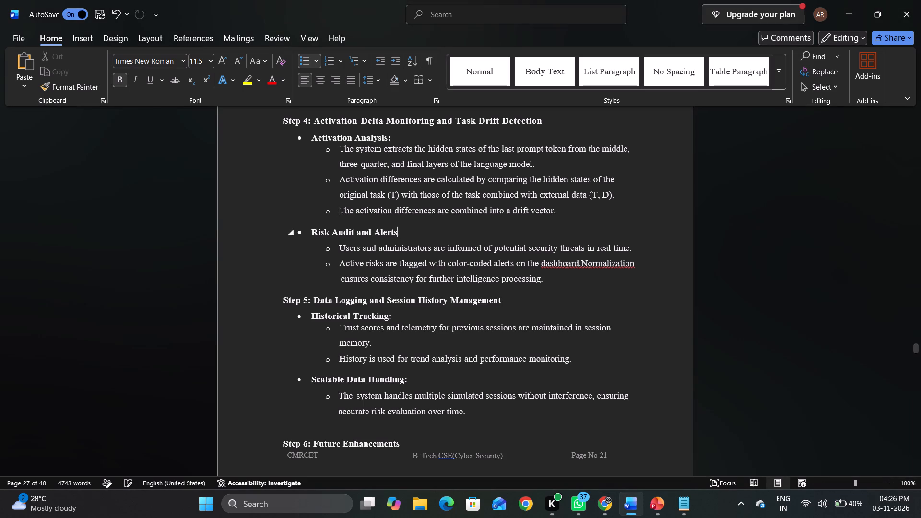
key(BackSpace)
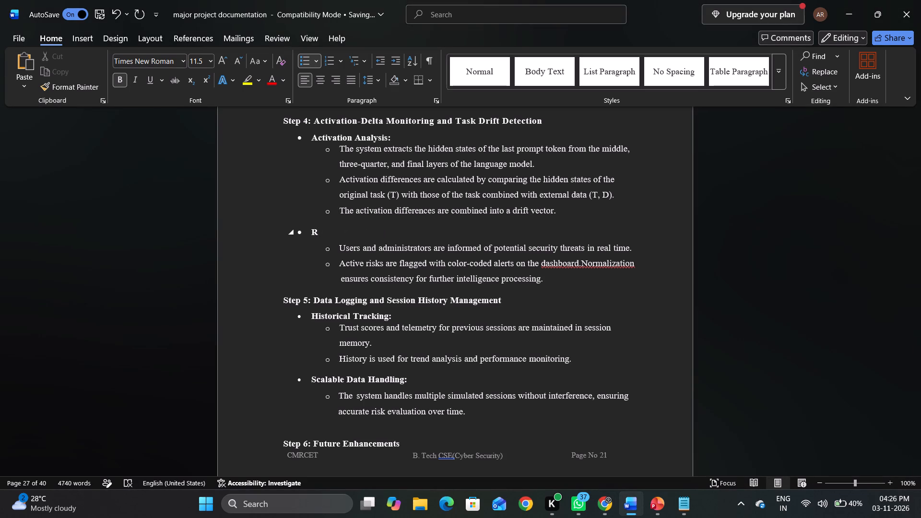
Paste "Task Drift Detection:" after the leftover "R" in that bullet, and remove the "R" and extra space.
key(ctrl+v)
key(Left)
key(Left)
key(Left)
key(Left)
key(Left)
key(Left)
key(Left)
key(Left)
key(Left)
key(Left)
key(Left)
key(Left)
key(Left)
key(Left)
key(Left)
key(Left)
key(Left)
key(Left)
key(Left)
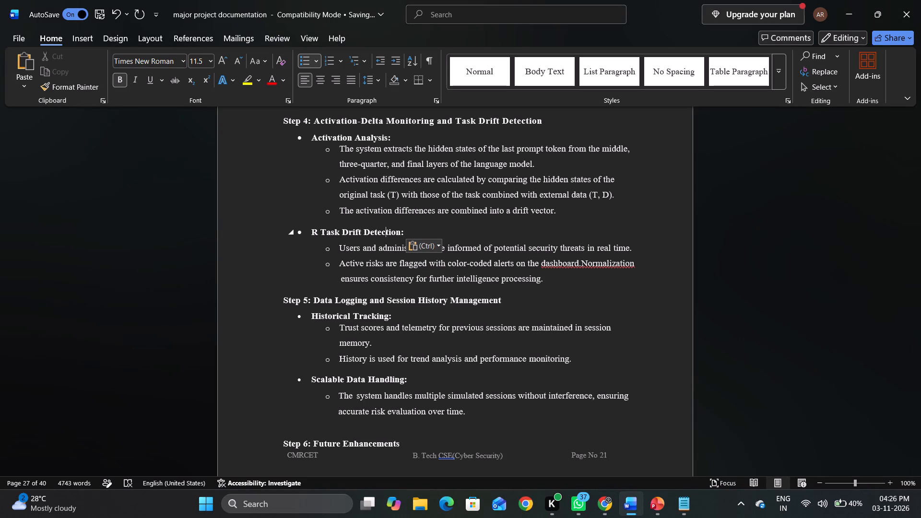
key(Left)
key(Left)
key(BackSpace)
key(BackSpace)
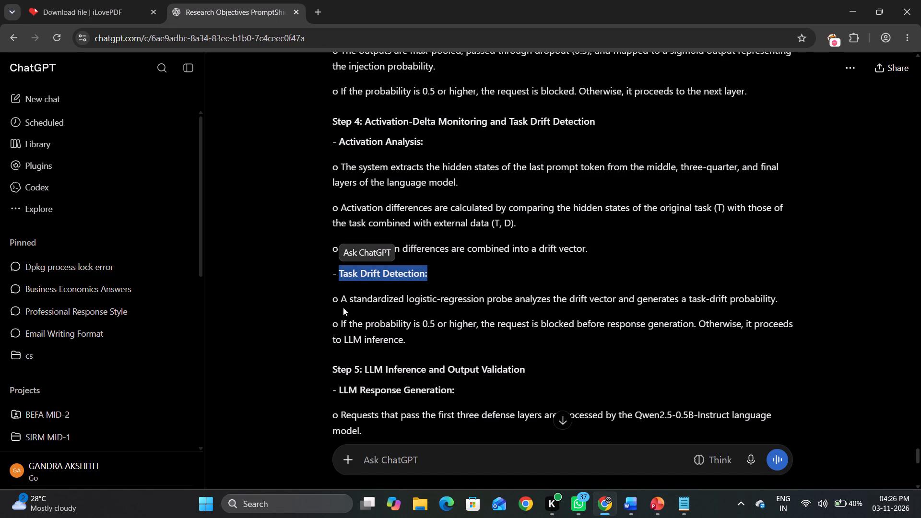
In ChatGPT, copy the two points under "Task Drift Detection:", from "A standardized logistic-regression probe" through "proceeds to LLM inference.".
drag(341, 299, 401, 339)
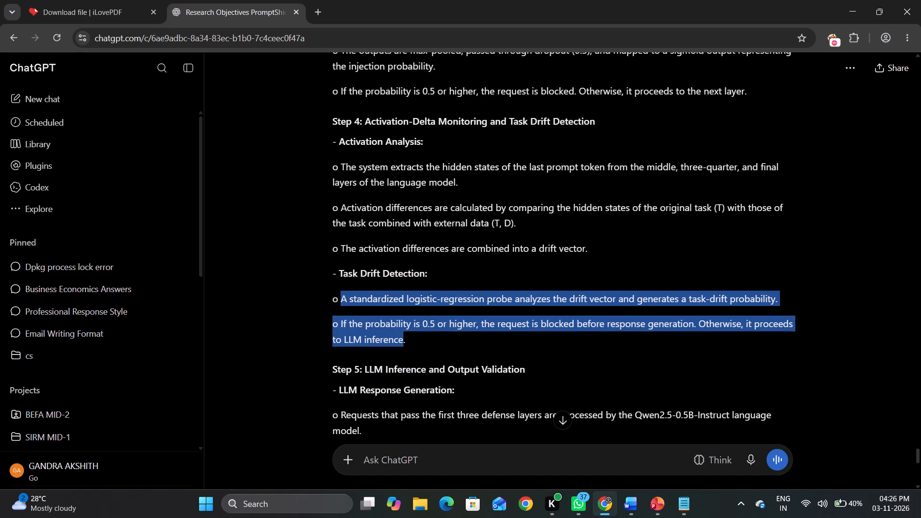
drag(401, 339, 412, 341)
key(ctrl+c)
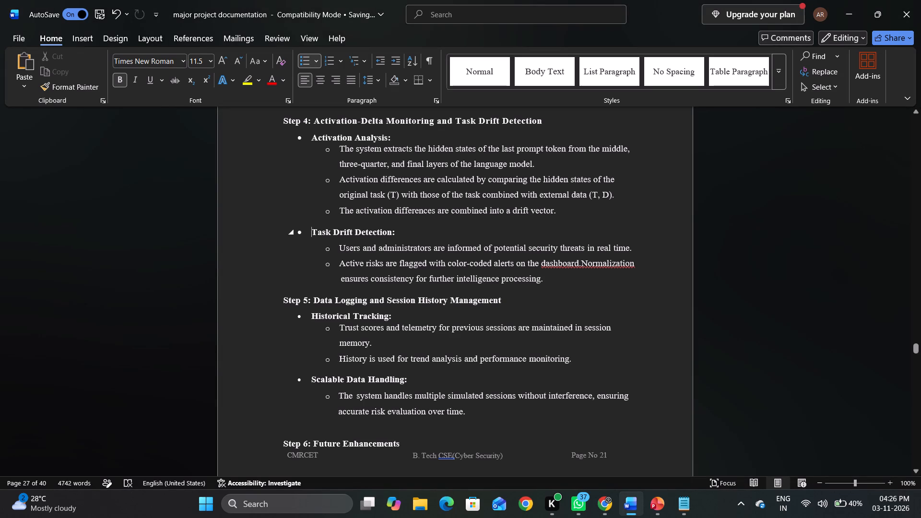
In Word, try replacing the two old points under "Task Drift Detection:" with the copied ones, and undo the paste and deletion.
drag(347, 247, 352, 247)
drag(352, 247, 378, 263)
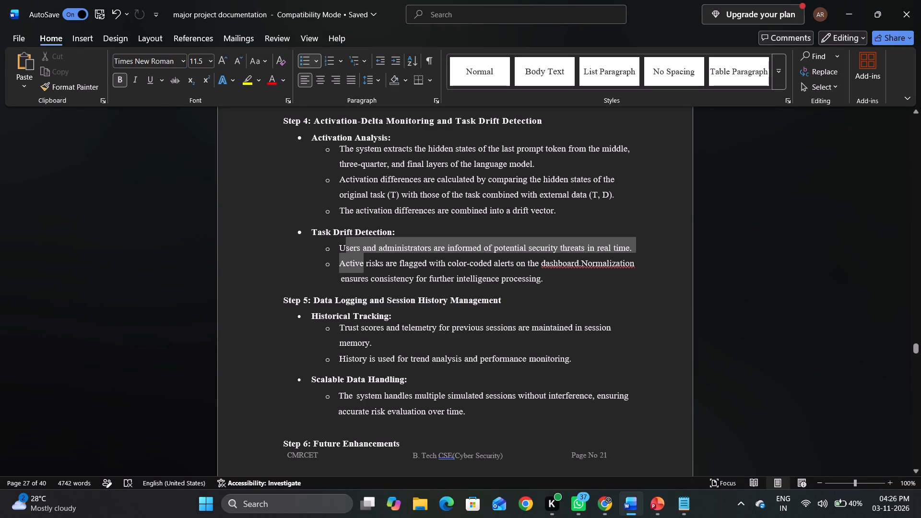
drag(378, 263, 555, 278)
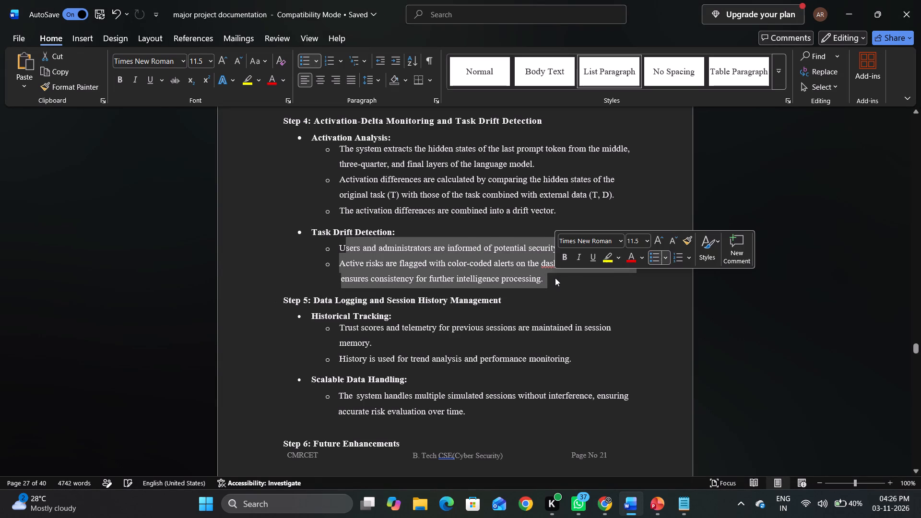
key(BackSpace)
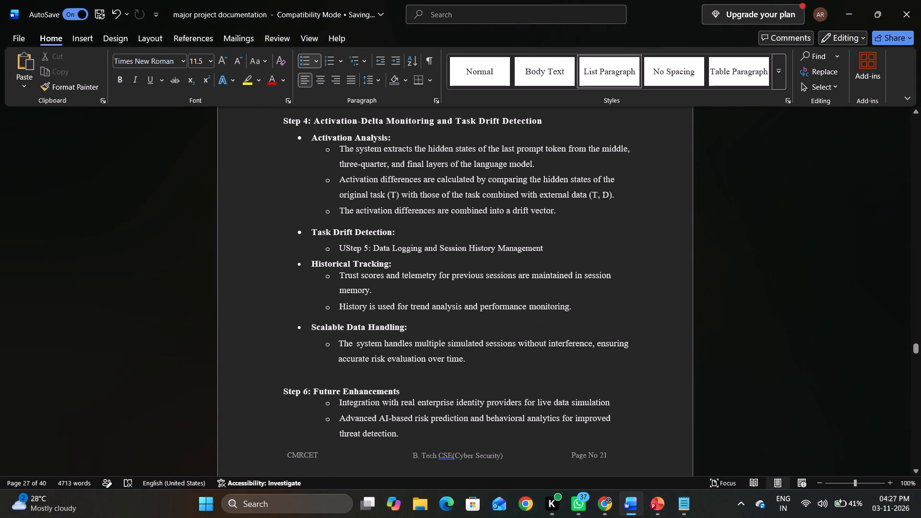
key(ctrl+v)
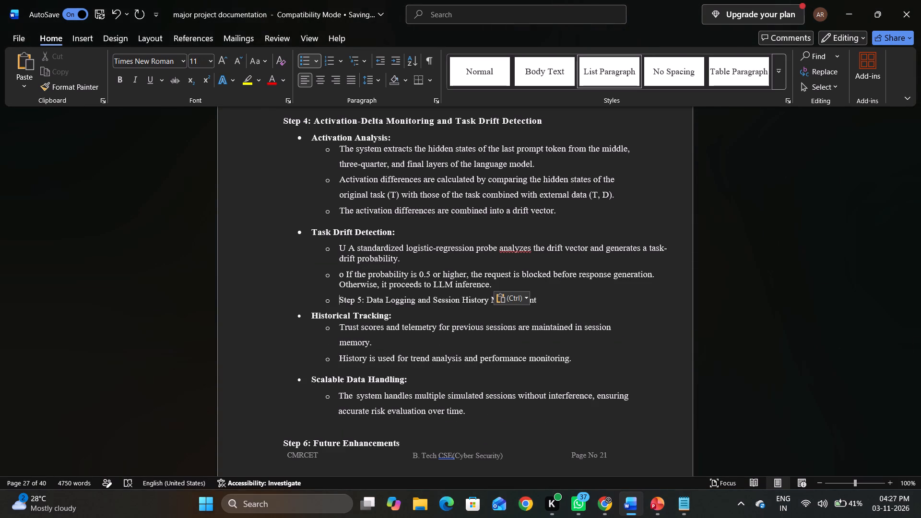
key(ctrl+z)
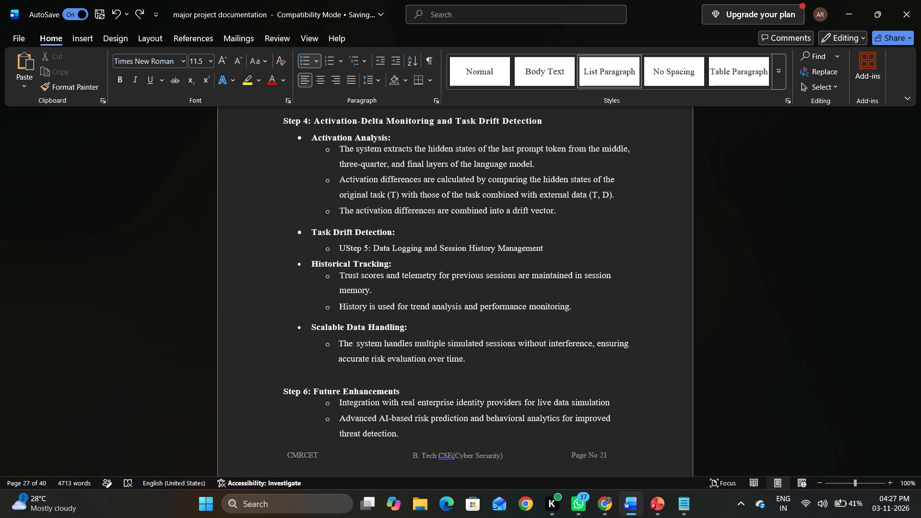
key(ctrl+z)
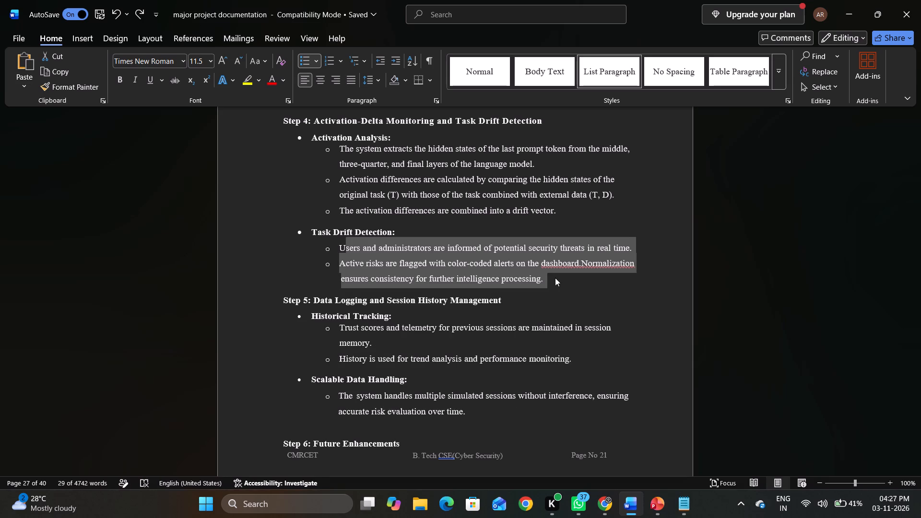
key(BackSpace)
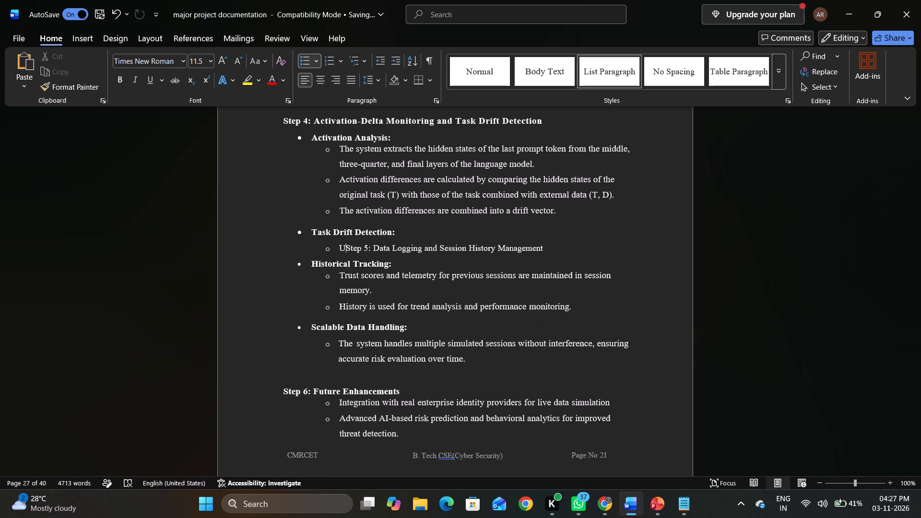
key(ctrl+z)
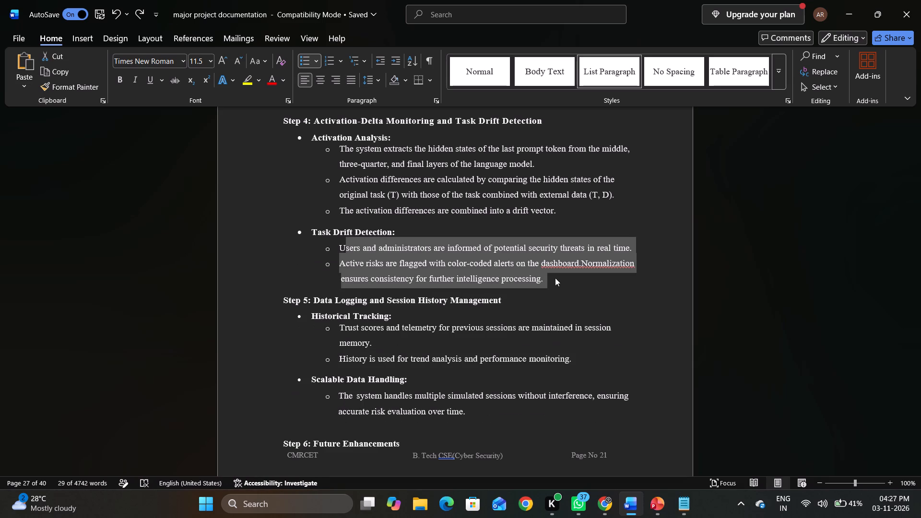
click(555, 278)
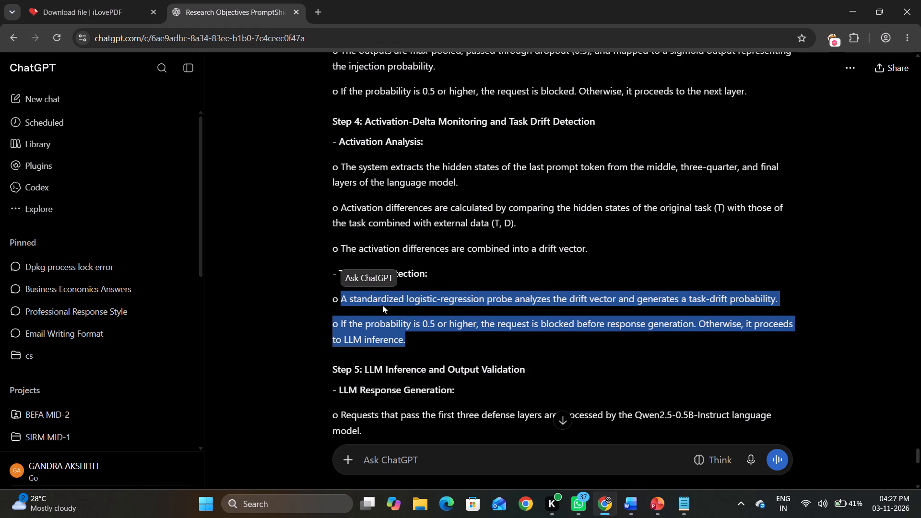
In ChatGPT, copy only the first point under "Task Drift Detection:", from "A standardized logistic-regression probe" through "task-drift probability.".
click(489, 283)
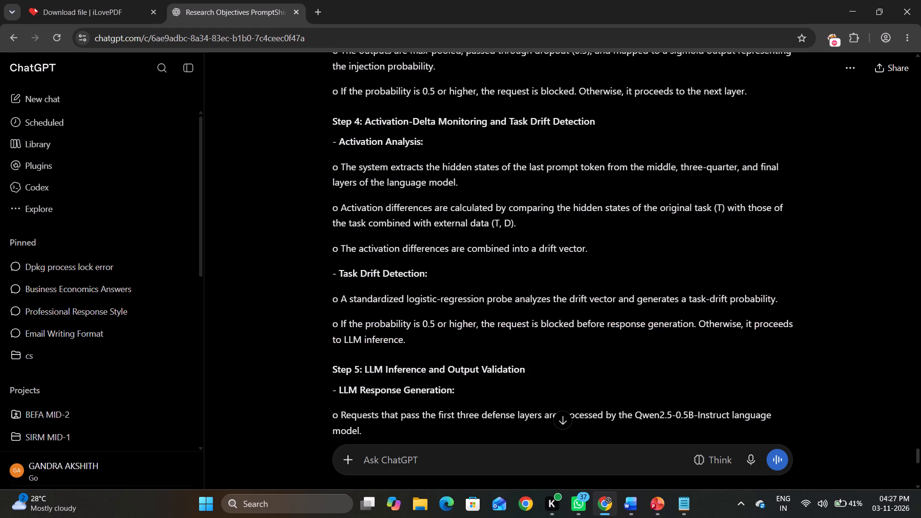
drag(341, 303, 780, 299)
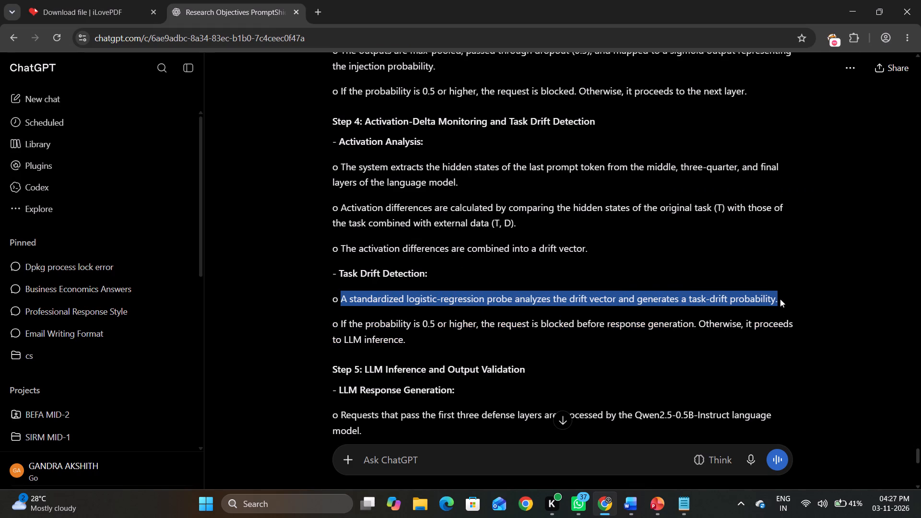
drag(780, 299, 783, 299)
key(ctrl+c)
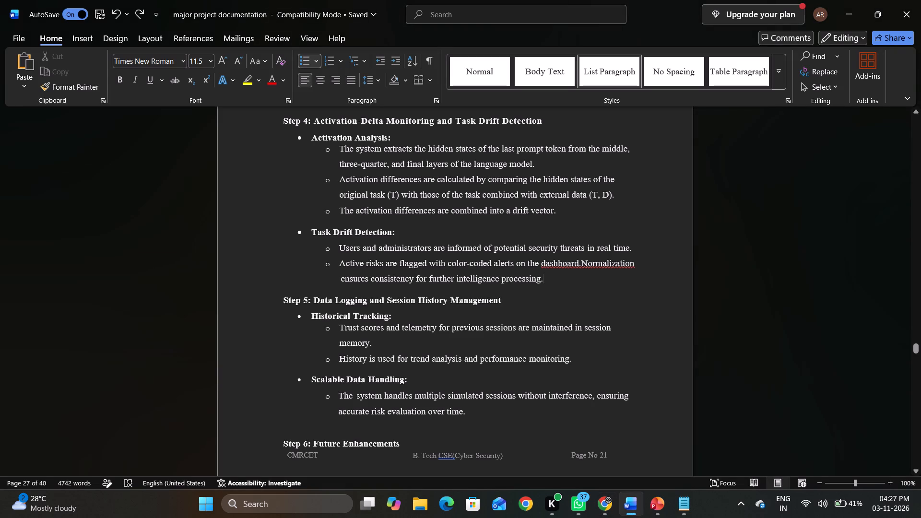
In Word, replace the first point under "Task Drift Detection:", about informing users and administrators, with the copied logistic-regression probe sentence.
click(639, 248)
key(BackSpace)
key(BackSpace)
key(BackSpace)
key(BackSpace)
key(BackSpace)
key(BackSpace)
key(BackSpace)
key(BackSpace)
key(BackSpace)
key(BackSpace)
key(BackSpace)
key(BackSpace)
key(BackSpace)
key(BackSpace)
key(BackSpace)
key(BackSpace)
key(BackSpace)
key(BackSpace)
key(BackSpace)
key(BackSpace)
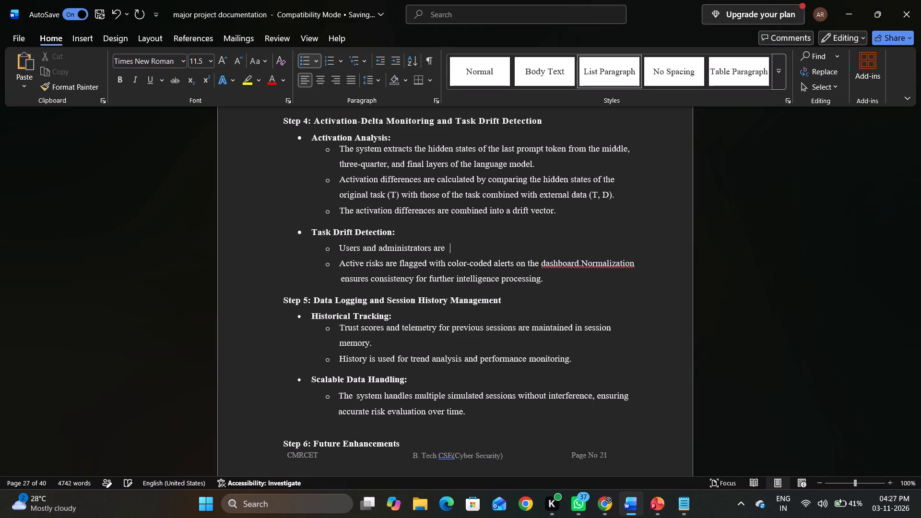
key(BackSpace)
key(BackSpace)
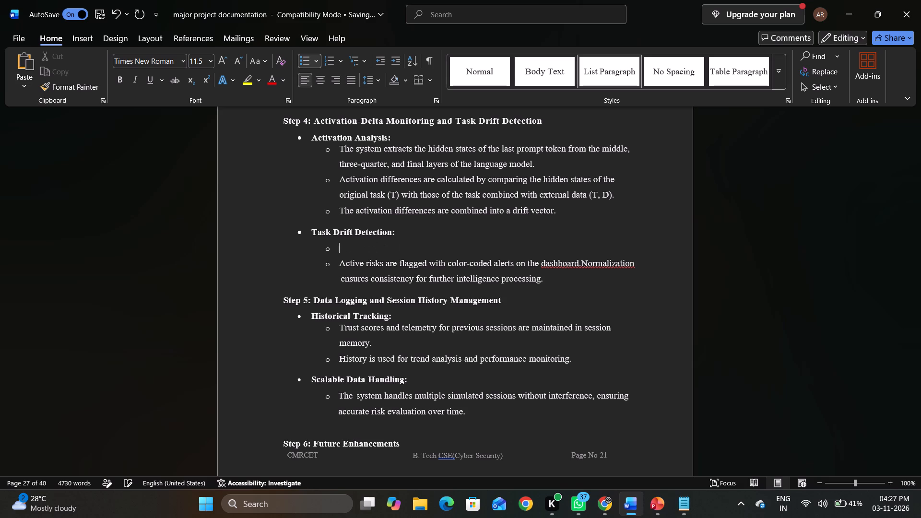
key(ctrl+v)
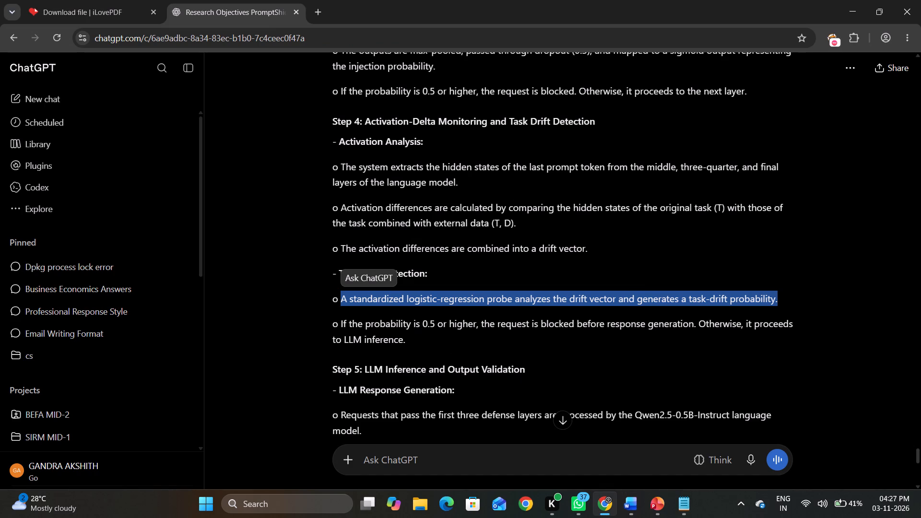
In ChatGPT, copy the second "Task Drift Detection:" point, from "If the probability is 0.5 or higher" through "proceeds to LLM inference.".
drag(341, 322, 411, 339)
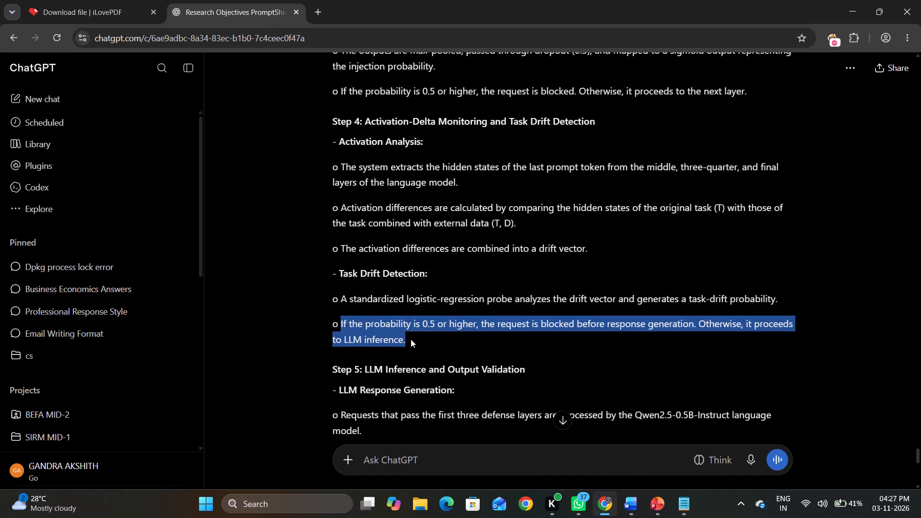
key(ctrl+c)
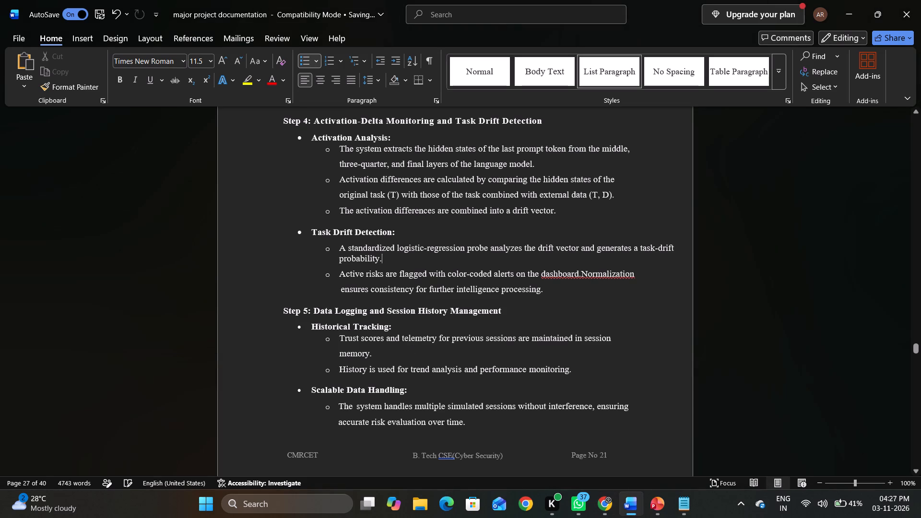
In Word, replace the "Active risks are flagged" point under "Task Drift Detection:" with the copied 0.5 probability sentence, keeping its bullet.
click(339, 273)
click(552, 290)
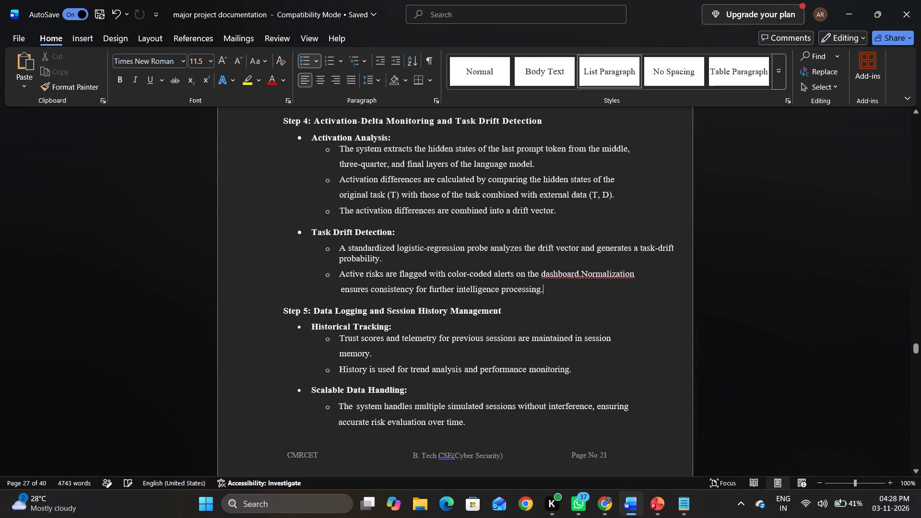
key(BackSpace)
key(BackSpace)
key(BackSpace)
key(BackSpace)
key(BackSpace)
key(BackSpace)
key(BackSpace)
key(BackSpace)
key(BackSpace)
key(BackSpace)
key(BackSpace)
key(BackSpace)
key(BackSpace)
key(BackSpace)
key(BackSpace)
key(BackSpace)
key(BackSpace)
key(BackSpace)
key(BackSpace)
key(BackSpace)
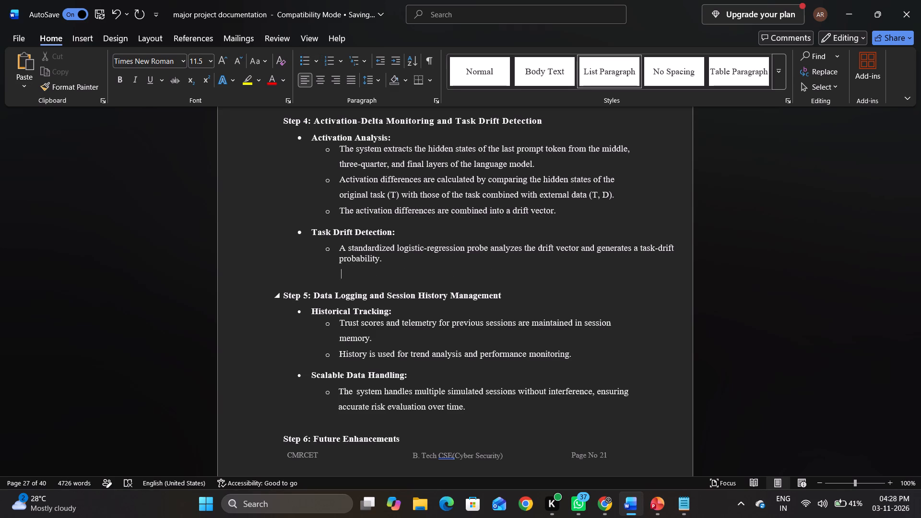
key(ctrl+z)
key(ctrl+v)
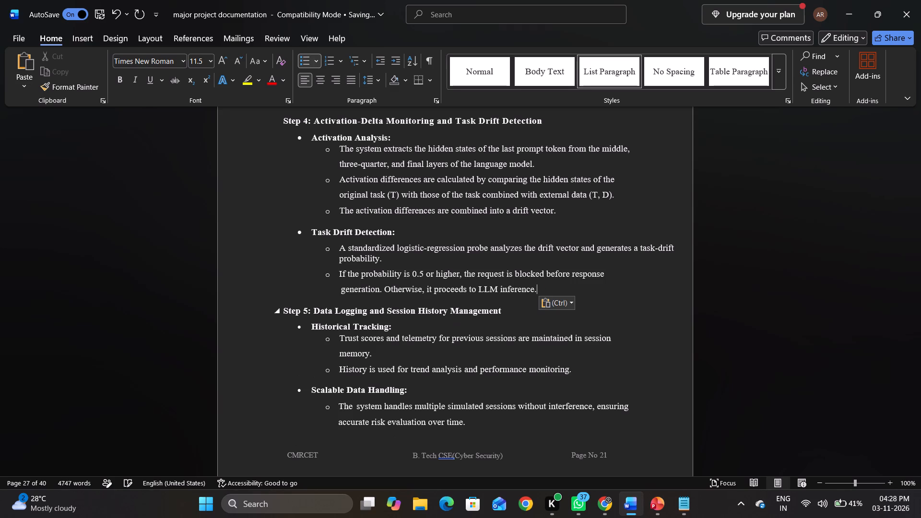
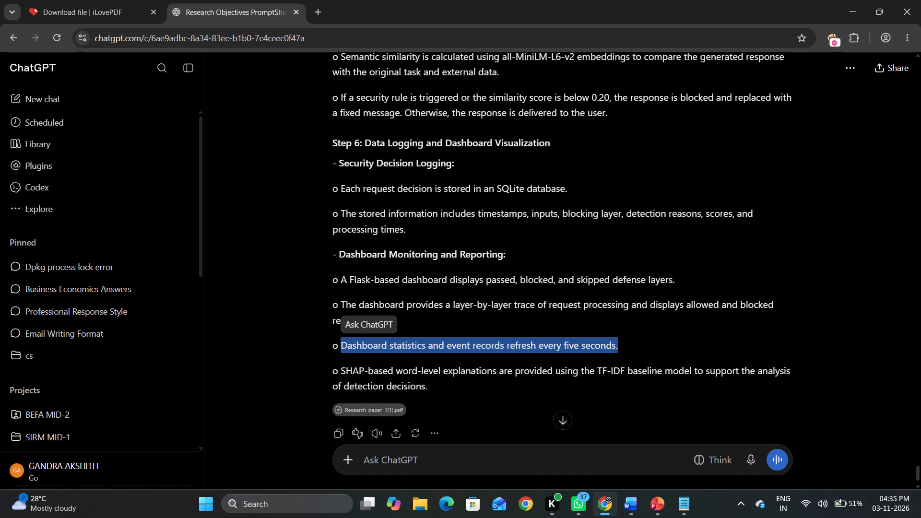
Replace Word's "Real-time anomaly detection" bullet with ChatGPT's "SHAP-based word-level explanations are provided using the TF-IDF baseline model to support the analysis of detection decisions.".
drag(341, 370, 436, 389)
key(ctrl+c)
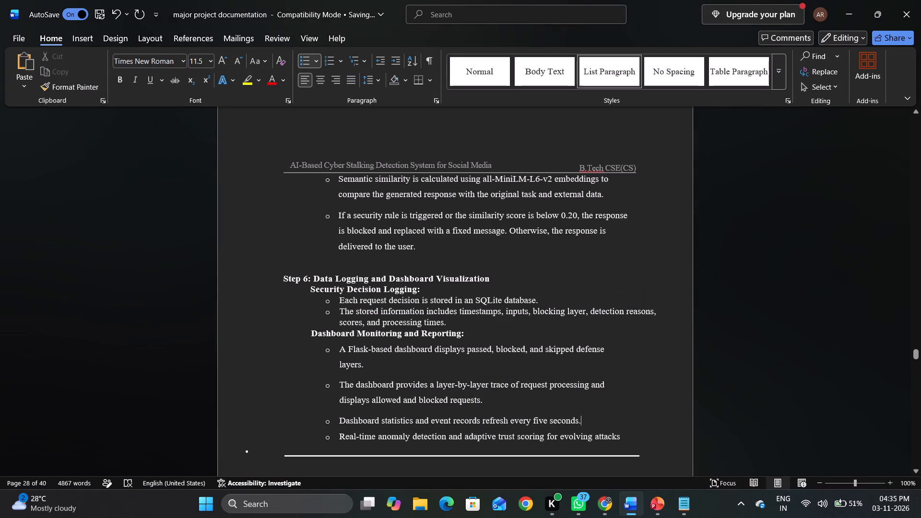
click(626, 439)
scroll(626, 439, down, 5)
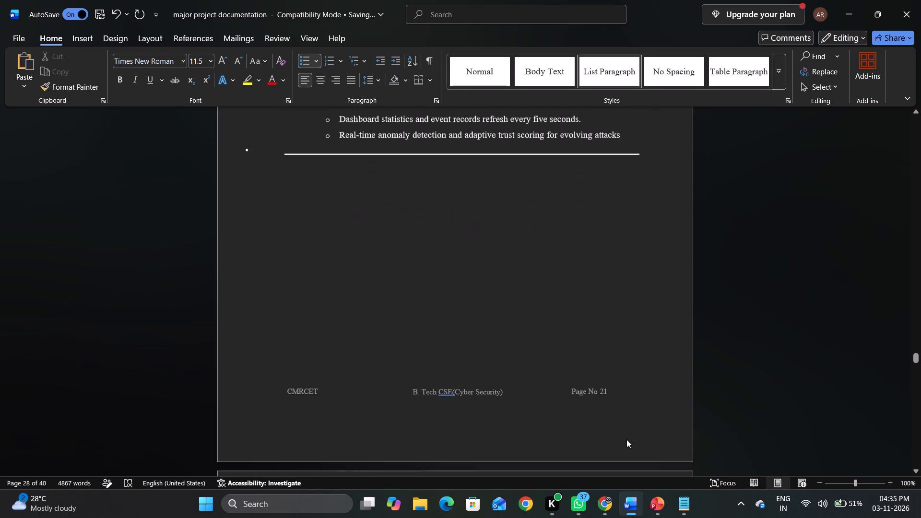
scroll(626, 439, up, 4)
key(BackSpace)
key(BackSpace)
key(BackSpace)
key(BackSpace)
key(BackSpace)
key(BackSpace)
key(BackSpace)
key(BackSpace)
key(BackSpace)
key(BackSpace)
key(BackSpace)
key(BackSpace)
key(BackSpace)
key(BackSpace)
key(BackSpace)
key(BackSpace)
key(BackSpace)
key(BackSpace)
key(BackSpace)
key(BackSpace)
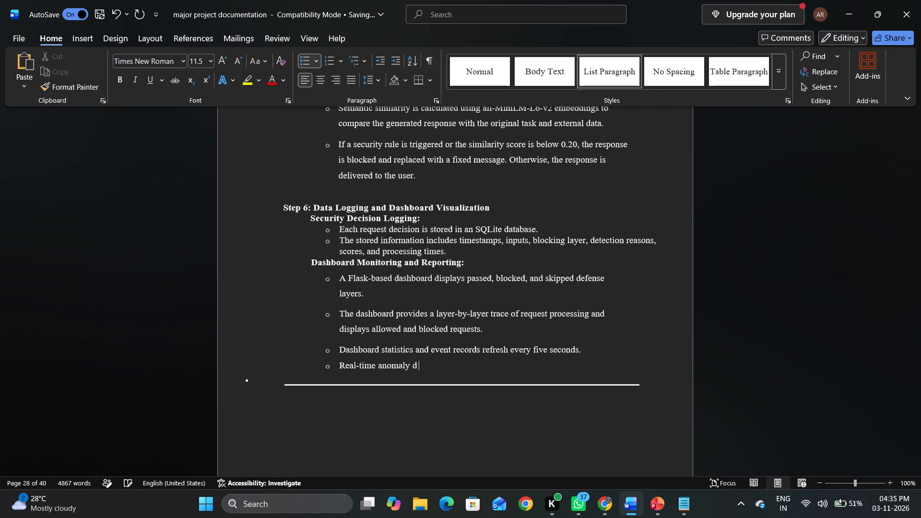
key(BackSpace)
key(BackSpace)
key(BackSpace)
key(BackSpace)
key(ctrl+v)
Review the rewritten algorithm steps in Chapter 6 and the sample code and test results pages that follow them.
scroll(626, 439, down, 5)
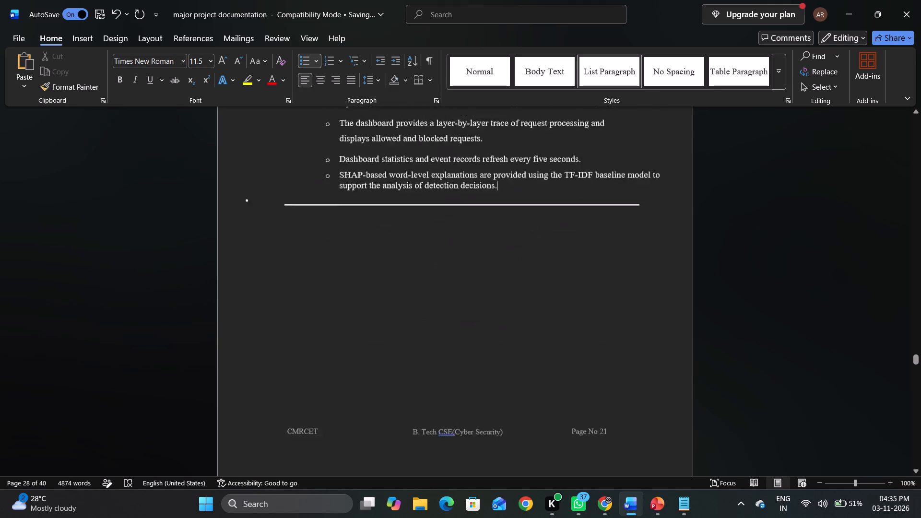
scroll(626, 439, down, 2)
scroll(626, 439, up, 1)
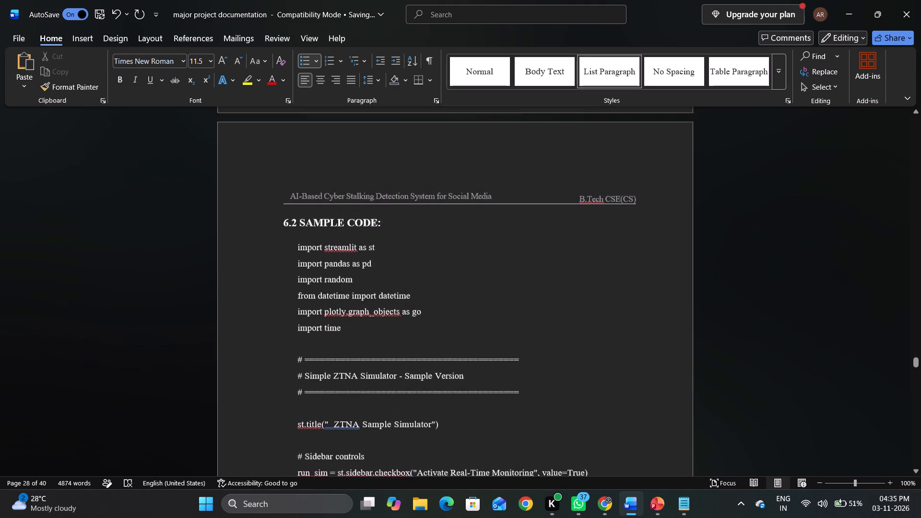
scroll(626, 439, up, 5)
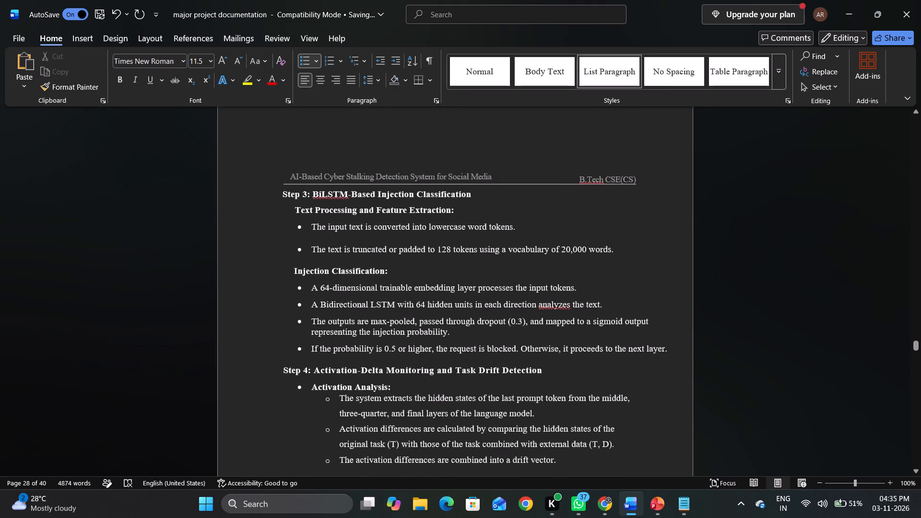
scroll(626, 439, up, 8)
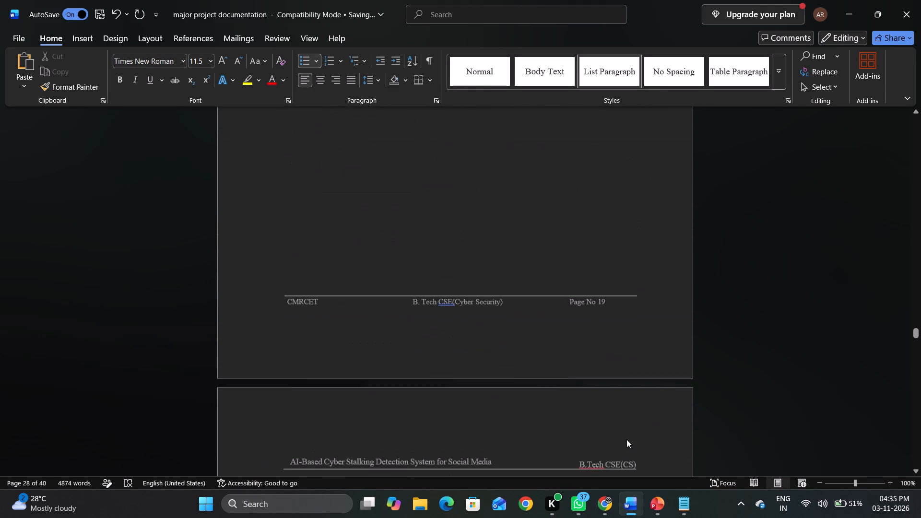
scroll(626, 439, down, 11)
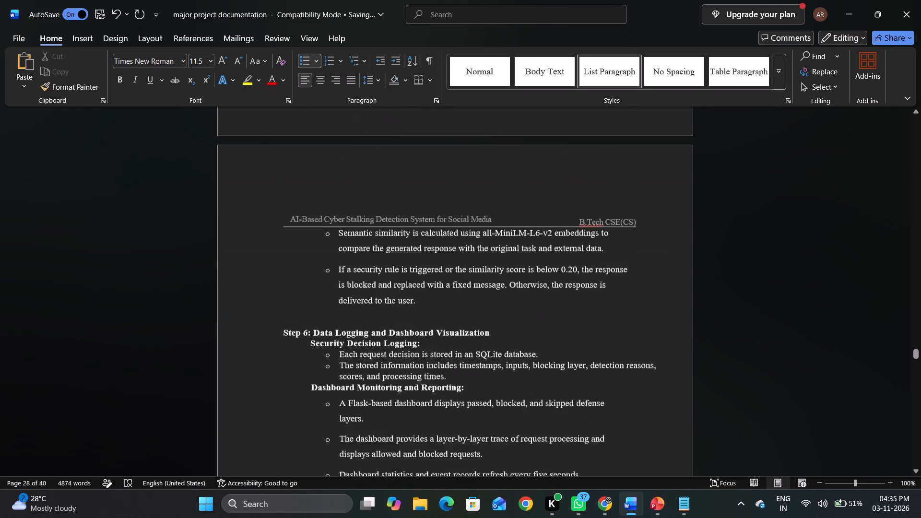
scroll(626, 439, down, 1)
scroll(626, 439, up, 1)
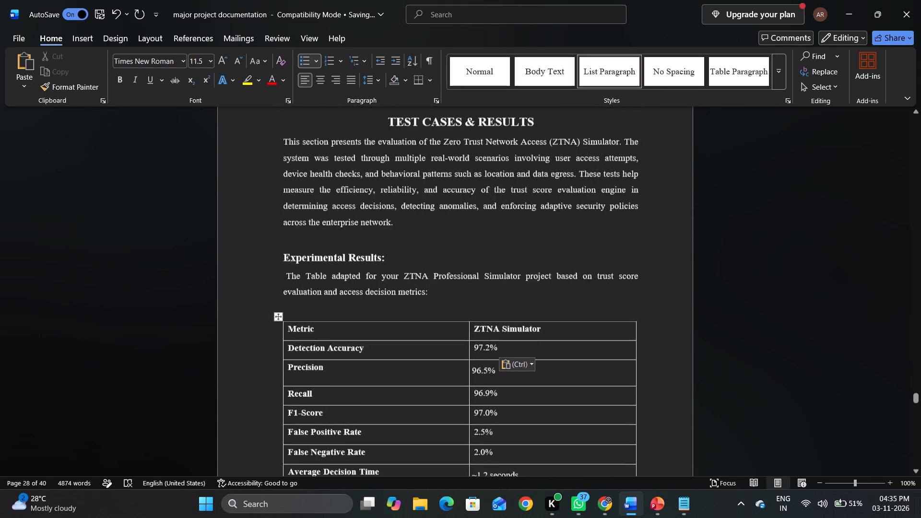
scroll(626, 439, up, 8)
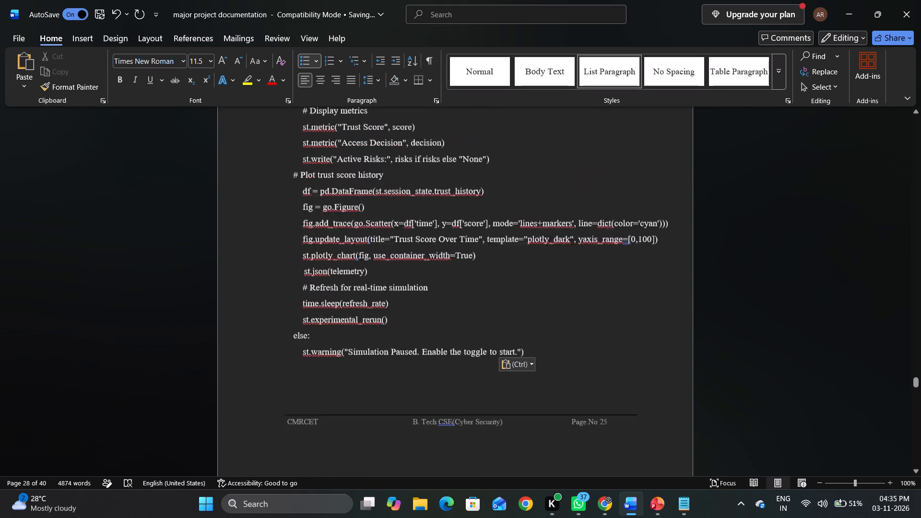
scroll(626, 439, up, 10)
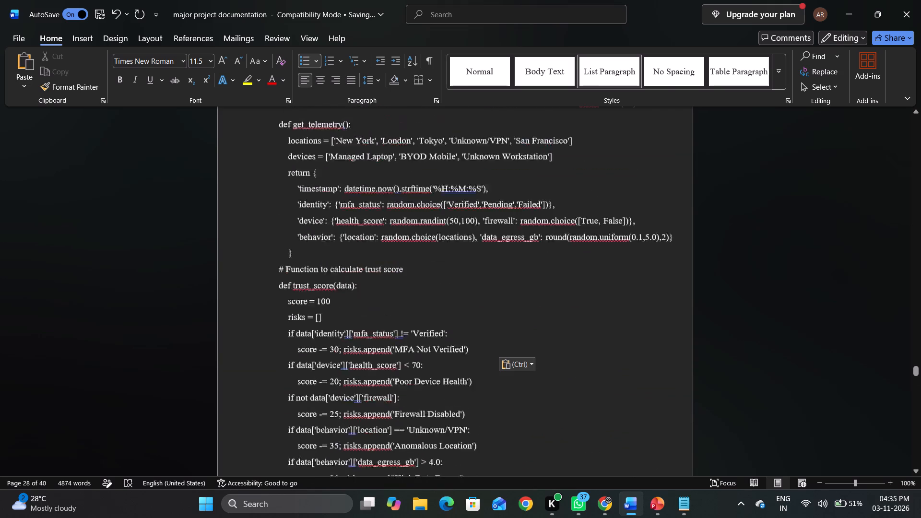
scroll(626, 439, up, 7)
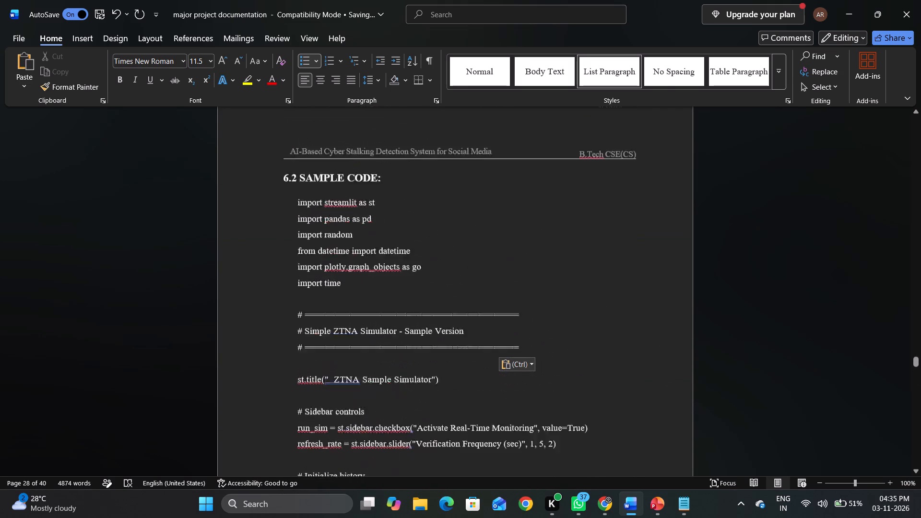
scroll(626, 439, up, 4)
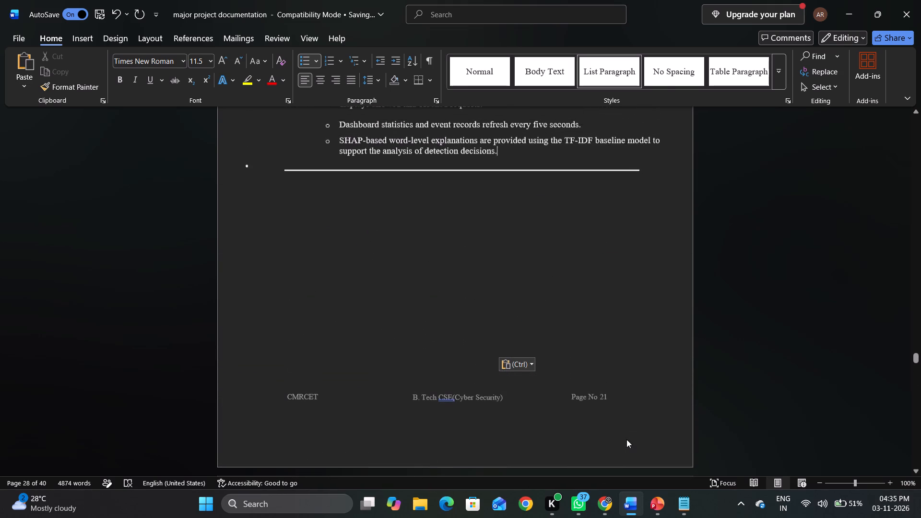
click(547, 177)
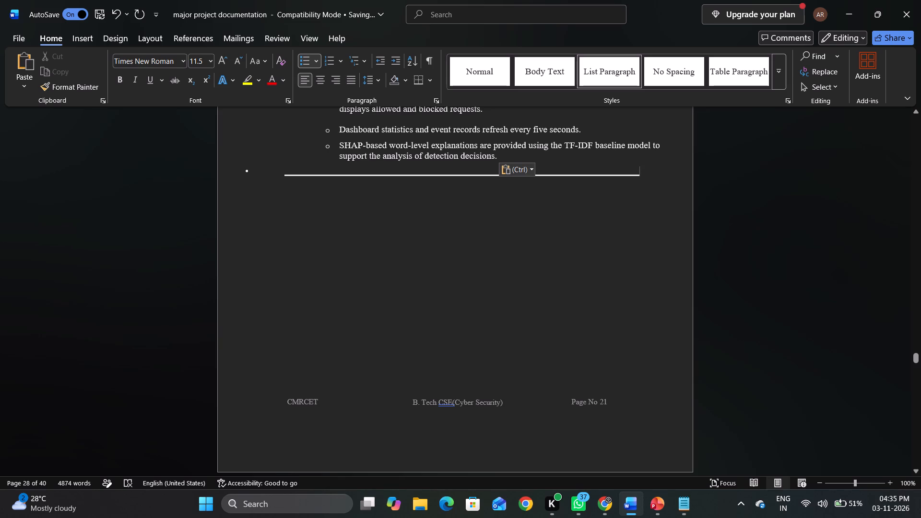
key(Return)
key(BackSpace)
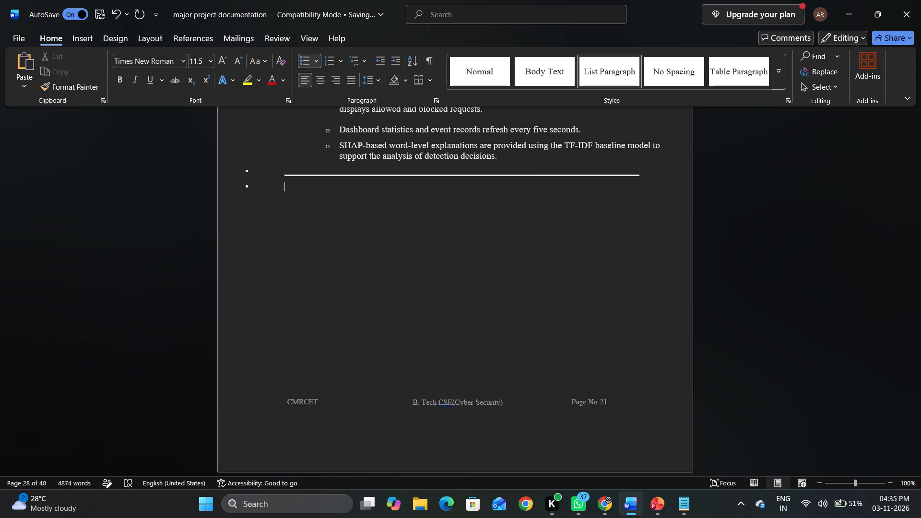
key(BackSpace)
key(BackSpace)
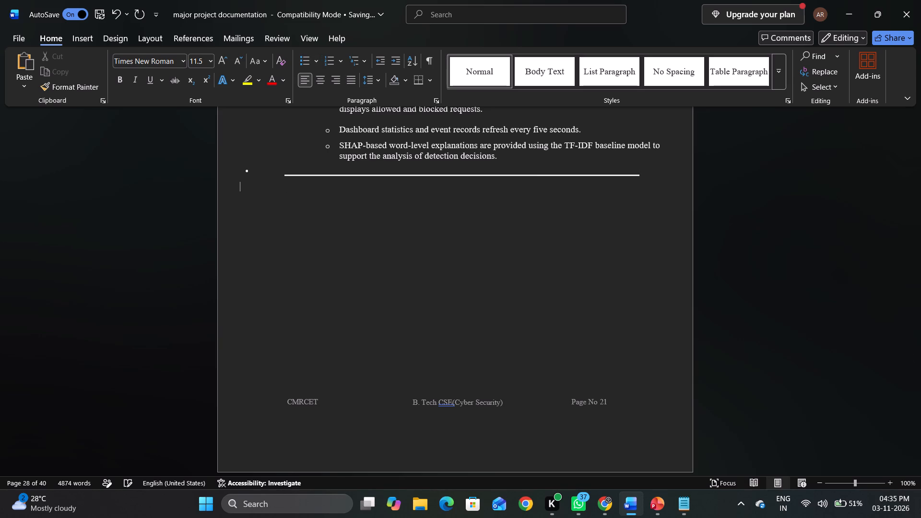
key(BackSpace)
Insert unbulleted blank lines after the SHAP-based bullet on page 21 so the horizontal line sits just above the page footer.
key(Left)
key(Left)
key(Left)
key(Left)
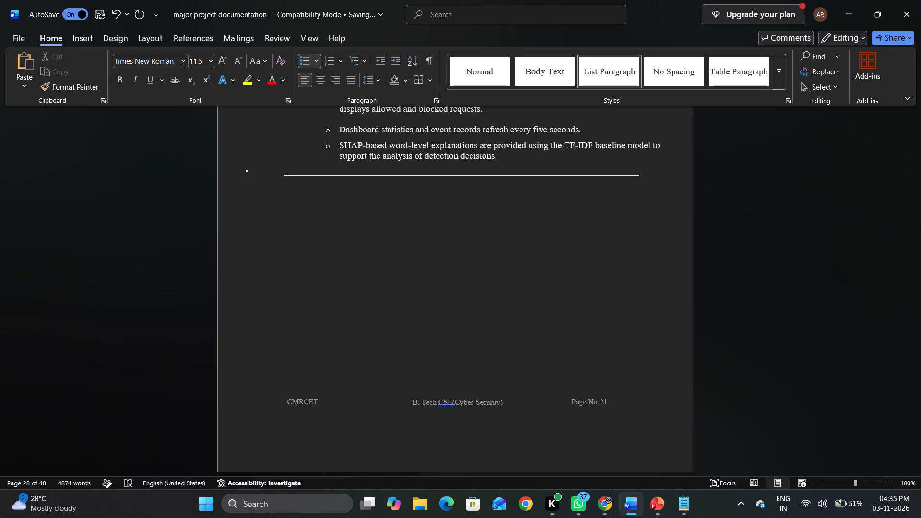
key(Return)
key(BackSpace)
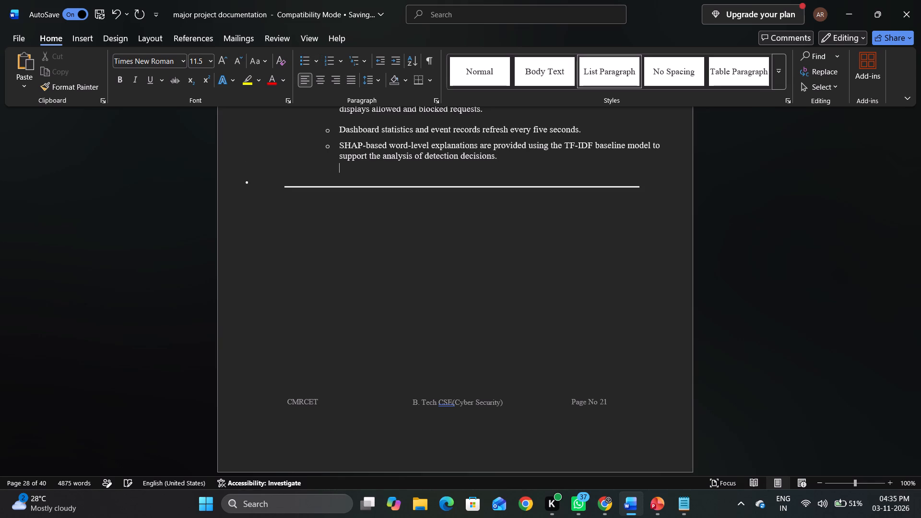
key(Return)
key(Return)
key(Return)
key(Return)
key(Return)
key(Return)
key(Return)
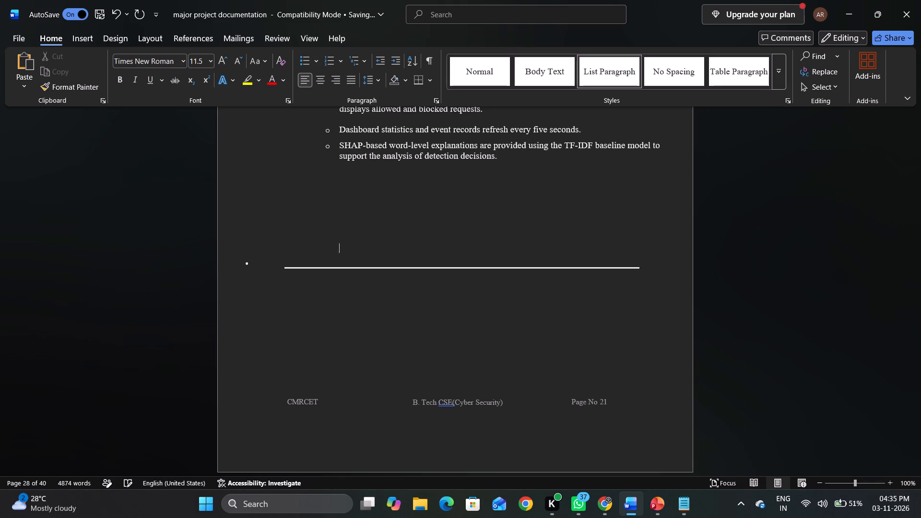
key(Return)
key(Return)
key(Return)
key(Return)
key(Return)
key(Return)
key(Return)
key(Return)
key(Return)
key(Return)
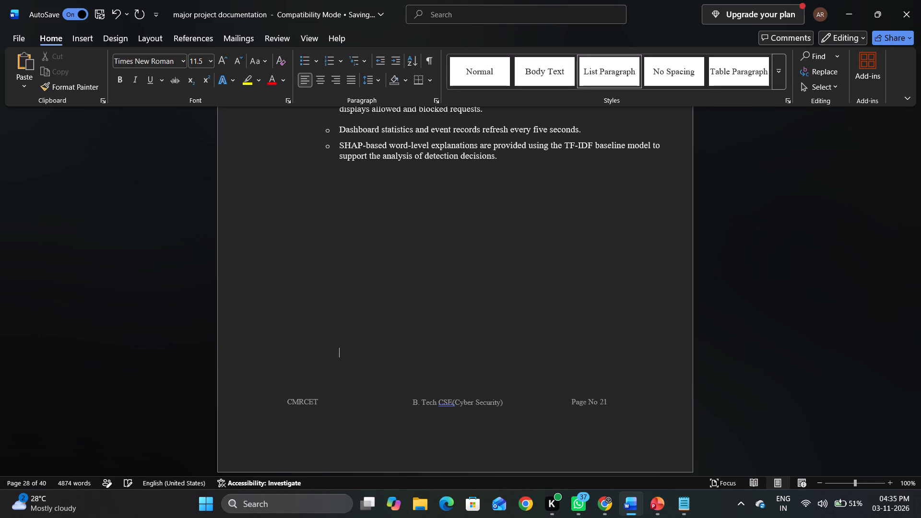
key(Return)
key(Return)
key(BackSpace)
Examine the page 21 layout, the 6.2 Sample Code section, and Chapter 7 Test Cases & Results through the Figure 7.1 descriptions.
scroll(547, 177, down, 5)
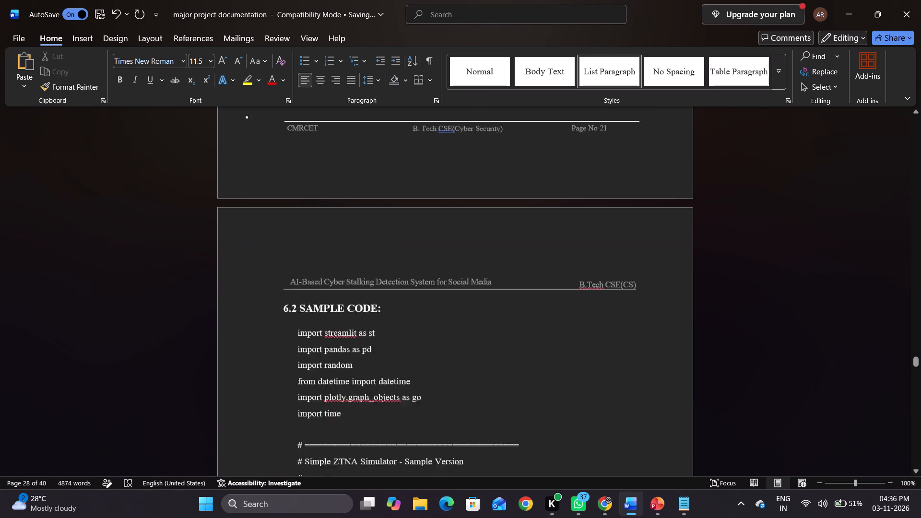
scroll(547, 177, down, 5)
scroll(547, 177, up, 1)
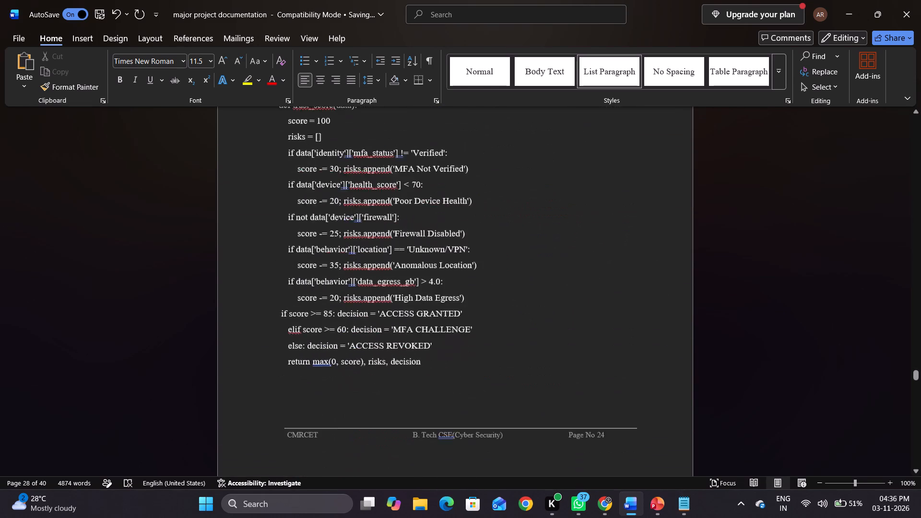
scroll(547, 177, up, 1)
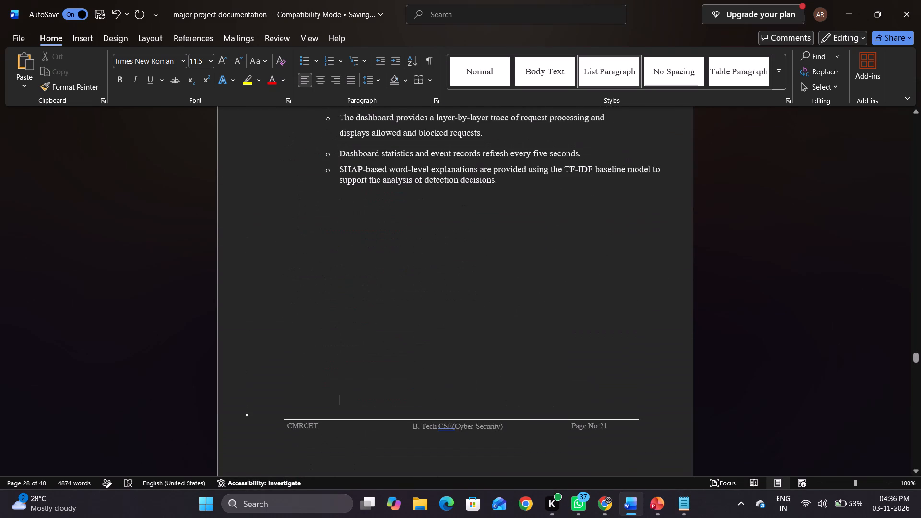
scroll(547, 177, down, 4)
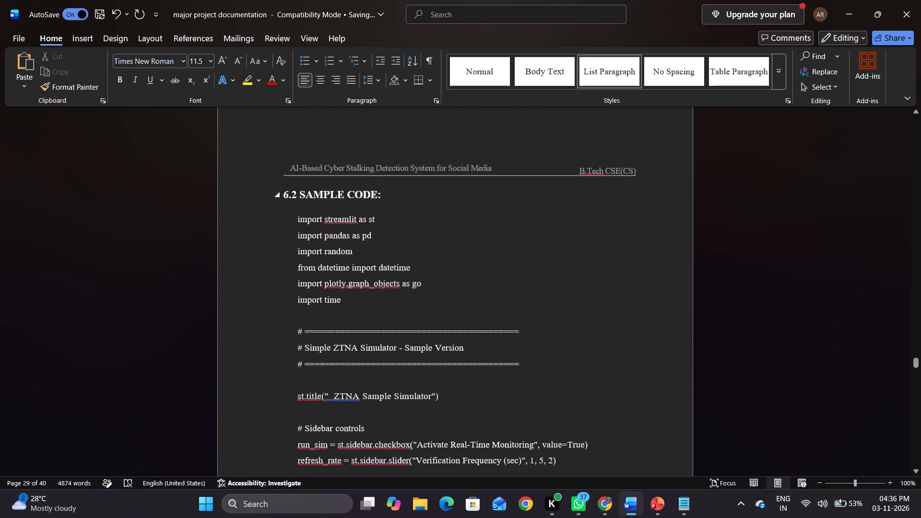
scroll(547, 177, down, 9)
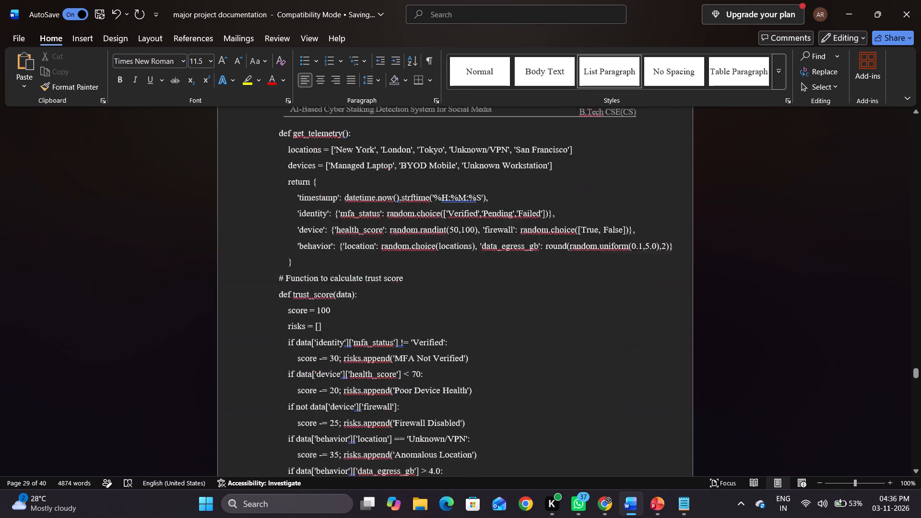
scroll(547, 177, down, 4)
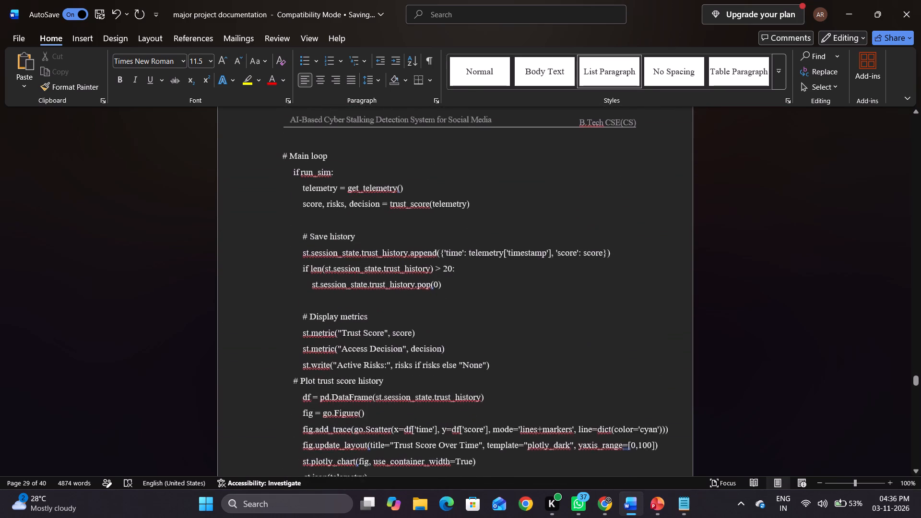
scroll(547, 177, down, 4)
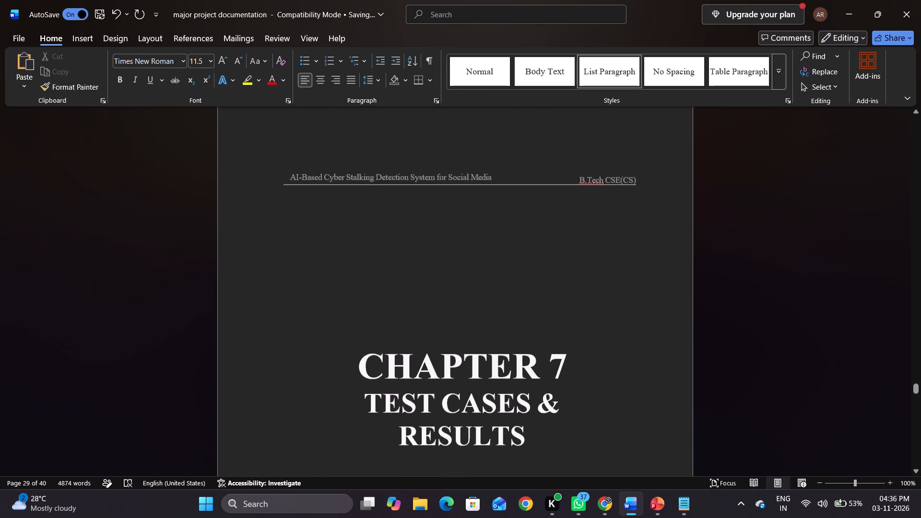
scroll(547, 177, down, 3)
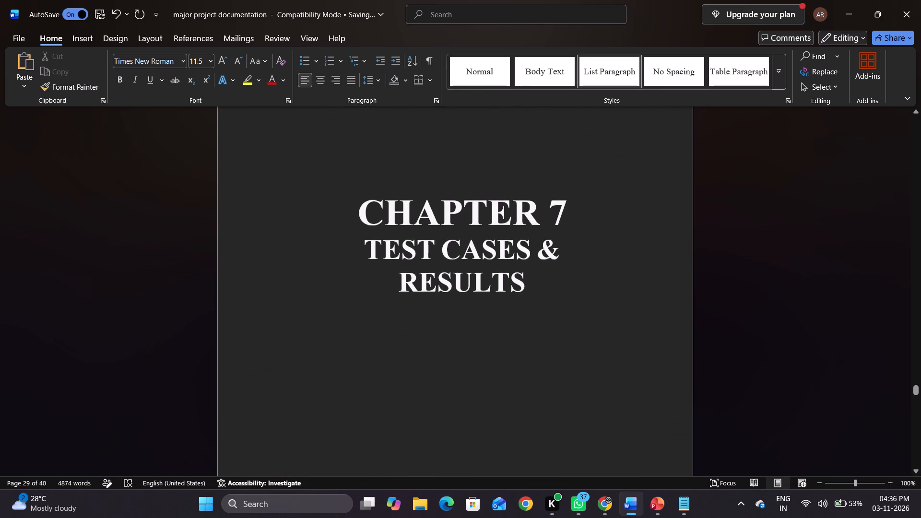
scroll(547, 177, down, 2)
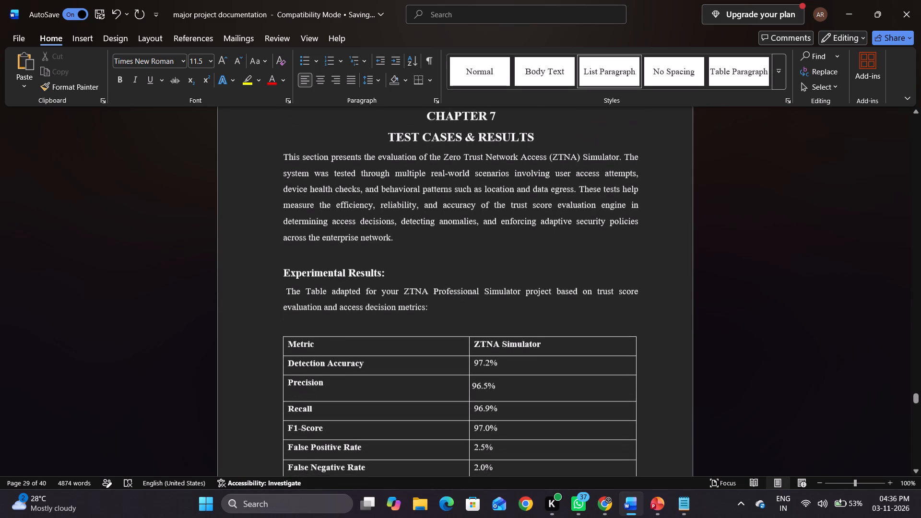
scroll(547, 177, down, 1)
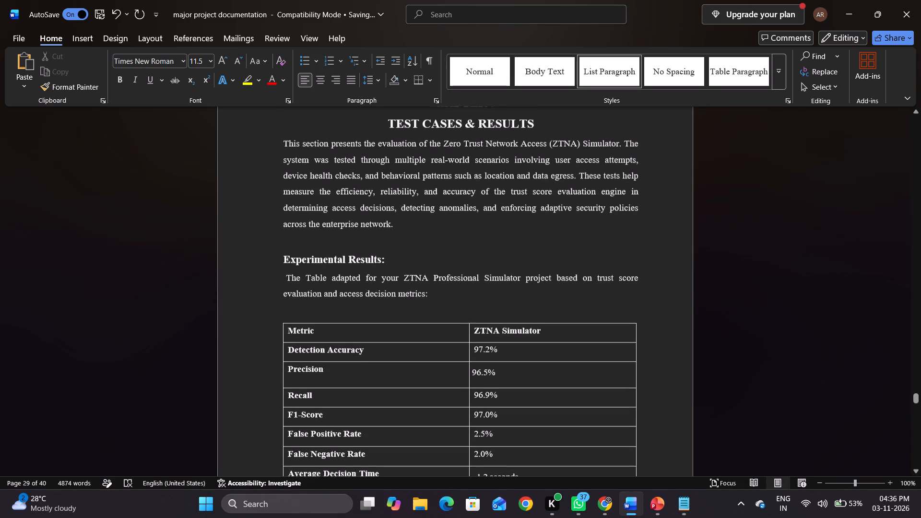
scroll(547, 177, down, 4)
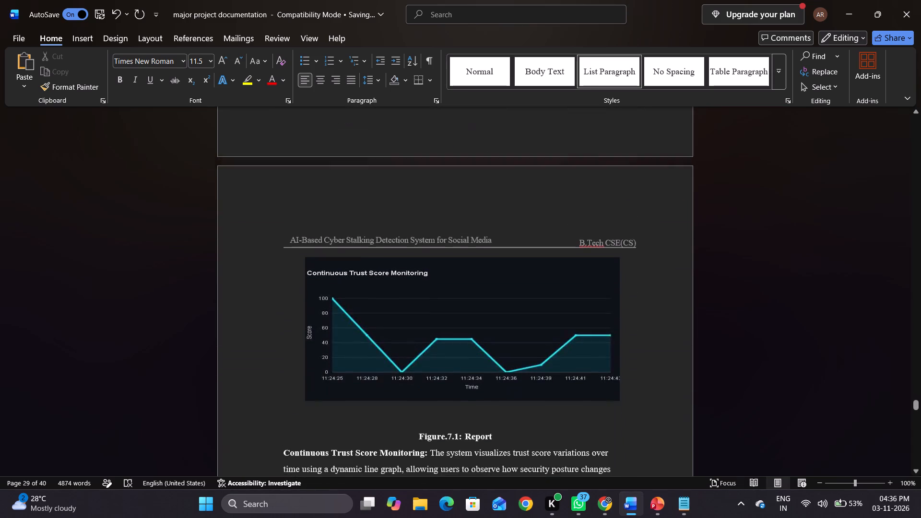
scroll(547, 177, down, 3)
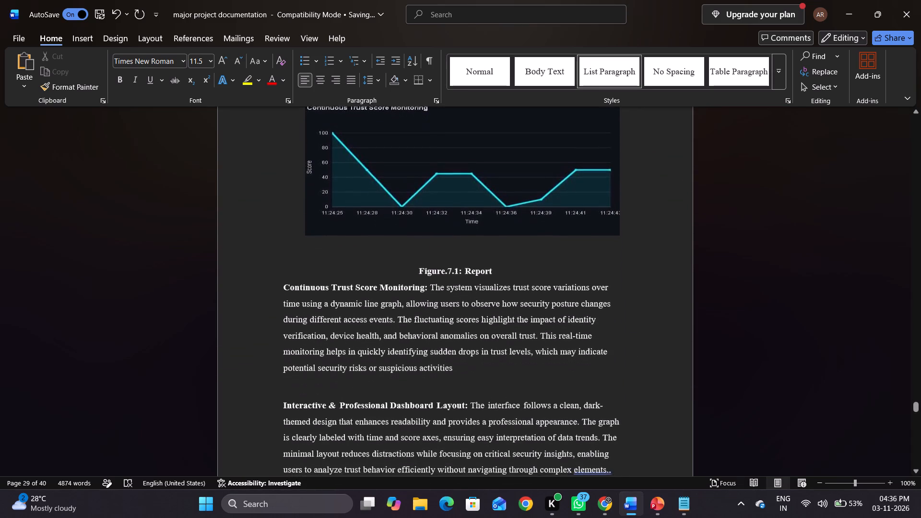
scroll(547, 177, down, 2)
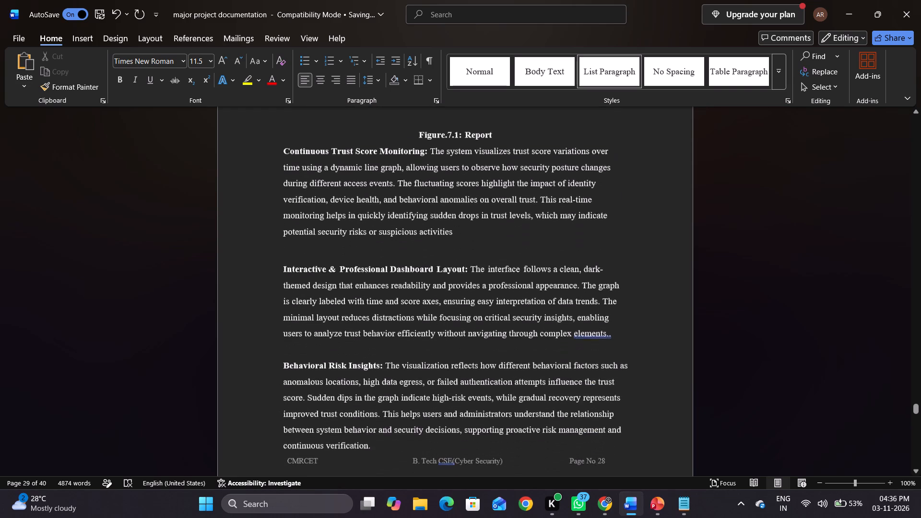
Examine the Figure 7.2 Dashboard description, the Chapter 8 title page and the Conclusion & Future Enhancement text.
scroll(547, 177, down, 3)
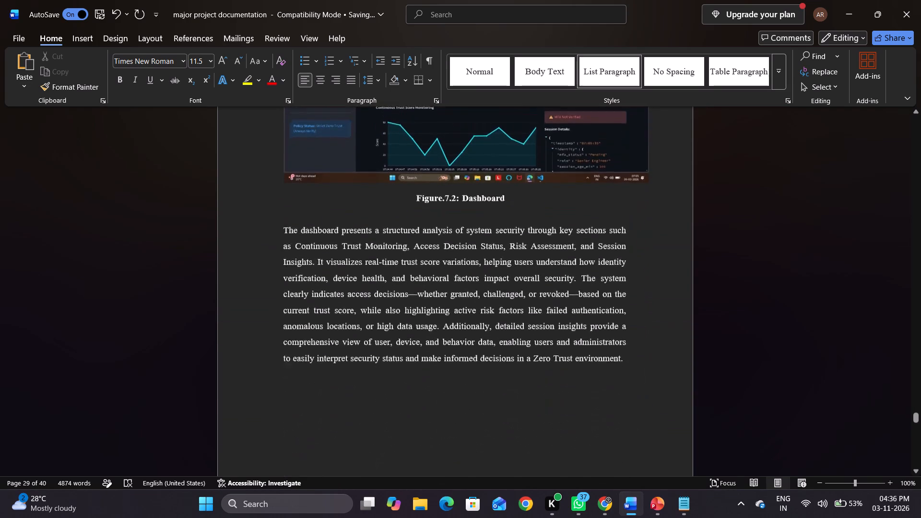
scroll(547, 177, down, 1)
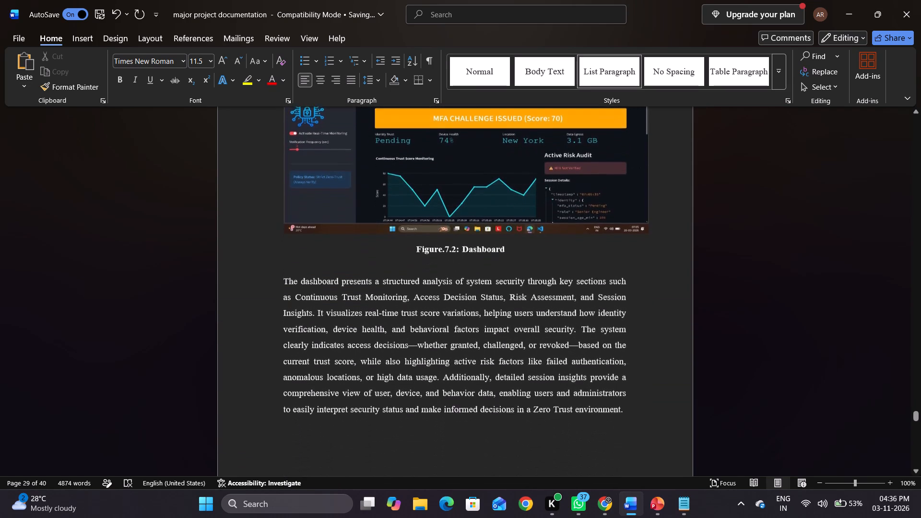
scroll(547, 177, down, 2)
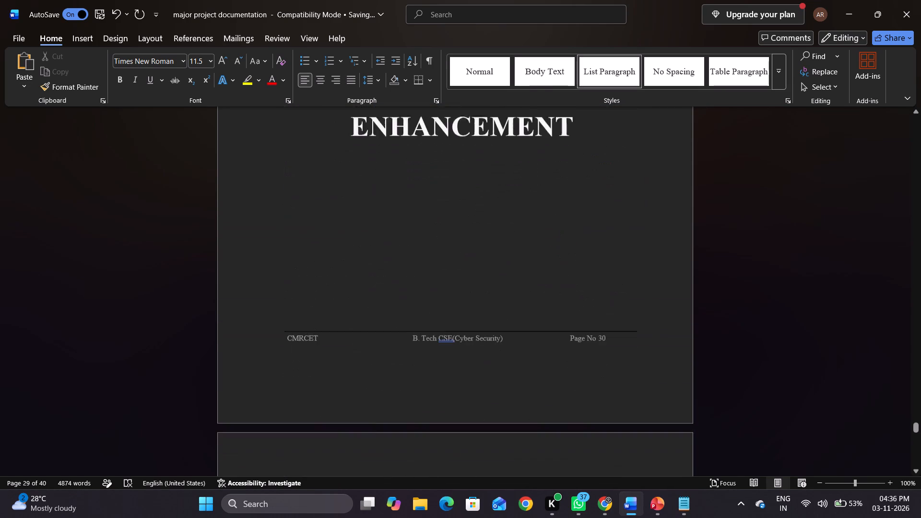
scroll(547, 177, down, 1)
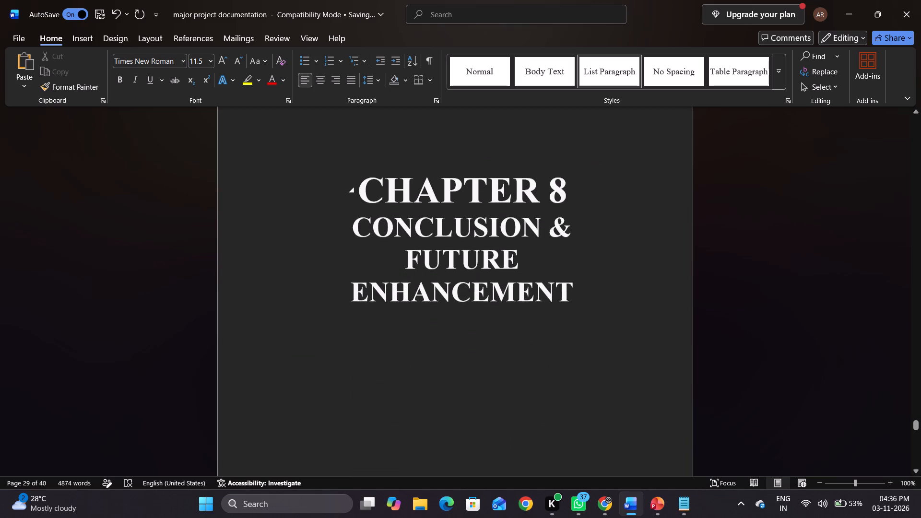
scroll(547, 177, down, 2)
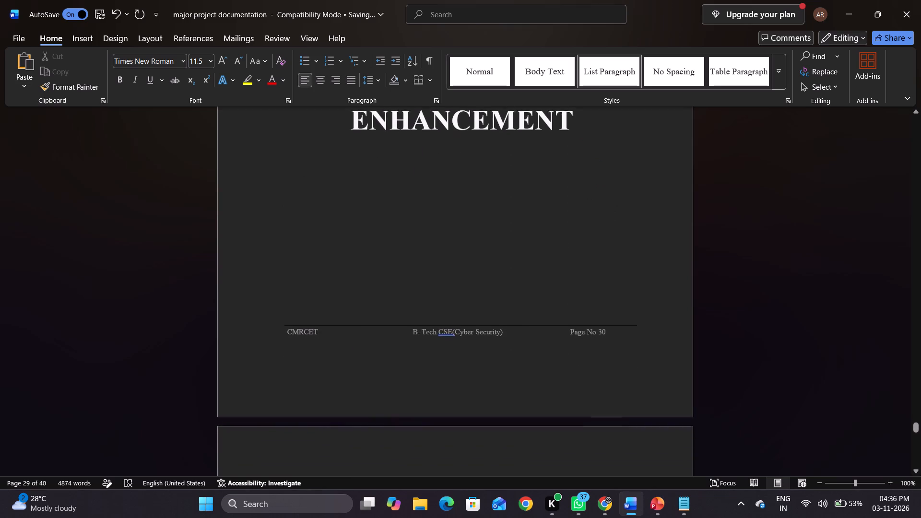
scroll(547, 177, down, 2)
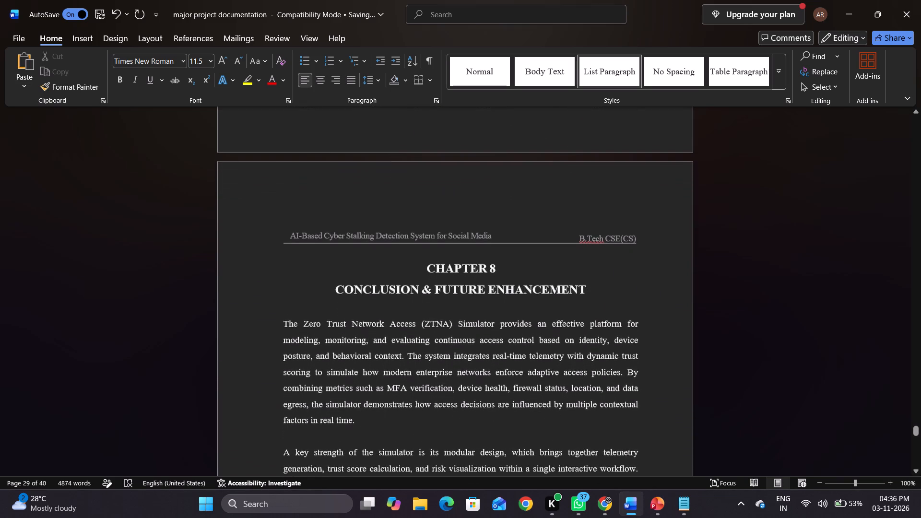
scroll(547, 177, down, 2)
scroll(547, 177, up, 1)
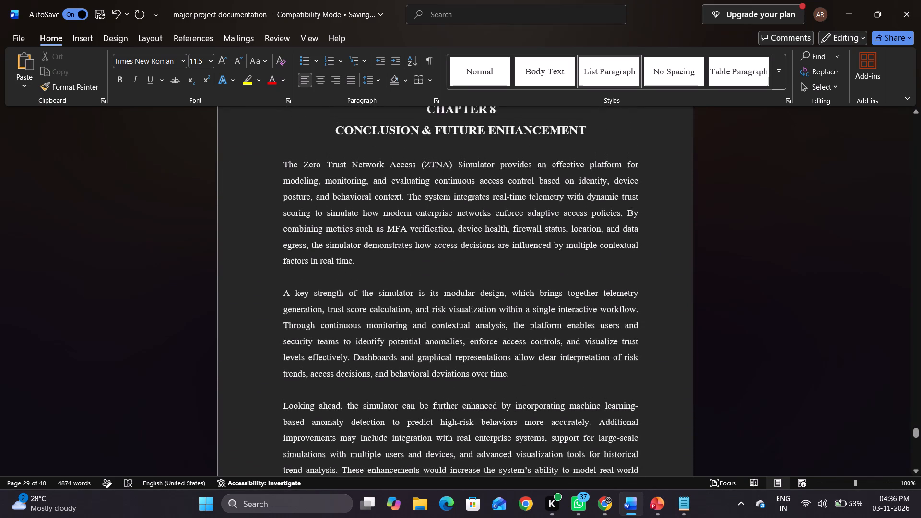
scroll(547, 177, up, 1)
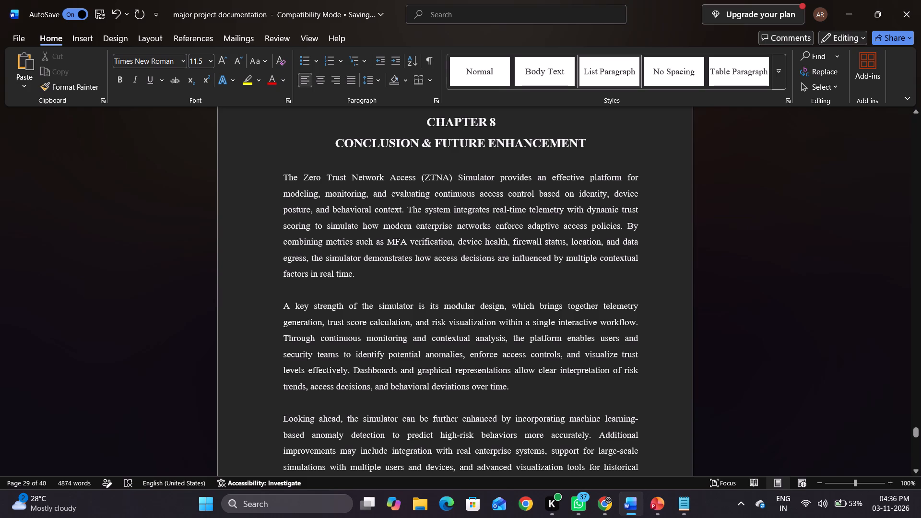
drag(333, 142, 428, 169)
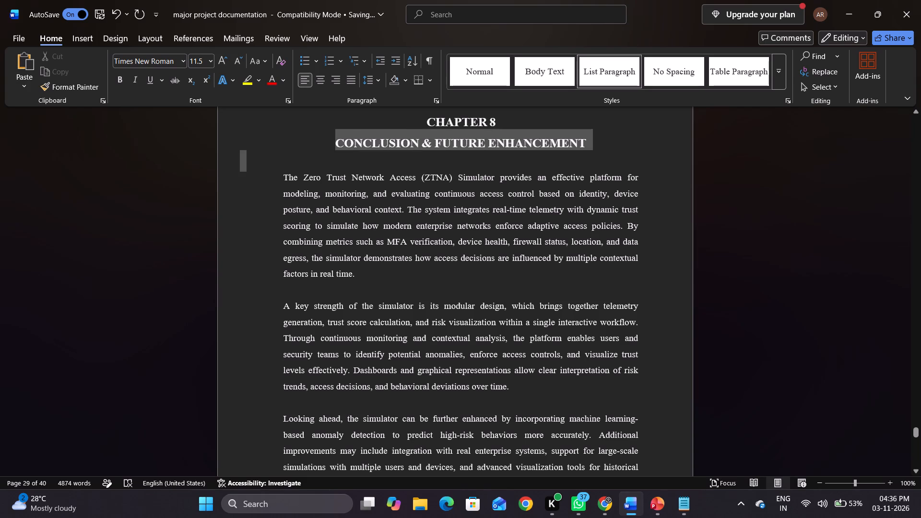
drag(428, 169, 566, 299)
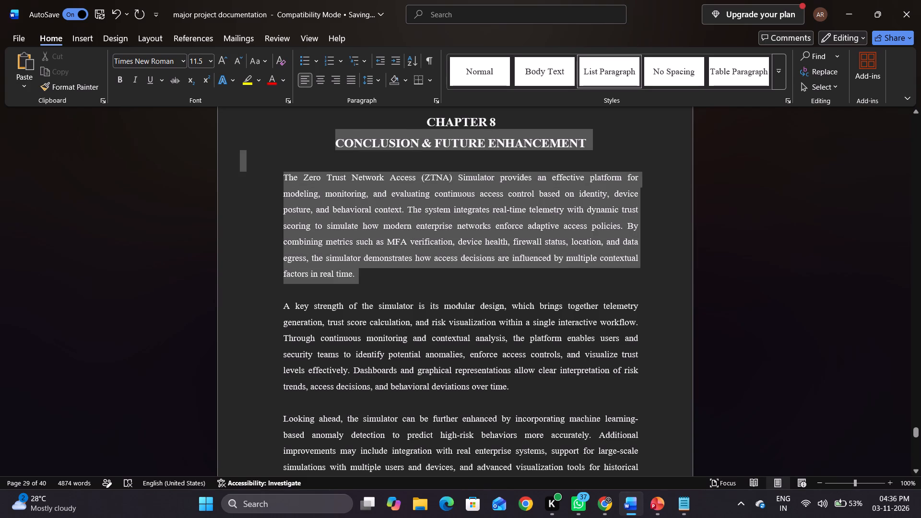
drag(566, 299, 564, 515)
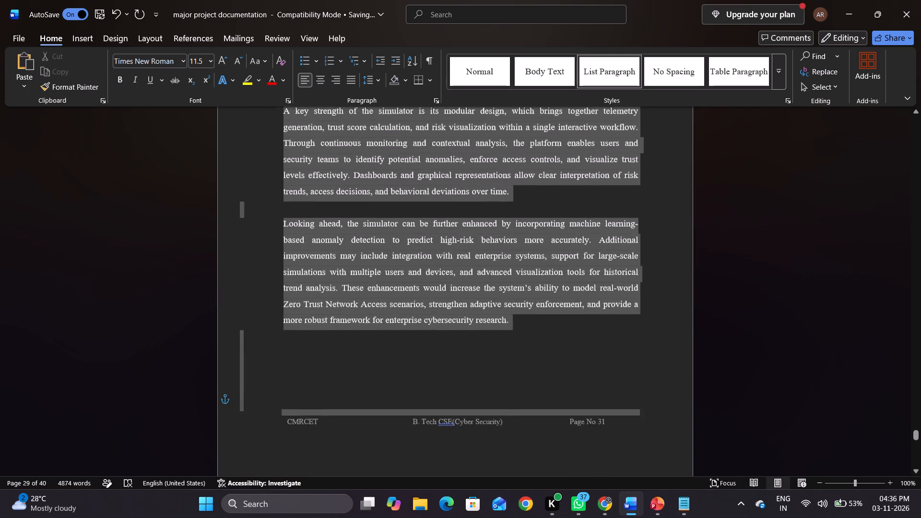
drag(564, 515, 528, 153)
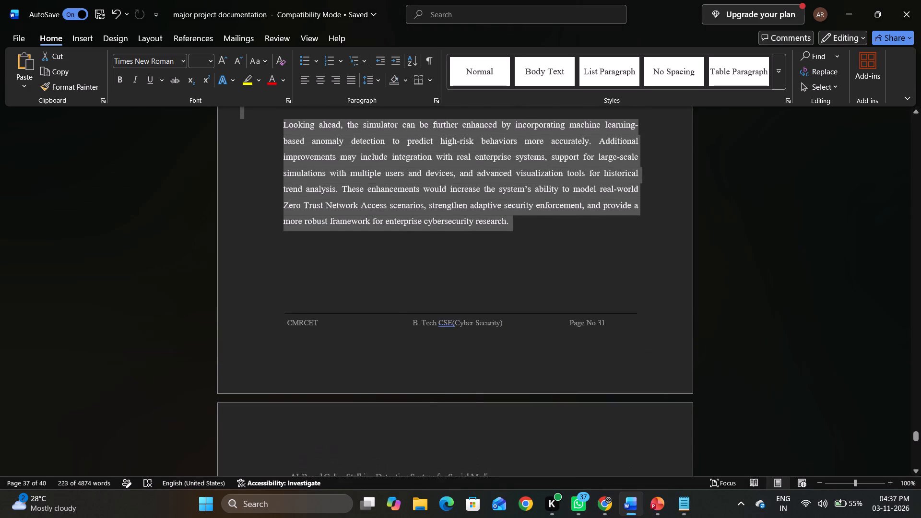
scroll(622, 252, up, 6)
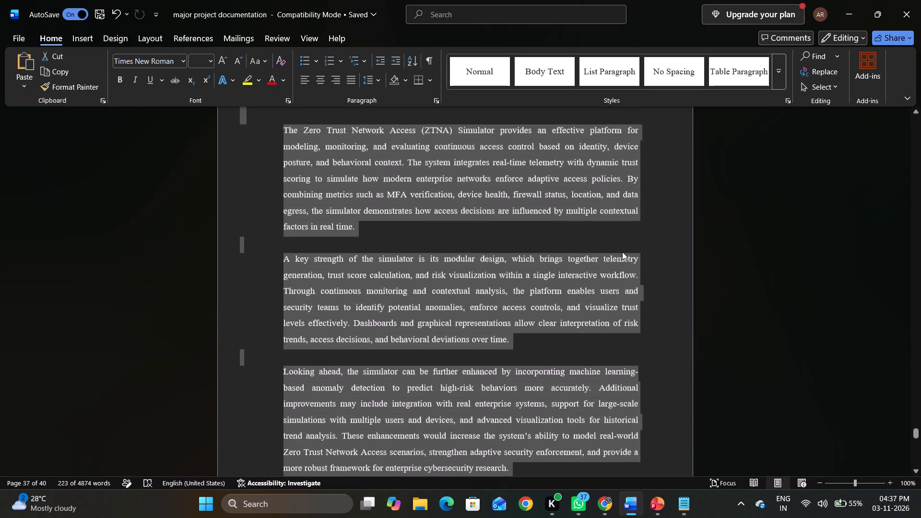
scroll(622, 252, up, 1)
click(376, 267)
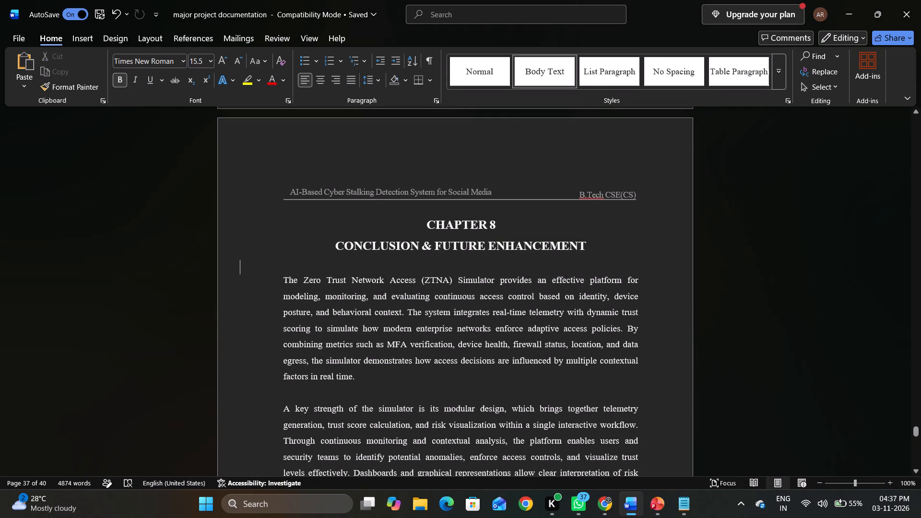
drag(300, 280, 333, 284)
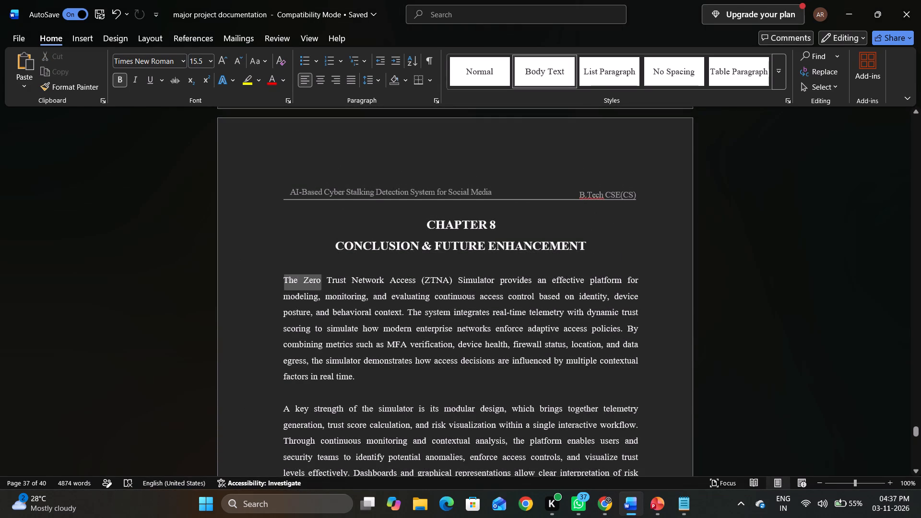
drag(333, 284, 378, 424)
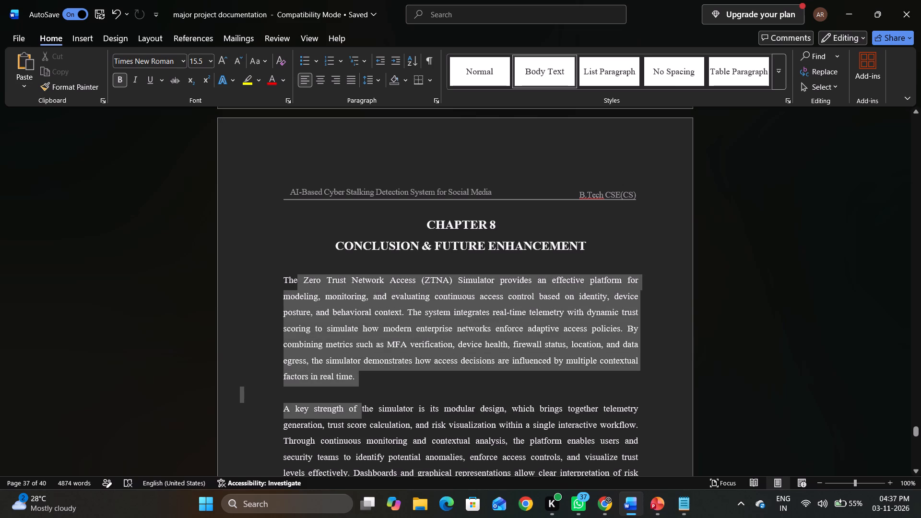
drag(378, 424, 505, 280)
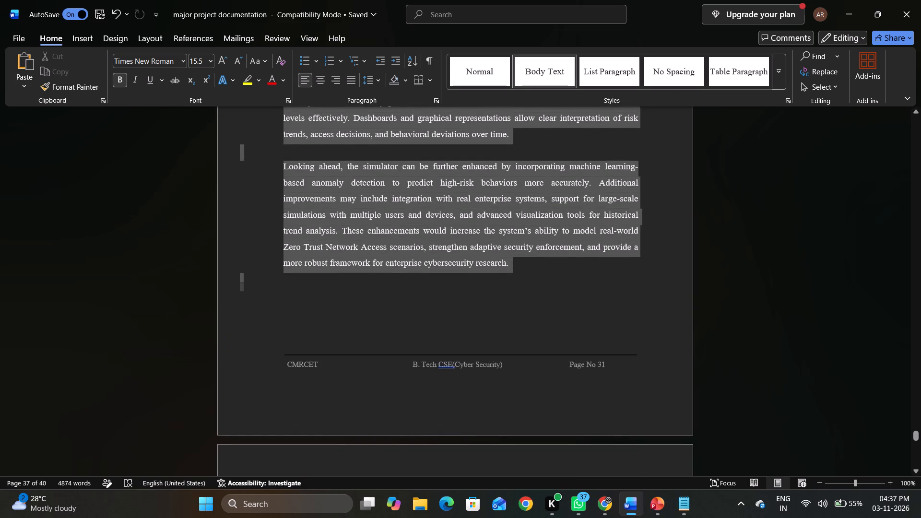
drag(505, 280, 508, 271)
key(BackSpace)
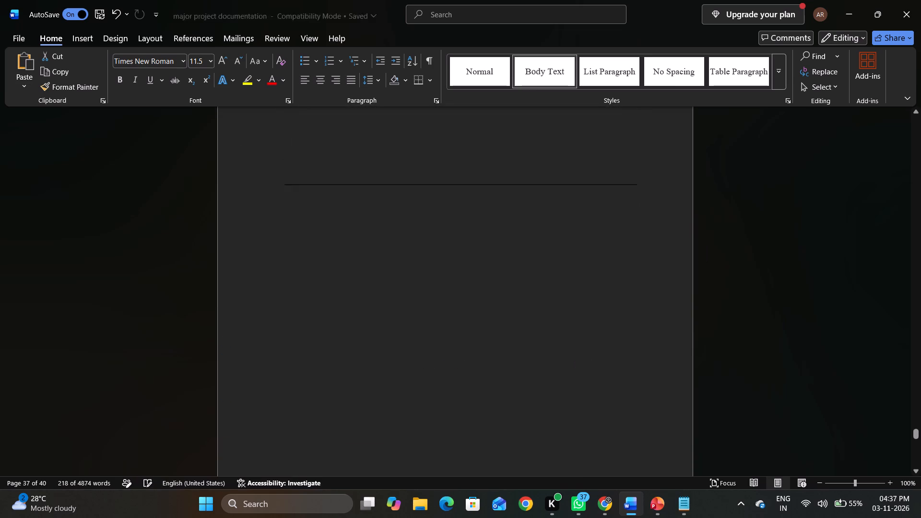
key(ctrl+v)
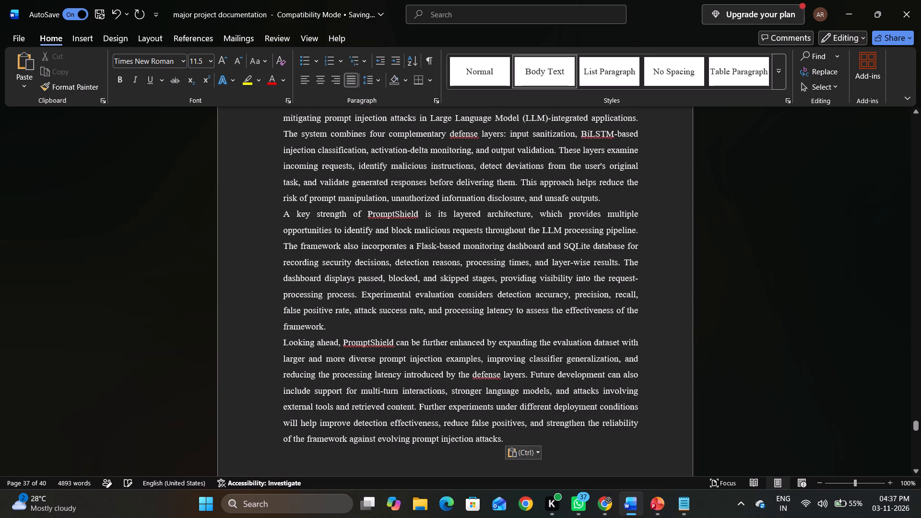
Delete the duplicate "The" at the start of Chapter 8's first PromptShield paragraph.
scroll(515, 188, up, 1)
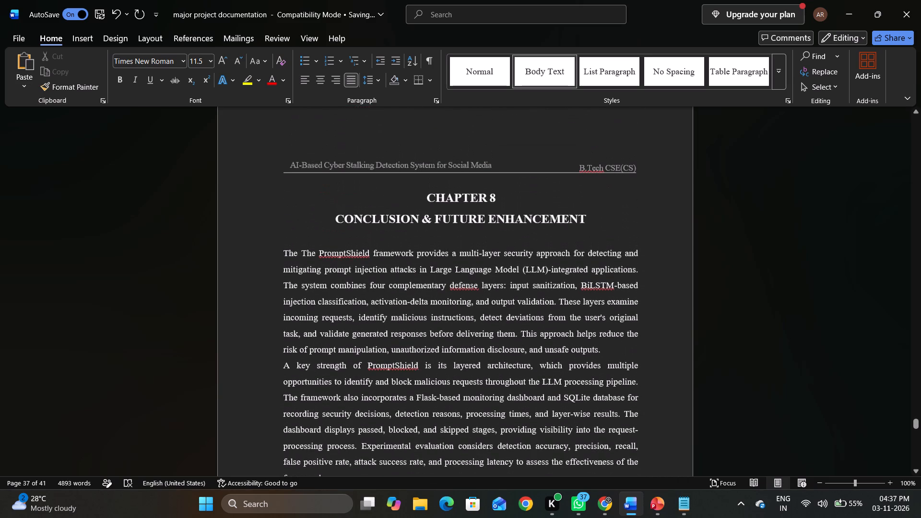
click(301, 253)
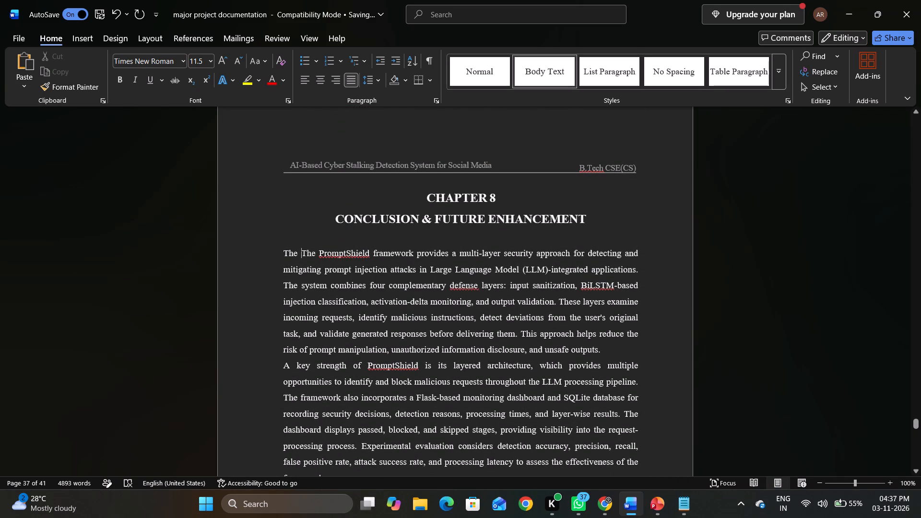
key(BackSpace)
key(BackSpace)
key(BackSpace)
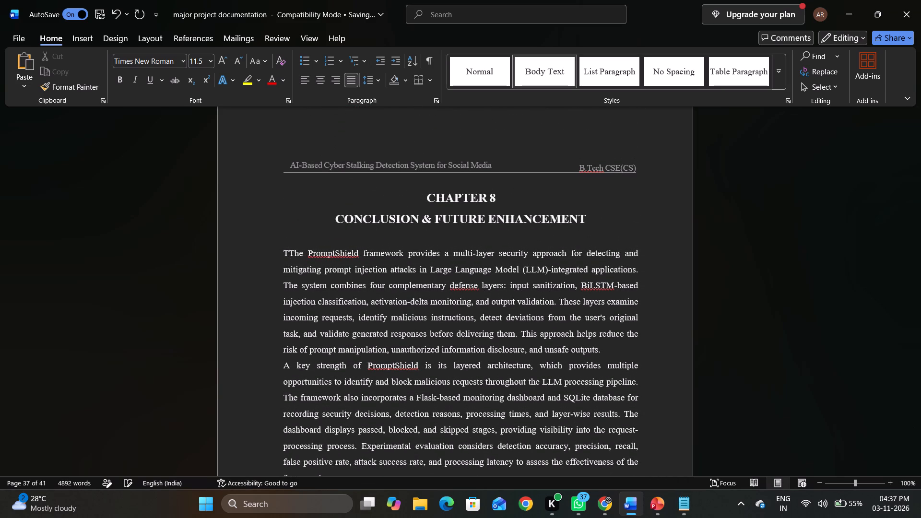
key(BackSpace)
Check the layout below the last Chapter 8 paragraph on page 31 and where the following page starts.
scroll(447, 312, down, 4)
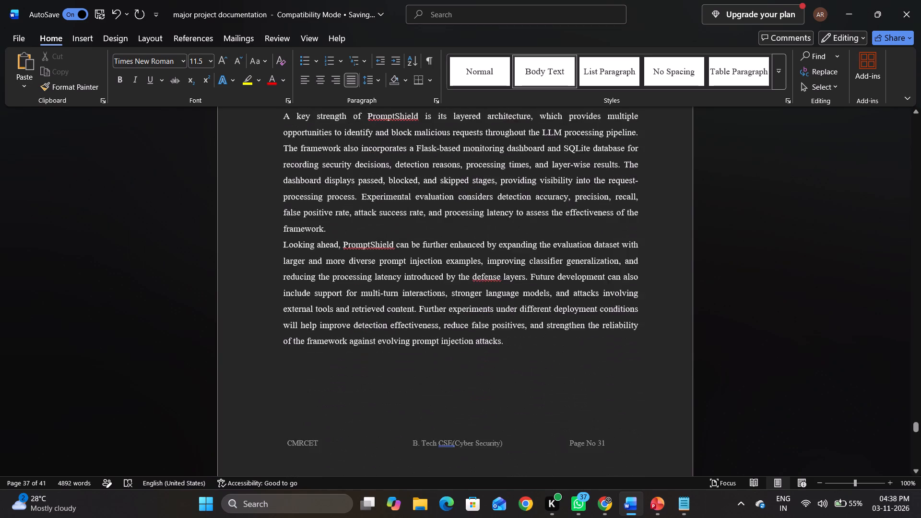
scroll(447, 312, down, 4)
scroll(447, 312, up, 1)
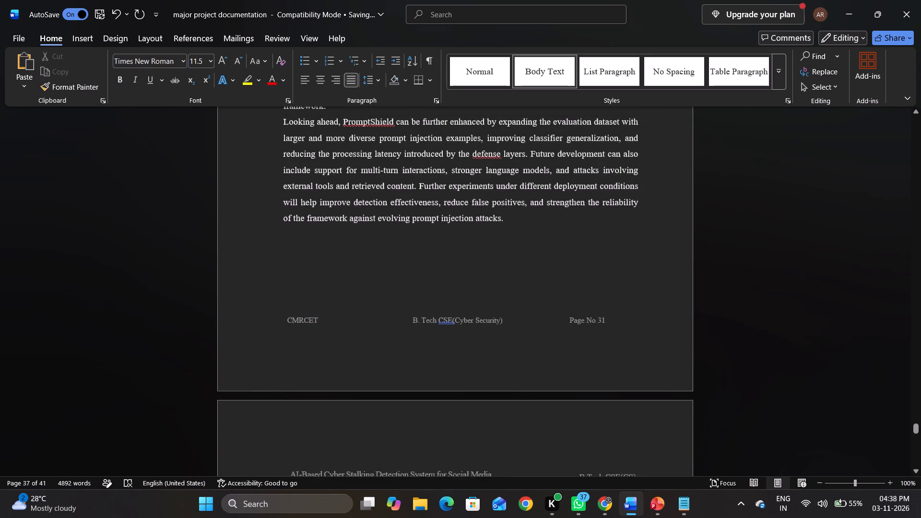
Remove the surplus blank lines below Chapter 8's last paragraph to bring the horizontal rule back onto page 31, just above the footer.
scroll(447, 312, down, 2)
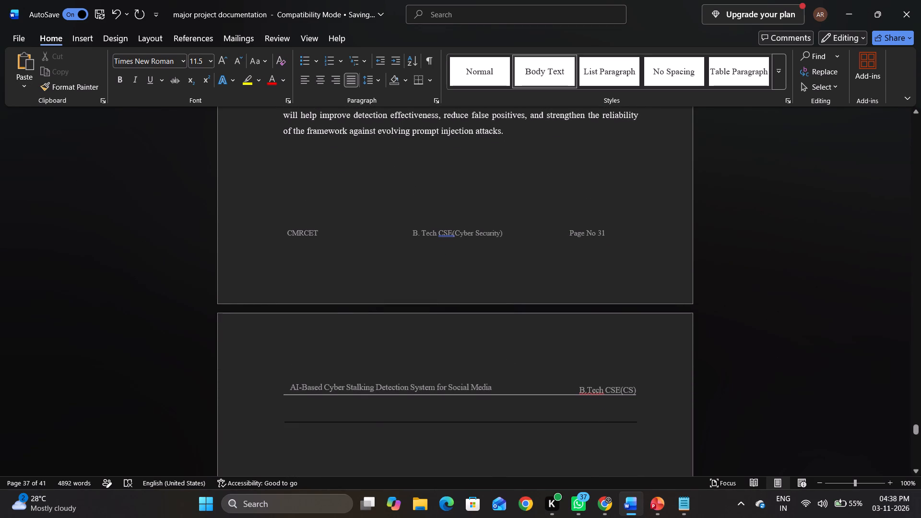
click(342, 204)
key(BackSpace)
key(BackSpace)
key(BackSpace)
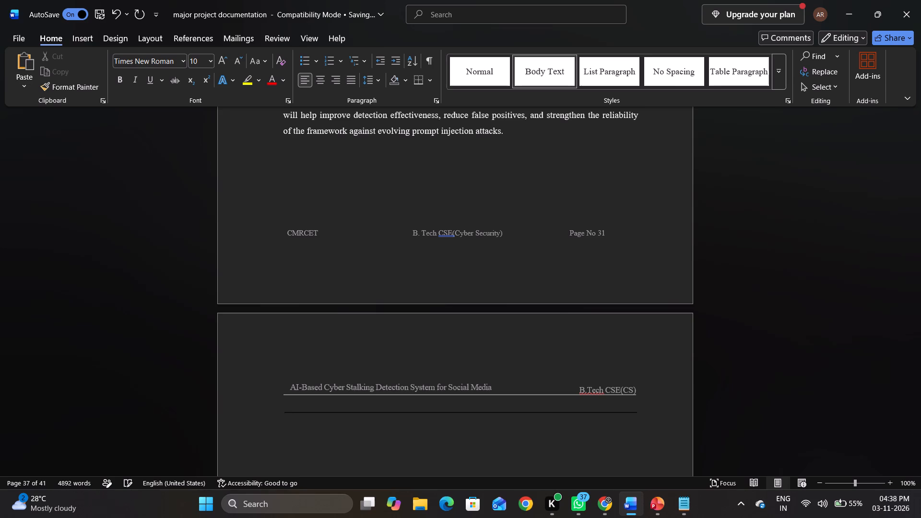
key(BackSpace)
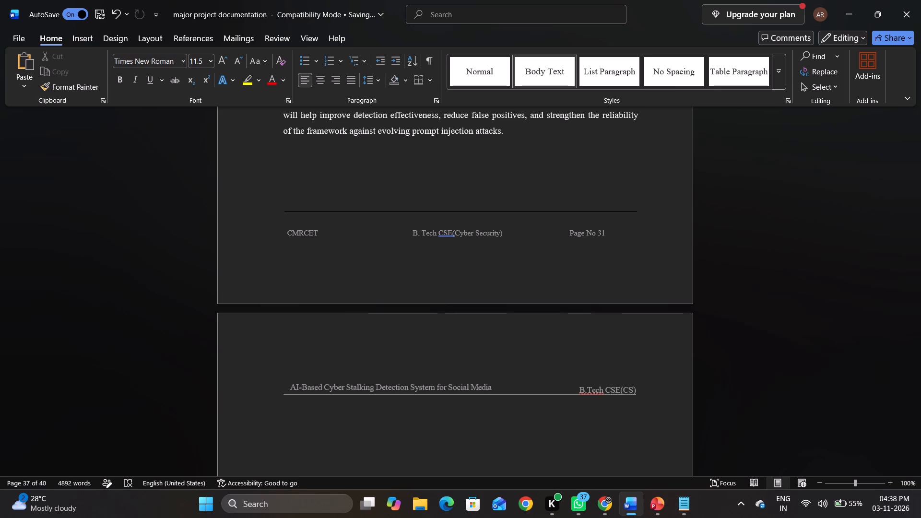
key(Return)
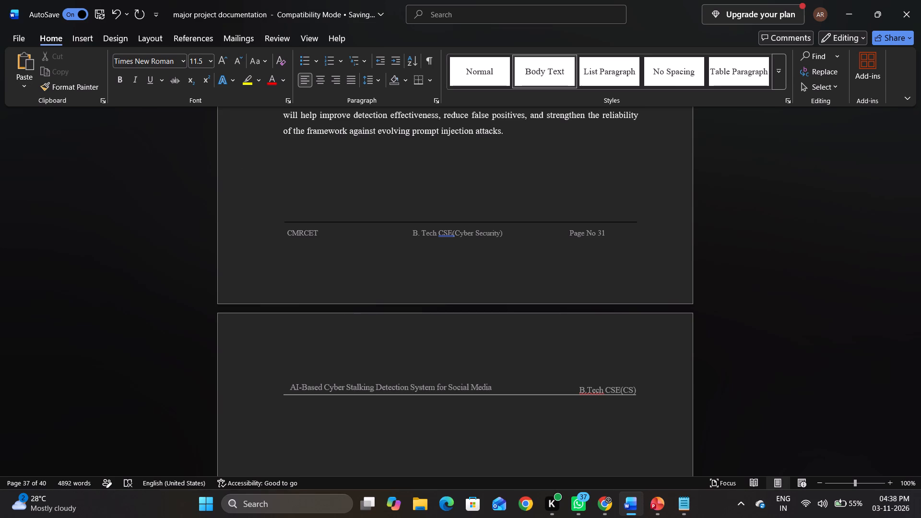
Examine the numbered entries in the References section that follows Chapter 8.
scroll(488, 303, down, 3)
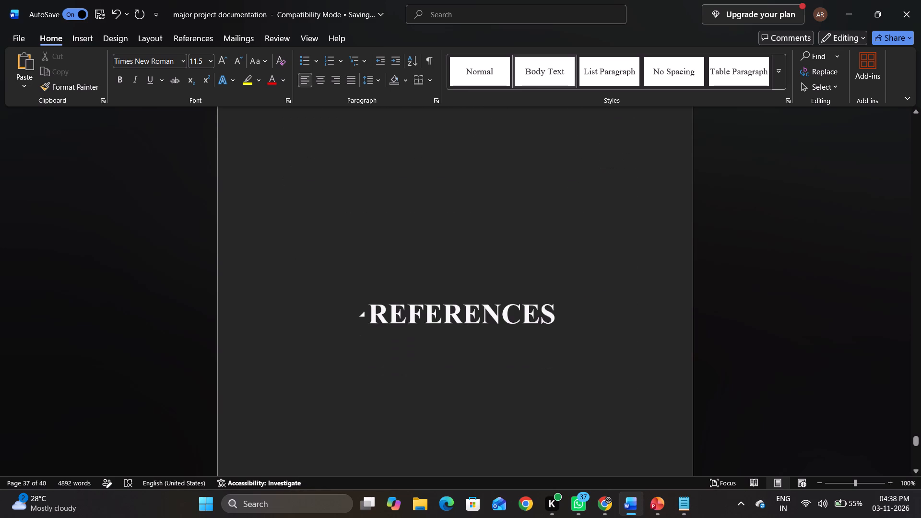
scroll(488, 303, down, 4)
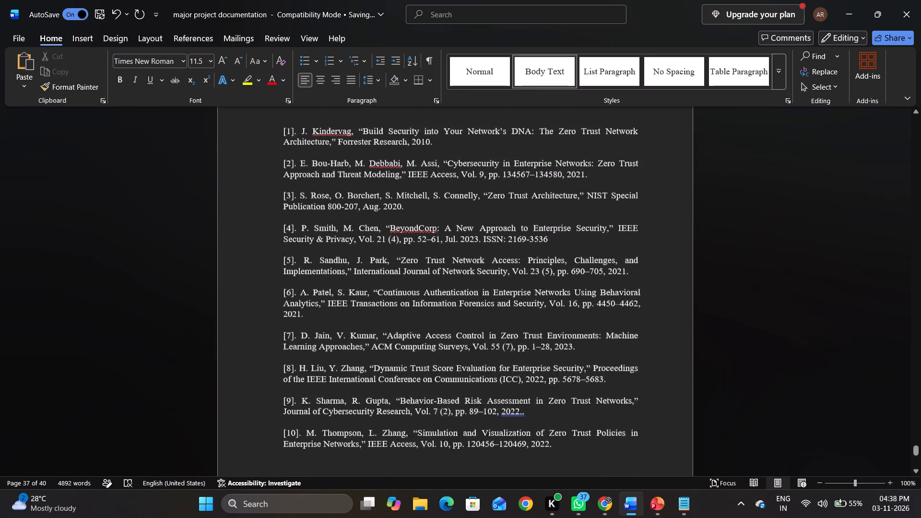
scroll(488, 303, down, 1)
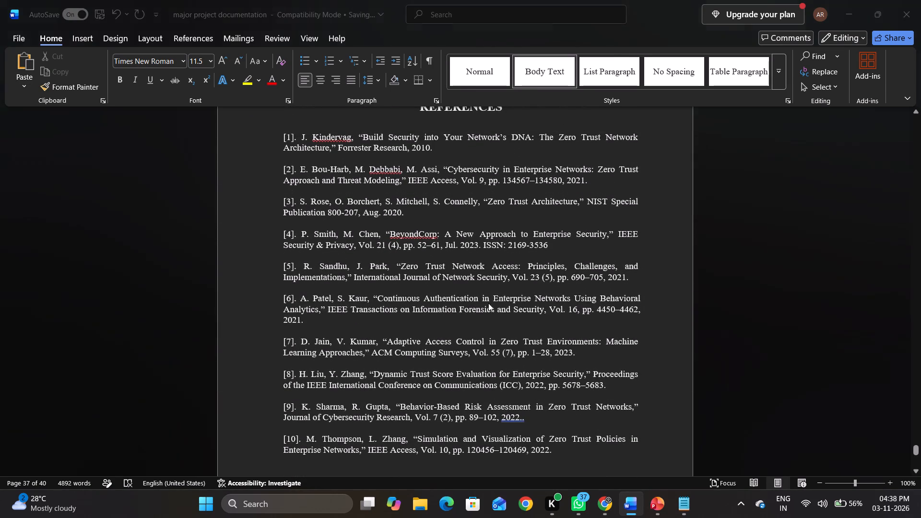
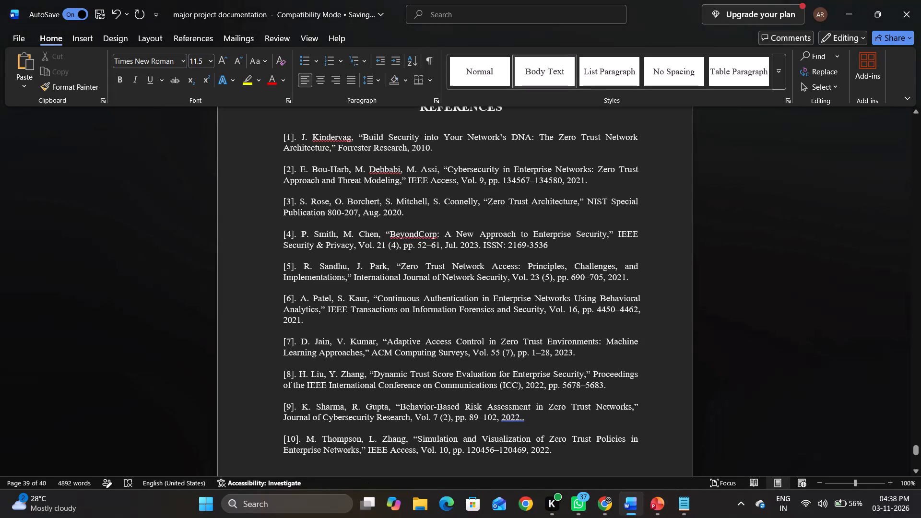
Select all ten Zero Trust entries, [1] to [10], under the REFERENCES heading.
click(285, 138)
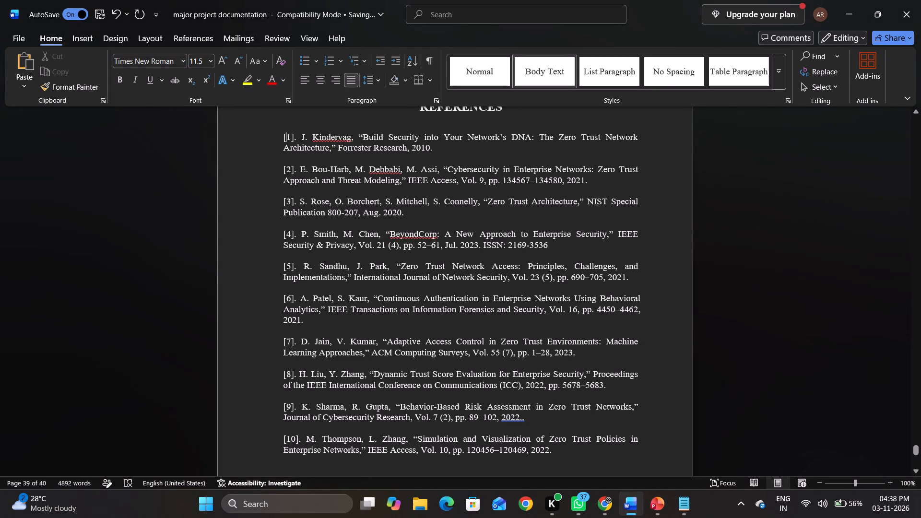
drag(285, 138, 453, 383)
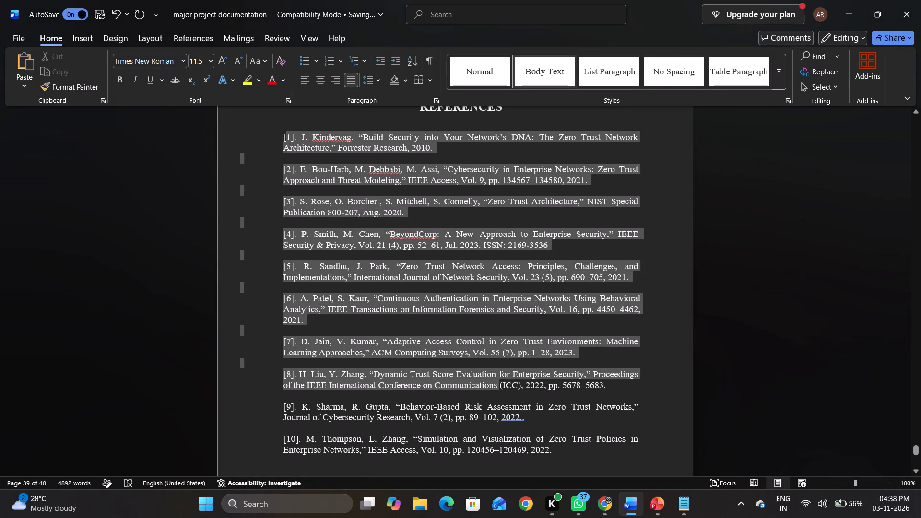
drag(453, 383, 544, 459)
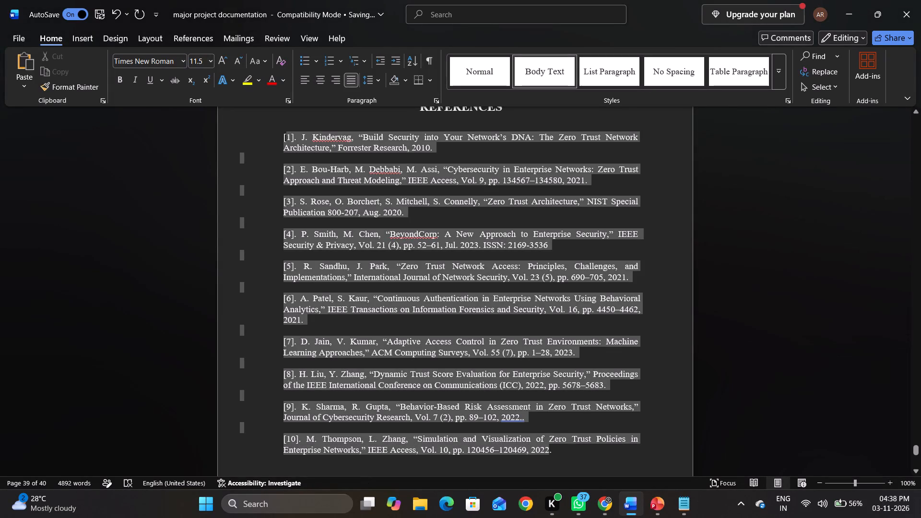
drag(544, 459, 557, 459)
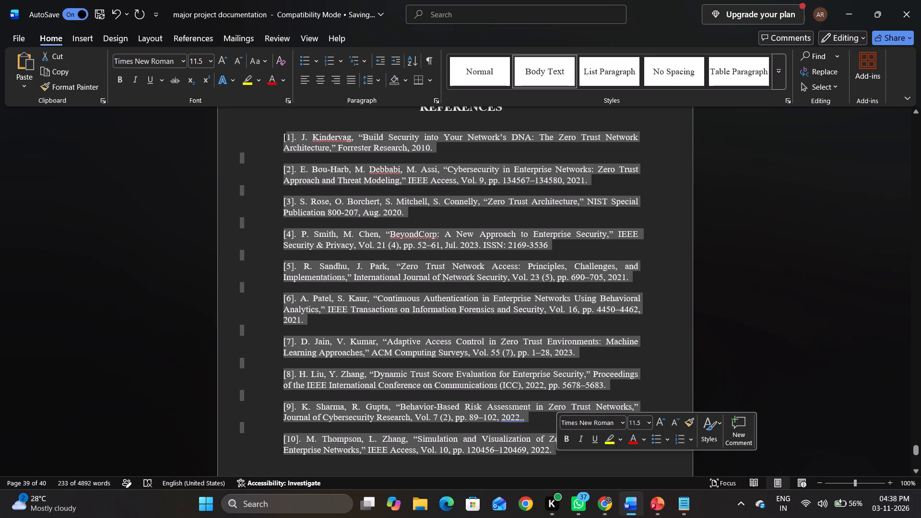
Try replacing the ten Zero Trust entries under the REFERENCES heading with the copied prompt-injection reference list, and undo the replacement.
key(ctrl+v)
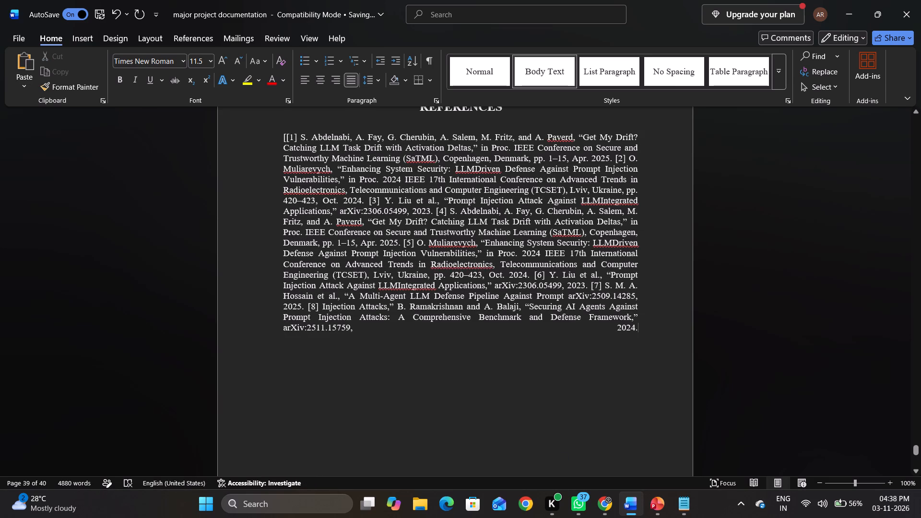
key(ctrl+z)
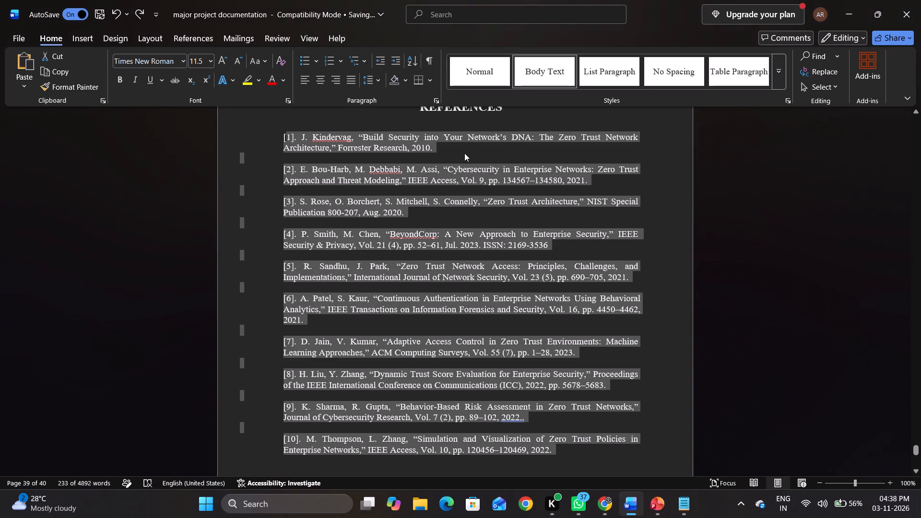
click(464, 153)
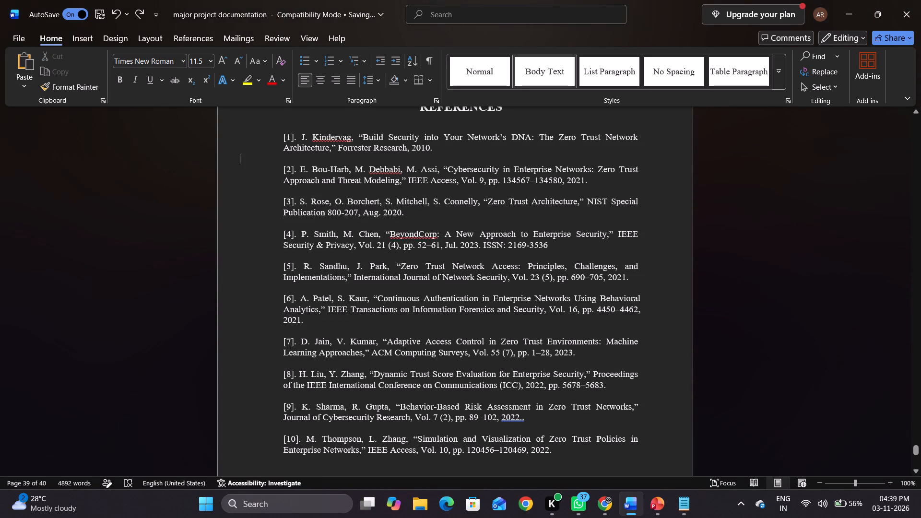
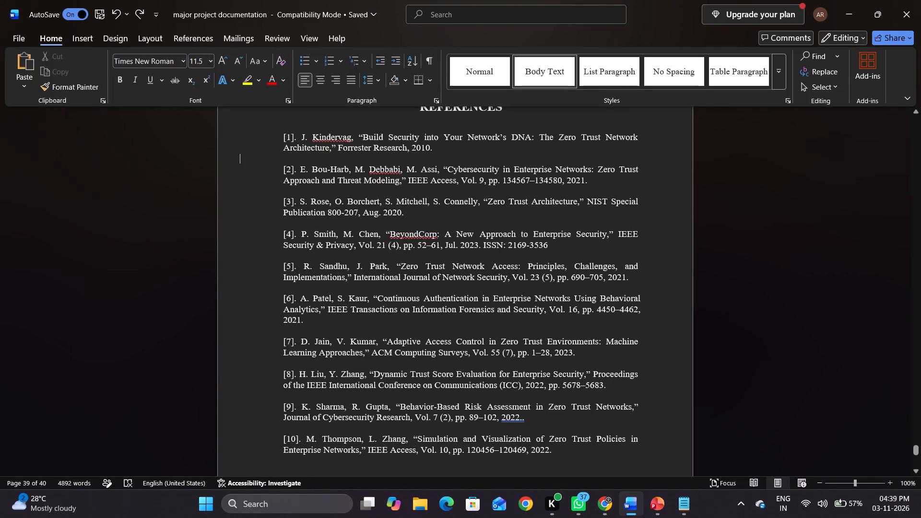
Replace the text of reference [1] with the copied “Get My Drift? Catching LLM Task Drift with Activation Deltas” citation, followed by a new line.
drag(300, 136, 419, 150)
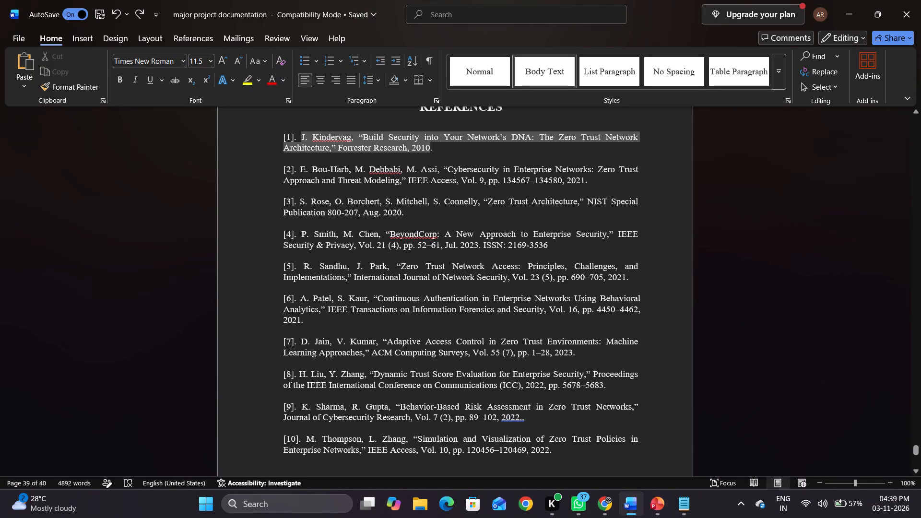
drag(419, 150, 435, 150)
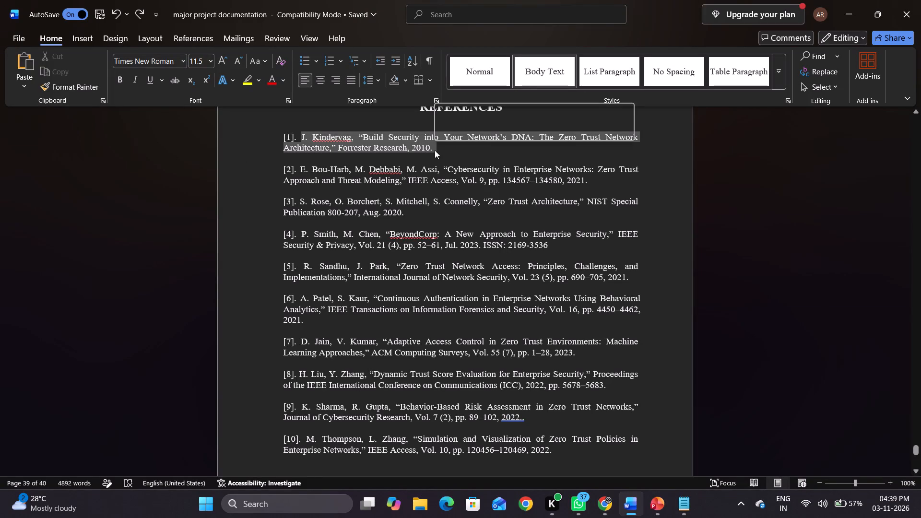
key(ctrl+v)
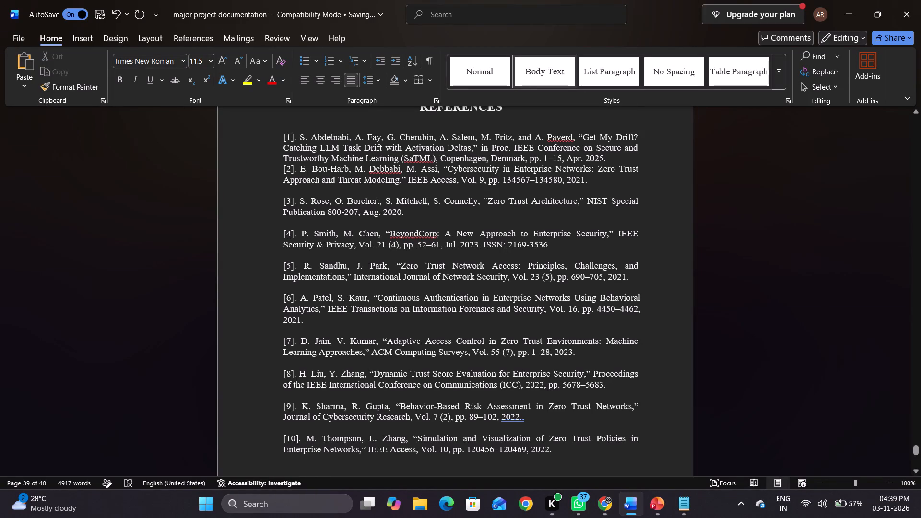
key(Return)
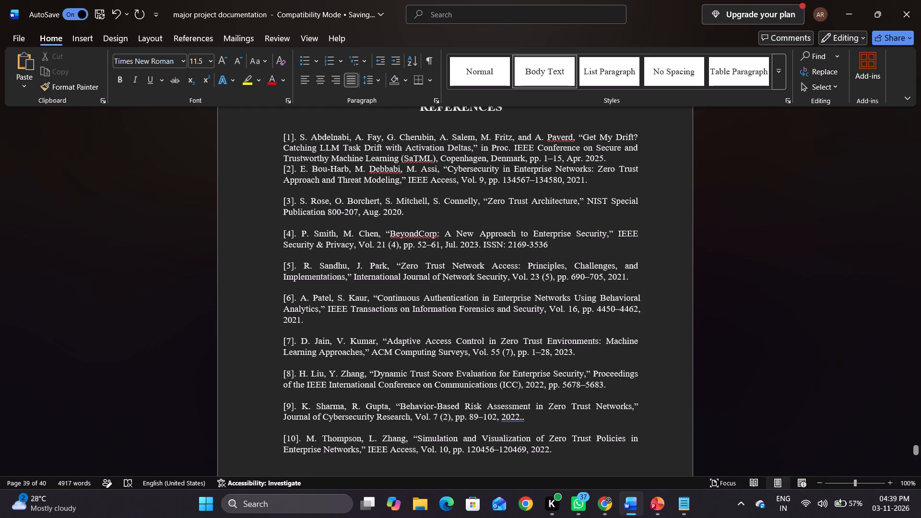
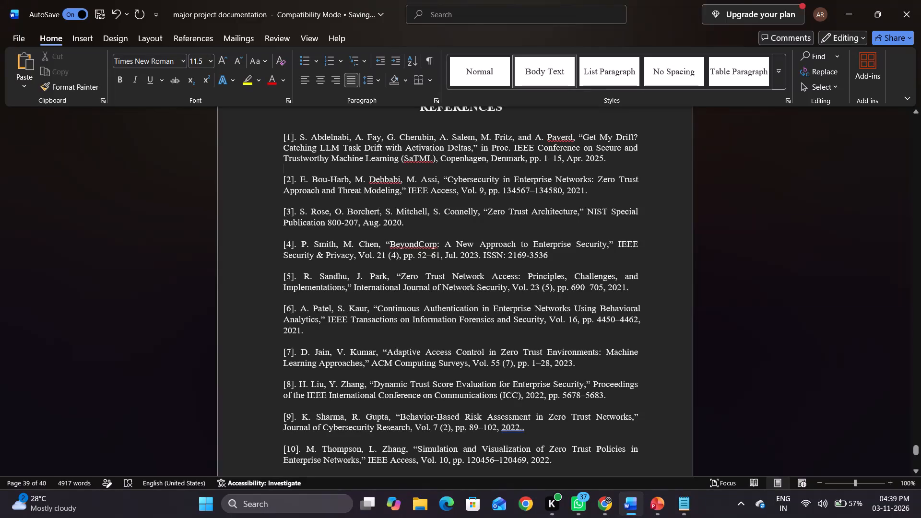
Replace the text of reference [2] with the copied “Enhancing System Security: LLMDriven Defense Against Prompt Injection Vulnerabilities” citation, followed by a new line.
click(299, 179)
drag(299, 179, 593, 194)
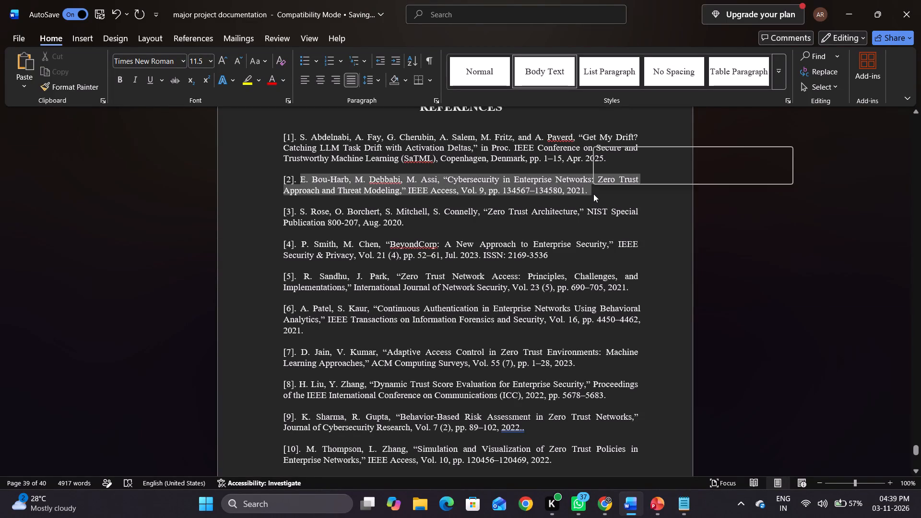
key(ctrl+v)
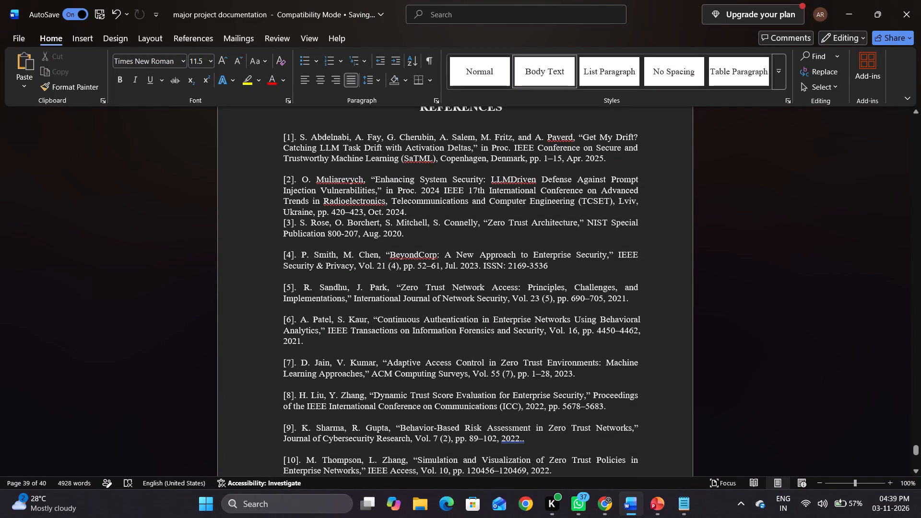
key(Return)
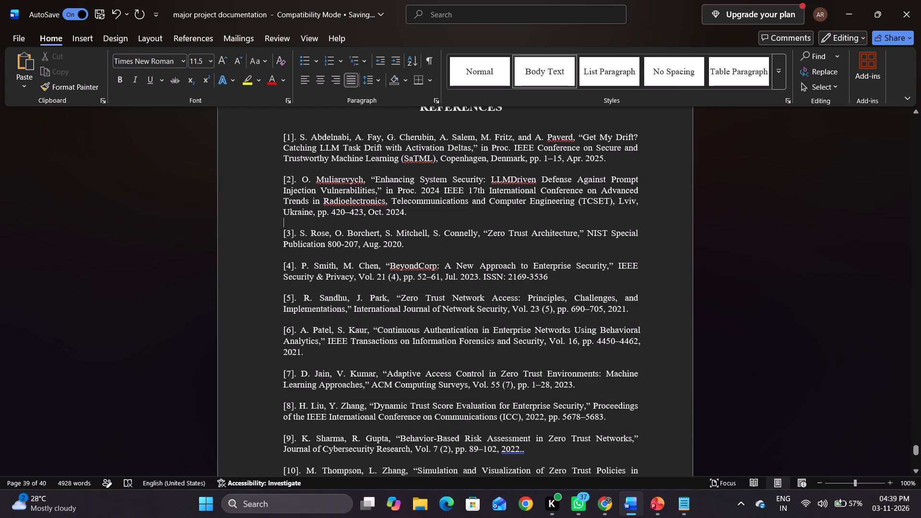
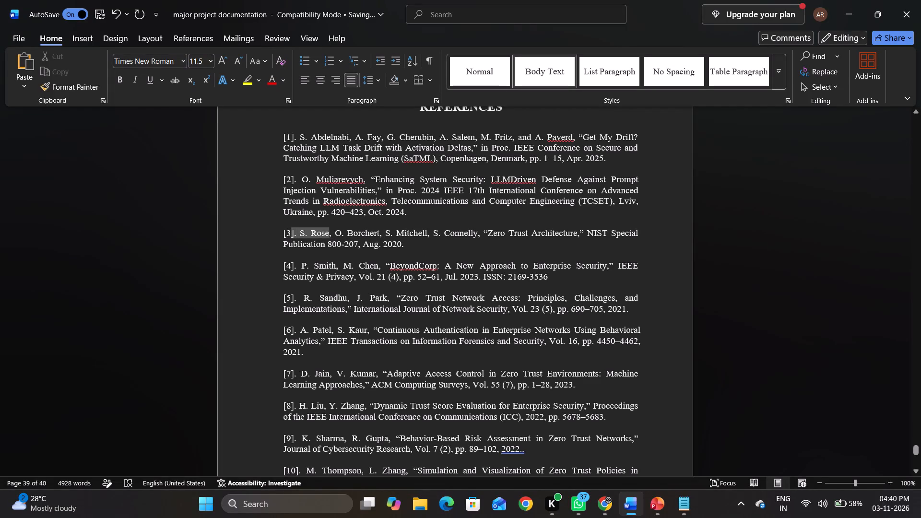
Replace the text of reference [3] with the copied “Prompt Injection Attack Against LLMIntegrated Applications,” arXiv:2306.05499, 2023 citation, followed by a new line.
click(298, 234)
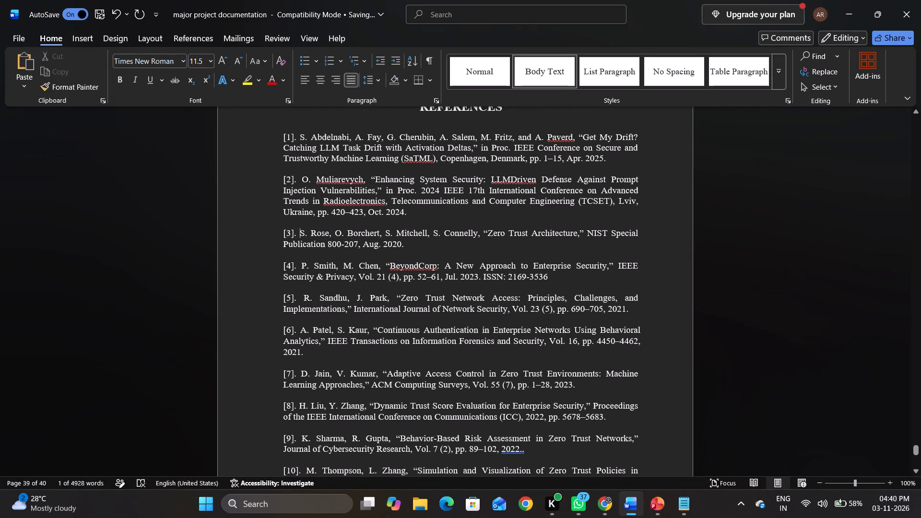
drag(298, 234, 408, 246)
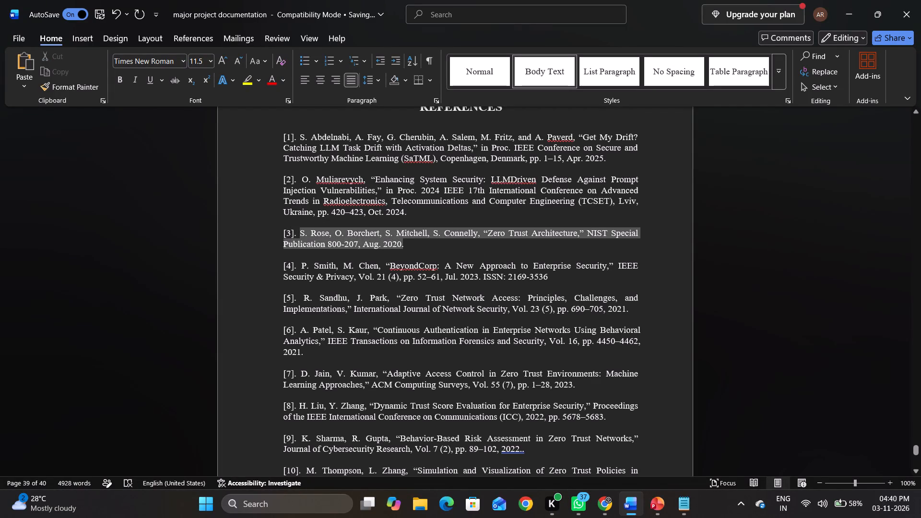
drag(408, 246, 409, 246)
key(ctrl+v)
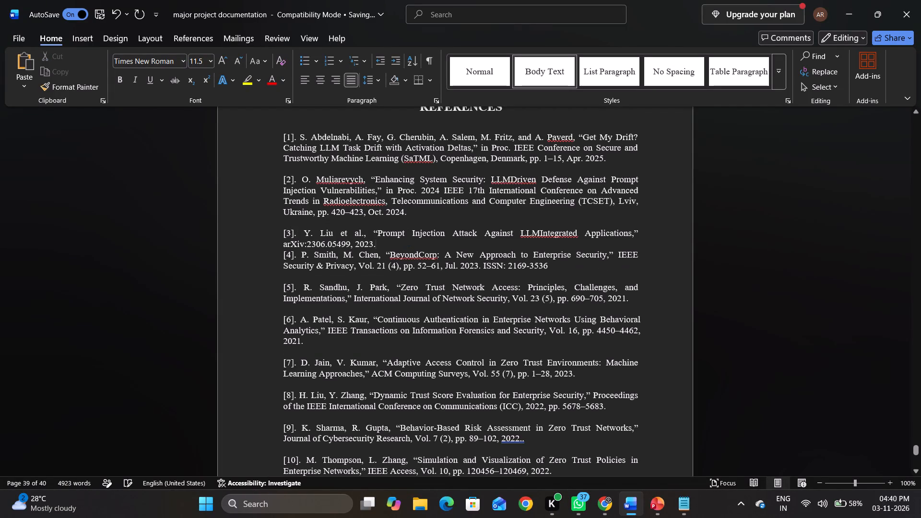
key(Return)
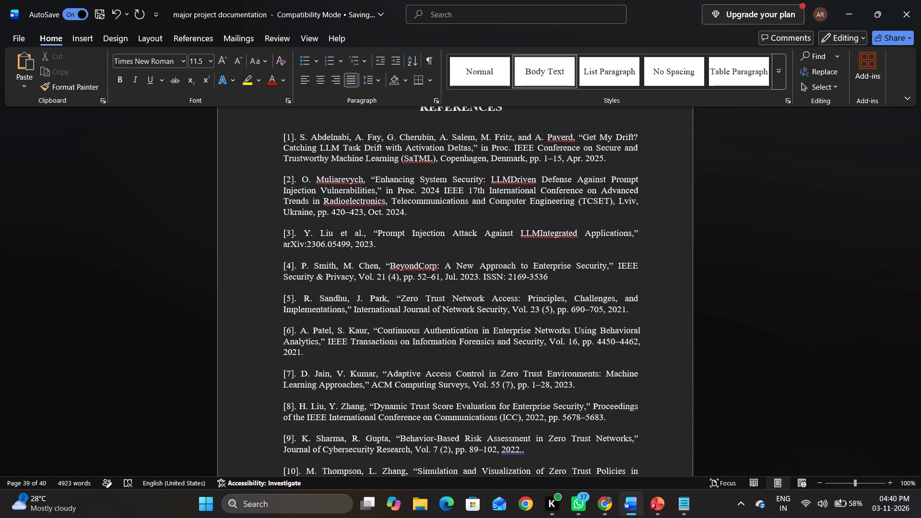
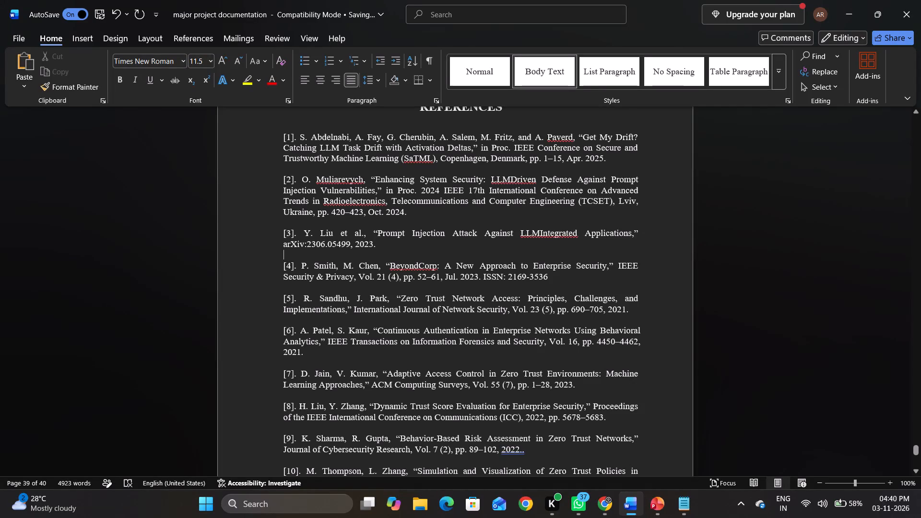
Replace the text of reference [4] with the copied “Get My Drift? Catching LLM Task Drift with Activation Deltas” citation, SaTML, Apr. 2025.
click(300, 266)
drag(300, 266, 358, 277)
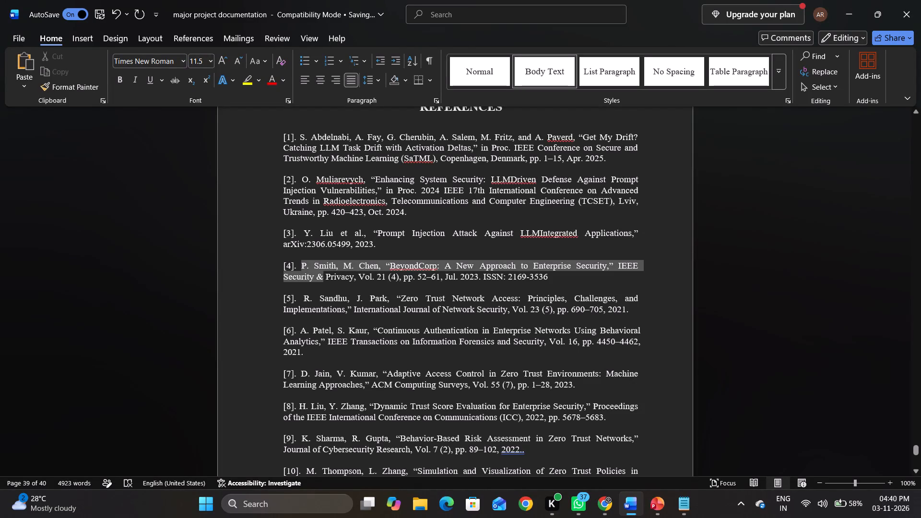
drag(358, 277, 548, 278)
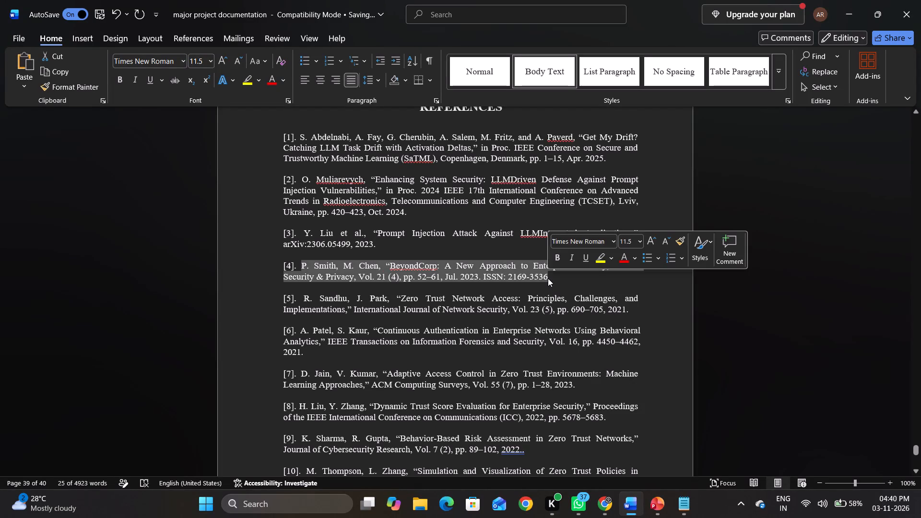
key(BackSpace)
key(ctrl+v)
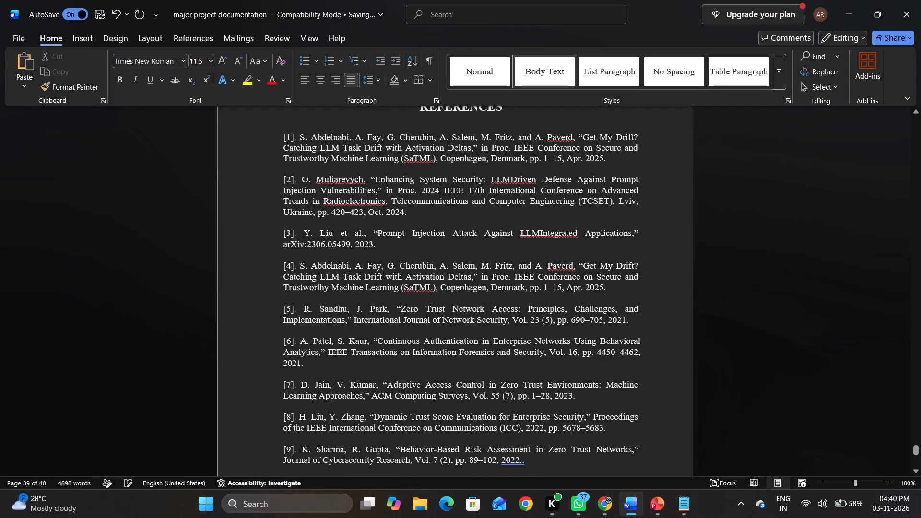
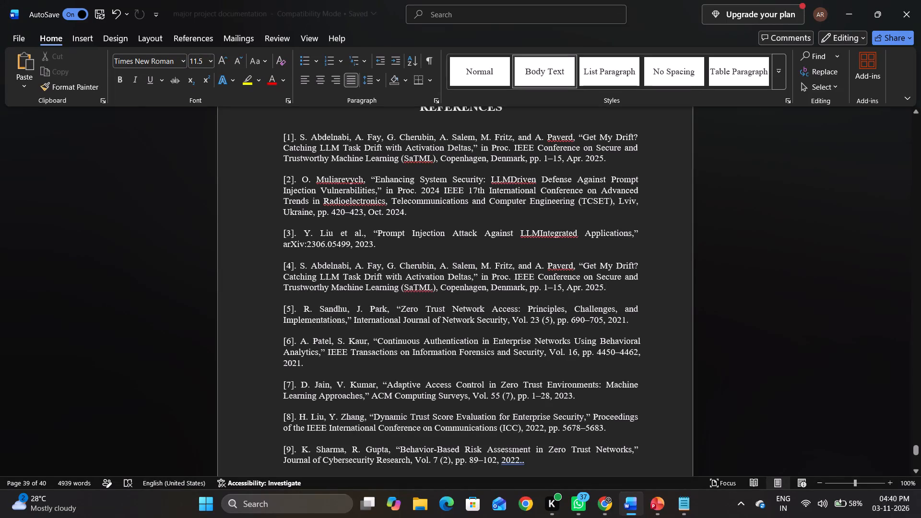
Replace the text of reference [5] with the copied “Enhancing System Security: LLMDriven Defense Against Prompt Injection Vulnerabilities” citation, TCSET, Oct. 2024.
drag(300, 307, 619, 332)
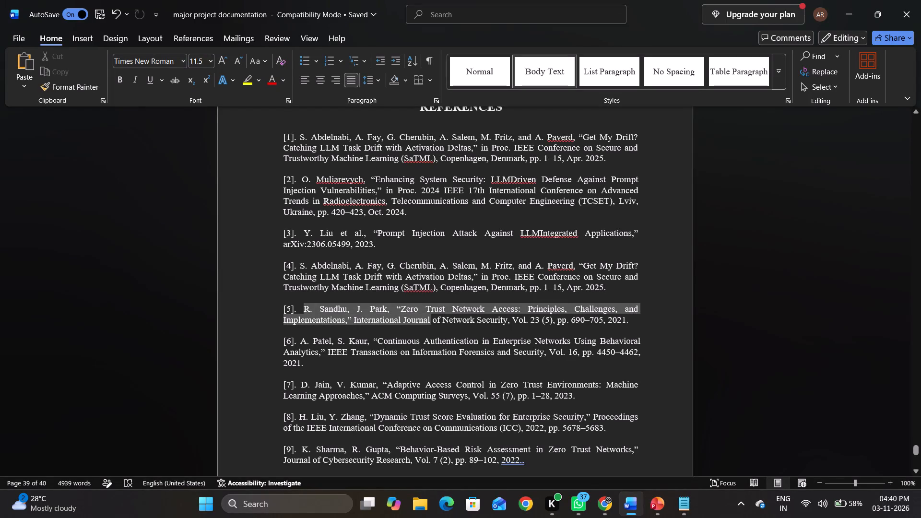
drag(619, 332, 634, 319)
key(BackSpace)
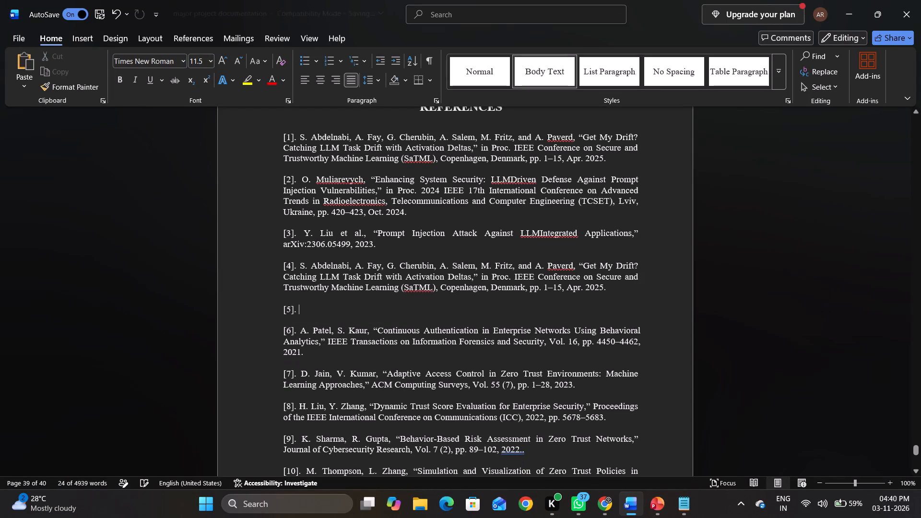
key(ctrl+v)
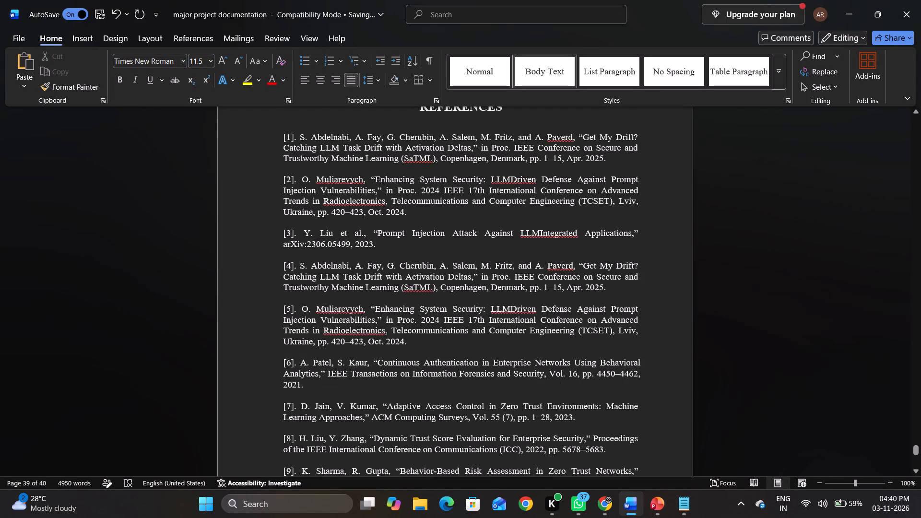
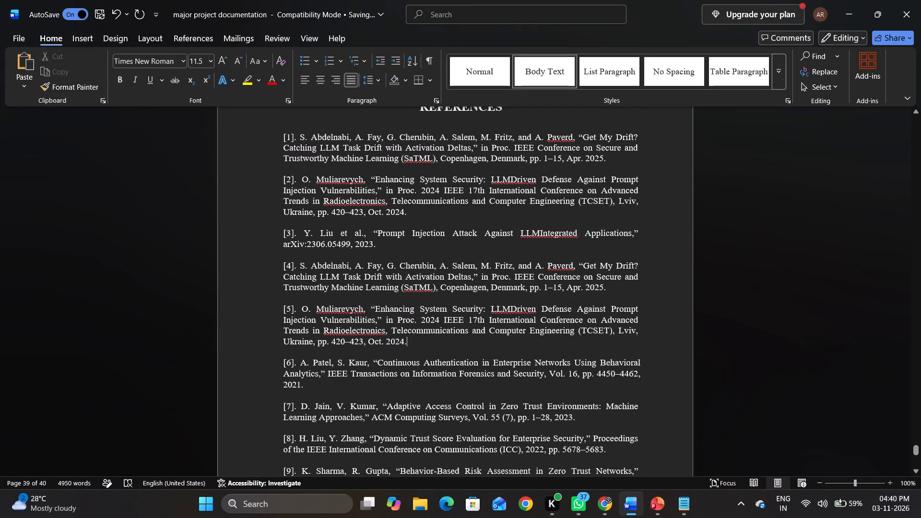
Replace the text of reference [6] with the copied “Prompt Injection Attack Against LLMIntegrated Applications” citation, arXiv:2306.05499, 2023.
drag(300, 363, 305, 387)
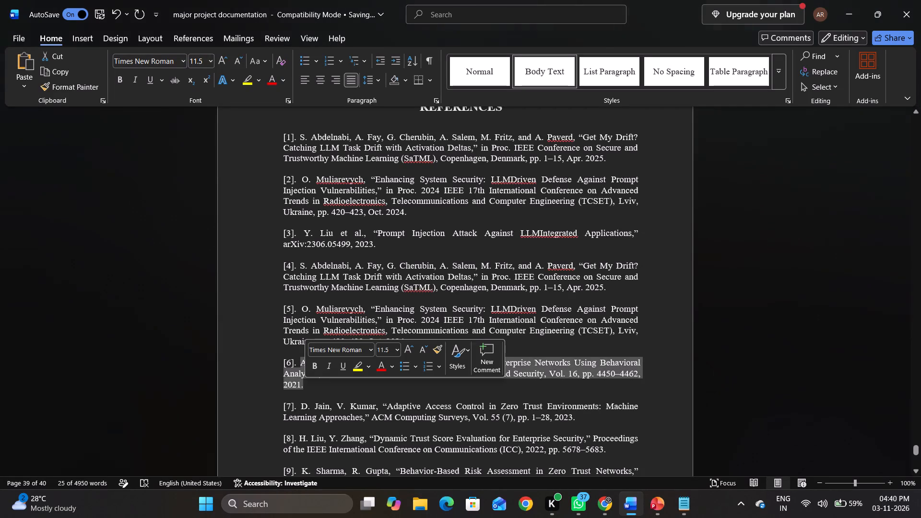
key(BackSpace)
key(ctrl+v)
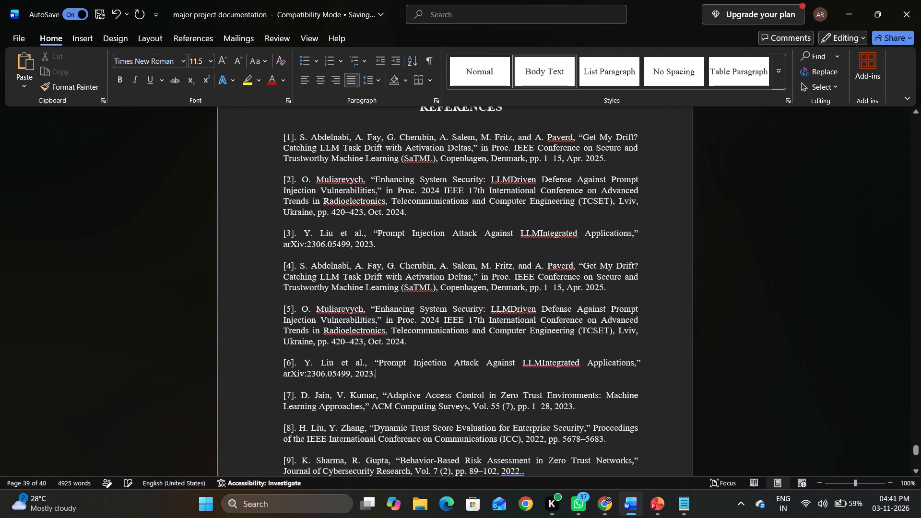
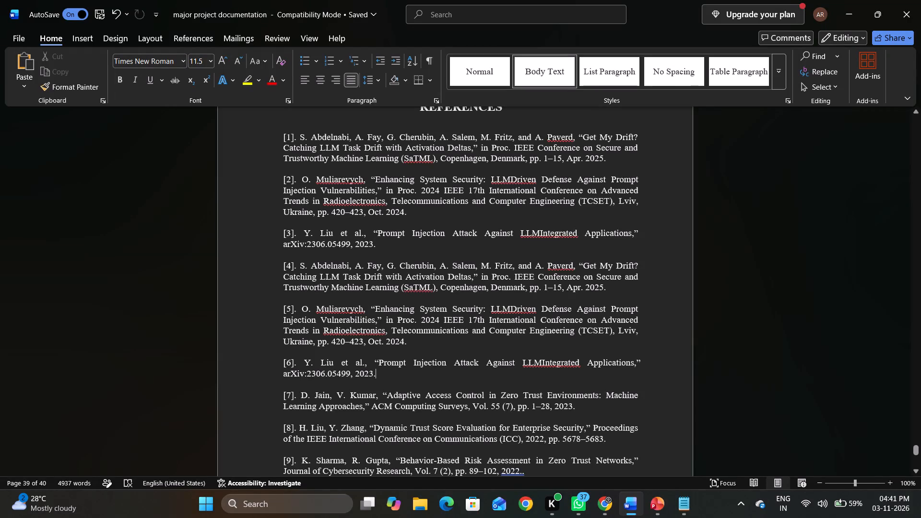
Replace the text of reference [7] with the copied “A Multi-Agent LLM Defense Pipeline Against Prompt” citation, arXiv:2509.14285, 2025.
drag(301, 397, 585, 404)
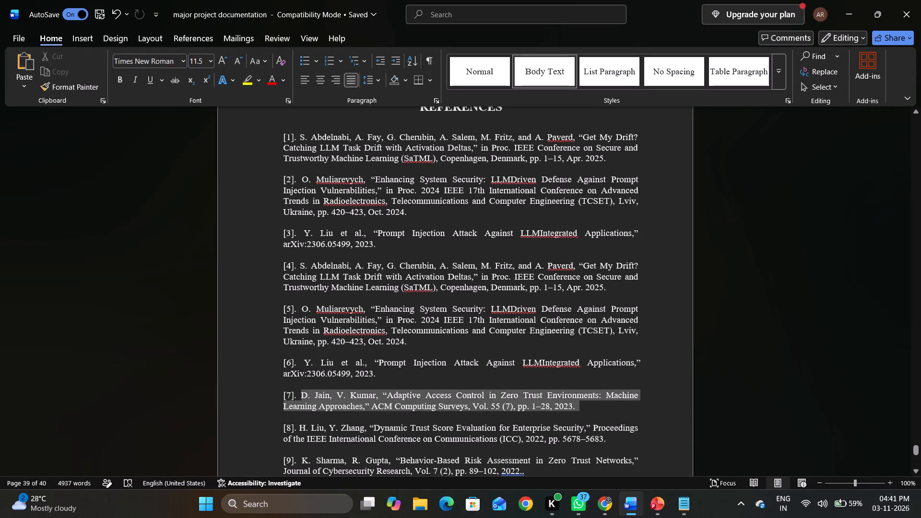
drag(585, 404, 580, 406)
key(BackSpace)
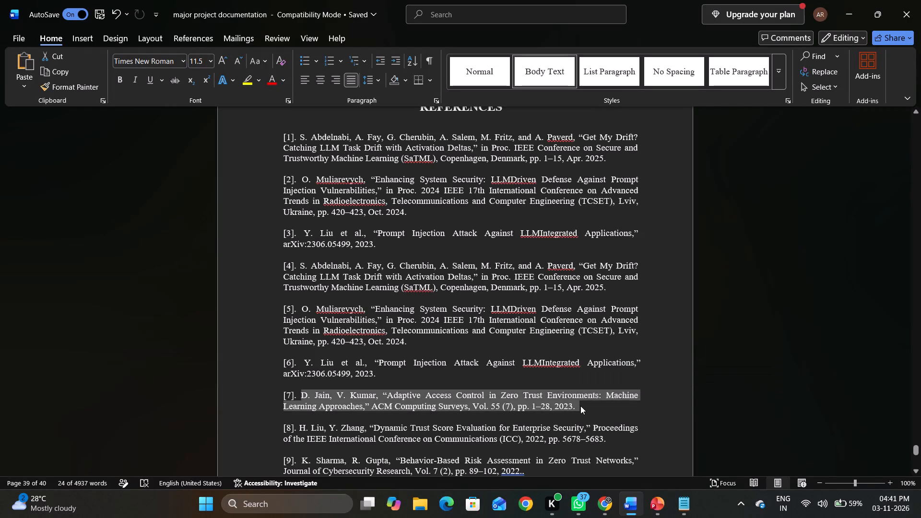
key(ctrl+v)
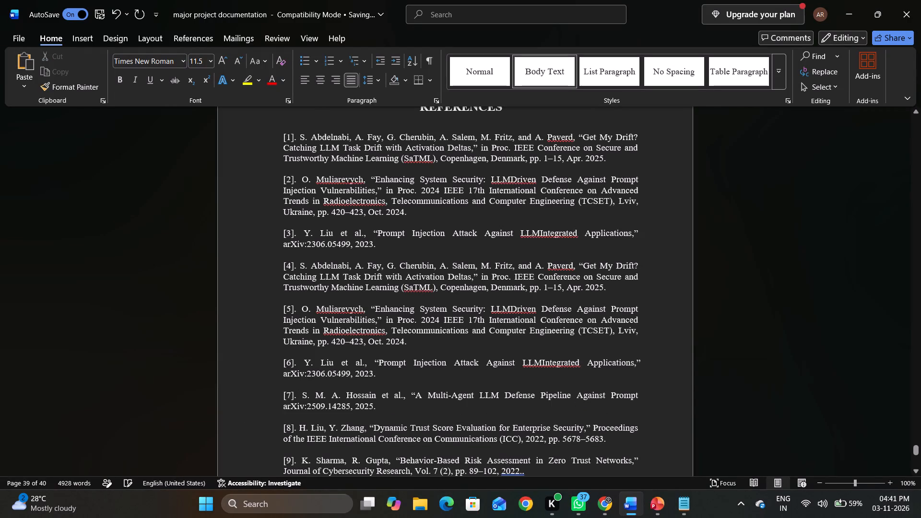
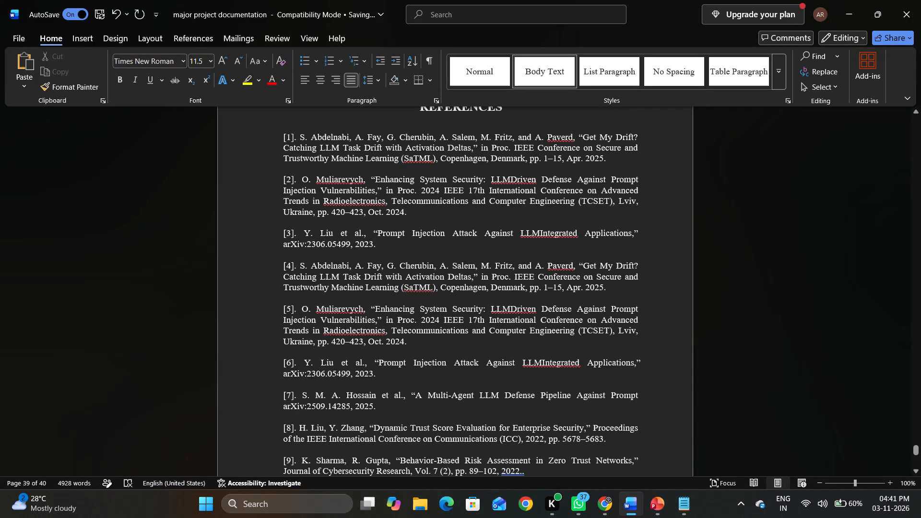
Replace the text of reference [8] with the copied “Securing AI Agents Against Prompt Injection Attacks” citation, arXiv:2511.15759, 2024.
drag(298, 428, 614, 435)
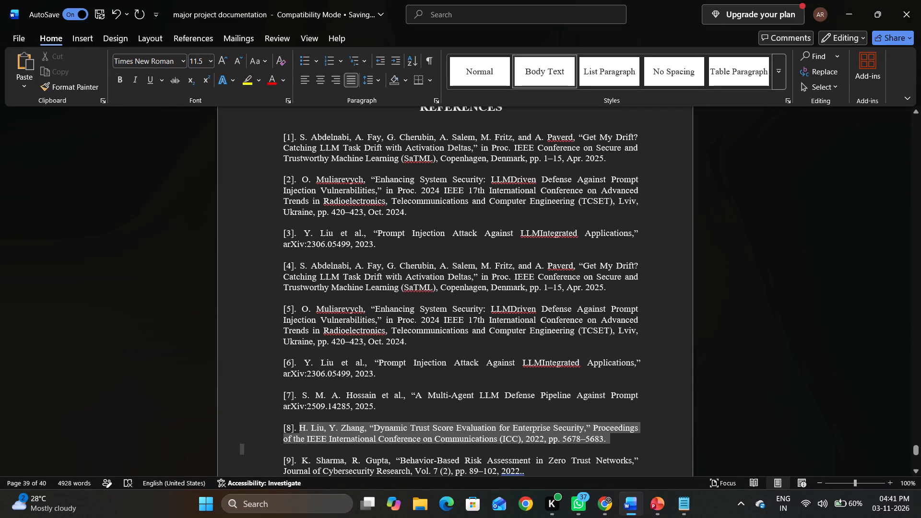
drag(614, 435, 606, 438)
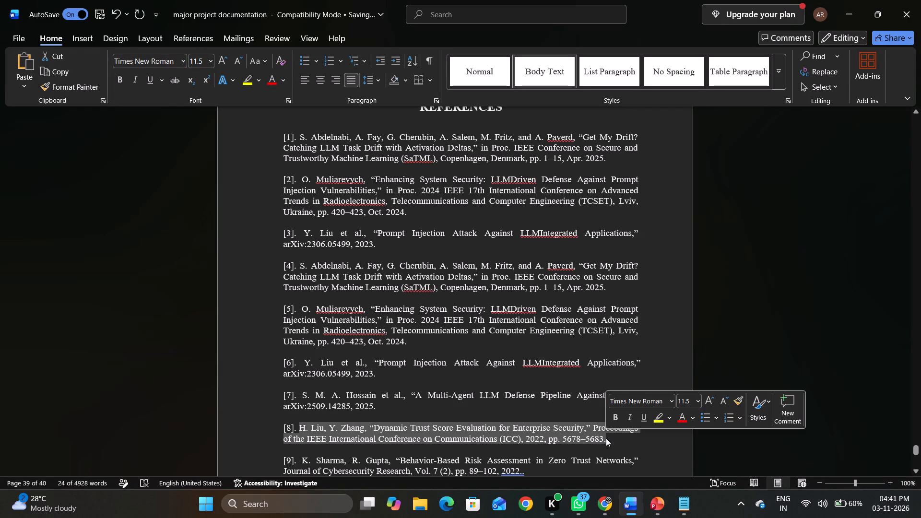
key(BackSpace)
key(ctrl+v)
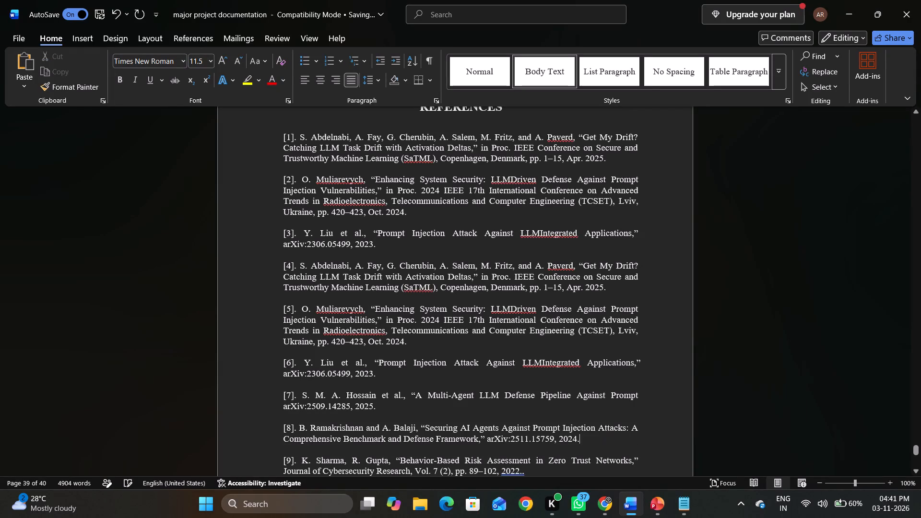
Delete the whole of reference [10], “Simulation and Visualization of Zero Trust Policies in Enterprise Networks”, including its number.
scroll(606, 438, down, 2)
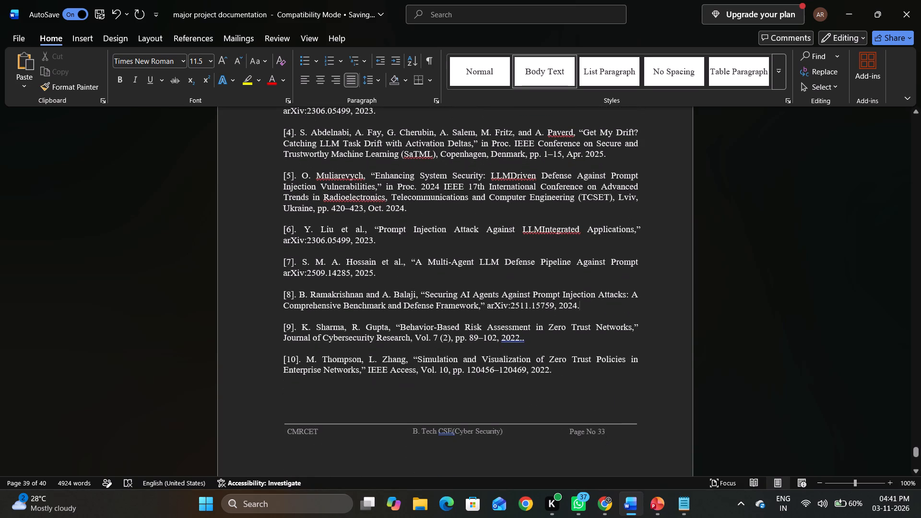
click(567, 368)
key(BackSpace)
key(BackSpace)
key(BackSpace)
key(BackSpace)
key(BackSpace)
key(BackSpace)
key(BackSpace)
key(BackSpace)
key(BackSpace)
key(BackSpace)
key(BackSpace)
key(BackSpace)
key(BackSpace)
key(BackSpace)
key(BackSpace)
key(BackSpace)
key(BackSpace)
key(BackSpace)
key(BackSpace)
key(BackSpace)
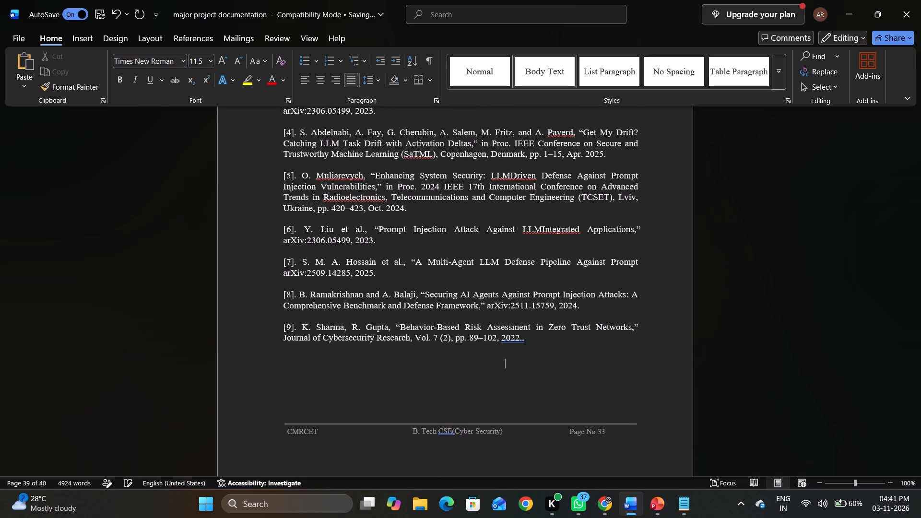
key(BackSpace)
key(BackSpace)
key(BackSpace)
key(BackSpace)
key(BackSpace)
key(BackSpace)
key(BackSpace)
key(BackSpace)
key(BackSpace)
key(BackSpace)
key(BackSpace)
key(BackSpace)
key(BackSpace)
key(BackSpace)
key(BackSpace)
key(BackSpace)
key(BackSpace)
key(BackSpace)
key(BackSpace)
key(BackSpace)
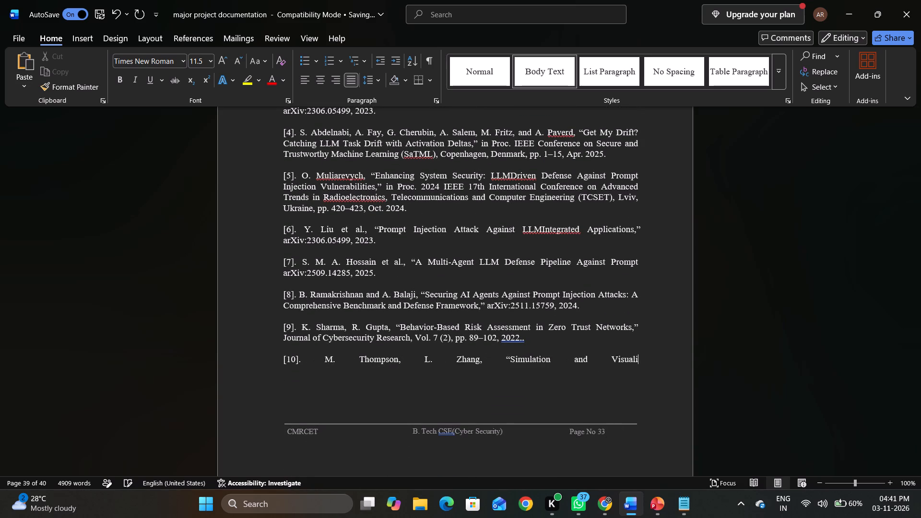
key(BackSpace)
key(BackSpace)
key(BackSpace)
key(BackSpace)
key(BackSpace)
key(BackSpace)
key(BackSpace)
key(BackSpace)
key(BackSpace)
key(BackSpace)
key(BackSpace)
key(BackSpace)
key(BackSpace)
key(BackSpace)
key(BackSpace)
key(BackSpace)
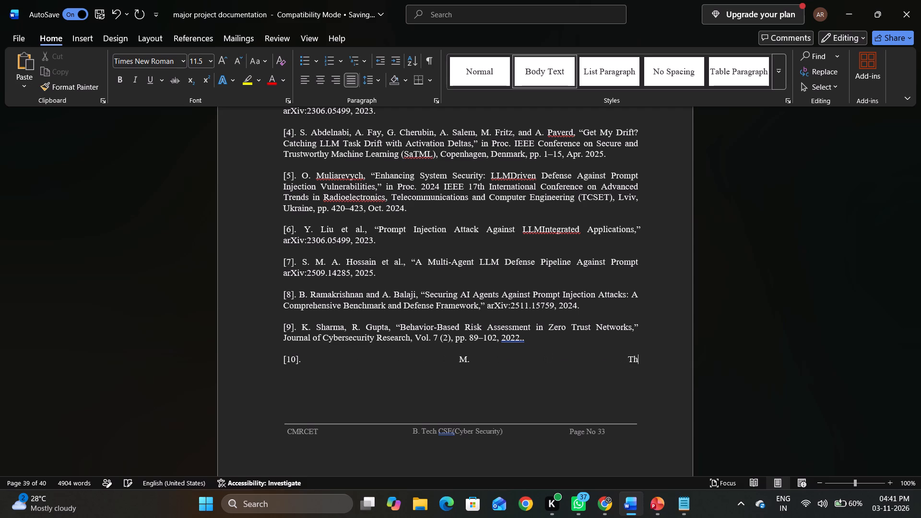
key(BackSpace)
key(BackSpace)
key(BackSpace)
key(BackSpace)
key(BackSpace)
key(BackSpace)
key(BackSpace)
key(BackSpace)
key(BackSpace)
key(BackSpace)
Clear the “Behavior-Based Risk Assessment in Zero Trust Networks” citation from reference [9], keeping only the number [9].
key(BackSpace)
key(BackSpace)
key(BackSpace)
key(BackSpace)
key(BackSpace)
key(BackSpace)
key(BackSpace)
key(BackSpace)
key(BackSpace)
key(BackSpace)
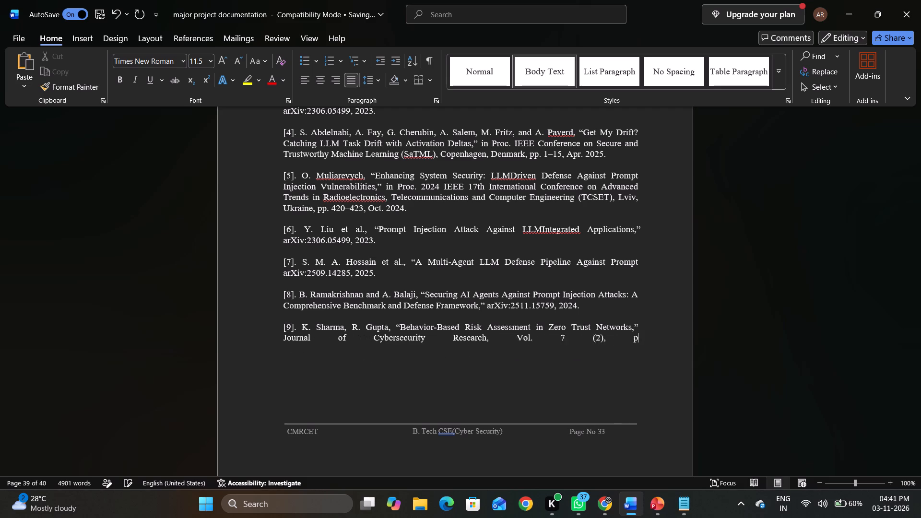
key(BackSpace)
key(BackSpace)
key(BackSpace)
key(BackSpace)
key(BackSpace)
key(BackSpace)
key(BackSpace)
key(BackSpace)
key(BackSpace)
key(BackSpace)
key(BackSpace)
key(BackSpace)
key(BackSpace)
key(BackSpace)
key(BackSpace)
key(BackSpace)
key(BackSpace)
key(BackSpace)
key(BackSpace)
key(BackSpace)
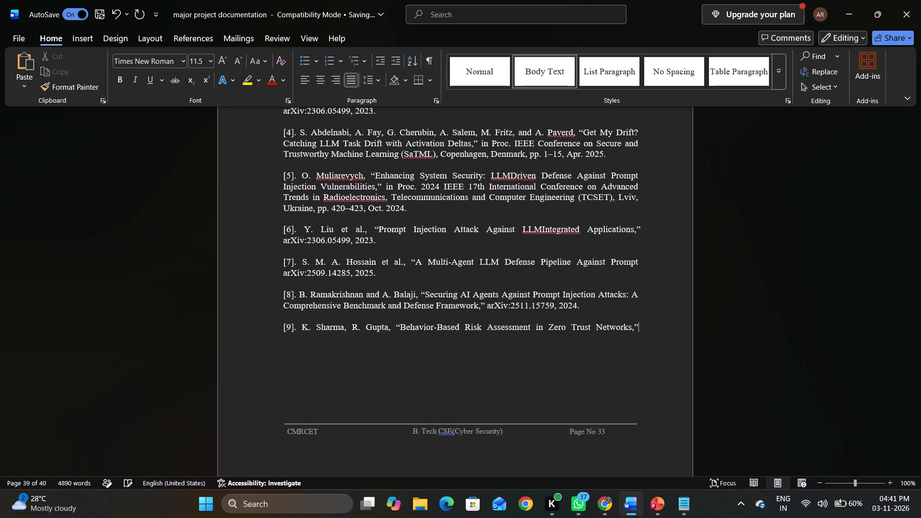
key(BackSpace)
key(BackSpace)
key(BackSpace)
key(BackSpace)
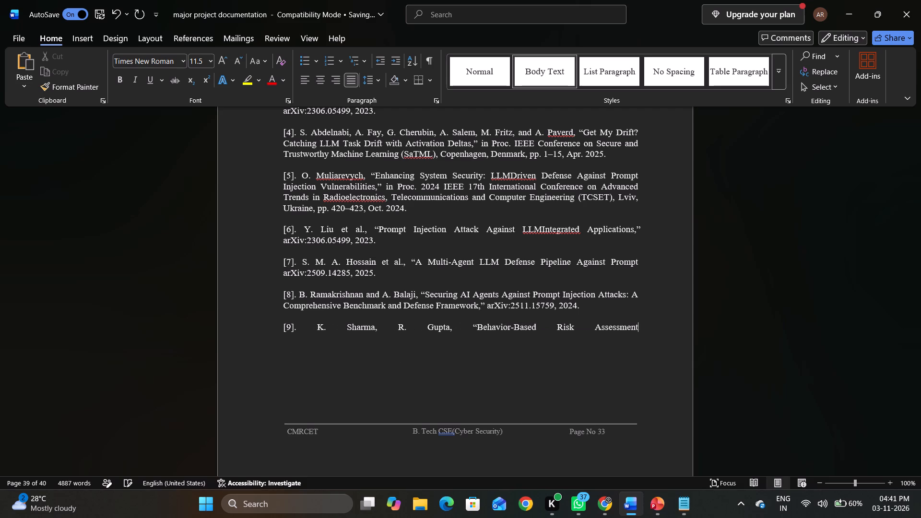
key(BackSpace)
key(BackSpace)
key(BackSpace)
key(BackSpace)
key(BackSpace)
key(BackSpace)
key(BackSpace)
key(BackSpace)
key(BackSpace)
key(BackSpace)
key(BackSpace)
key(BackSpace)
key(BackSpace)
key(BackSpace)
key(BackSpace)
key(BackSpace)
key(BackSpace)
key(BackSpace)
key(BackSpace)
key(BackSpace)
key(BackSpace)
key(BackSpace)
key(BackSpace)
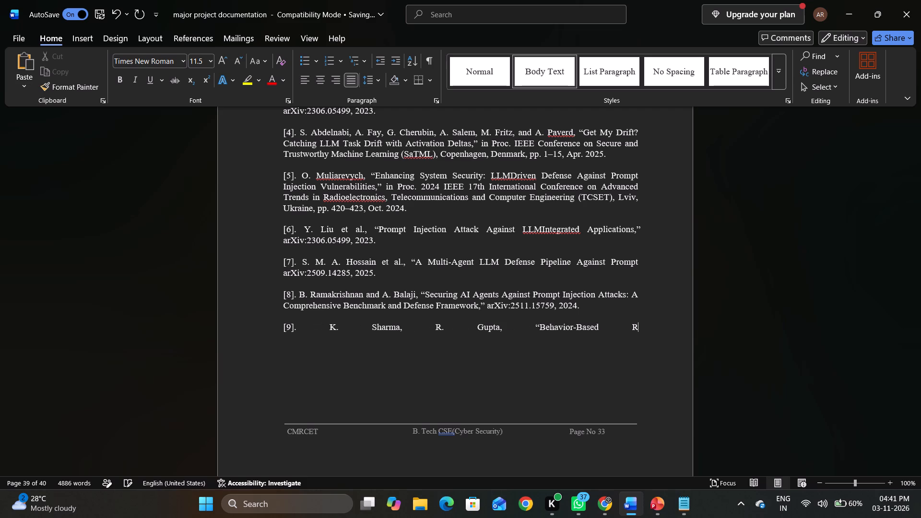
key(BackSpace)
key(BackSpace)
key(BackSpace)
key(BackSpace)
key(BackSpace)
key(BackSpace)
key(BackSpace)
key(BackSpace)
key(BackSpace)
key(BackSpace)
key(BackSpace)
key(BackSpace)
key(BackSpace)
key(BackSpace)
key(BackSpace)
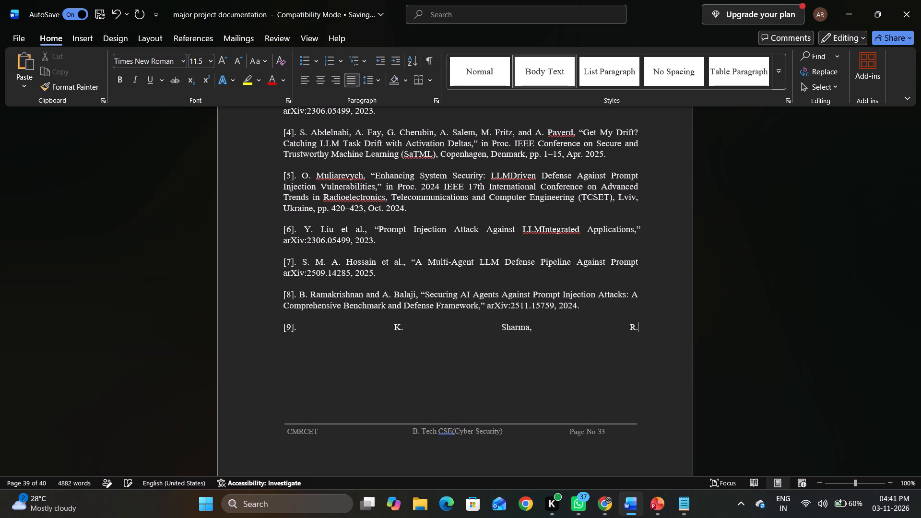
key(BackSpace)
key(BackSpace)
key(BackSpace)
key(BackSpace)
key(BackSpace)
key(BackSpace)
key(BackSpace)
key(BackSpace)
key(BackSpace)
key(BackSpace)
key(BackSpace)
key(BackSpace)
key(BackSpace)
Delete the leftover number [9] and its empty line so the References list ends with entry [8].
key(BackSpace)
key(BackSpace)
key(BackSpace)
key(BackSpace)
key(BackSpace)
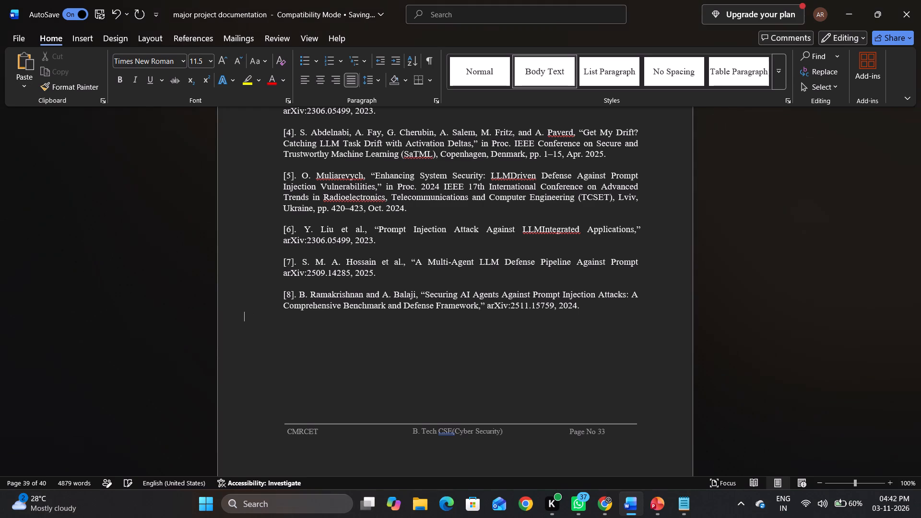
key(BackSpace)
key(BackSpace)
Look back from the References through Chapter 8 and the Chapter 7 test cases and results for leftover Zero Trust content.
scroll(644, 380, down, 5)
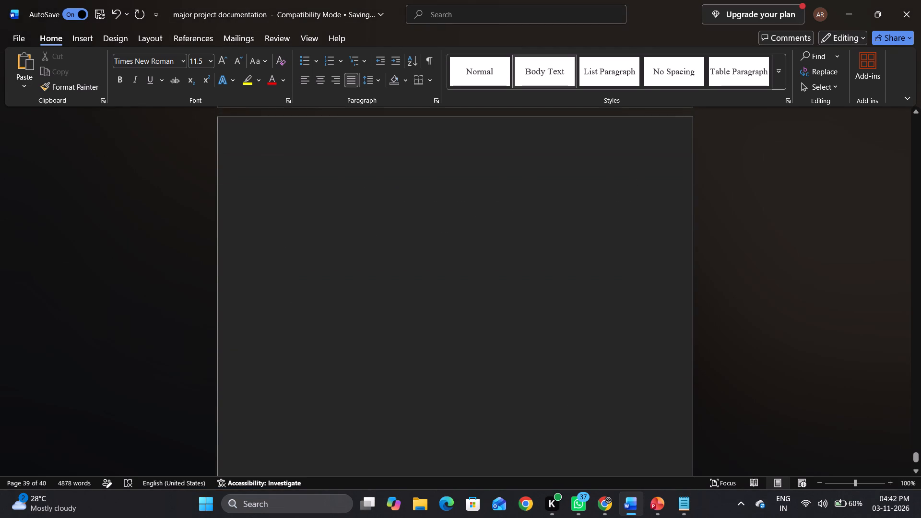
scroll(644, 380, down, 10)
scroll(644, 380, up, 7)
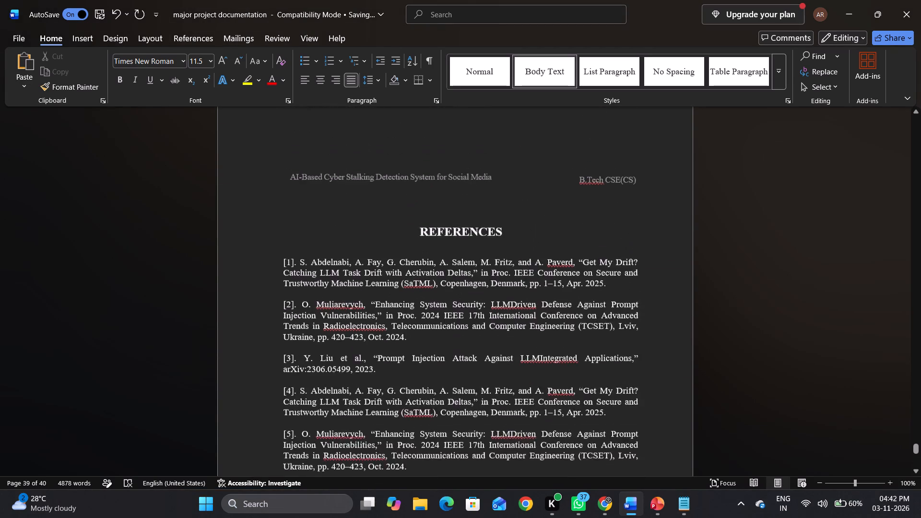
scroll(644, 380, up, 4)
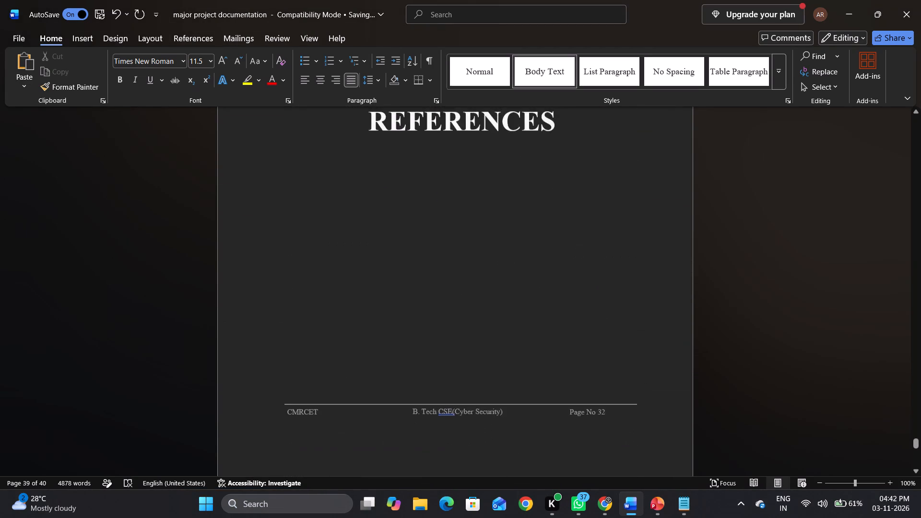
scroll(644, 380, up, 5)
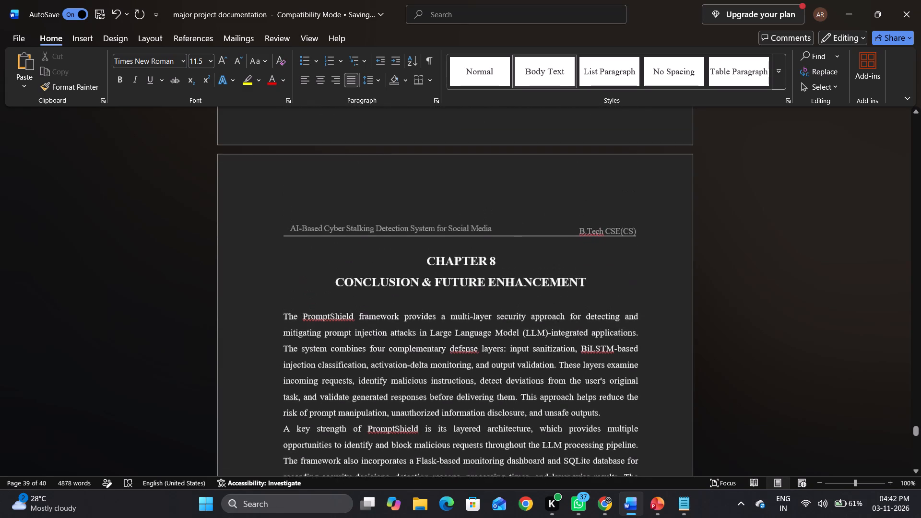
scroll(644, 380, up, 6)
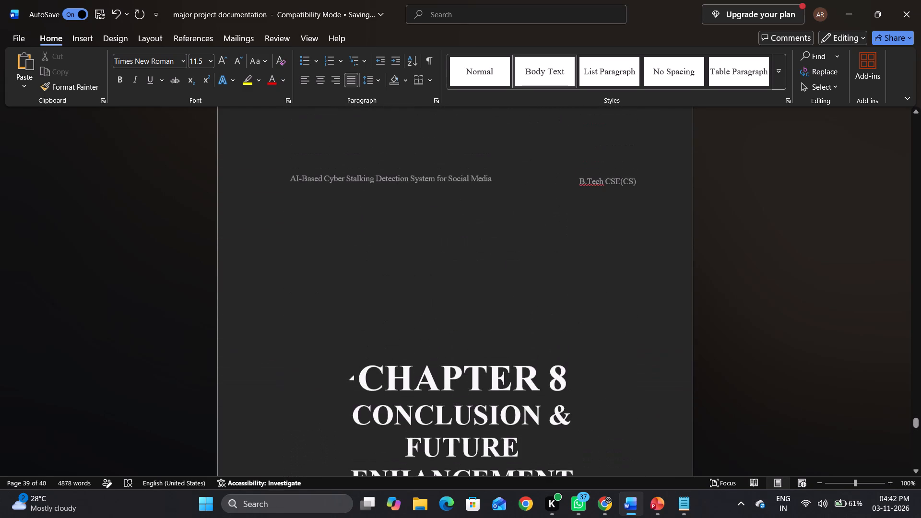
scroll(644, 380, up, 4)
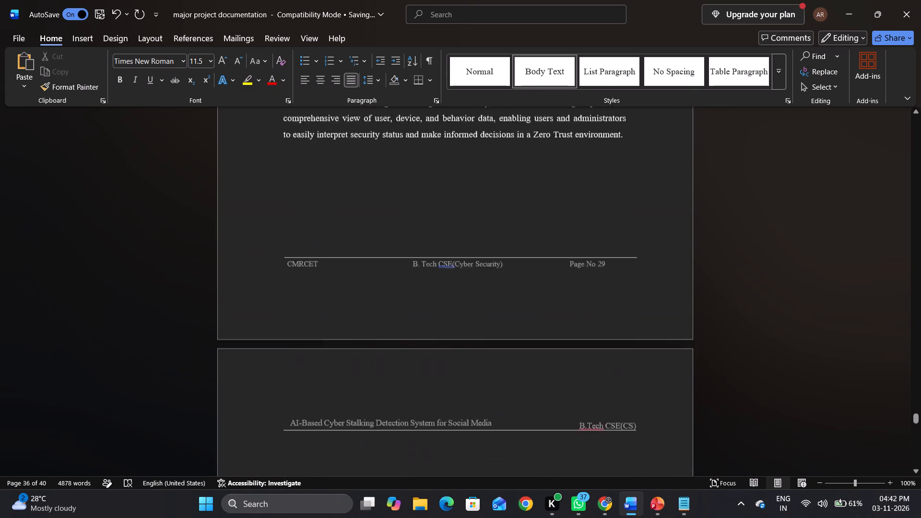
scroll(644, 380, up, 3)
scroll(644, 380, down, 2)
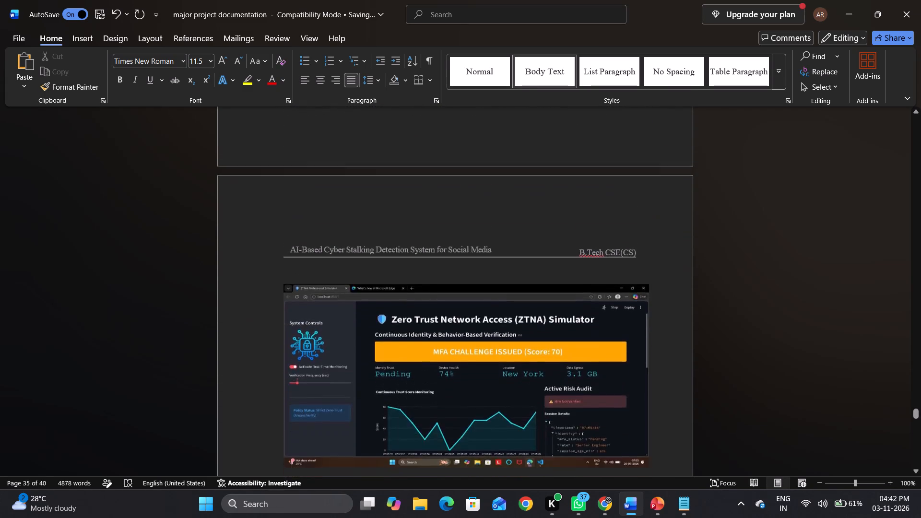
scroll(644, 380, down, 1)
scroll(644, 380, up, 2)
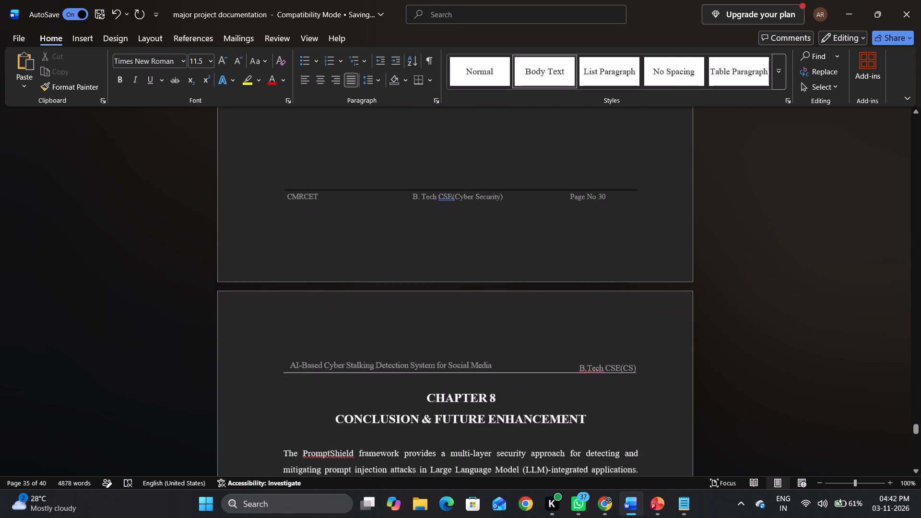
scroll(644, 380, up, 6)
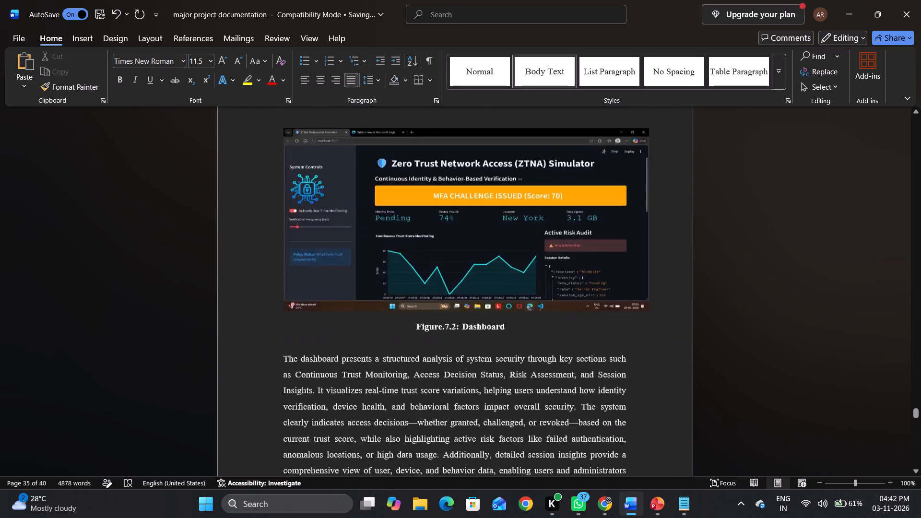
scroll(644, 380, up, 3)
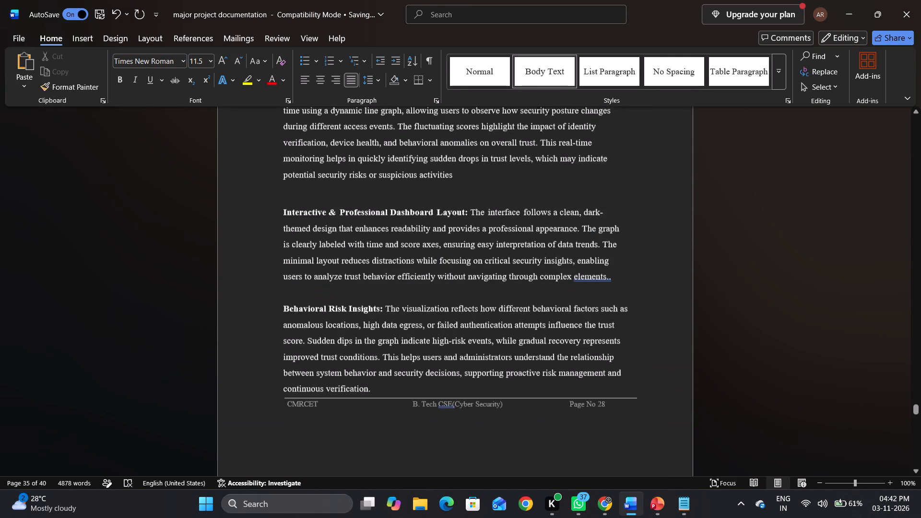
scroll(644, 380, up, 3)
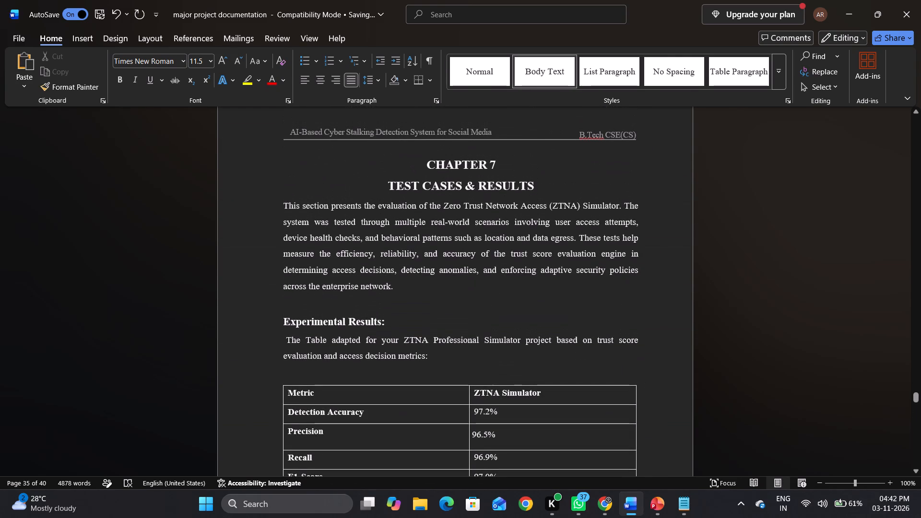
scroll(644, 380, up, 3)
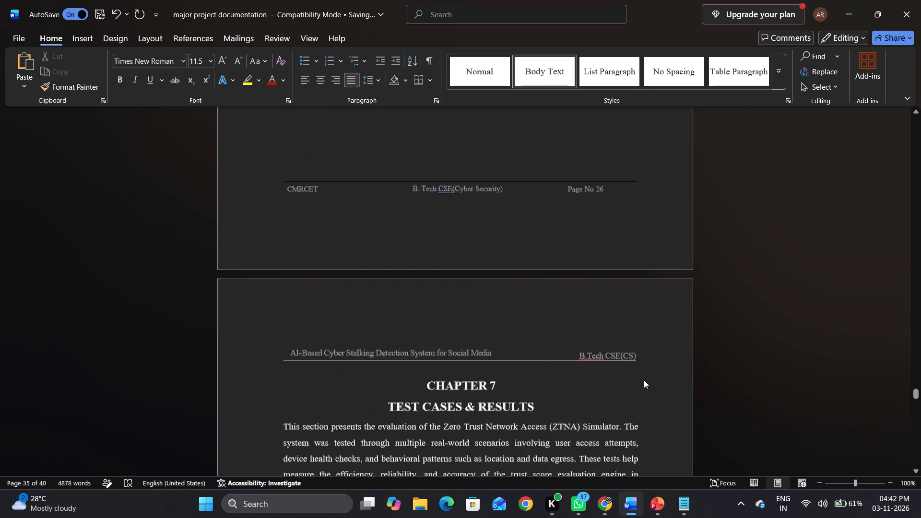
Examine the section 6.2 sample code pages for content from the old ZTNA Simulator project.
scroll(644, 380, up, 5)
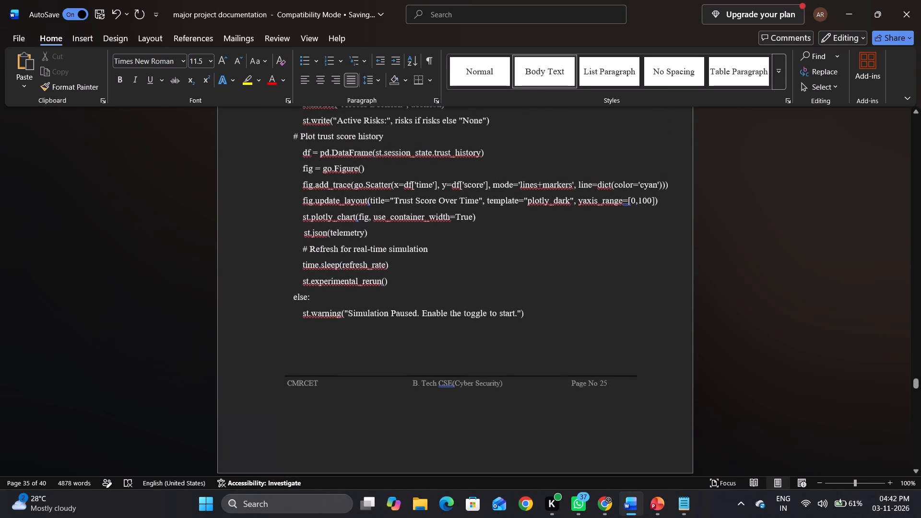
scroll(644, 380, up, 6)
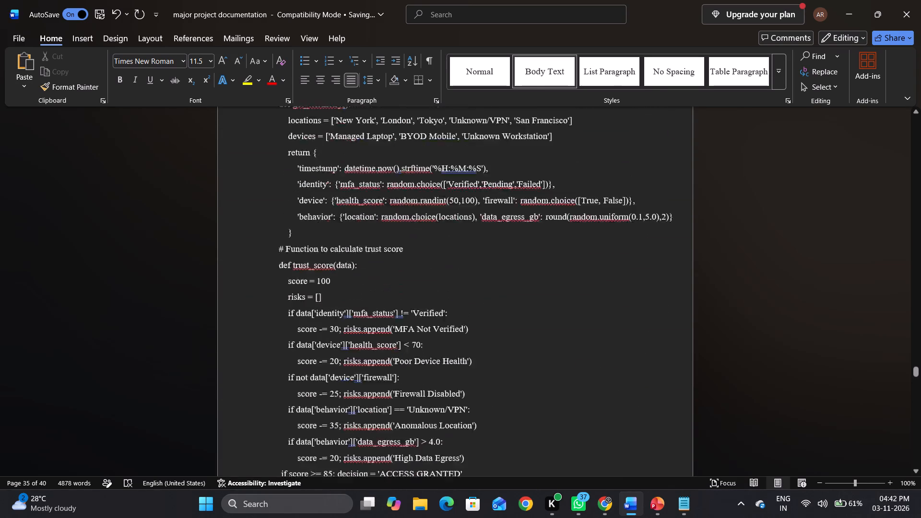
scroll(644, 380, up, 2)
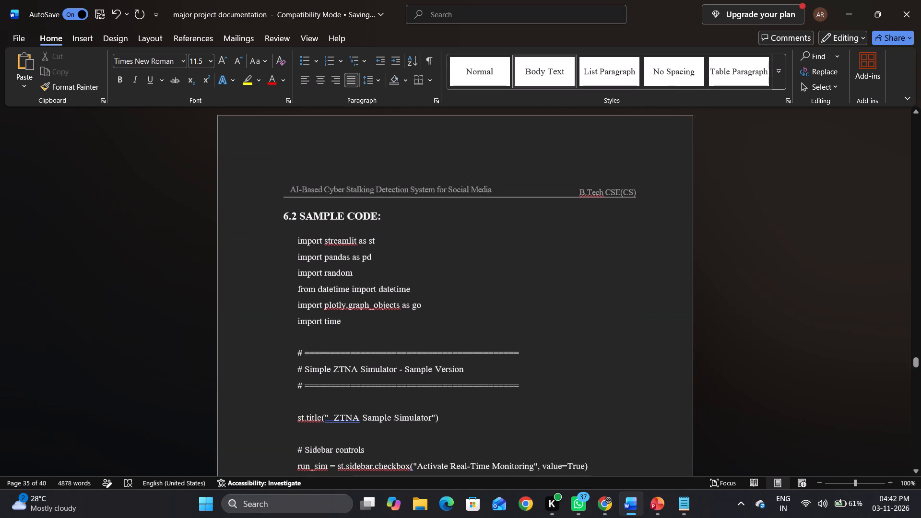
scroll(644, 380, up, 3)
scroll(644, 380, down, 1)
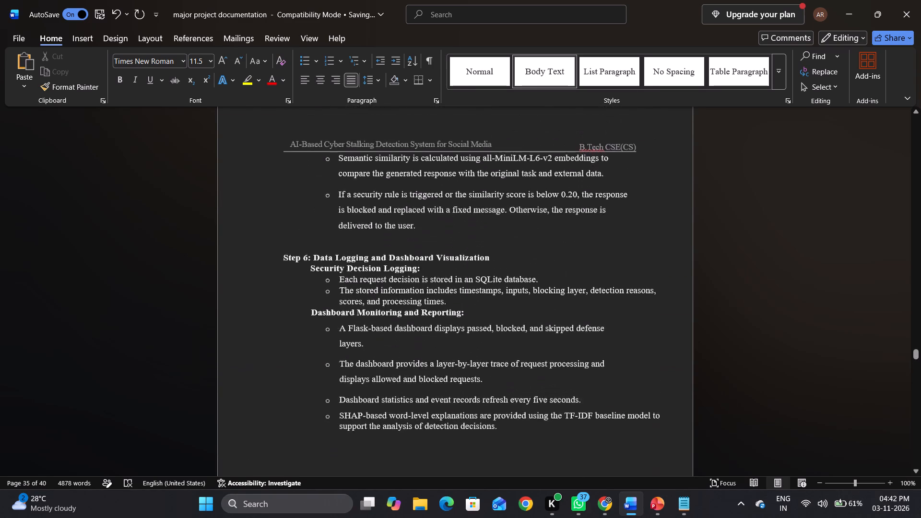
scroll(644, 380, down, 1)
scroll(644, 380, up, 2)
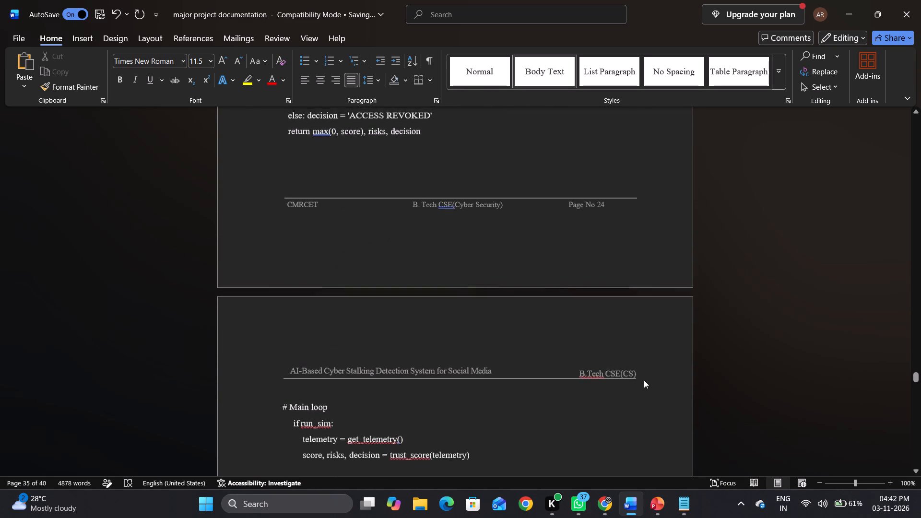
scroll(644, 380, up, 4)
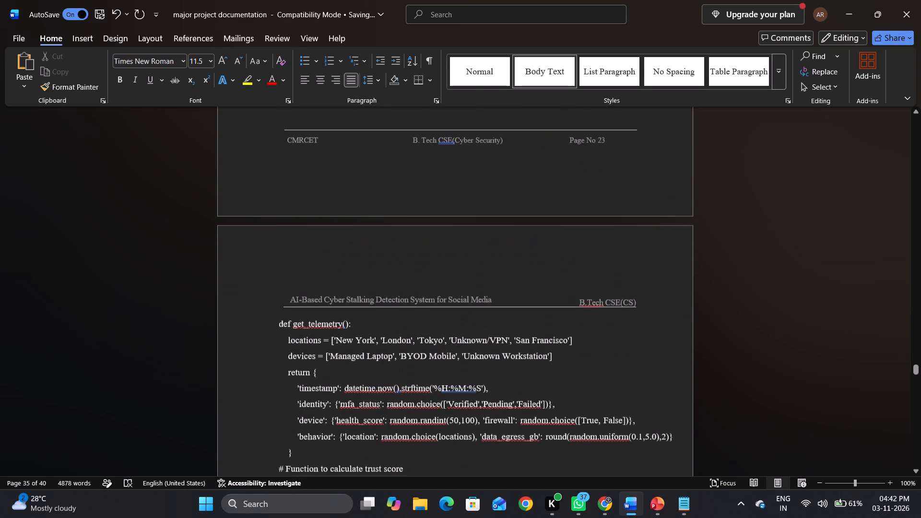
scroll(644, 380, up, 3)
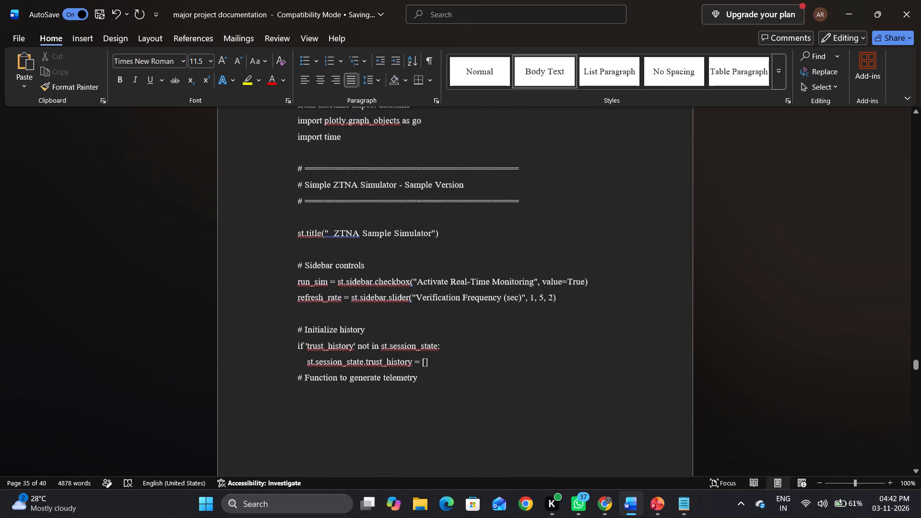
scroll(644, 380, up, 1)
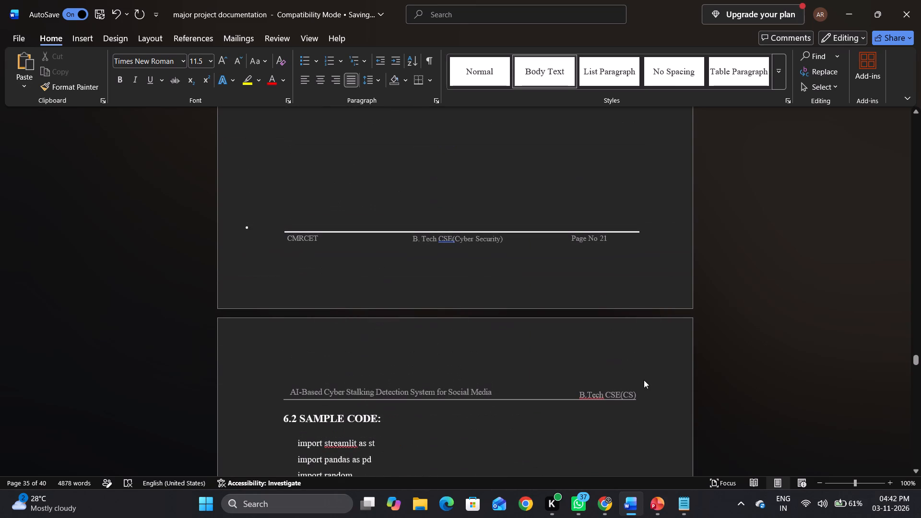
Review the earlier chapters, from the Chapter 6 implementation steps back through methodology, requirements and the Chapter 3 flowchart pages.
scroll(644, 380, up, 2)
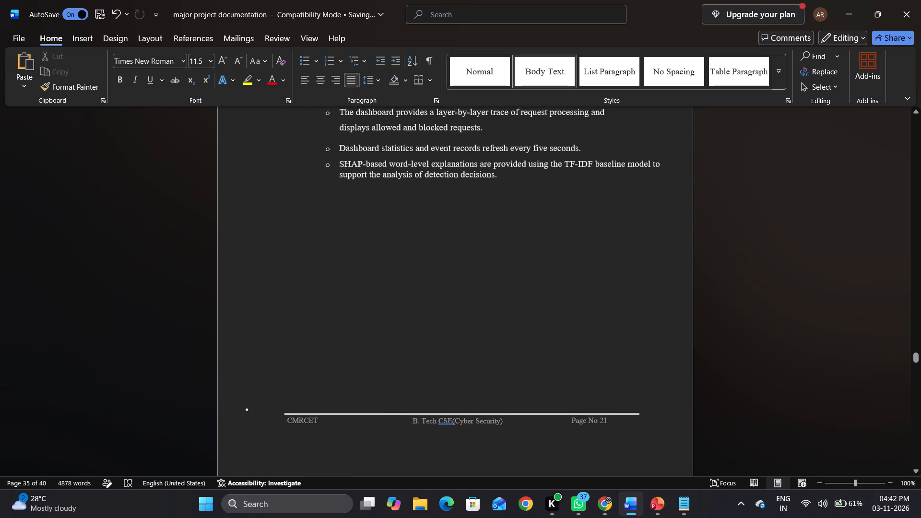
scroll(644, 380, up, 7)
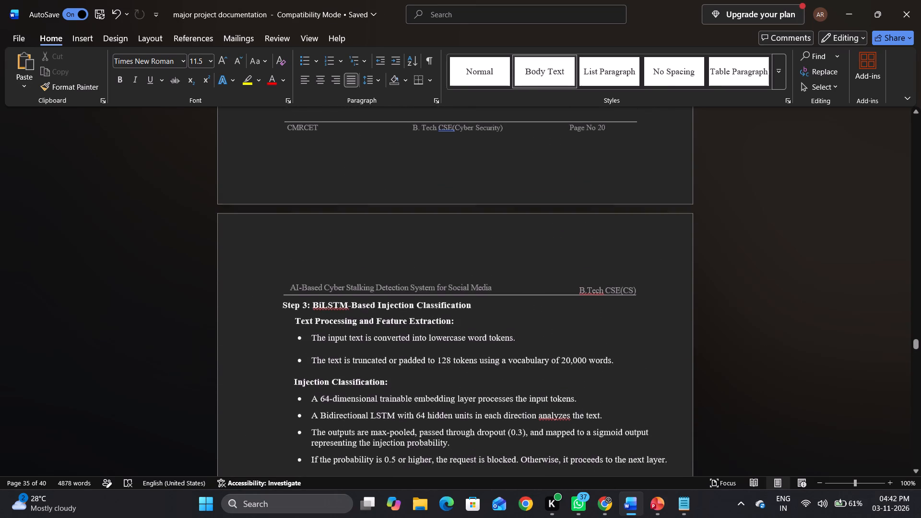
scroll(644, 380, up, 5)
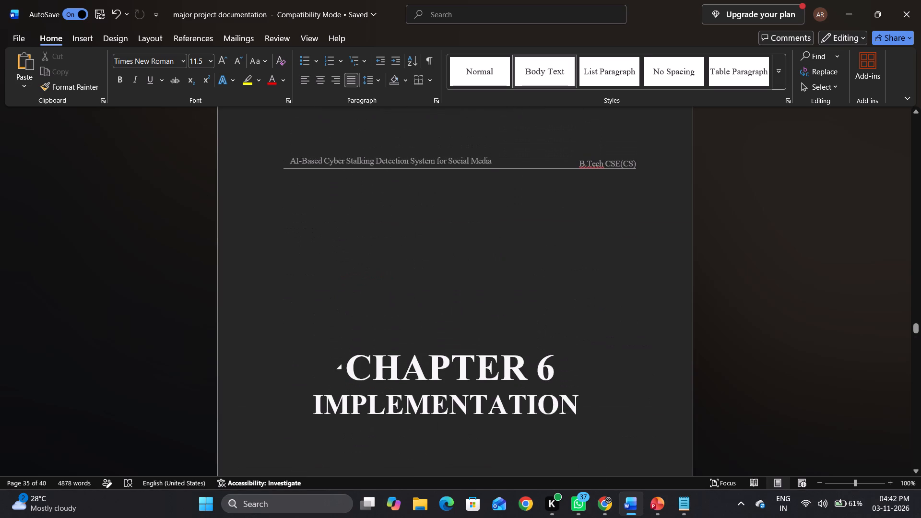
scroll(644, 380, up, 1)
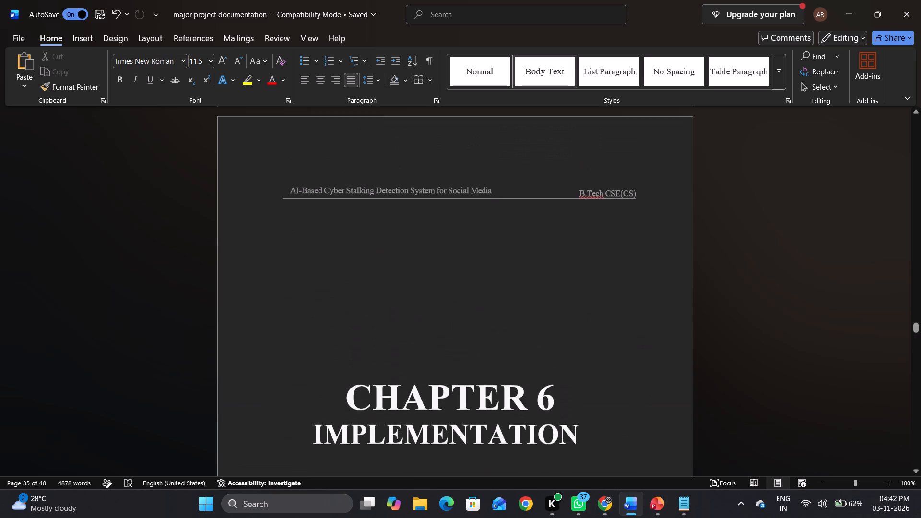
scroll(644, 380, up, 5)
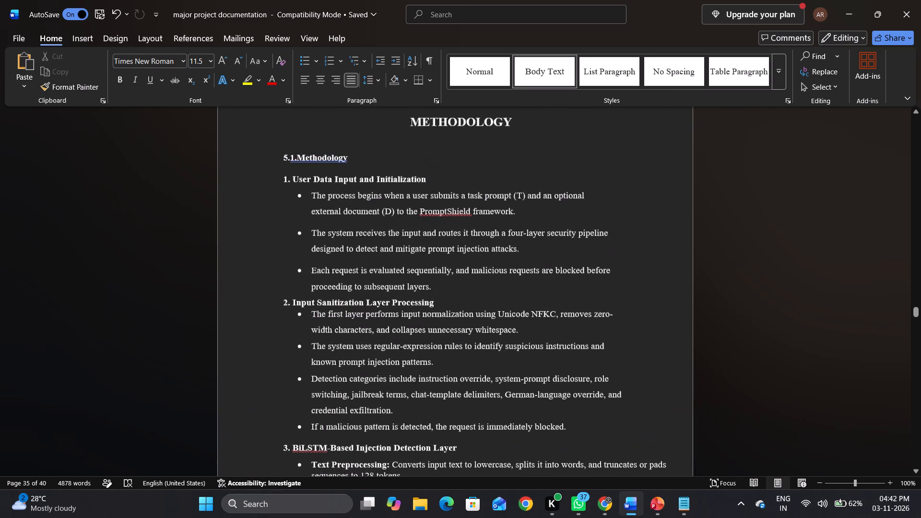
scroll(644, 380, up, 5)
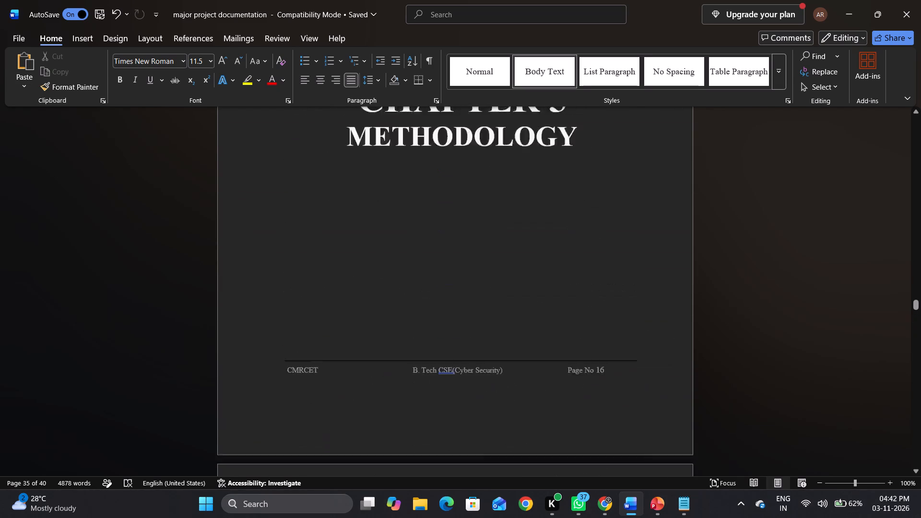
scroll(644, 380, up, 5)
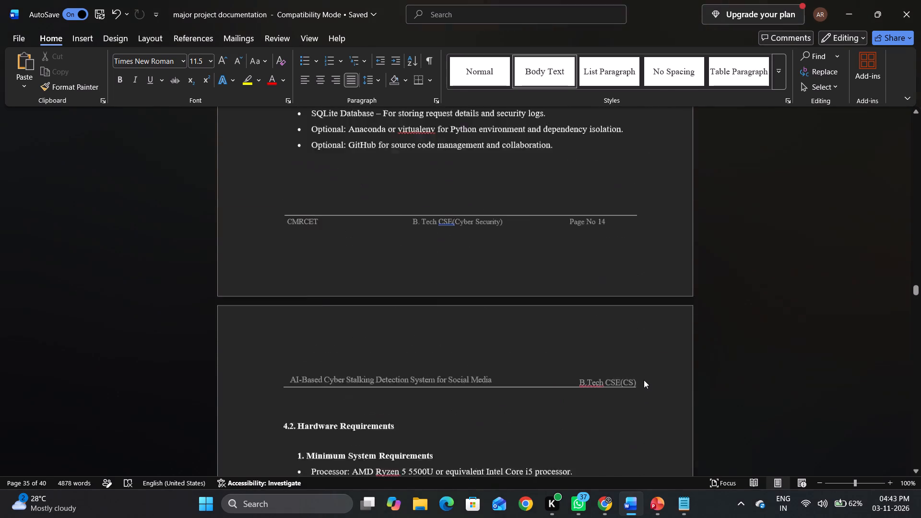
scroll(644, 380, up, 3)
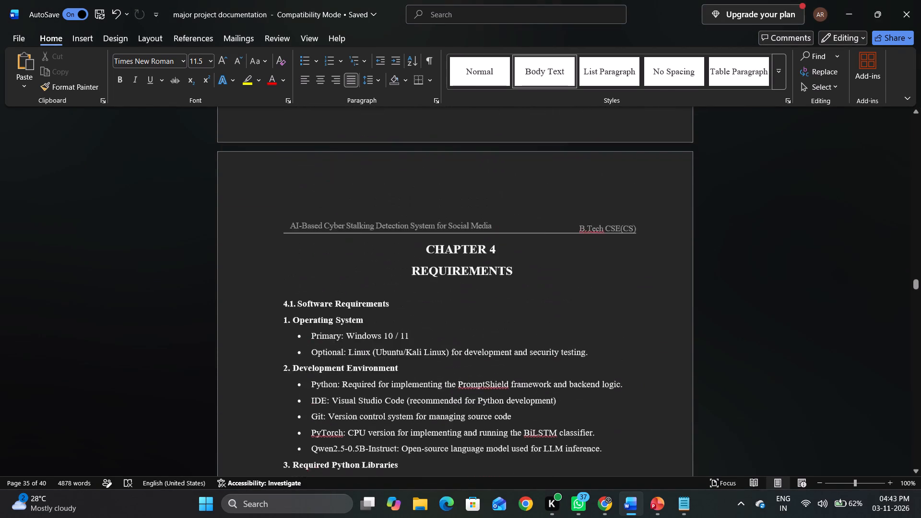
scroll(644, 380, up, 2)
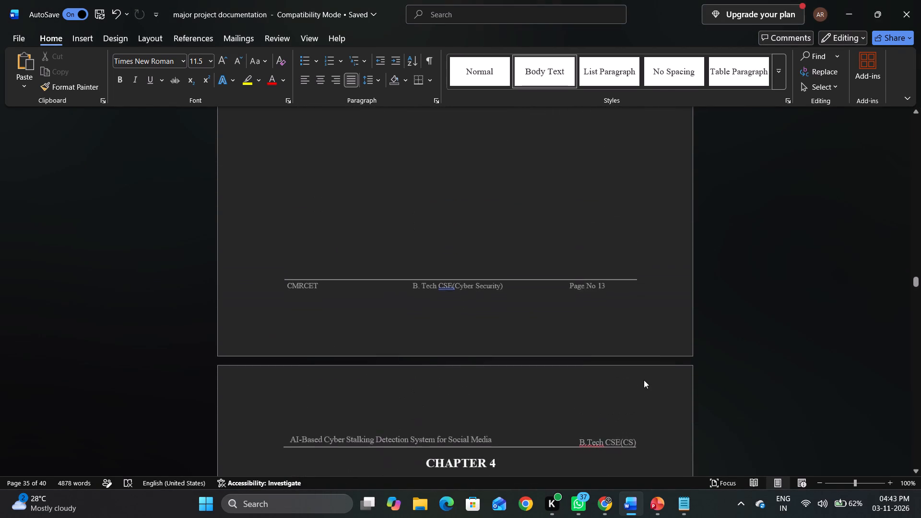
scroll(644, 380, up, 3)
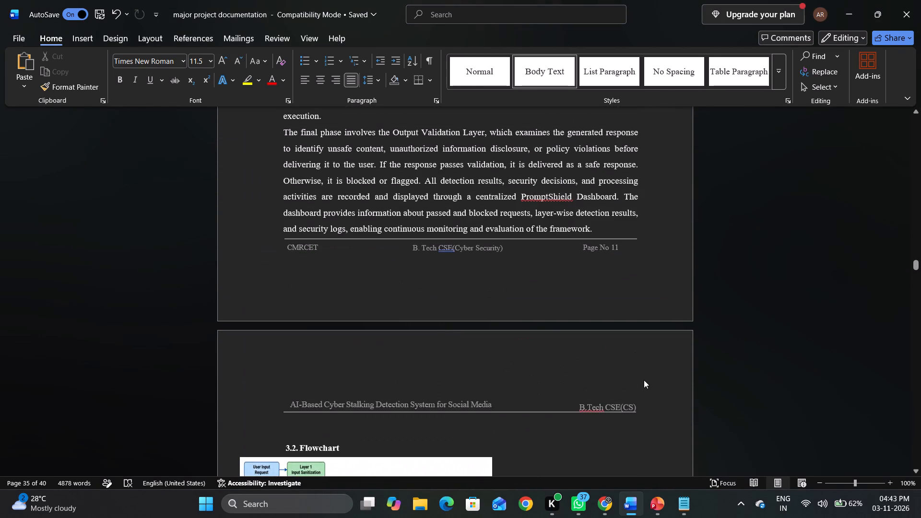
scroll(644, 380, up, 7)
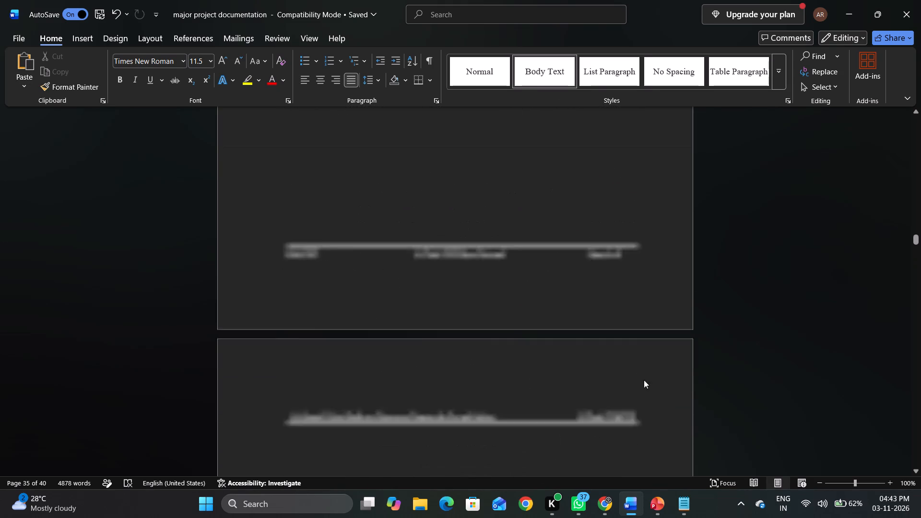
Erase the old project title “AI-Based Cyber Stalking Detection System for Social Media” from the cover page.
scroll(644, 380, up, 14)
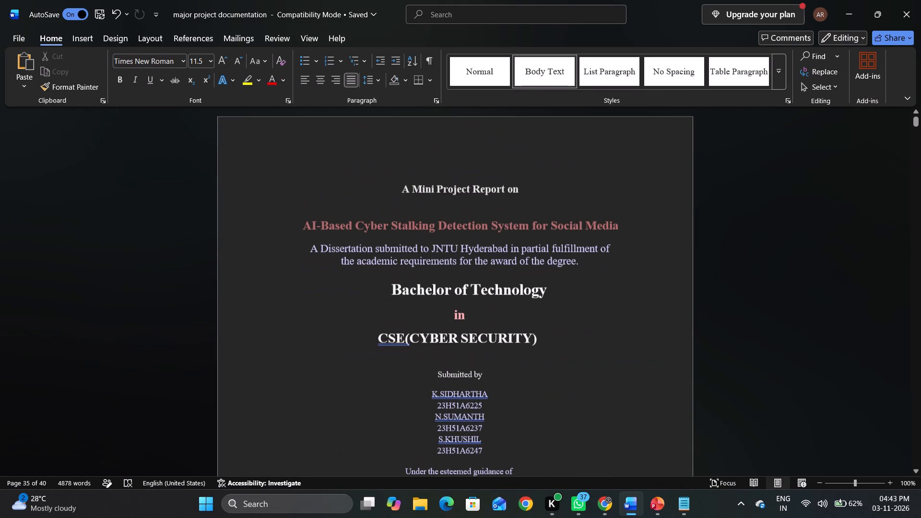
click(619, 227)
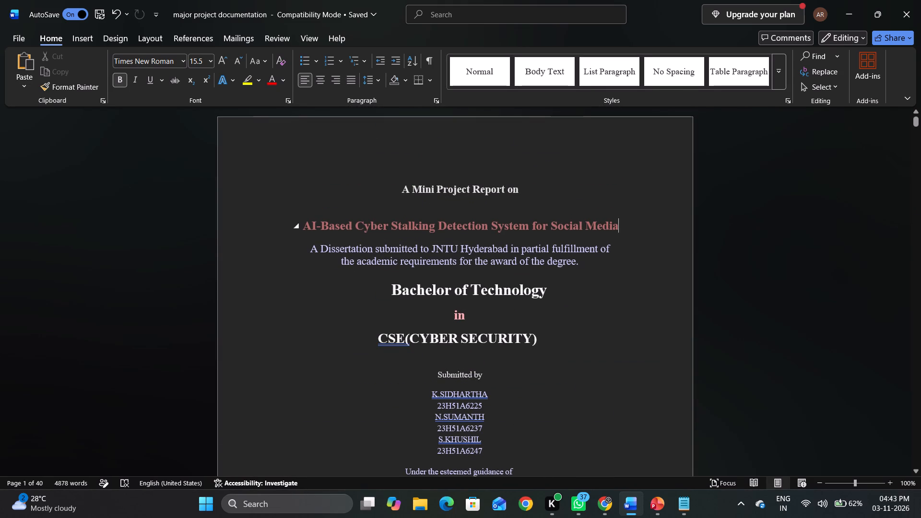
key(BackSpace)
key(BackSpace)
key(BackSpace)
key(BackSpace)
key(BackSpace)
key(BackSpace)
key(BackSpace)
key(BackSpace)
key(BackSpace)
key(BackSpace)
key(BackSpace)
key(BackSpace)
key(BackSpace)
key(BackSpace)
key(BackSpace)
key(BackSpace)
key(BackSpace)
key(BackSpace)
key(BackSpace)
key(BackSpace)
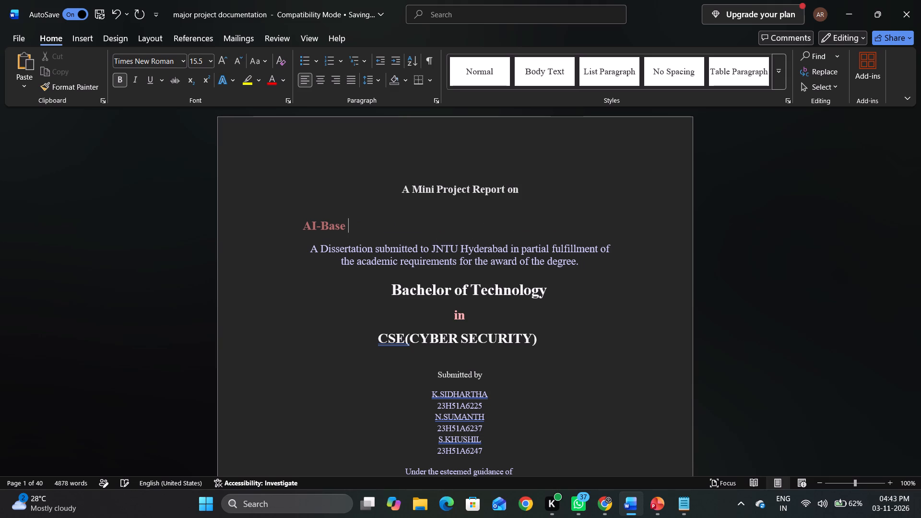
key(BackSpace)
key(BackSpace)
key(BackSpace)
key(BackSpace)
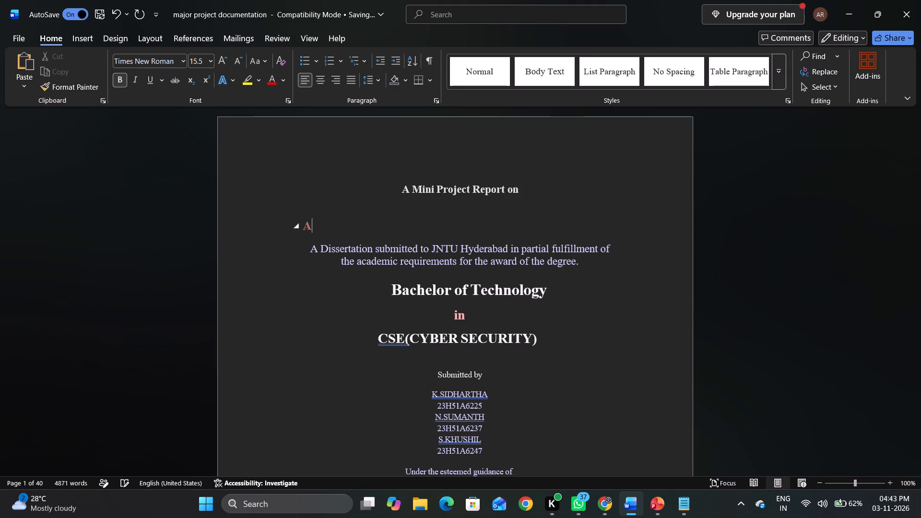
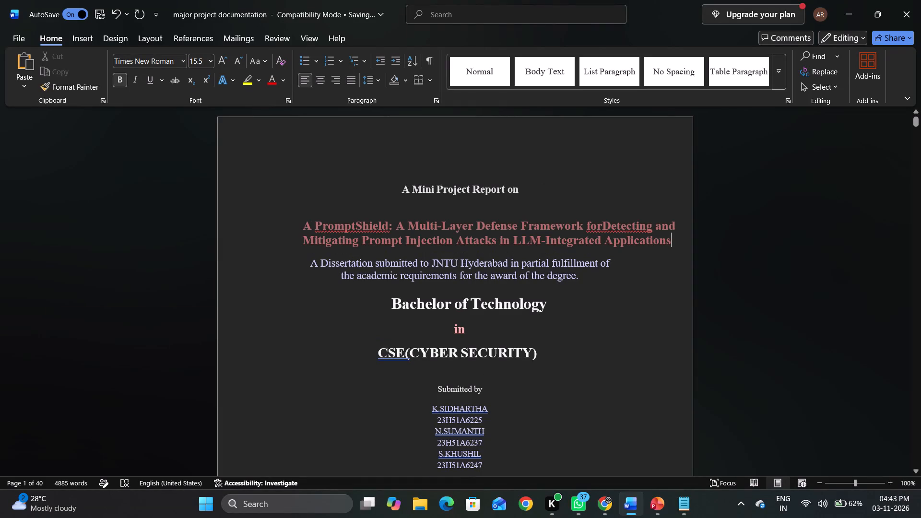
Insert the missing space between “for” and “Detecting” in the cover page title.
key(Left)
key(Left)
key(Left)
key(Left)
key(Left)
key(Left)
key(Left)
key(Left)
key(Left)
key(Left)
key(Left)
key(Left)
key(Left)
key(Left)
key(Left)
key(Left)
key(Left)
key(Left)
key(Left)
key(Left)
key(Up)
key(Right)
key(Right)
key(Right)
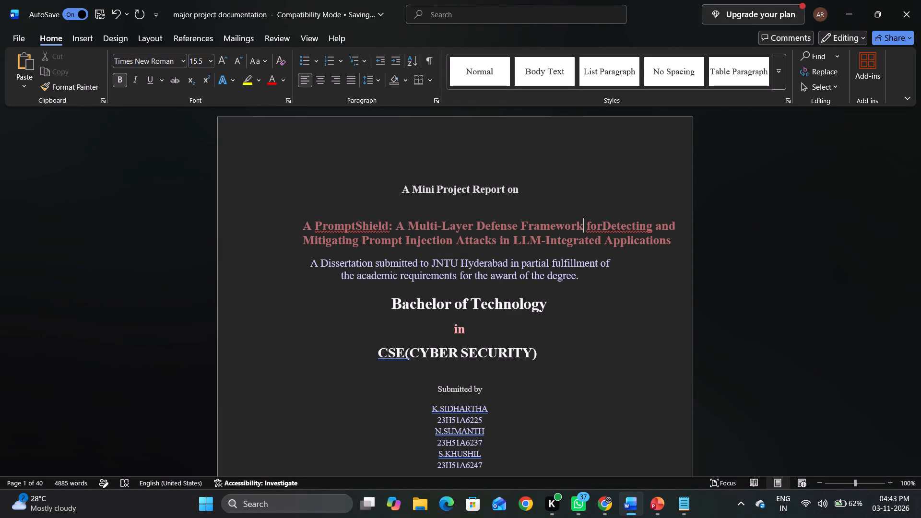
key(Right)
key(Right)
key(Right)
key(Right)
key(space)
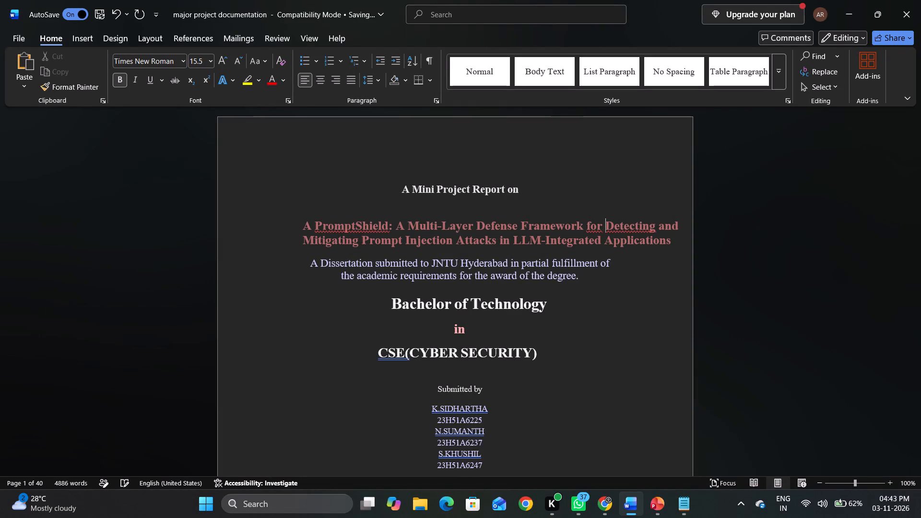
Remove the stray leading “A” and its space before “PromptShield” in the cover page title.
key(Left)
key(Left)
key(Left)
key(Left)
key(Left)
key(Left)
key(Left)
key(Left)
key(Left)
key(Left)
key(Left)
key(Left)
key(Left)
key(Left)
key(Left)
key(Left)
key(Left)
key(Left)
key(Left)
key(Left)
key(Left)
key(Left)
key(Left)
key(Left)
key(BackSpace)
key(BackSpace)
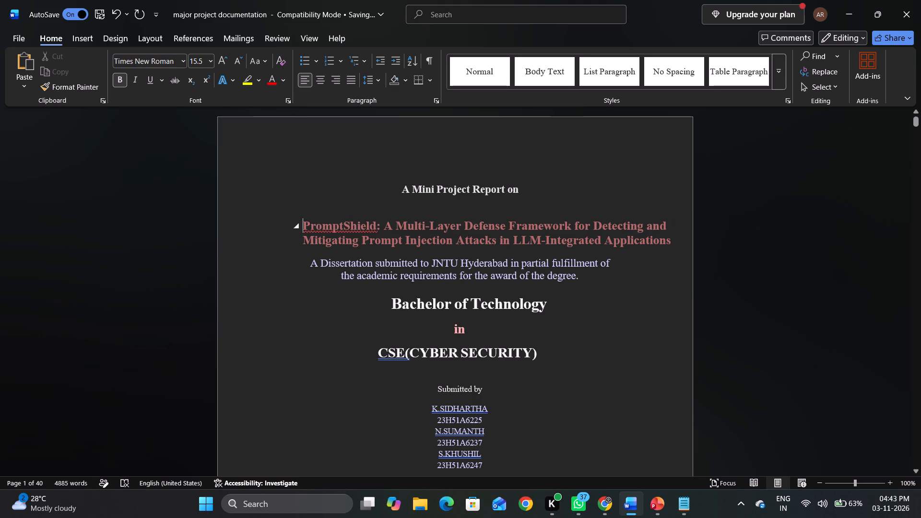
Replace the first student's name under “Submitted by” on the cover page with the new team member's name in capitals, keeping the roll number on its own line.
scroll(607, 327, down, 1)
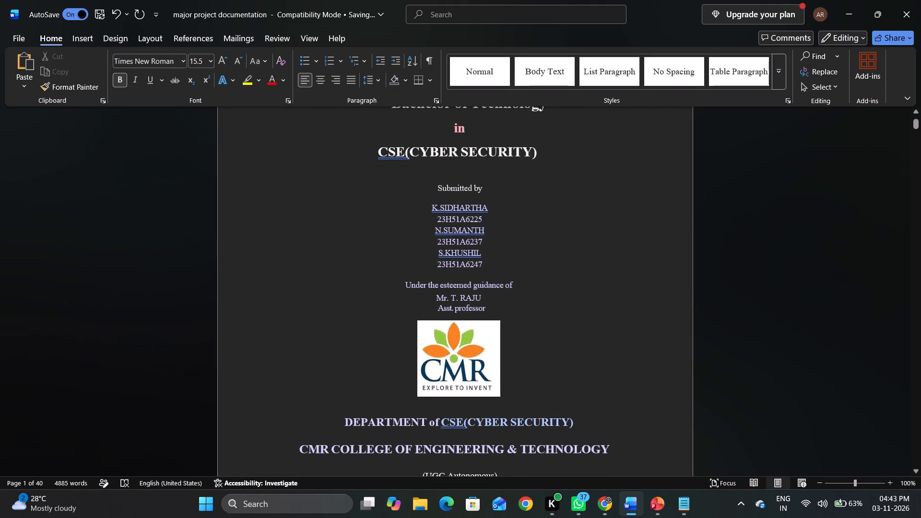
click(497, 207)
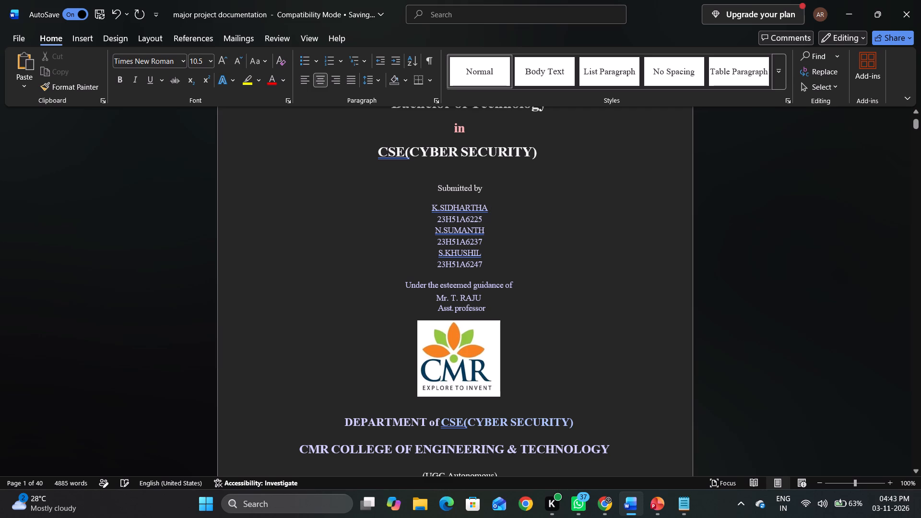
key(BackSpace)
key(BackSpace)
key(BackSpace)
key(BackSpace)
key(BackSpace)
key(BackSpace)
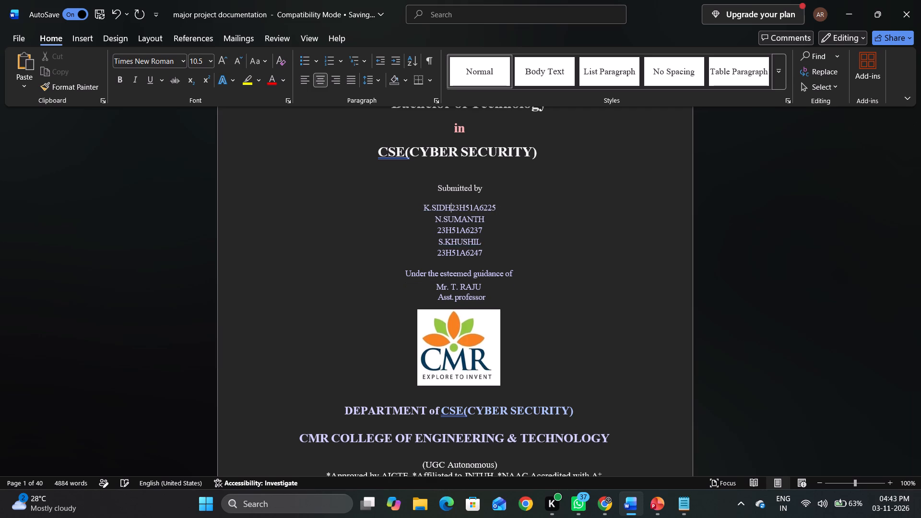
key(BackSpace)
key(BackSpace)
key(BackSpace)
key(BackSpace)
key(BackSpace)
key(BackSpace)
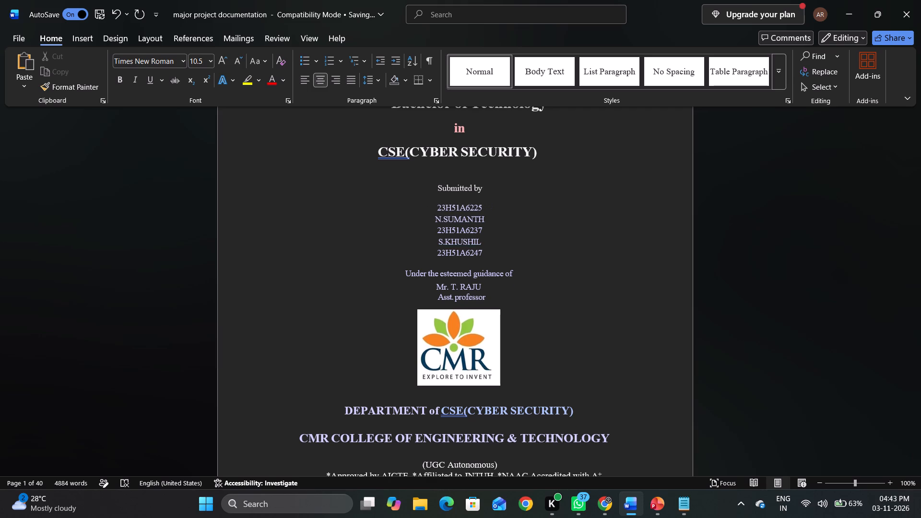
key(ctrl+z)
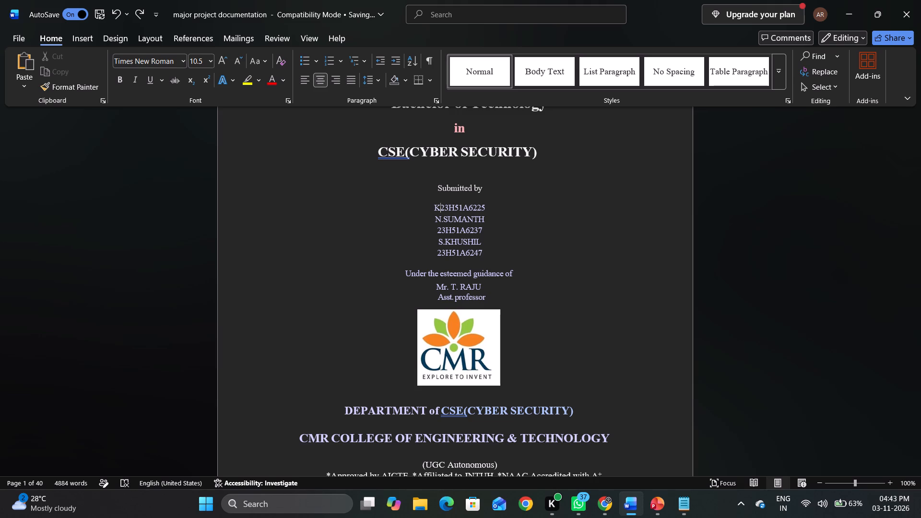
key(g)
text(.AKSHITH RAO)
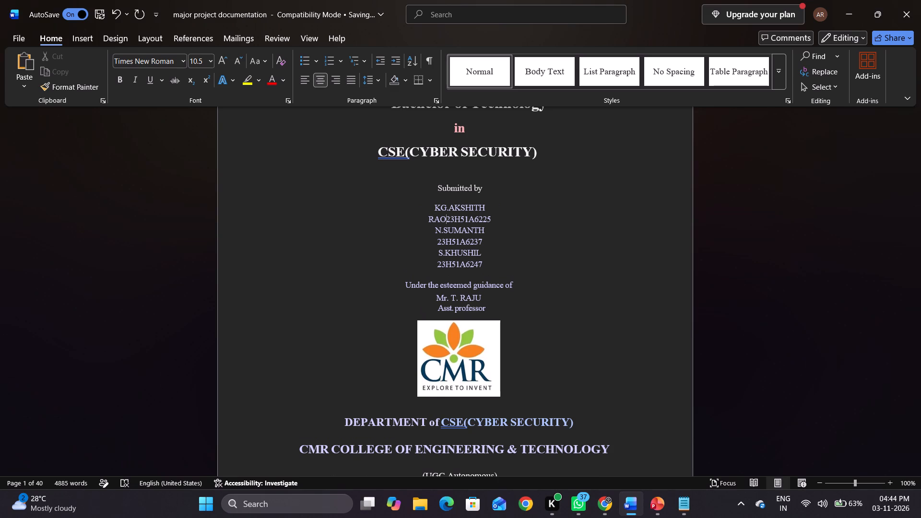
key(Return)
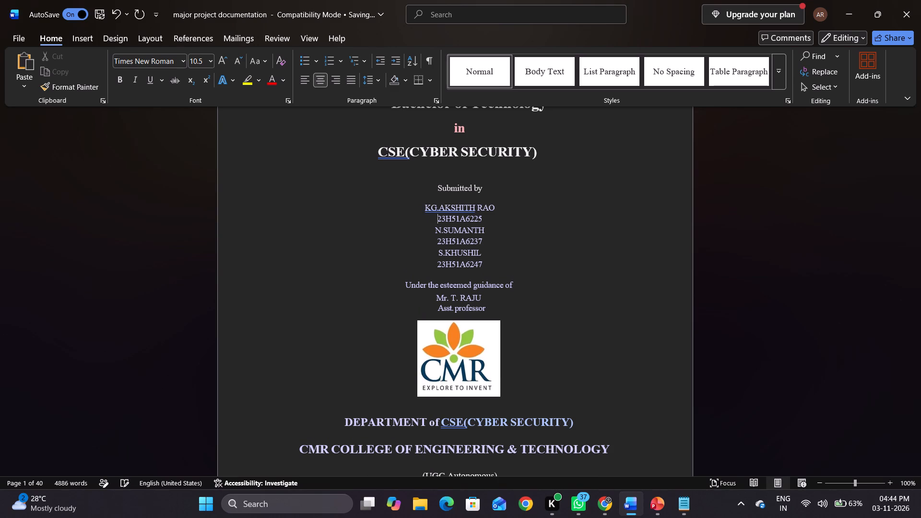
click(432, 208)
key(BackSpace)
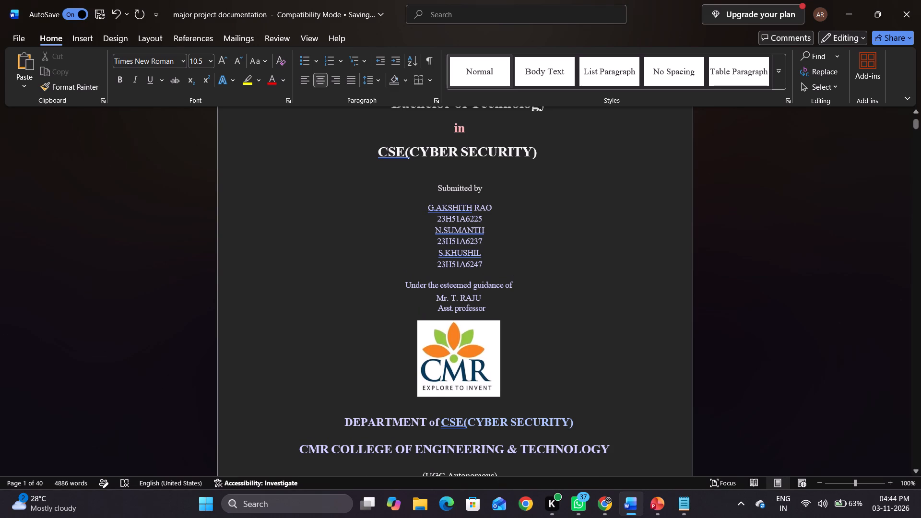
Update the ending of the first student's roll number on the cover page to match the new team member.
click(490, 218)
key(BackSpace)
key(BackSpace)
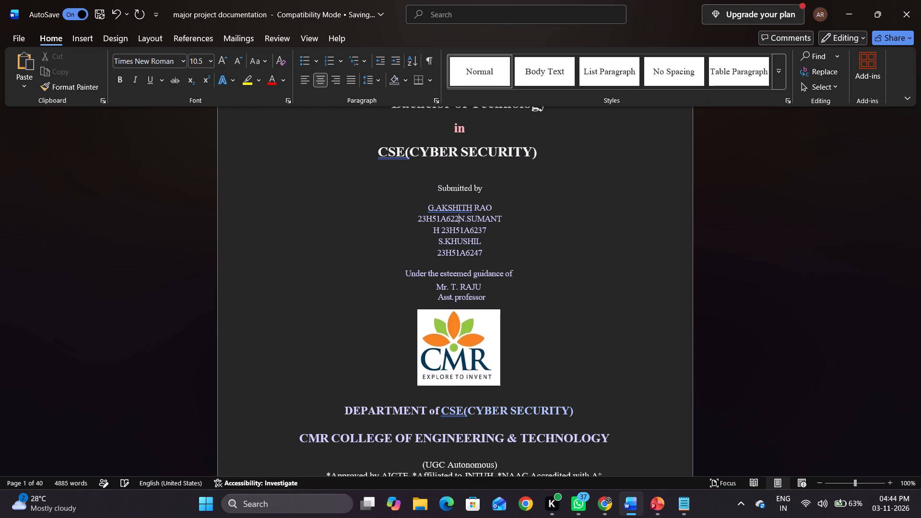
key(BackSpace)
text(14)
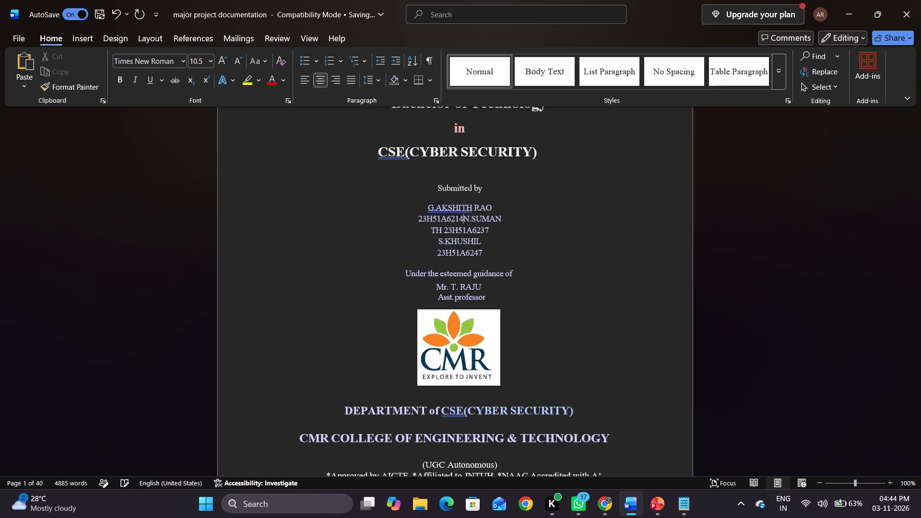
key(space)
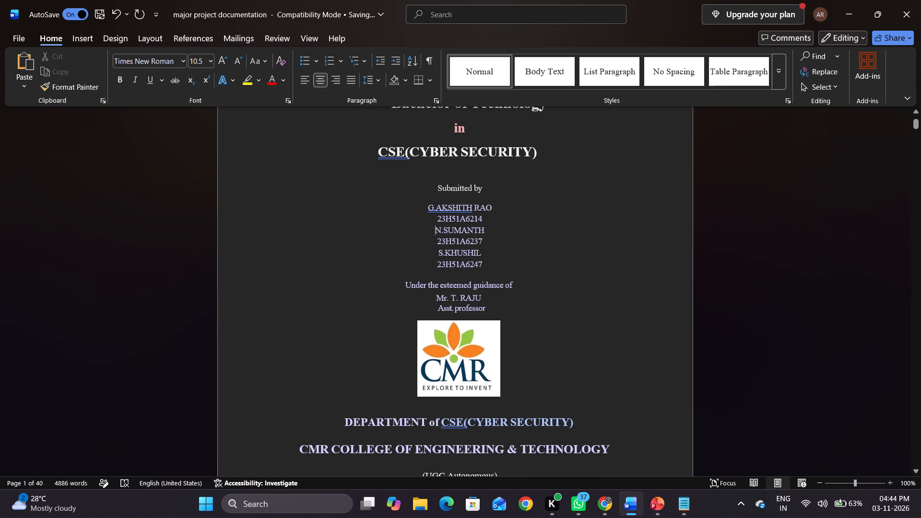
Examine the certificate, acknowledgement and table of contents pages for old project titles and student details.
scroll(508, 244, down, 1)
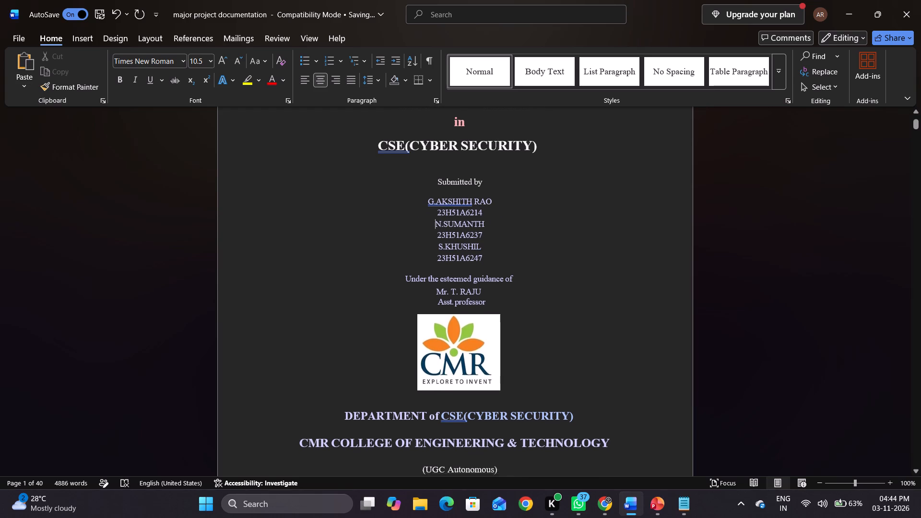
scroll(508, 244, down, 2)
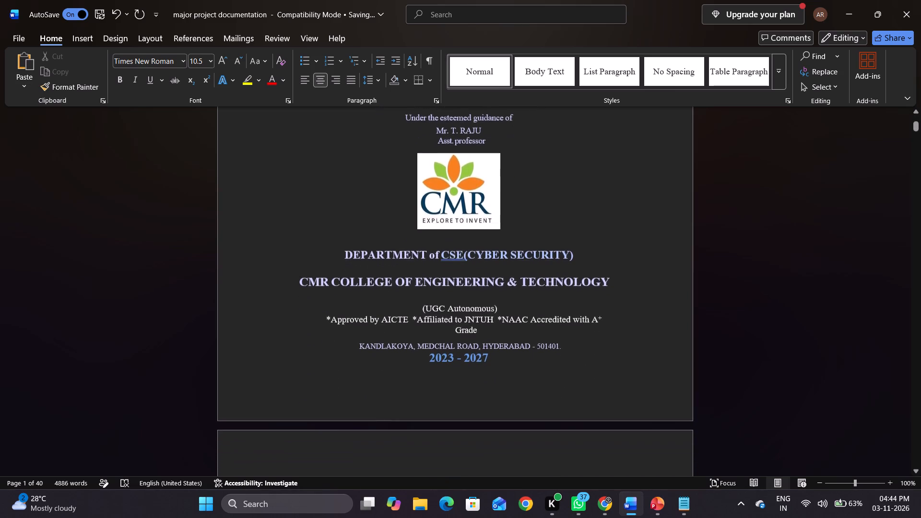
scroll(508, 244, down, 3)
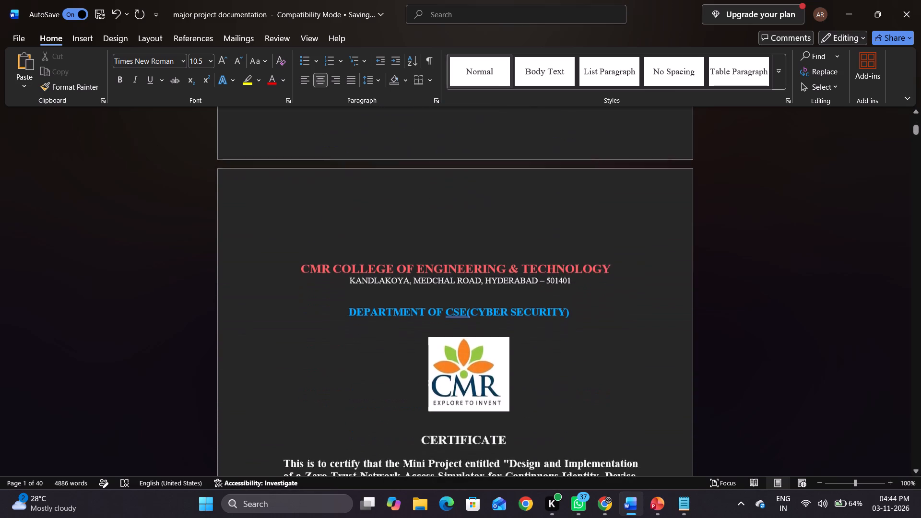
scroll(508, 244, down, 2)
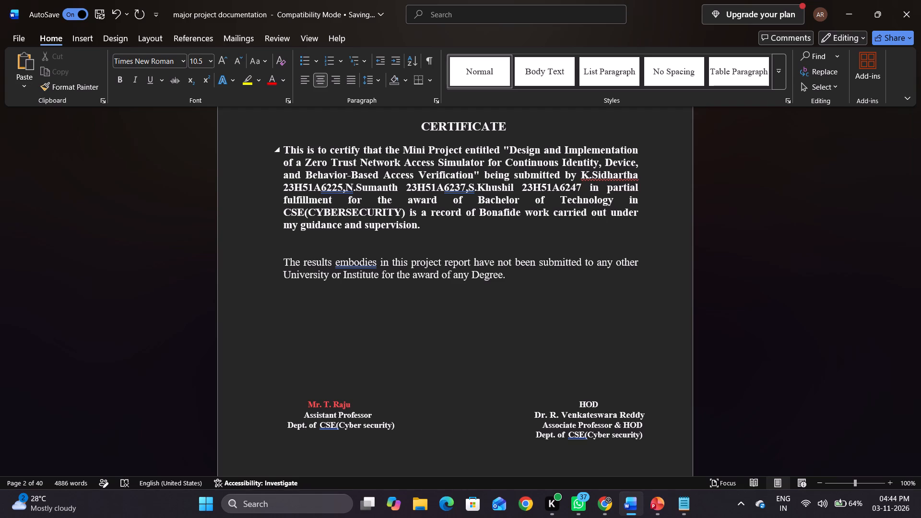
scroll(479, 347, down, 1)
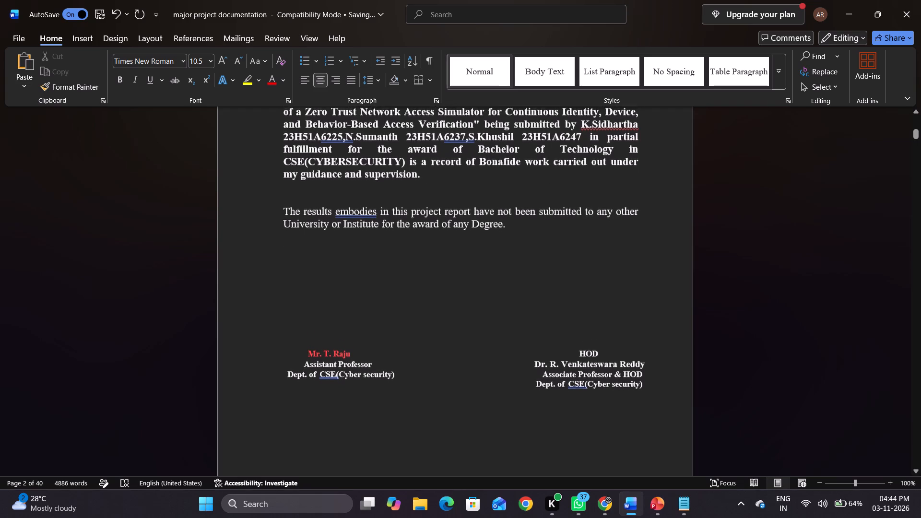
scroll(479, 347, down, 3)
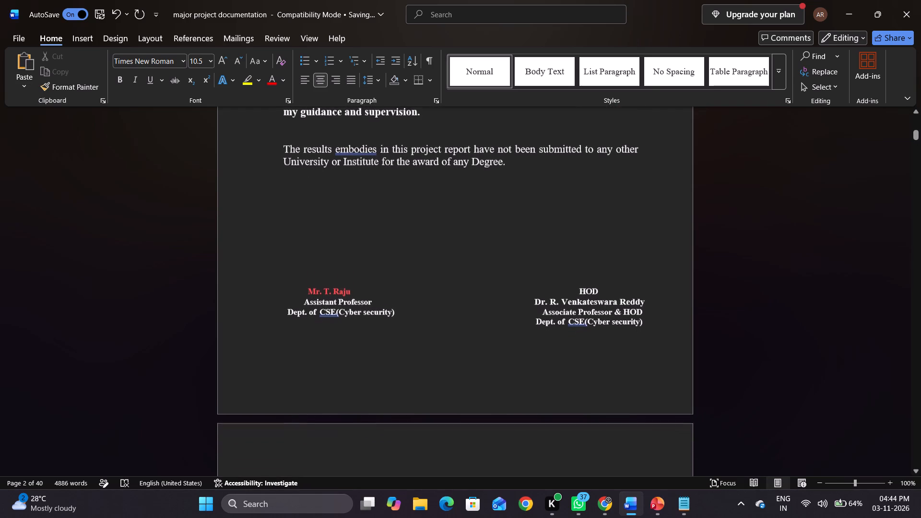
scroll(479, 347, down, 4)
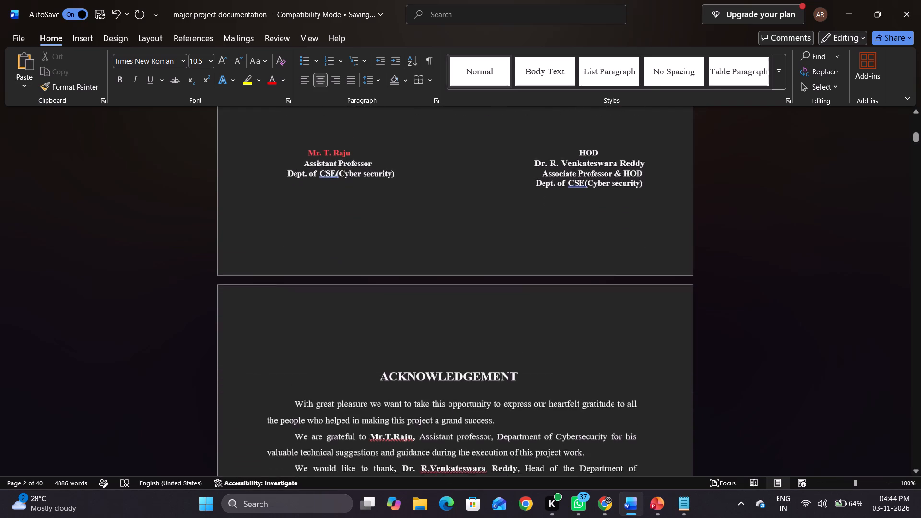
scroll(479, 347, down, 6)
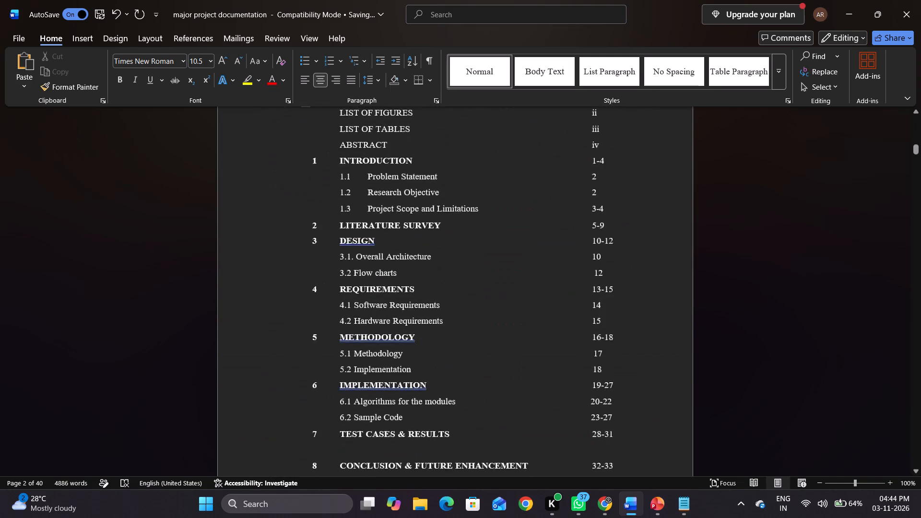
Replace the first student's name in the signature list below the acknowledgement with the new team member's name, leaving out the surname.
scroll(479, 347, up, 4)
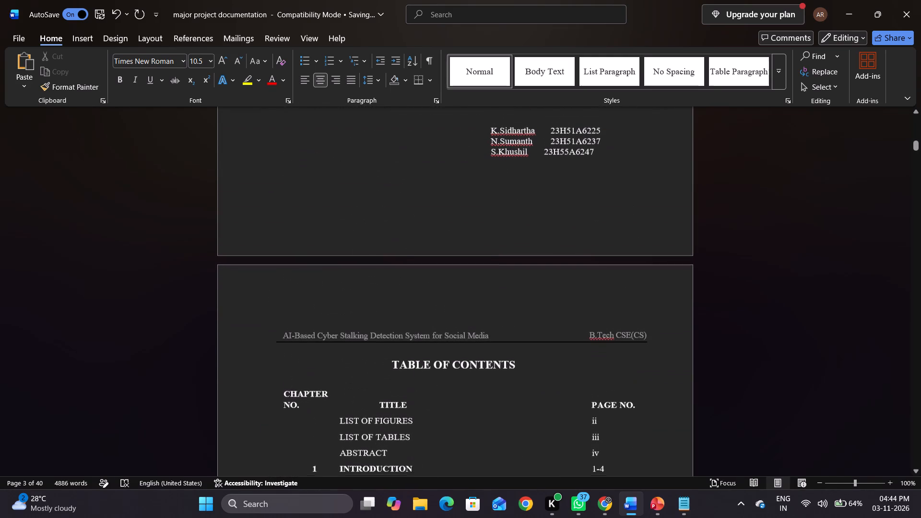
scroll(479, 347, up, 1)
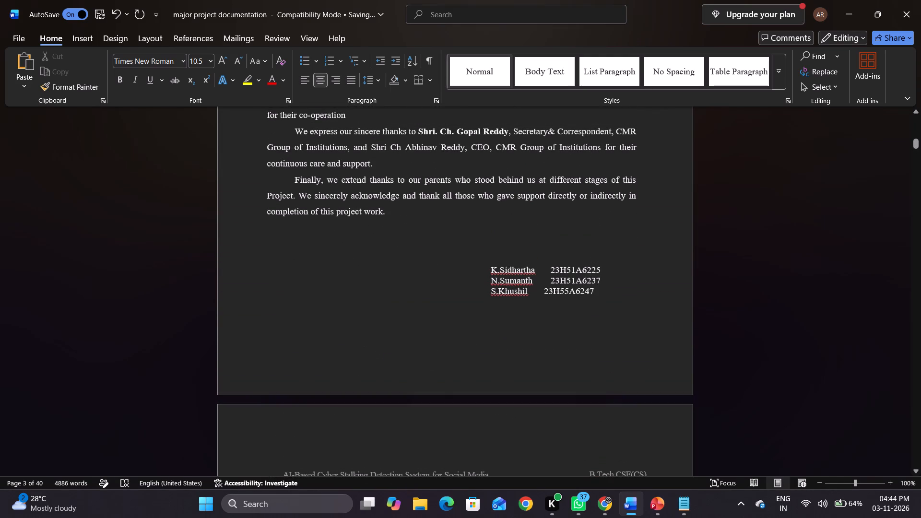
click(541, 270)
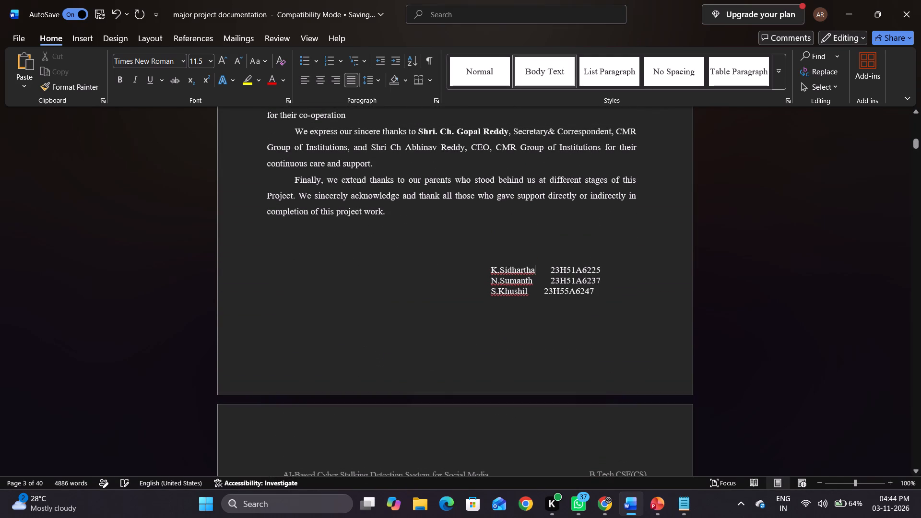
key(BackSpace)
key(BackSpace)
key(BackSpace)
key(BackSpace)
key(BackSpace)
key(BackSpace)
key(BackSpace)
key(BackSpace)
key(BackSpace)
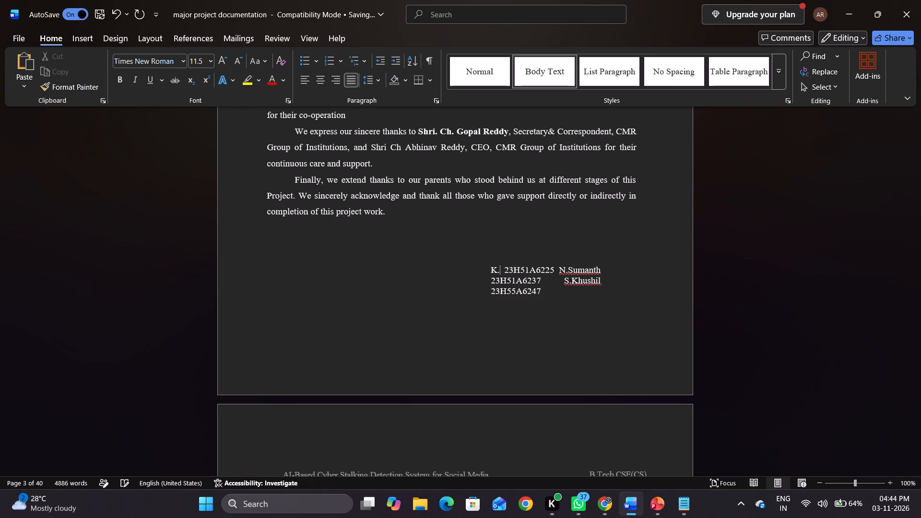
key(BackSpace)
key(BackSpace)
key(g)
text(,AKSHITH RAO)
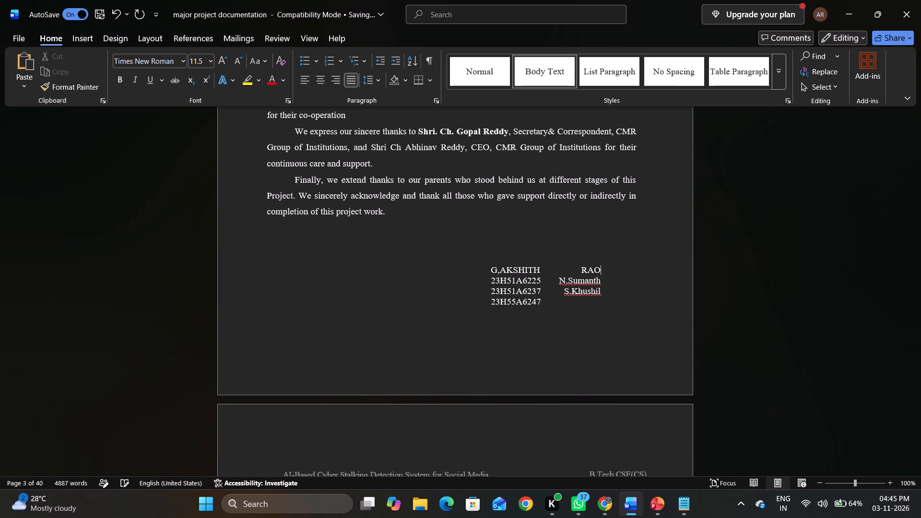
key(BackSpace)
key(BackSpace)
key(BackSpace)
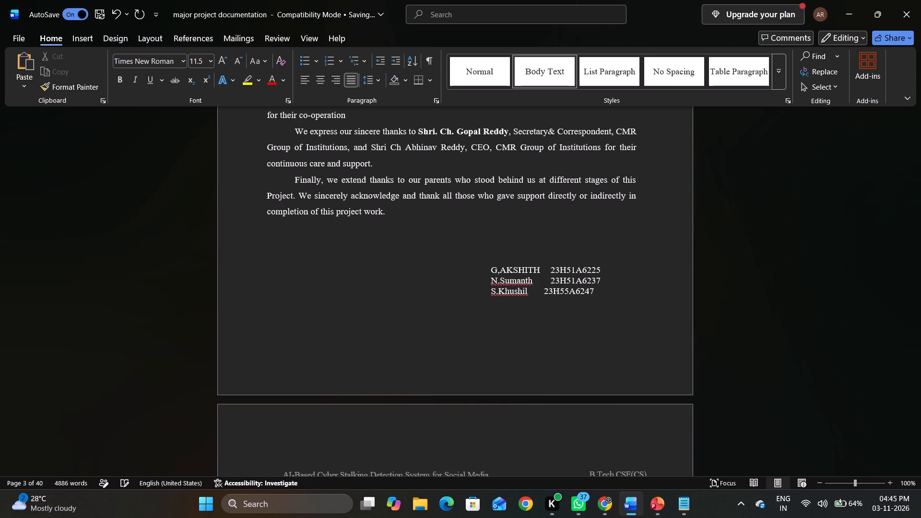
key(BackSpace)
Update the ending of the first student's roll number in the acknowledgement signature list to match the cover page, keeping the second student on a separate line.
click(607, 264)
key(BackSpace)
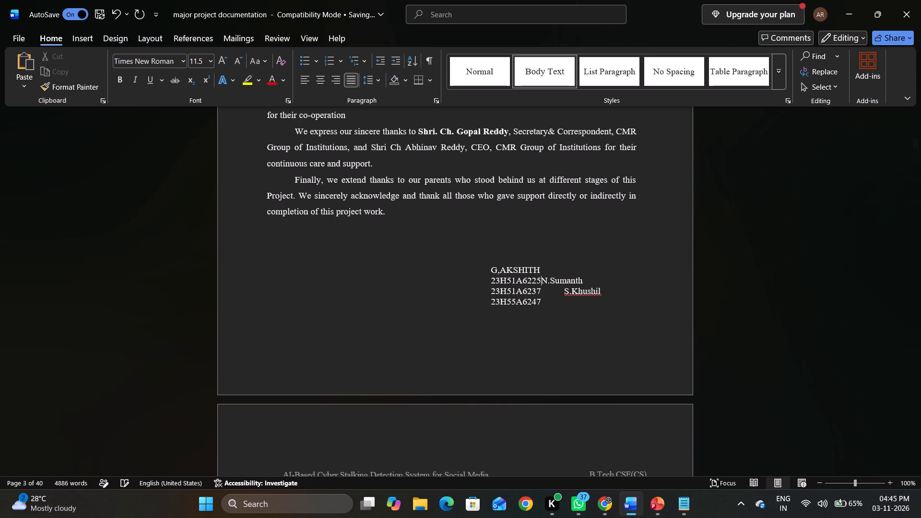
key(BackSpace)
key(BackSpace)
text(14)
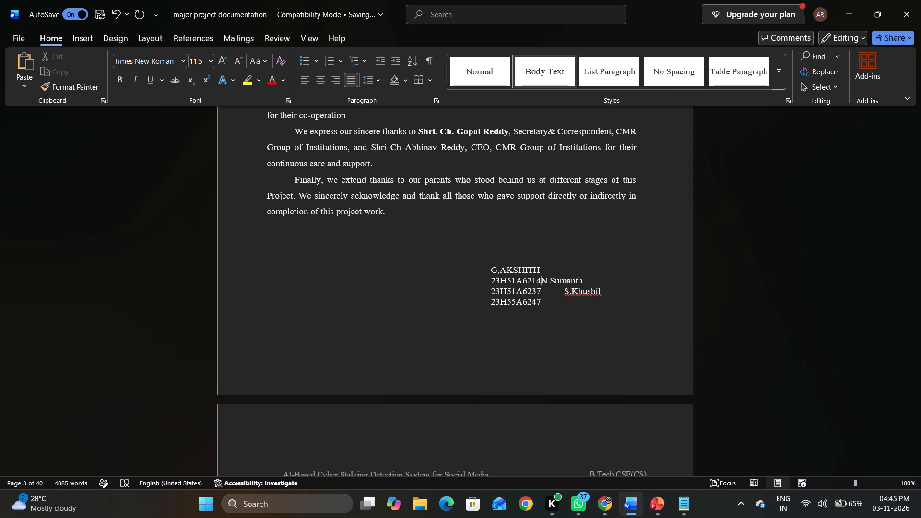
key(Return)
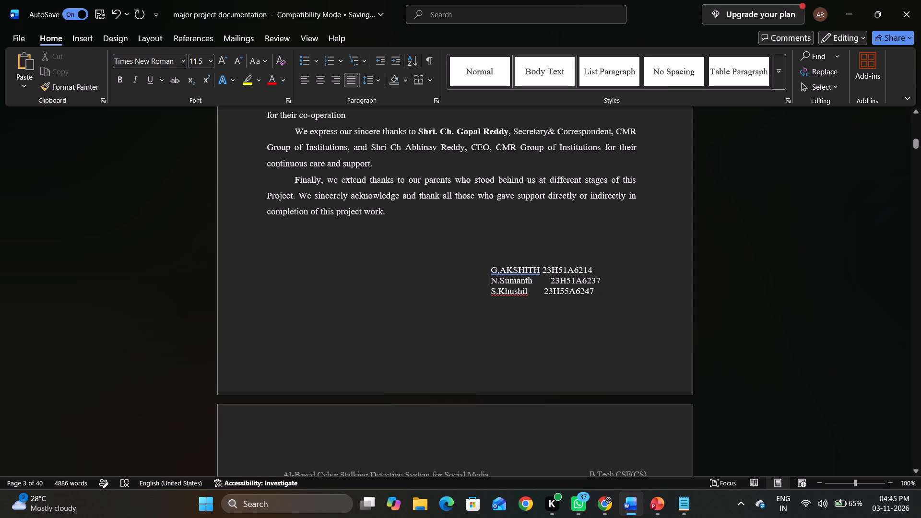
Adjust the spacing between names and roll numbers in the acknowledgement signature list so the three roll numbers line up.
click(543, 270)
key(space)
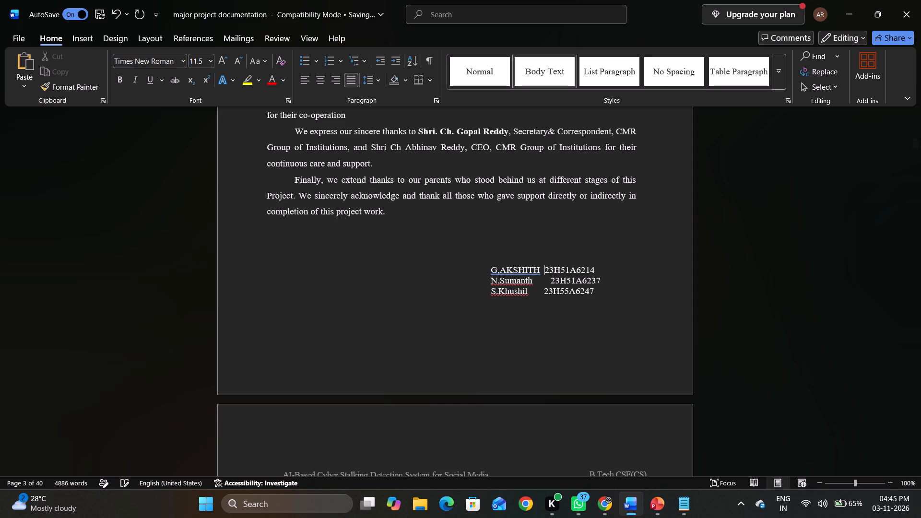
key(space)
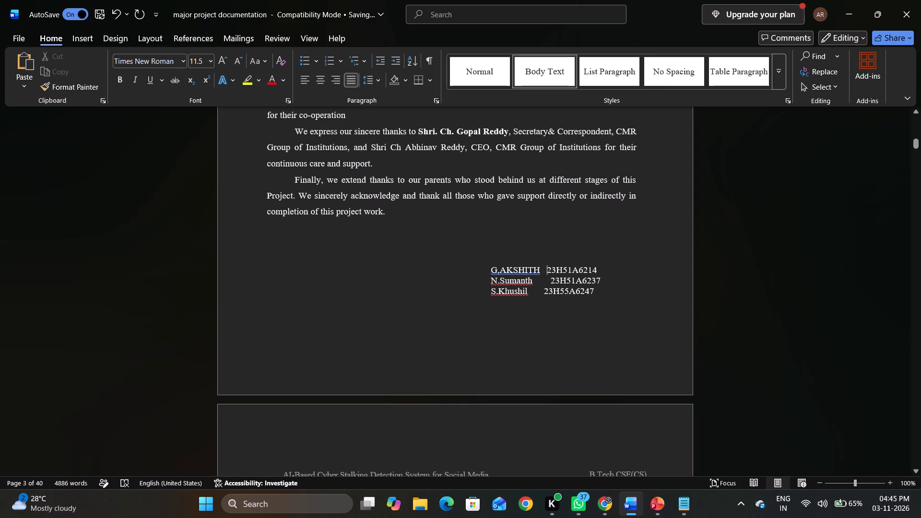
click(552, 282)
key(BackSpace)
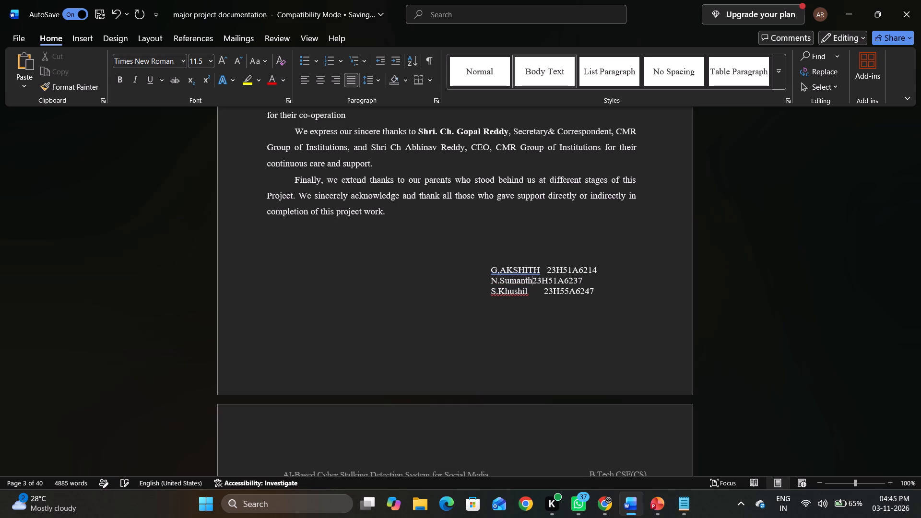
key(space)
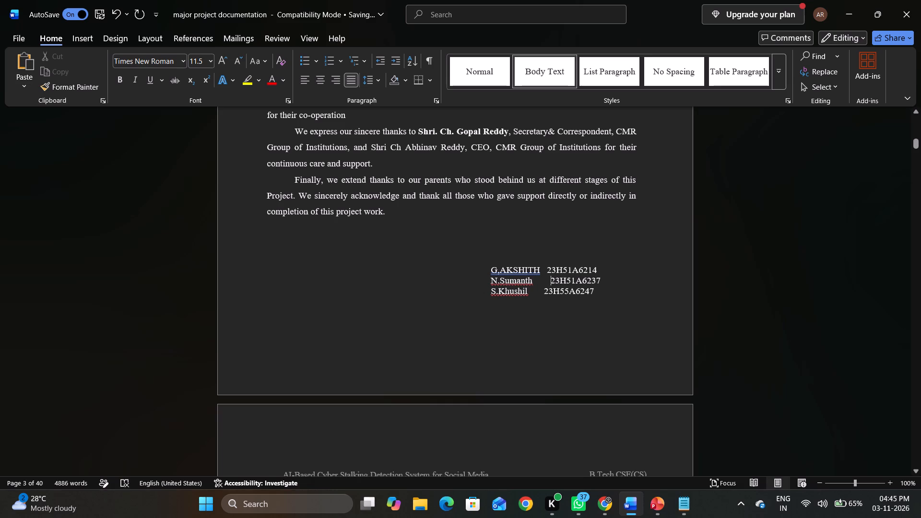
click(543, 270)
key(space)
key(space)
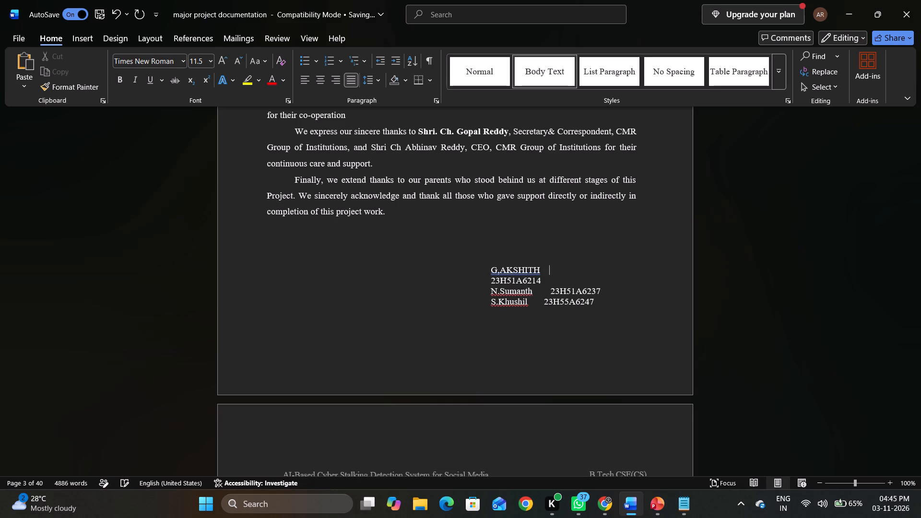
key(BackSpace)
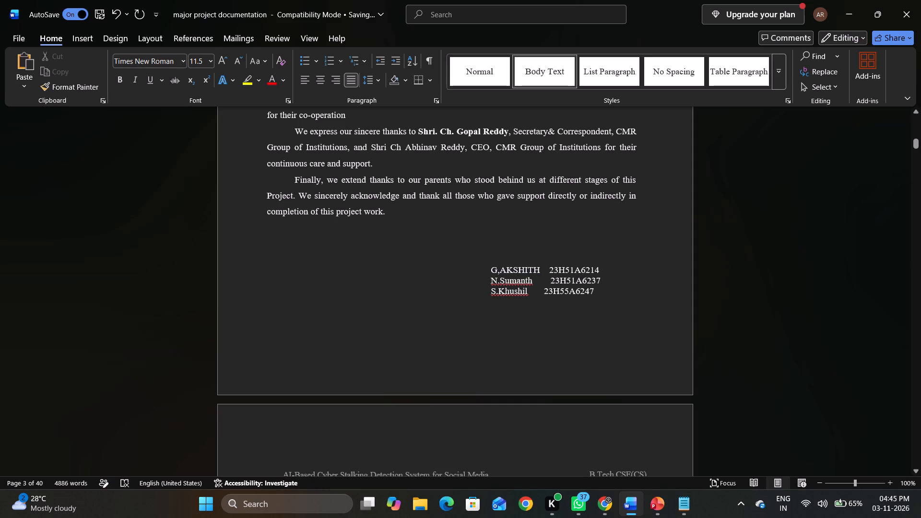
click(540, 294)
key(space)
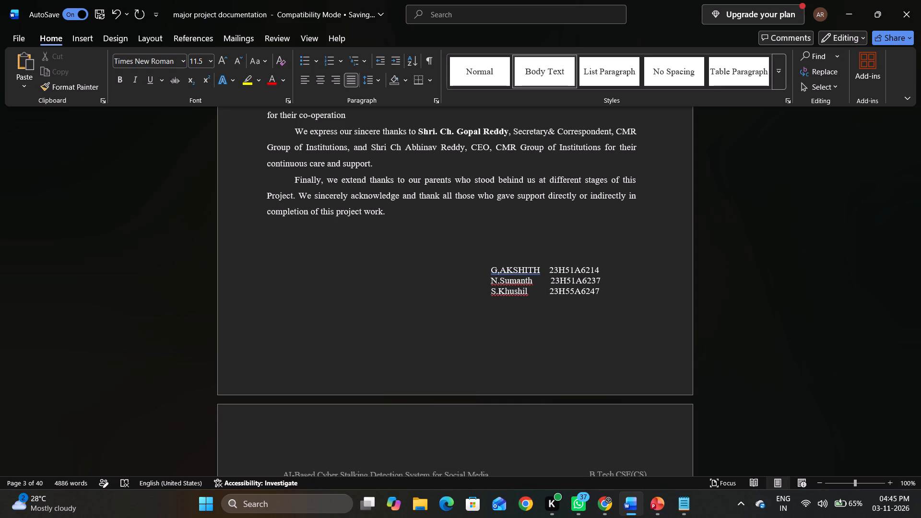
Rewrite the first student's name in the signature list with a period after the initial and only the first letter capitalised.
scroll(538, 318, down, 2)
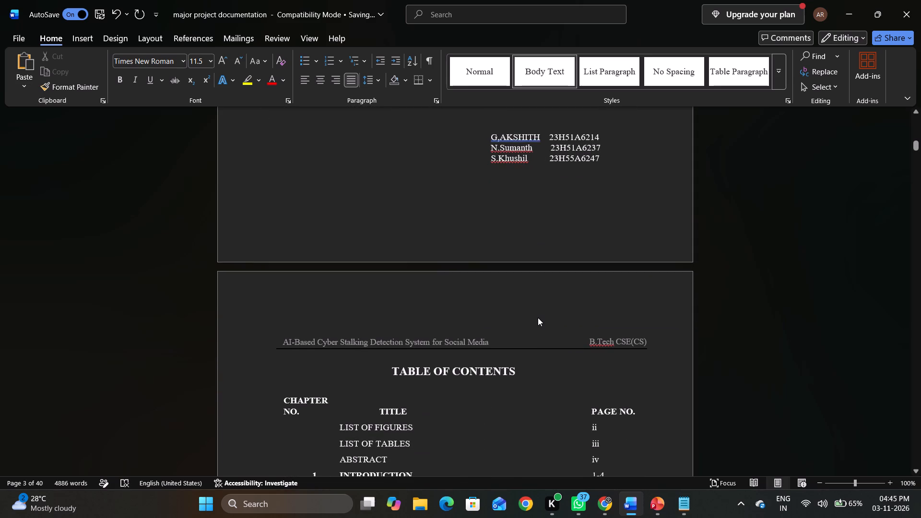
click(540, 139)
key(BackSpace)
key(BackSpace)
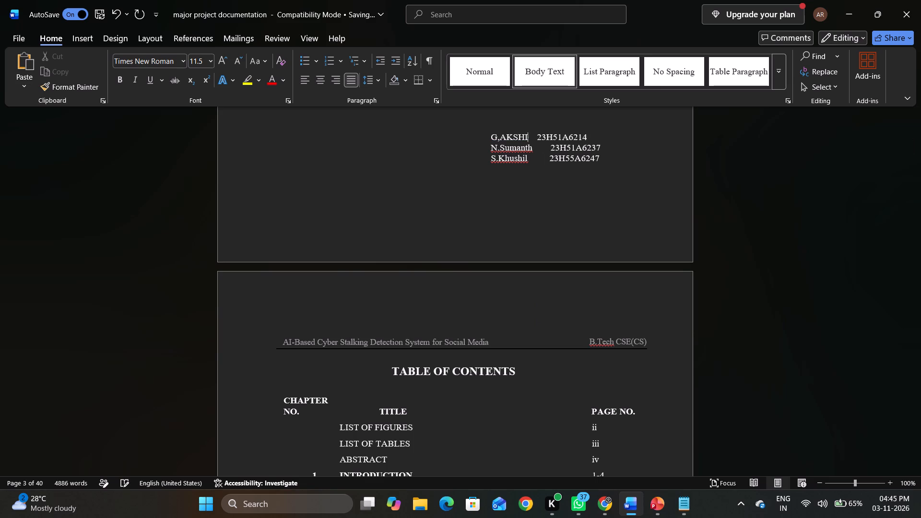
key(BackSpace)
key(BackSpace)
key(BackSpace)
key(BackSpace)
key(BackSpace)
key(BackSpace)
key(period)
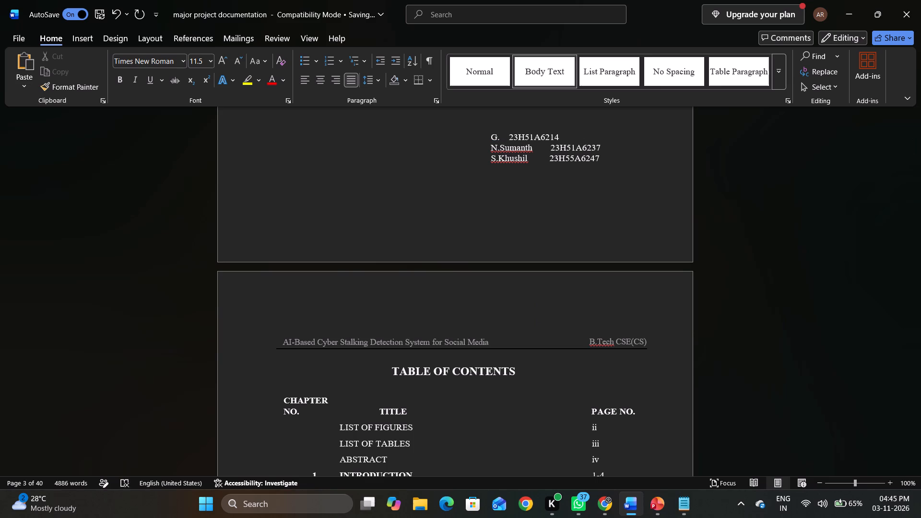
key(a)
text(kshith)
Add spaces after the first student's name in the signature list to align the roll number with the rows below.
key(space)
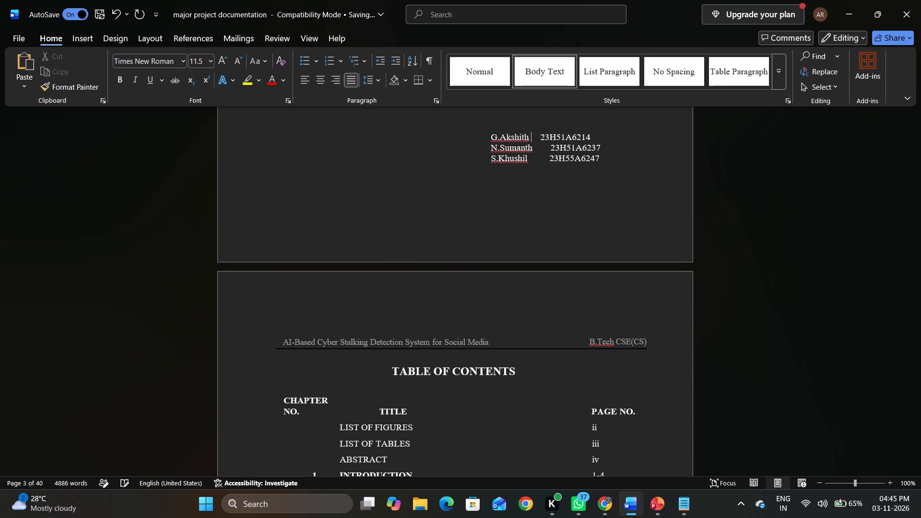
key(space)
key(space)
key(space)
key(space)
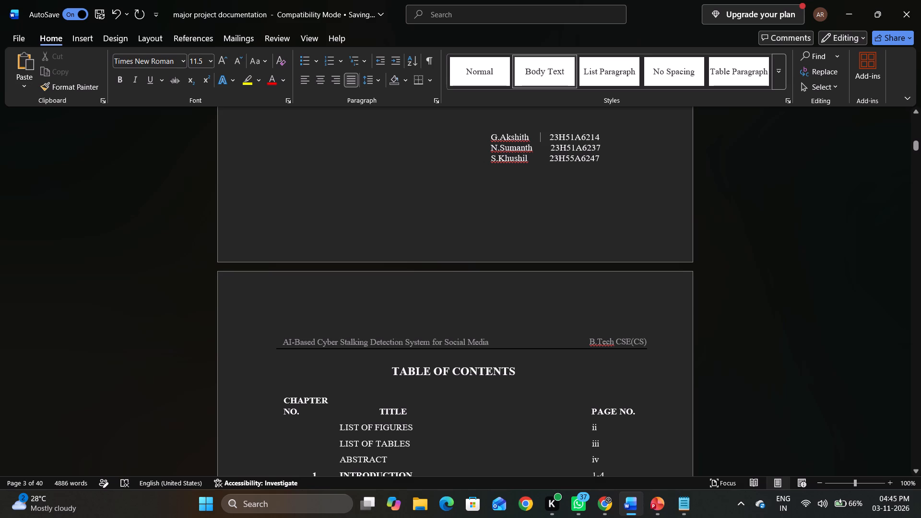
Examine the table of contents, lists of figures and tables, abstract and introduction pages for outdated project details.
scroll(556, 241, down, 1)
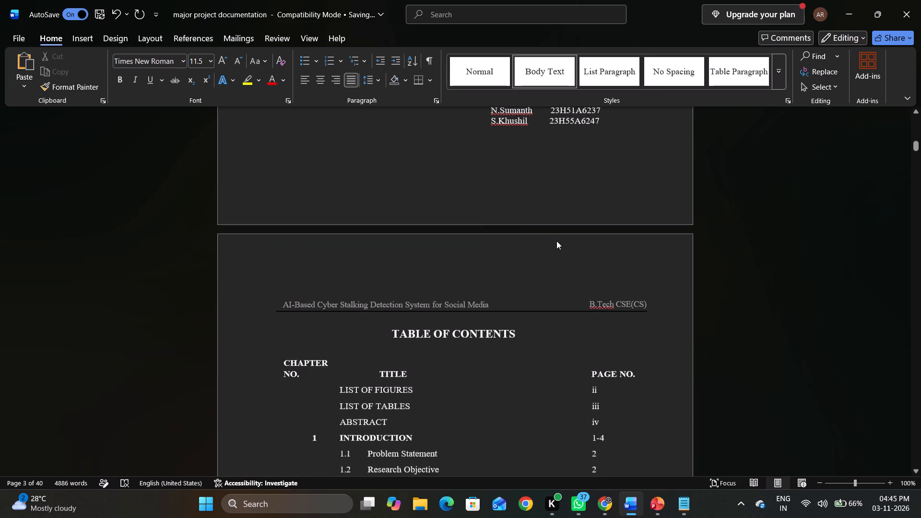
scroll(556, 241, down, 5)
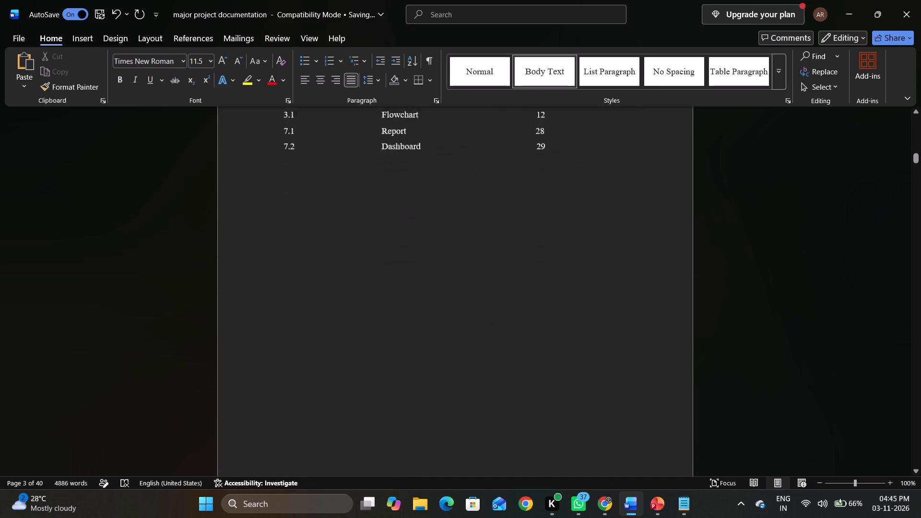
scroll(556, 241, down, 5)
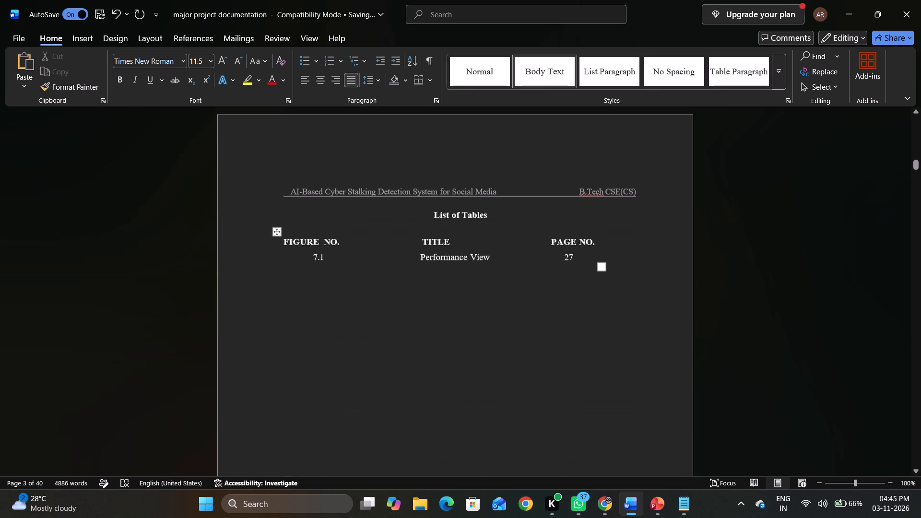
scroll(556, 241, down, 2)
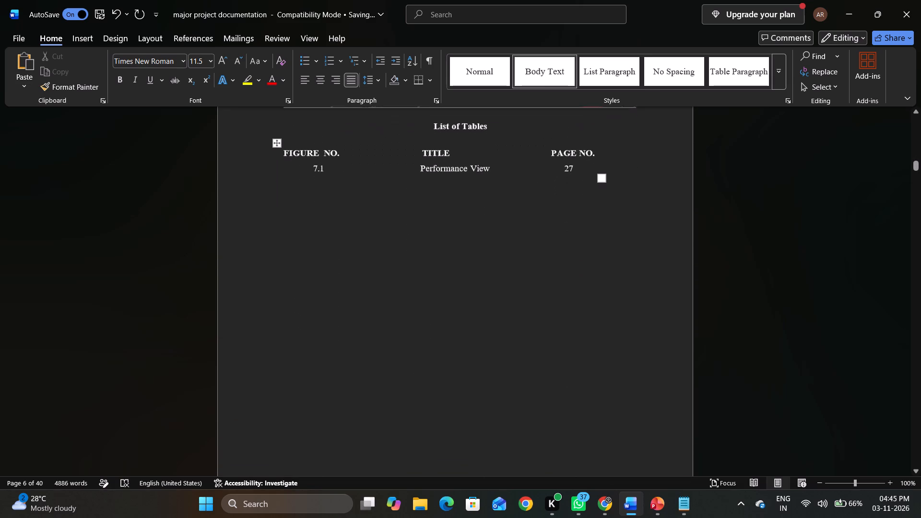
scroll(556, 241, down, 5)
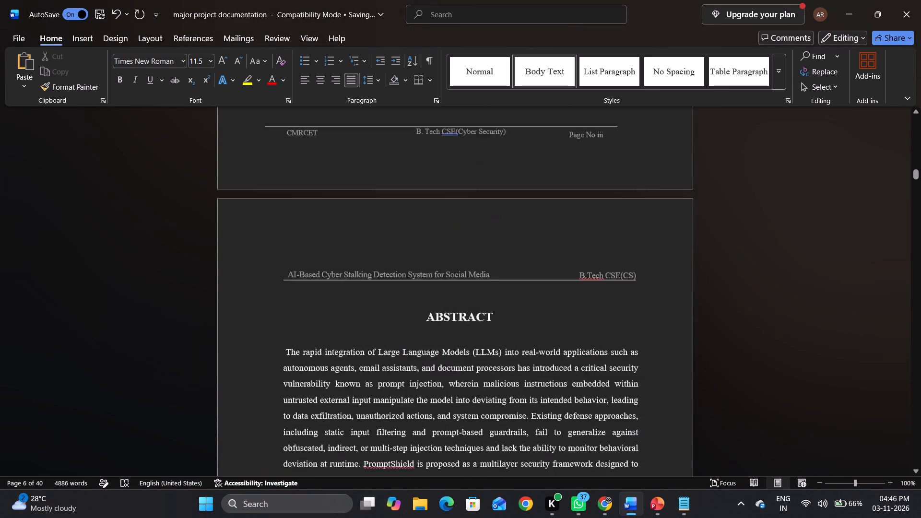
scroll(556, 241, down, 1)
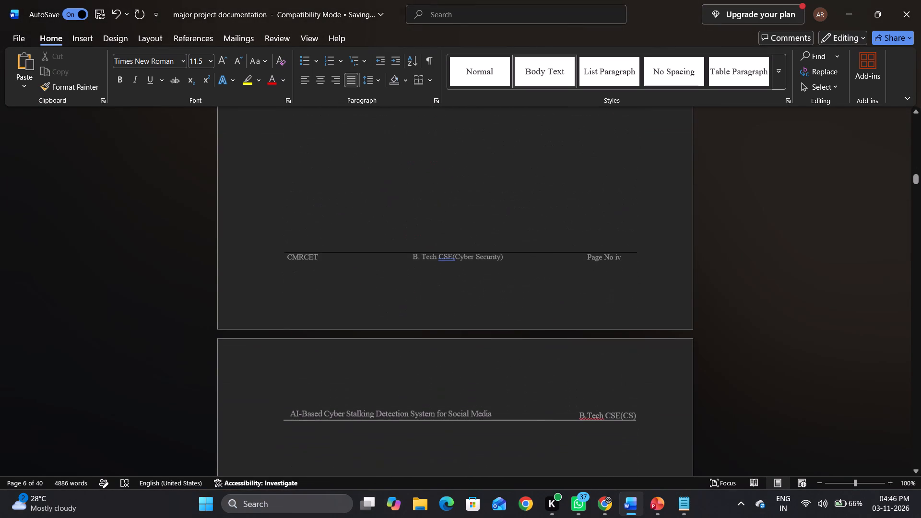
scroll(556, 241, down, 1)
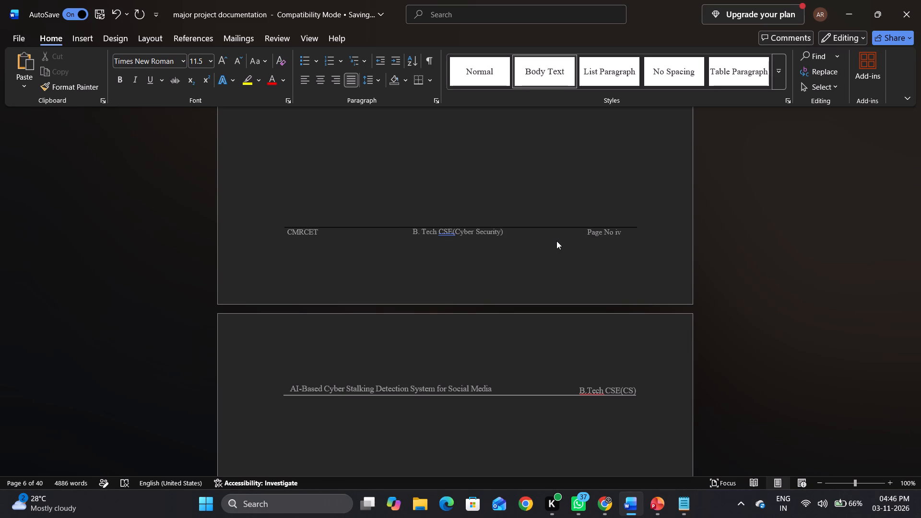
scroll(556, 241, down, 2)
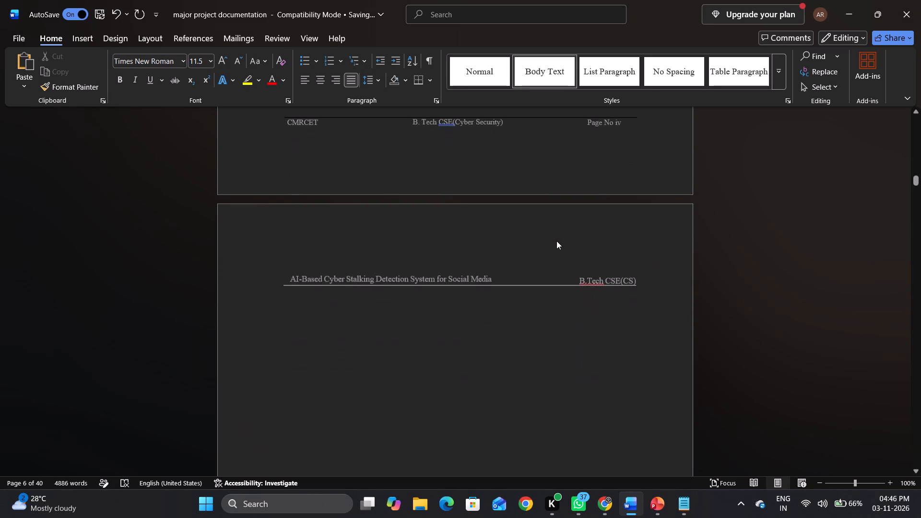
scroll(556, 241, down, 4)
Place the text cursor after the guide's name below “Under the esteemed guidance of” on the cover page.
scroll(556, 241, up, 1)
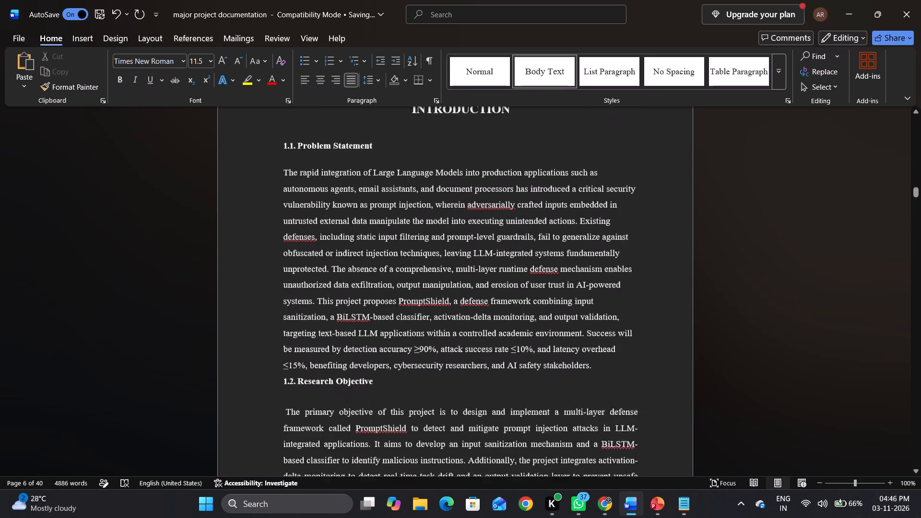
scroll(556, 241, up, 5)
scroll(556, 241, down, 1)
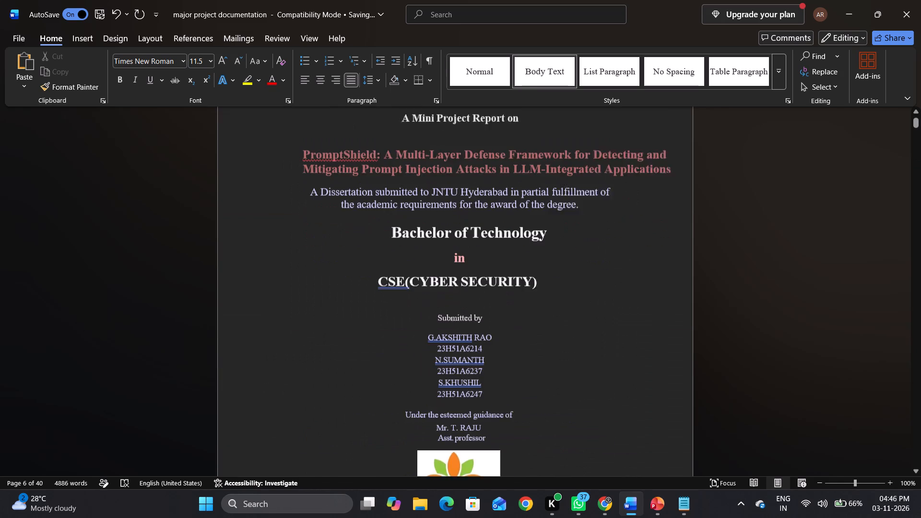
scroll(556, 241, down, 3)
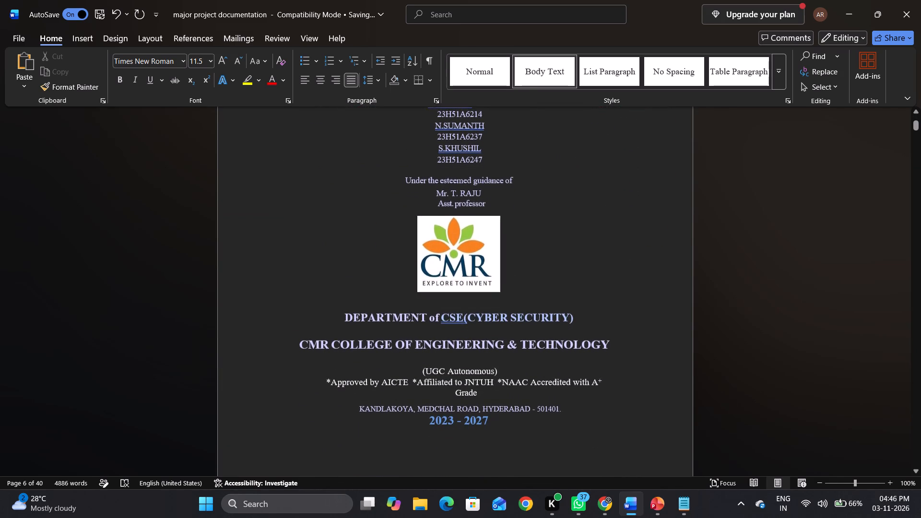
click(482, 190)
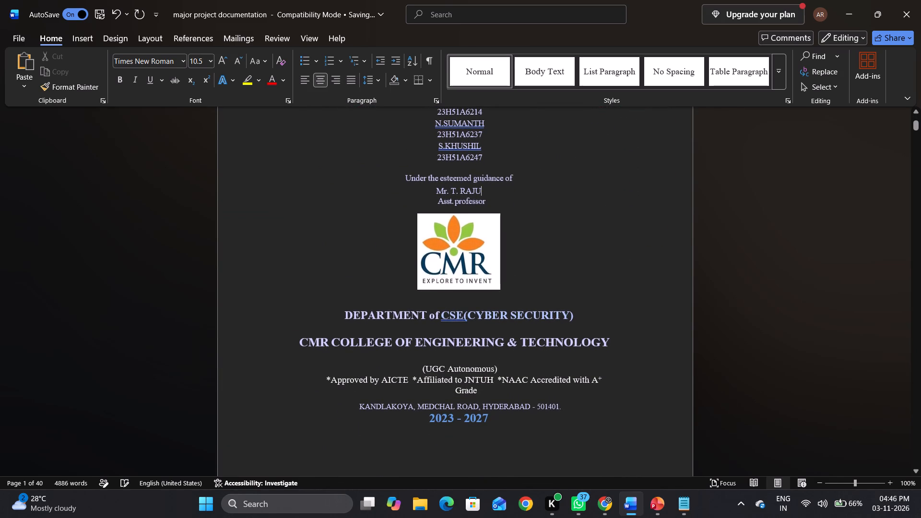
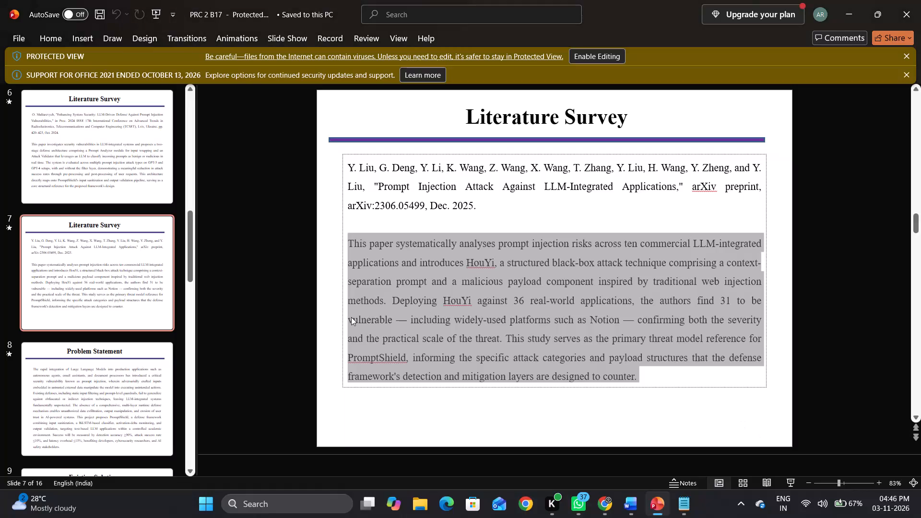
Copy the guide's name with its title from the “Under esteemed guidance of” block on slide 2 of the PowerPoint review presentation.
scroll(33, 277, up, 8)
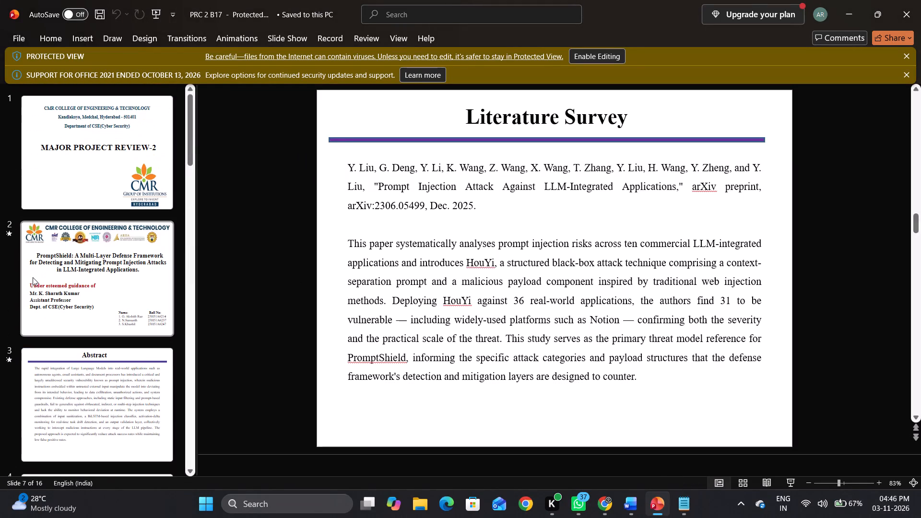
scroll(33, 277, up, 8)
click(131, 260)
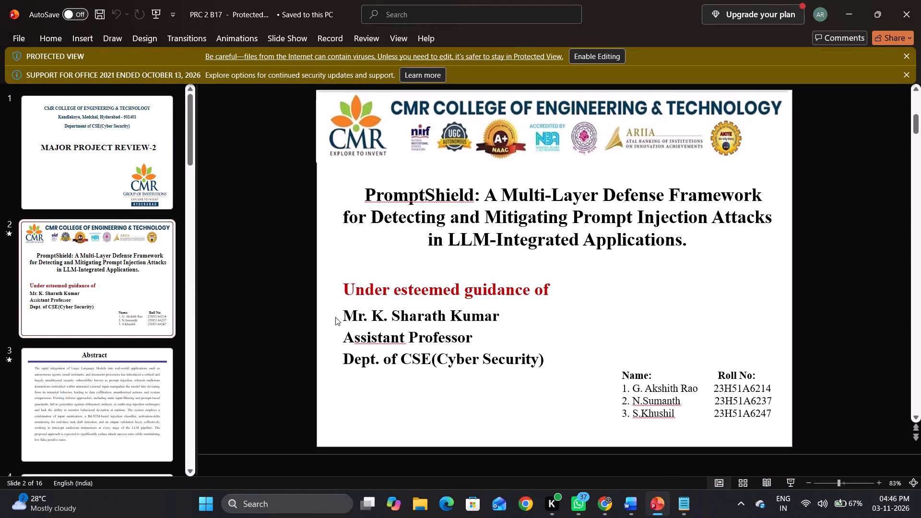
drag(343, 317, 493, 321)
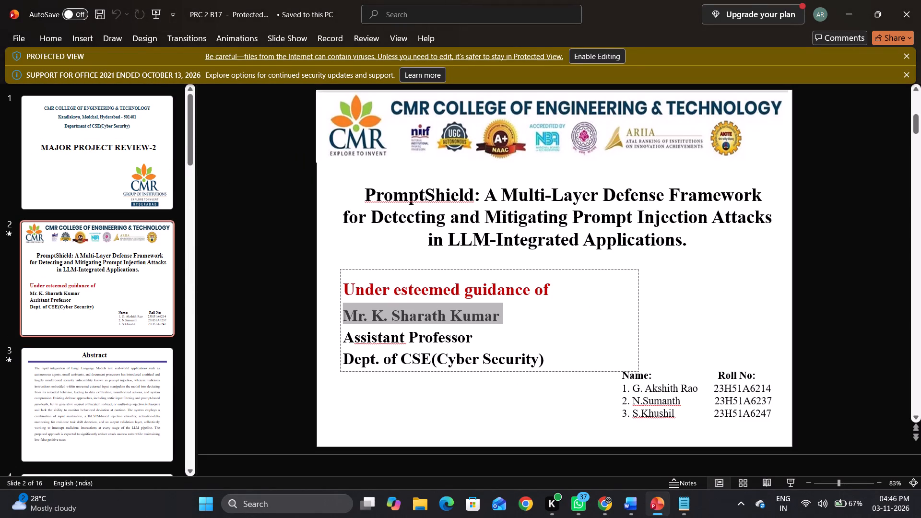
drag(493, 321, 512, 321)
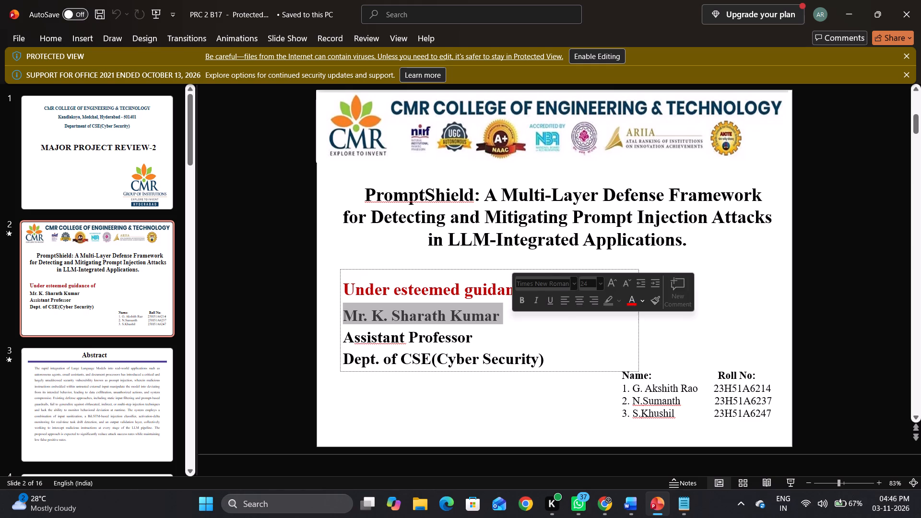
key(ctrl+c)
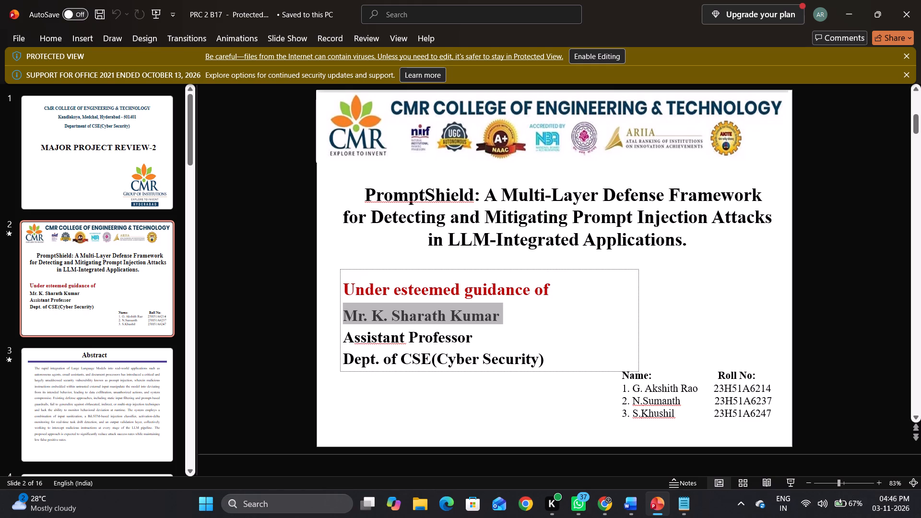
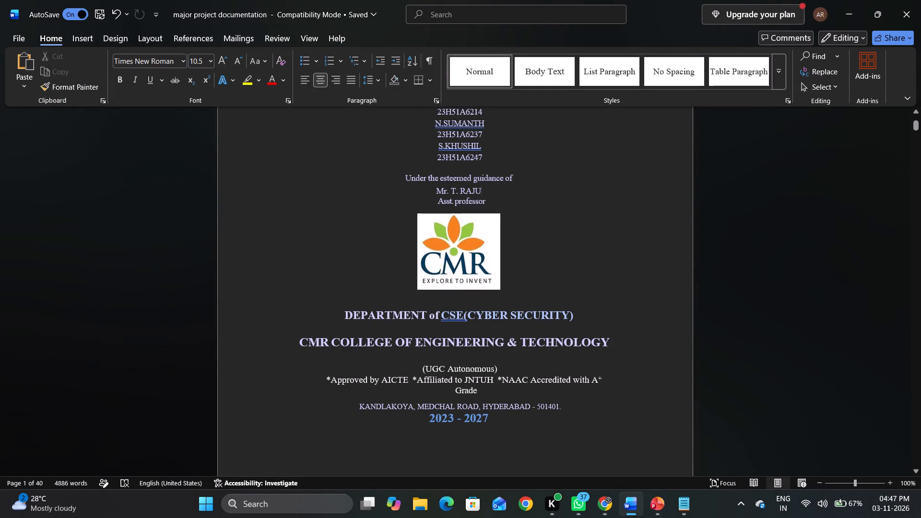
Replace the guide's name under “Under the esteemed guidance of” on the cover page with the copied name, keeping the existing “Mr”.
key(BackSpace)
key(BackSpace)
key(BackSpace)
key(BackSpace)
key(BackSpace)
key(BackSpace)
key(BackSpace)
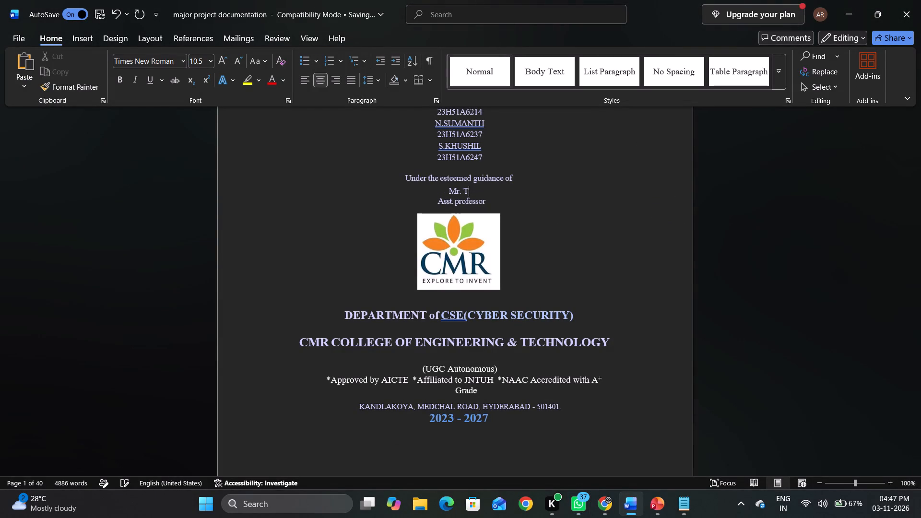
key(BackSpace)
key(BackSpace)
key(BackSpace)
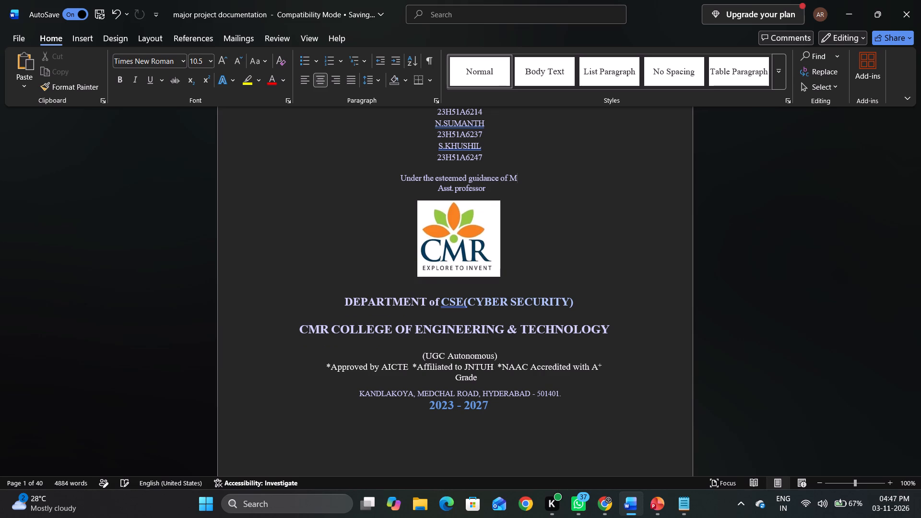
key(ctrl+z)
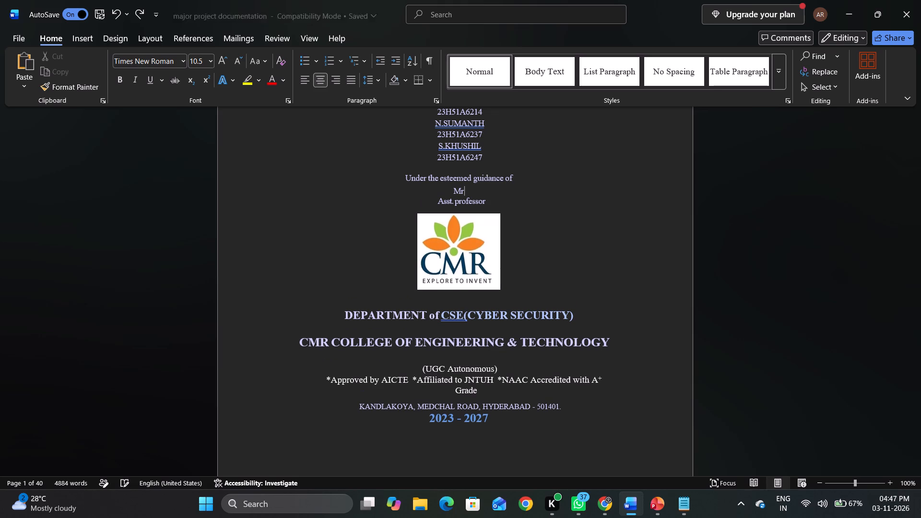
key(ctrl+v)
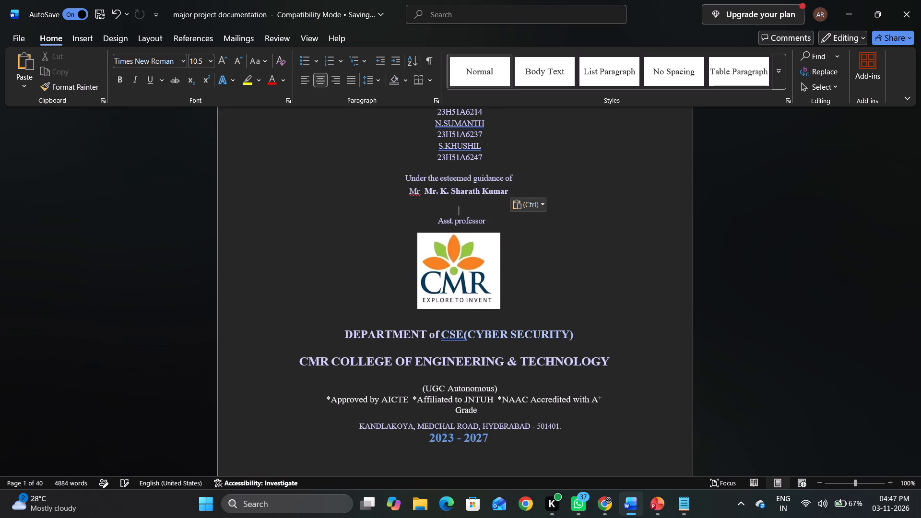
Clean up the pasted guide line on the cover page by removing the extra blank line and the duplicate “Mr.”, adding a period before the initial.
key(BackSpace)
key(BackSpace)
key(BackSpace)
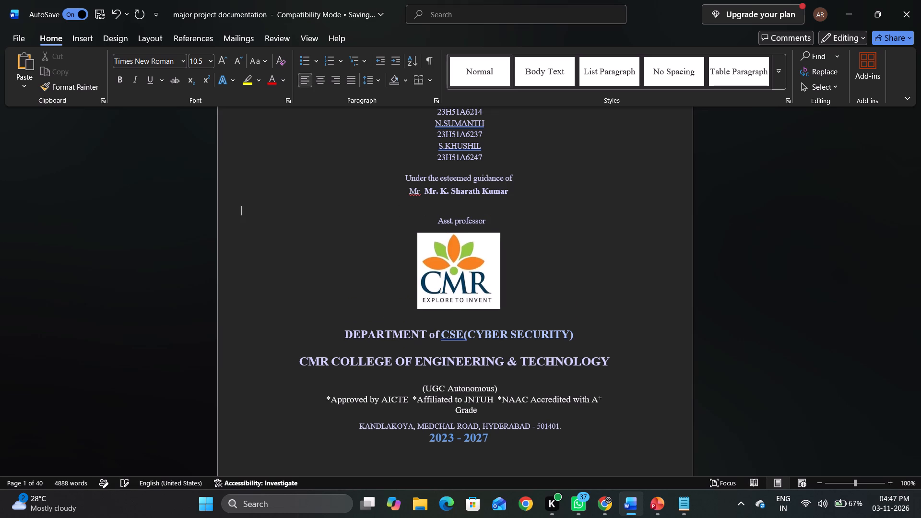
key(Left)
key(Left)
key(Left)
key(Left)
key(Left)
key(Left)
key(Left)
key(Left)
key(Left)
key(Left)
key(Left)
key(Left)
key(Left)
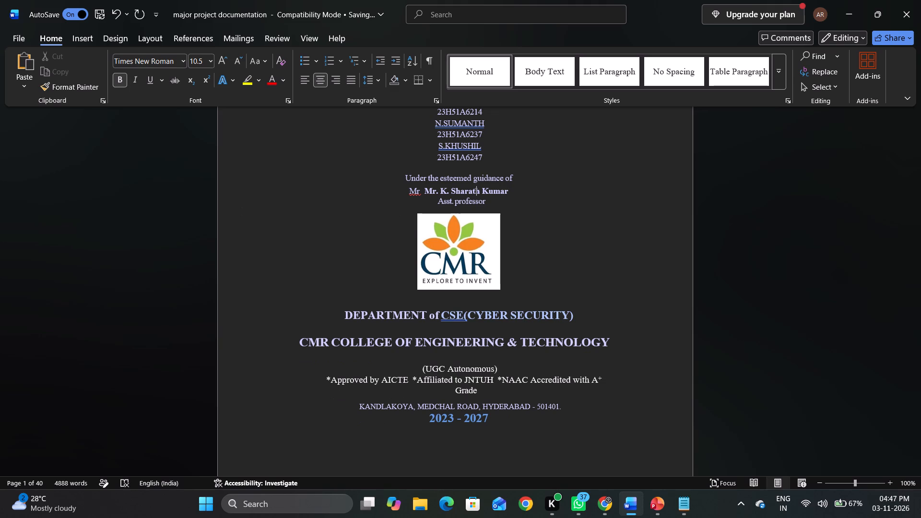
key(Left)
key(Left)
key(Left)
key(BackSpace)
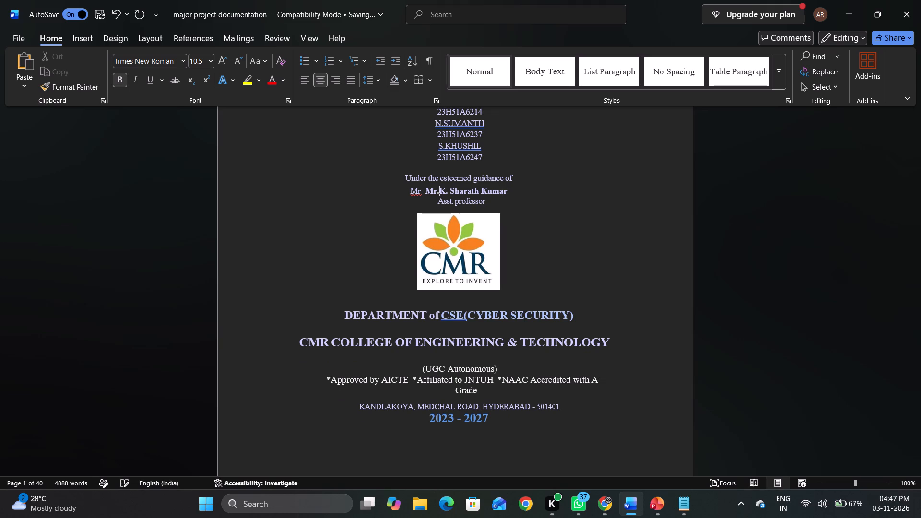
key(BackSpace)
key(BackSpace)
key(BackSpace)
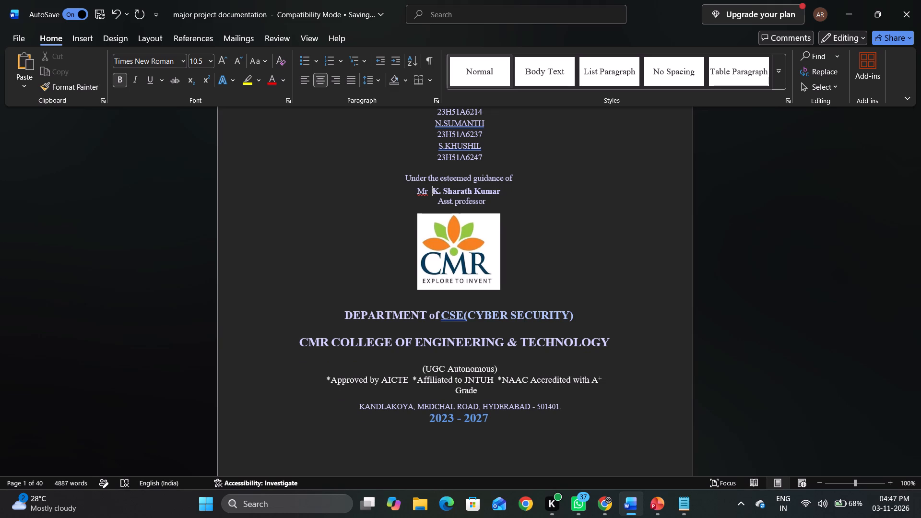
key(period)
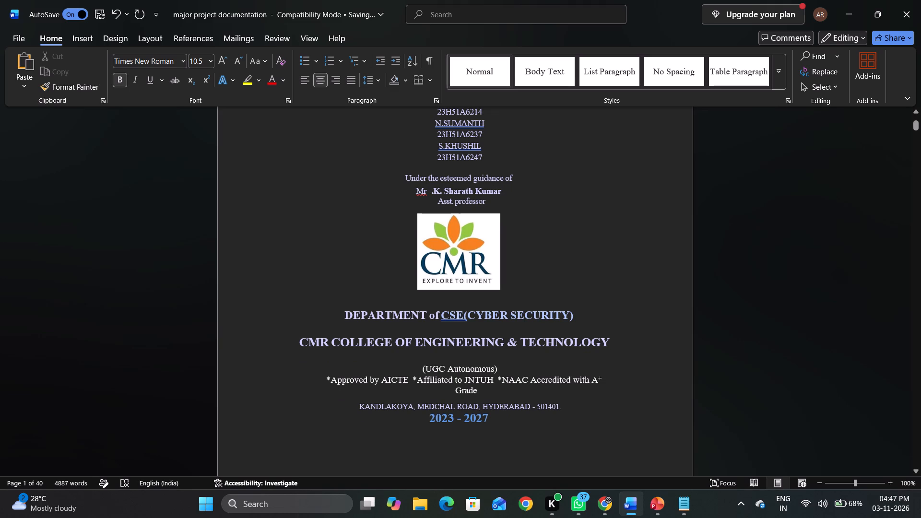
Delete the first student's name after “being submitted by” in the certificate paragraph on page 2.
scroll(516, 273, down, 1)
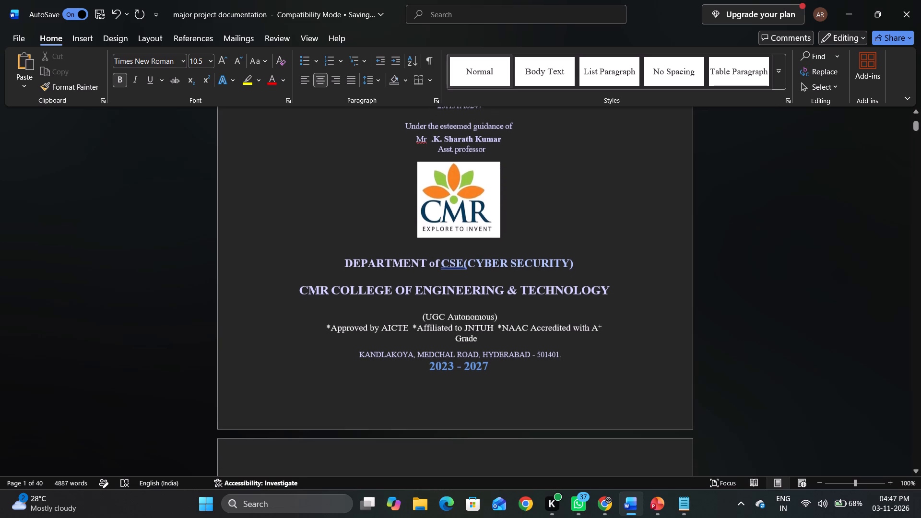
scroll(516, 273, down, 1)
scroll(516, 273, up, 1)
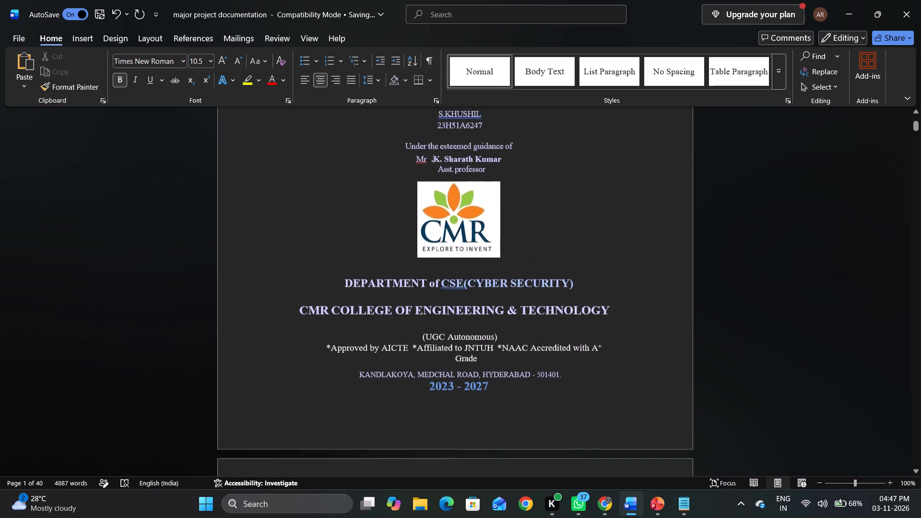
scroll(516, 273, up, 1)
scroll(516, 273, down, 3)
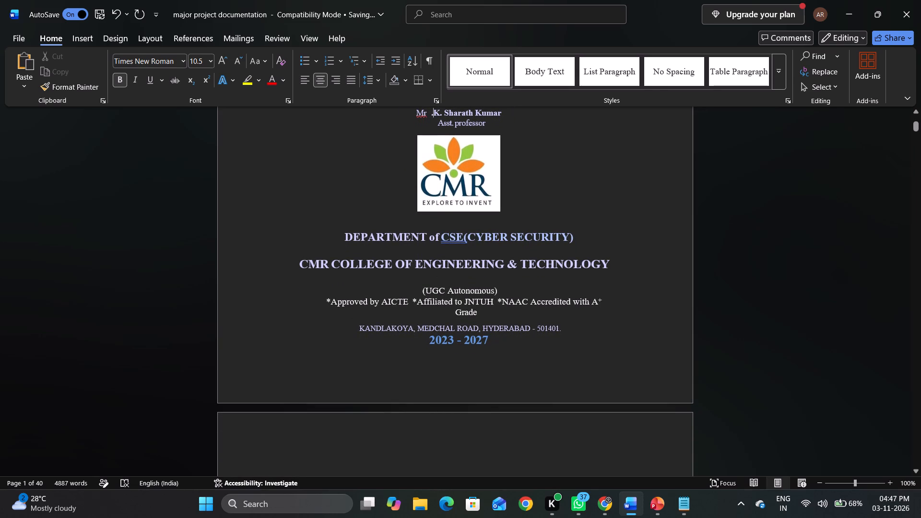
scroll(516, 273, down, 1)
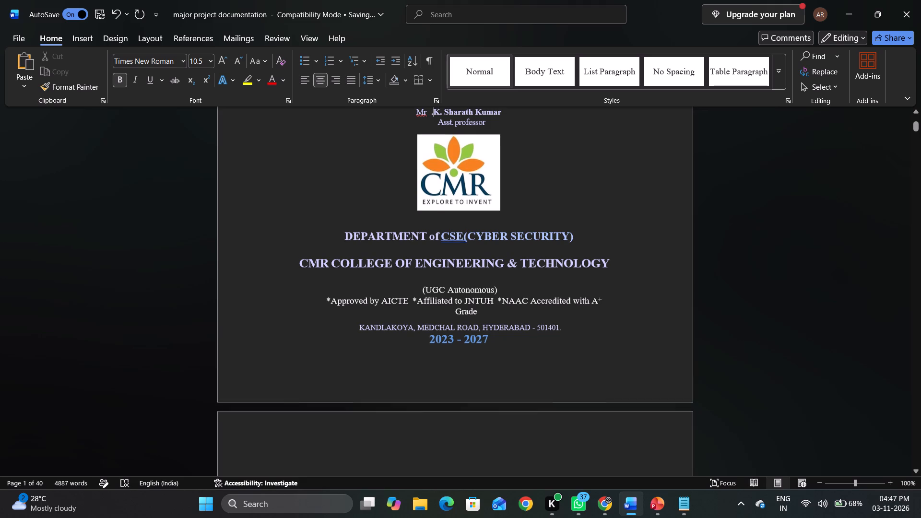
scroll(516, 273, down, 3)
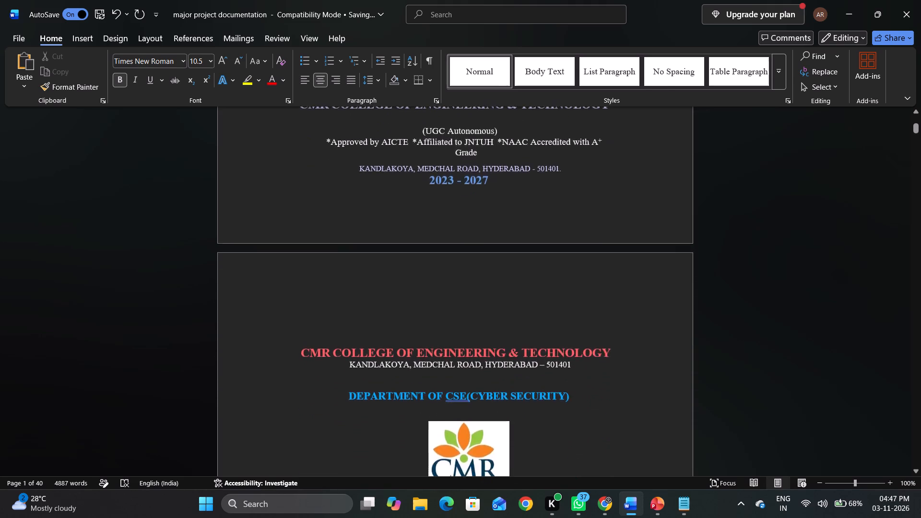
scroll(516, 273, down, 2)
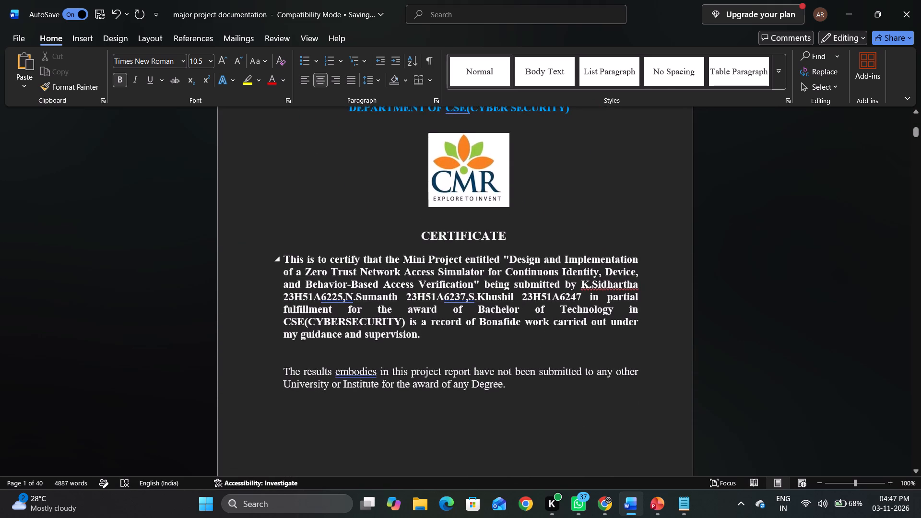
click(638, 286)
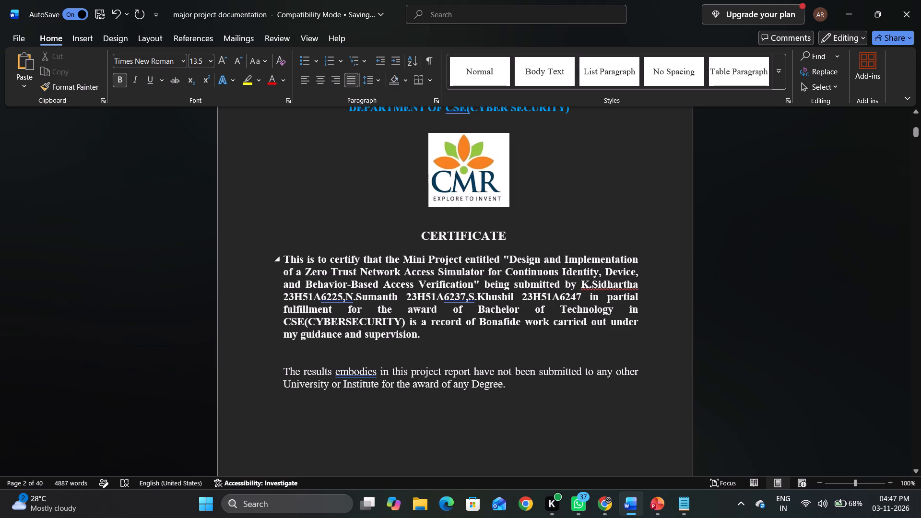
key(BackSpace)
key(BackSpace)
key(BackSpace)
key(BackSpace)
key(BackSpace)
key(BackSpace)
key(BackSpace)
key(BackSpace)
key(BackSpace)
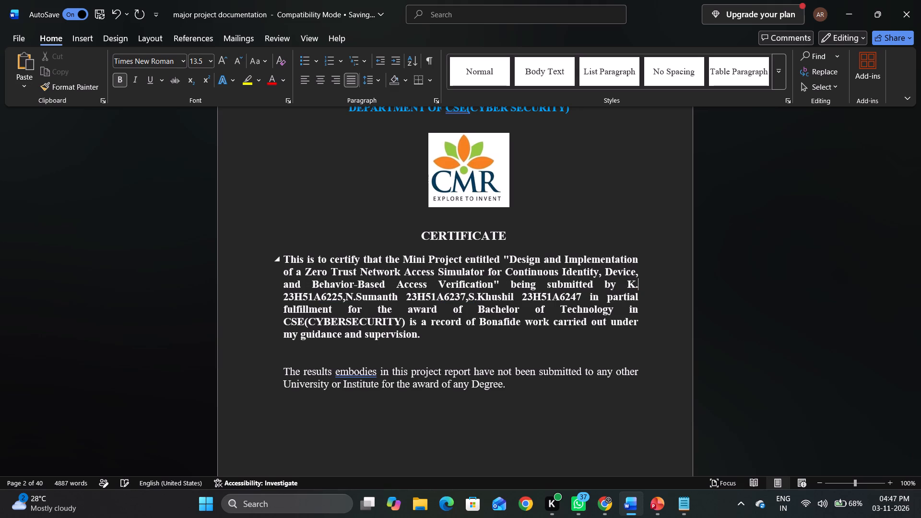
key(BackSpace)
key(BackSpace)
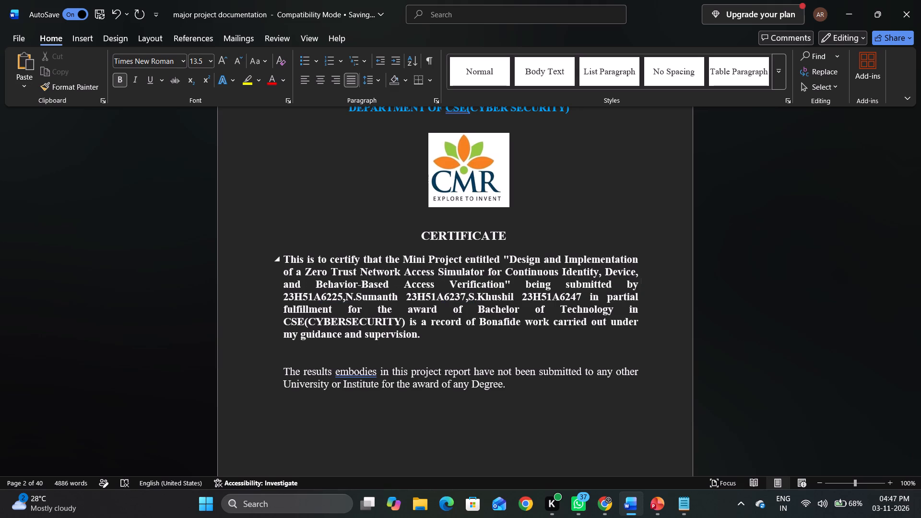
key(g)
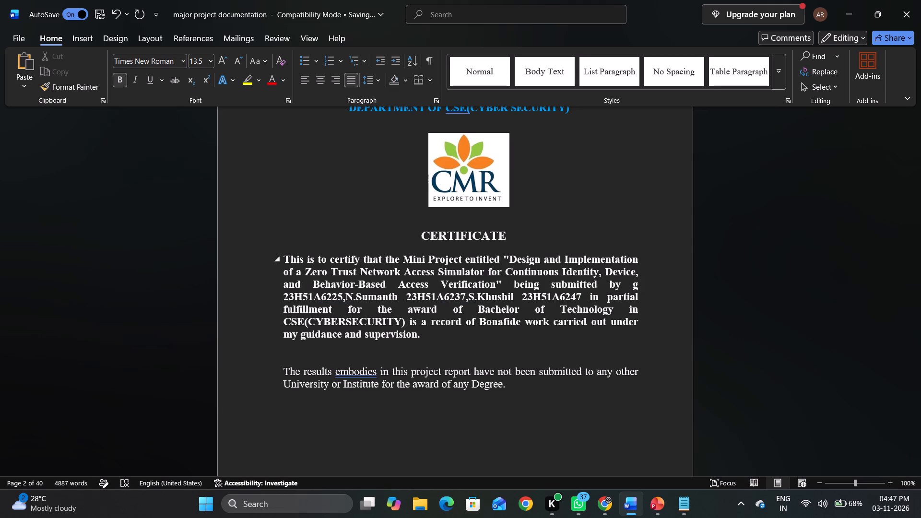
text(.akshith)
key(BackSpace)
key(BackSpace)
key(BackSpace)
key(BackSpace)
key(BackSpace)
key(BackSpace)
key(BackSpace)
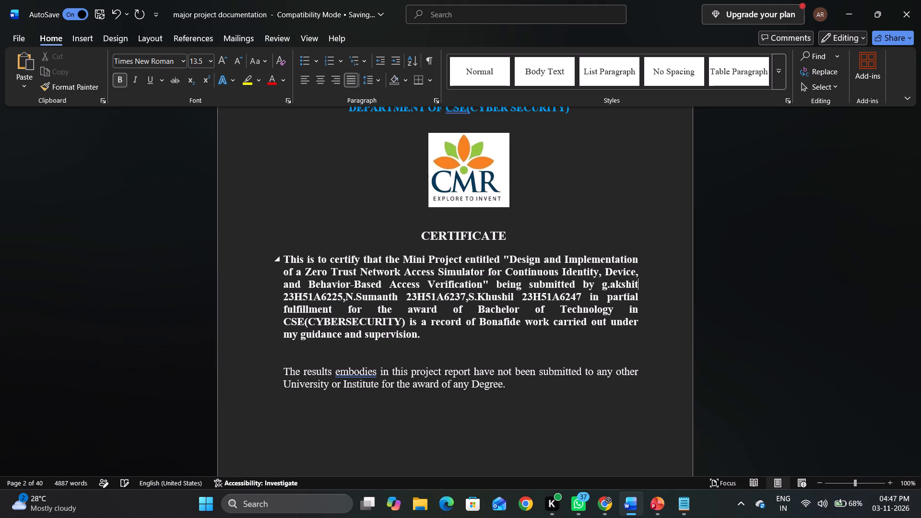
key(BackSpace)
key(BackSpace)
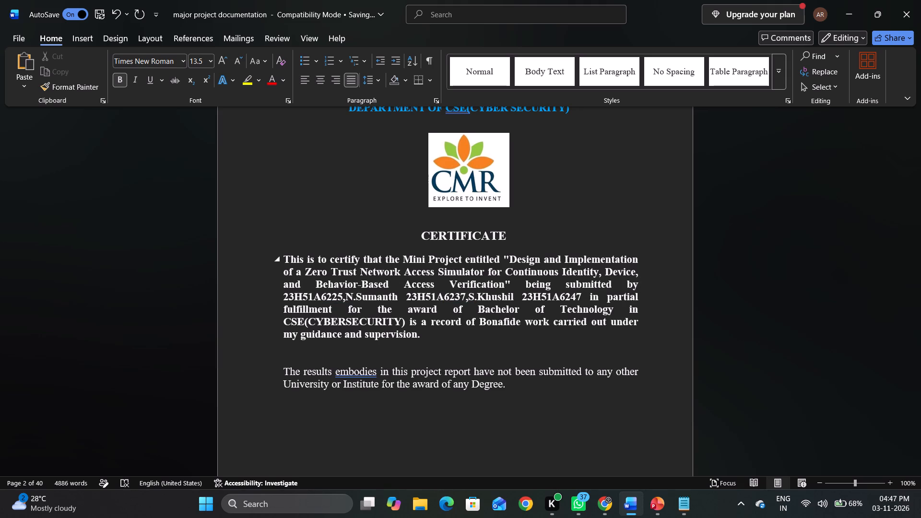
Enter the new first team member's name in capital letters after “being submitted by” in the certificate paragraph.
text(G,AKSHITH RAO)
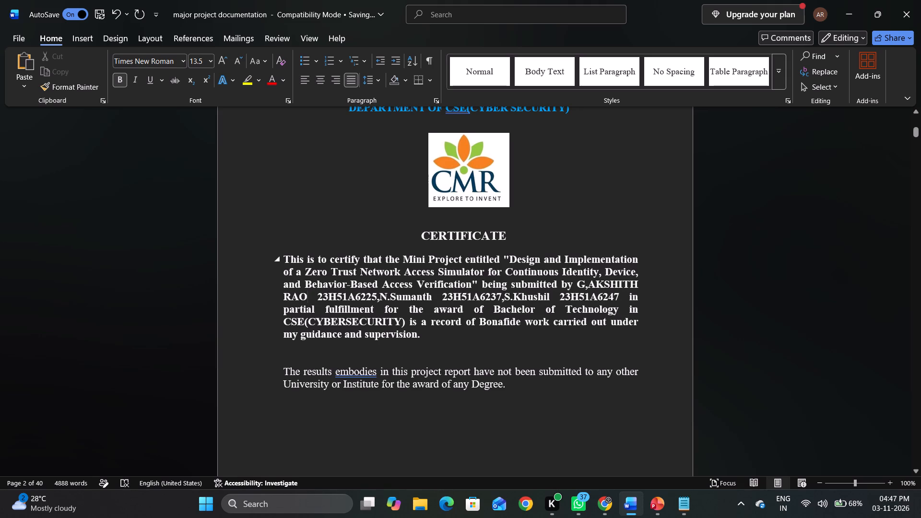
Change the last two digits of the first student's roll number in the certificate paragraph to 14.
click(377, 296)
key(BackSpace)
key(BackSpace)
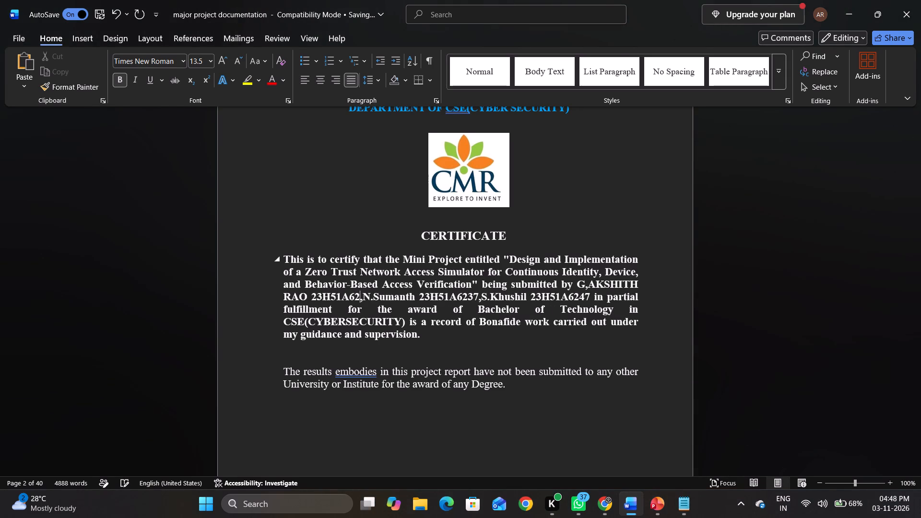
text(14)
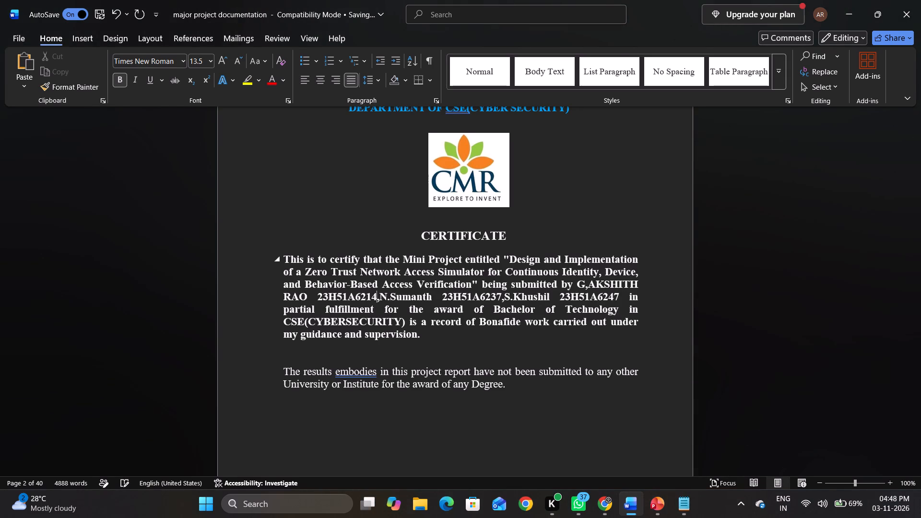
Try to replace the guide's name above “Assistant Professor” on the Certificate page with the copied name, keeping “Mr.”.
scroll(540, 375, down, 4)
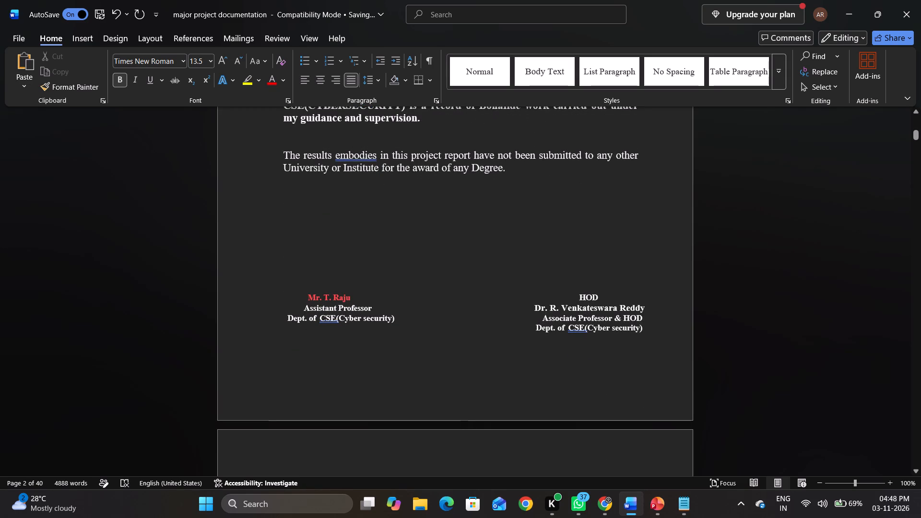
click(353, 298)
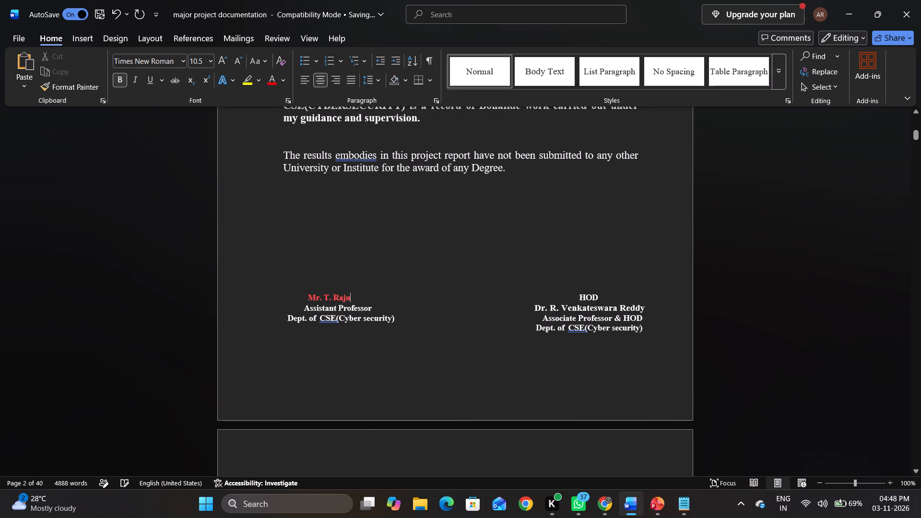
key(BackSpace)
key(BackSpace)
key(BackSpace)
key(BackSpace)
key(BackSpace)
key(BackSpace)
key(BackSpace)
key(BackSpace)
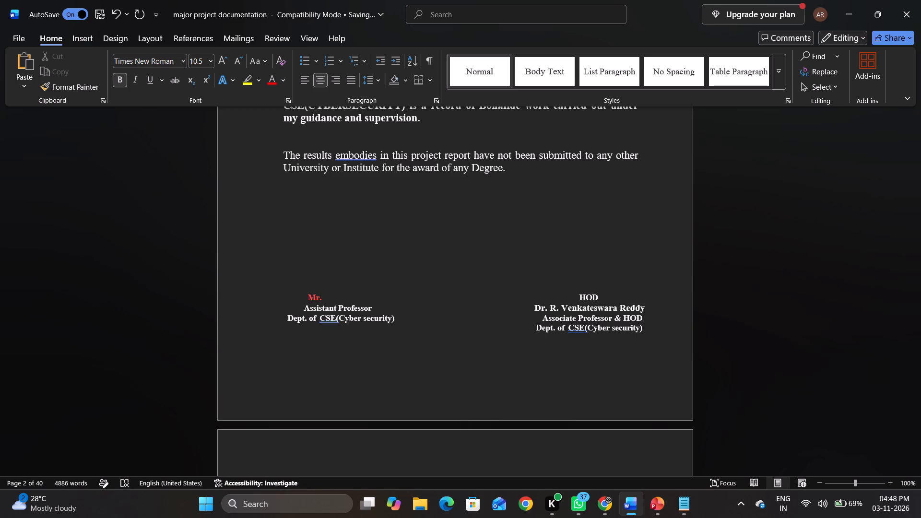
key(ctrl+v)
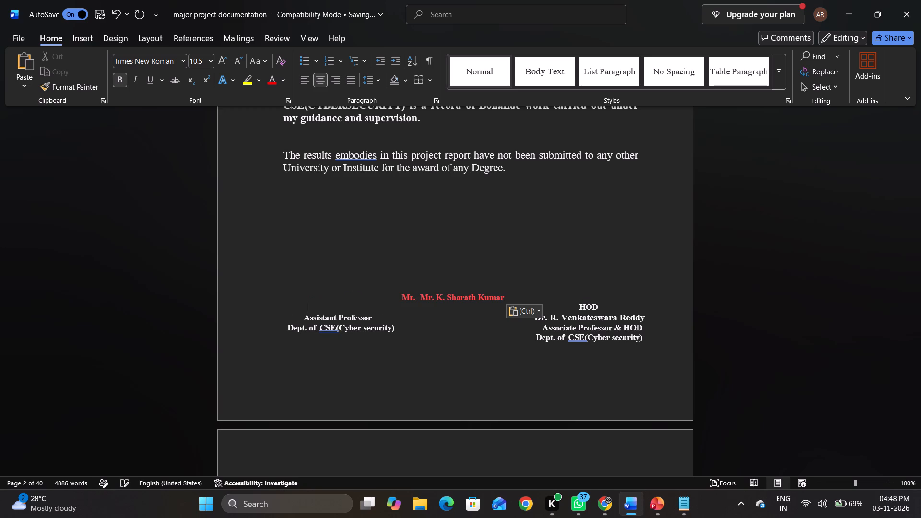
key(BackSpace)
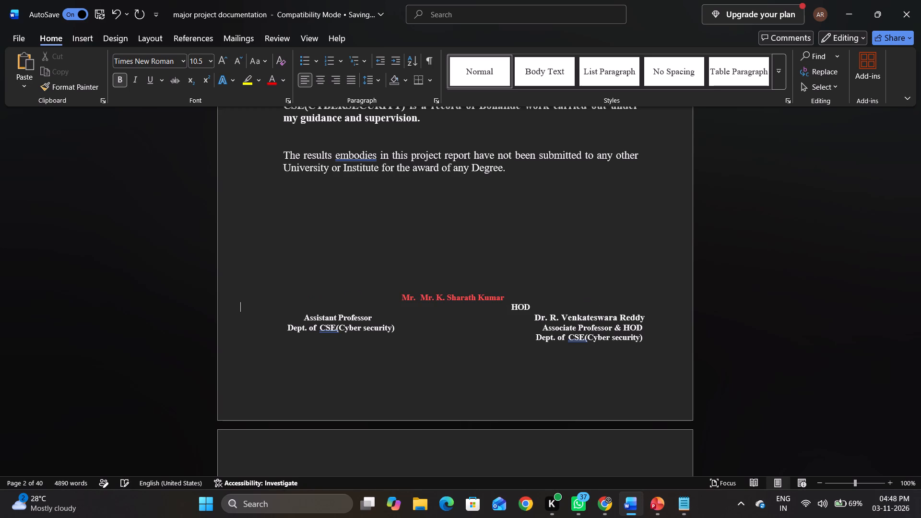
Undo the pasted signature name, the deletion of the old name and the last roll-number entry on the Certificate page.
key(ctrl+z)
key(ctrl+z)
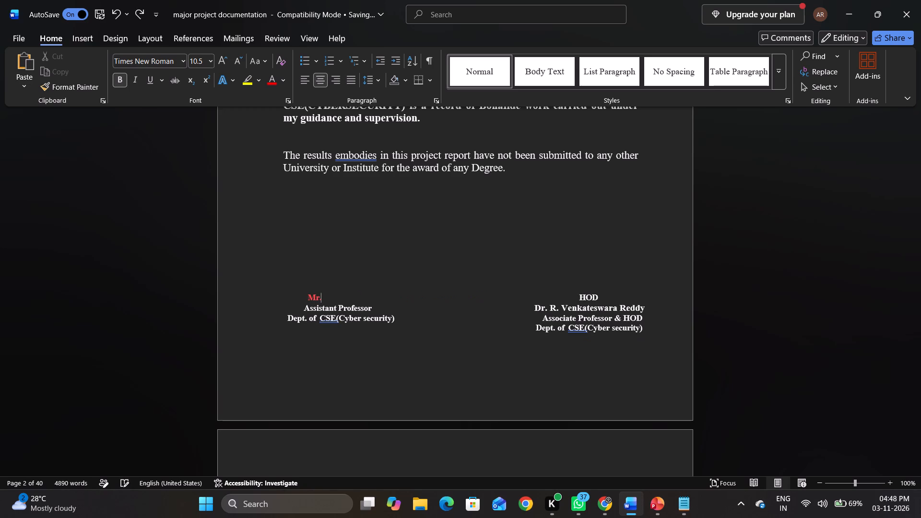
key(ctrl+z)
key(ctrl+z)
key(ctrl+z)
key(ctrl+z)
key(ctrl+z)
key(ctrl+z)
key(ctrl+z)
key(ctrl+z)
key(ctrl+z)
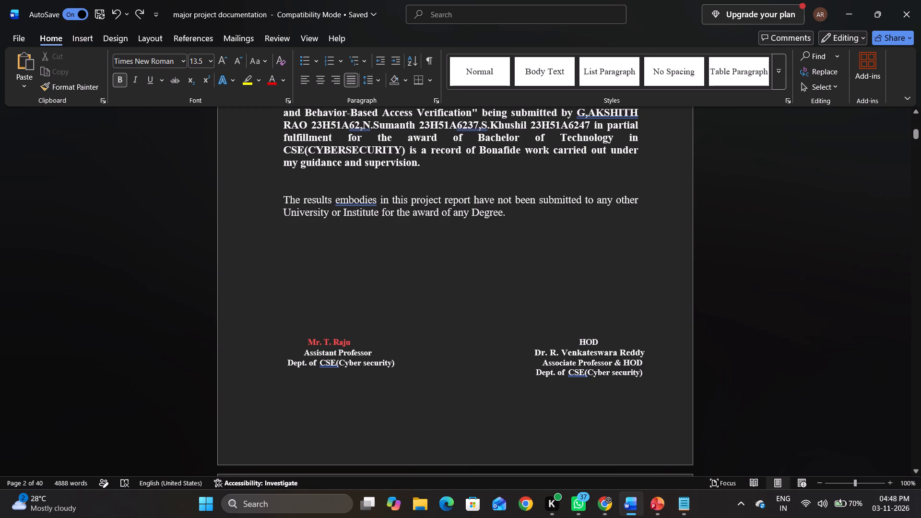
Replace the name after “Mr.” in the Certificate's Assistant Professor signature with the new guide's name in capitals.
click(353, 337)
key(BackSpace)
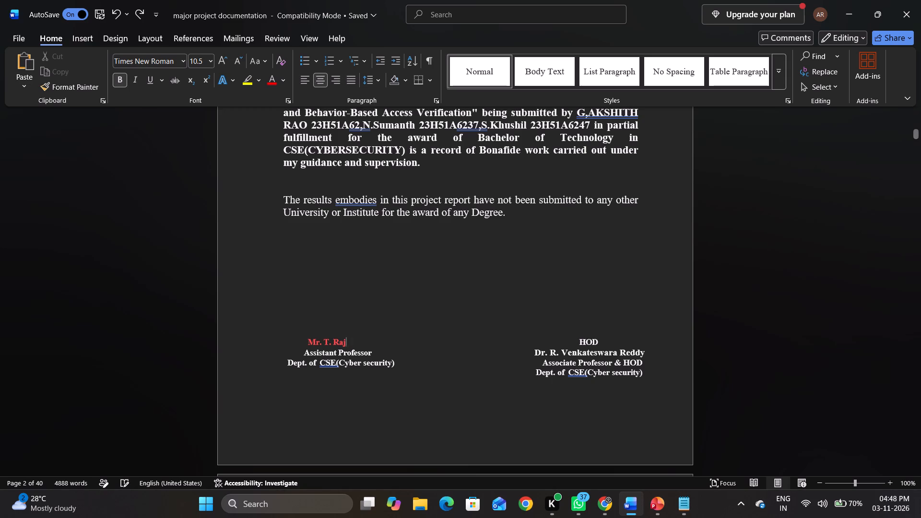
key(BackSpace)
key(BackSpace)
key(BackSpace)
key(BackSpace)
key(BackSpace)
key(BackSpace)
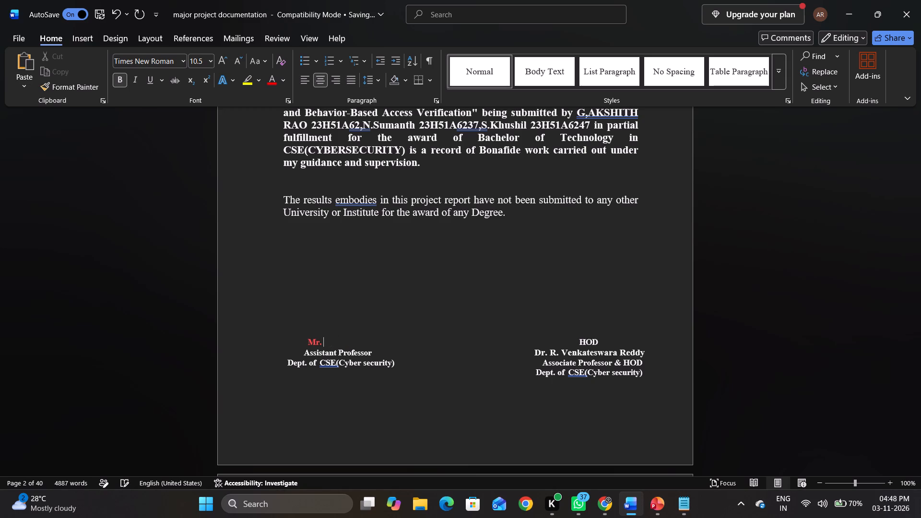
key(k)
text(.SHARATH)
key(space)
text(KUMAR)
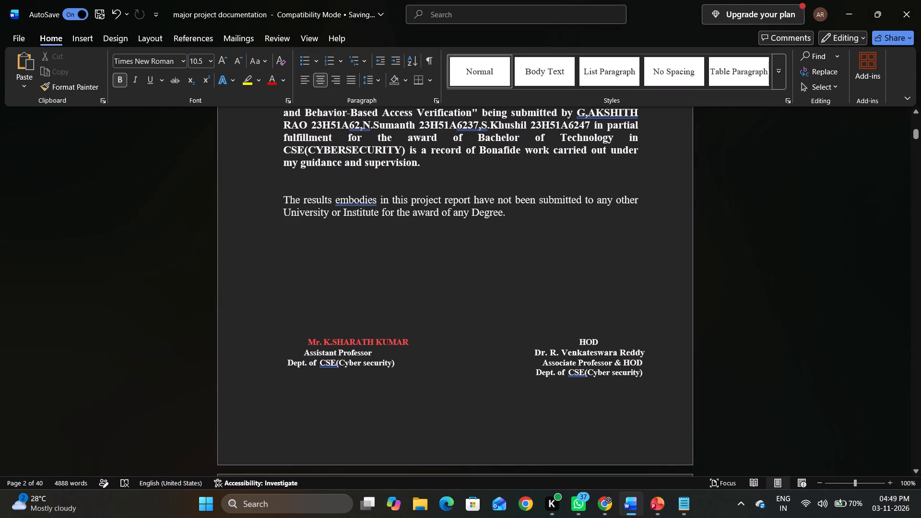
Look over the Acknowledgement page, including the student names and roll numbers at its end, and the front pages after it.
scroll(331, 415, down, 4)
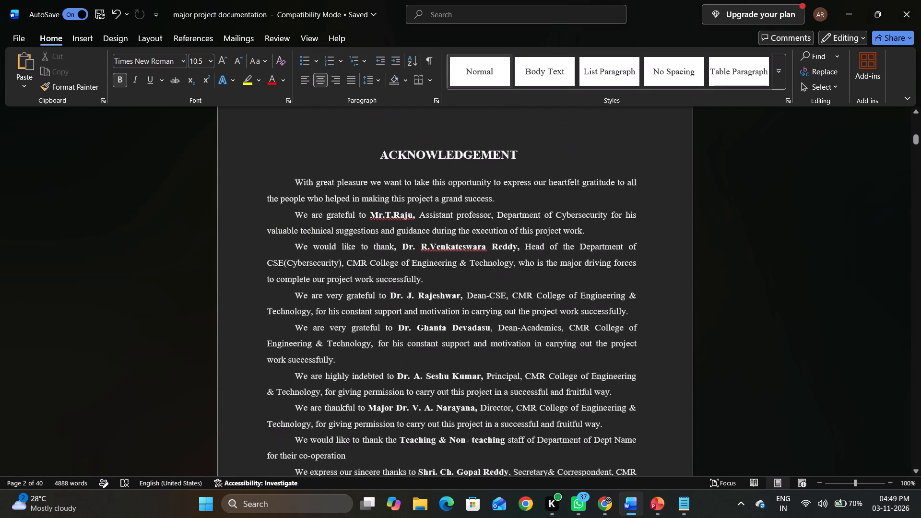
scroll(331, 415, down, 4)
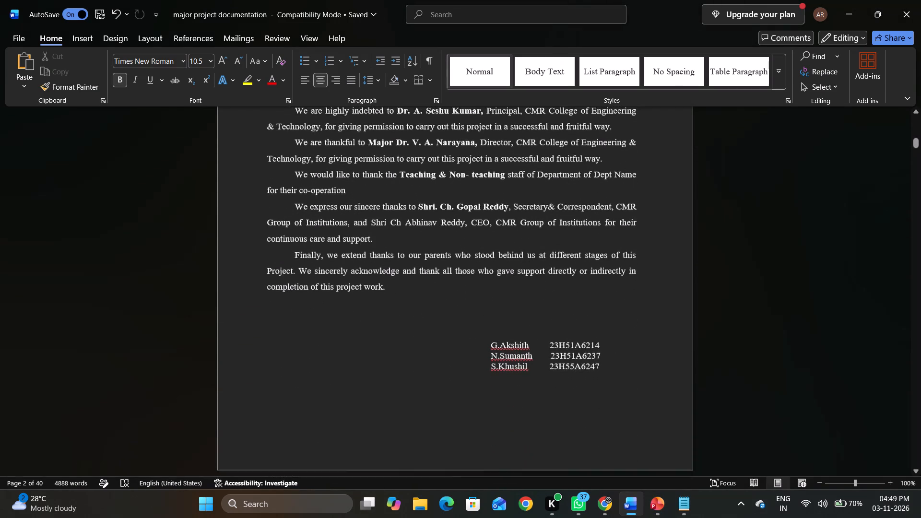
scroll(331, 415, down, 6)
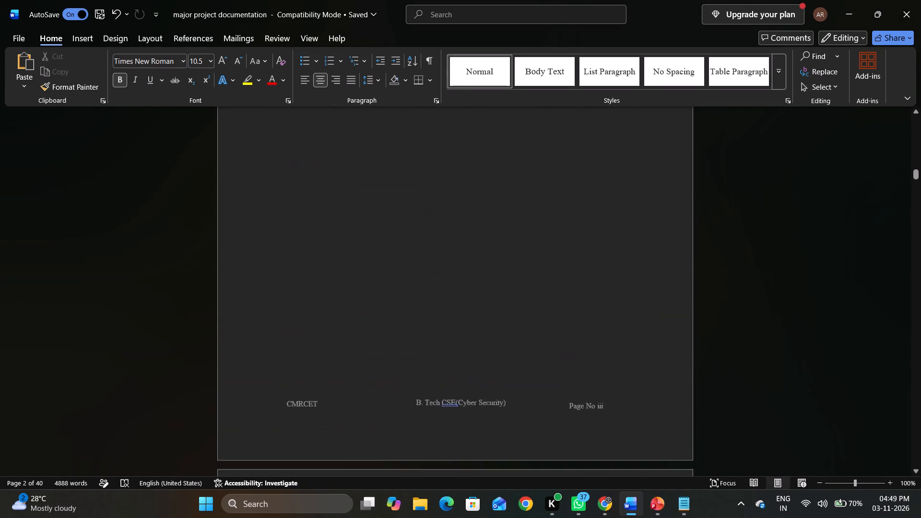
Review the project scope, literature review, flowchart and security layer descriptions in the body of the report.
scroll(331, 415, down, 3)
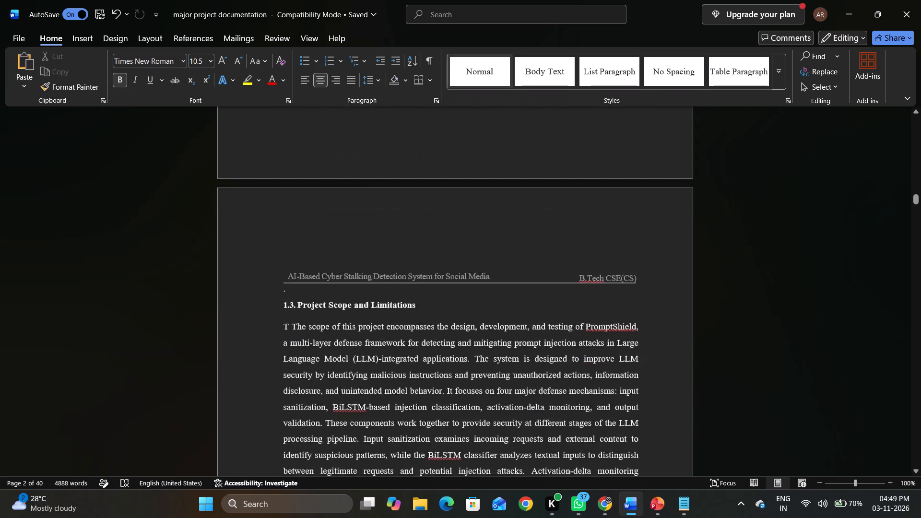
scroll(331, 415, down, 6)
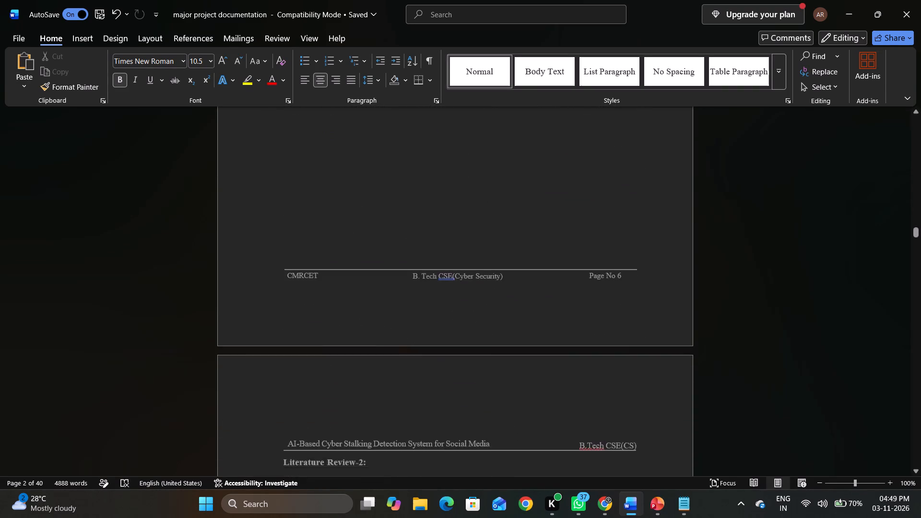
scroll(331, 415, down, 12)
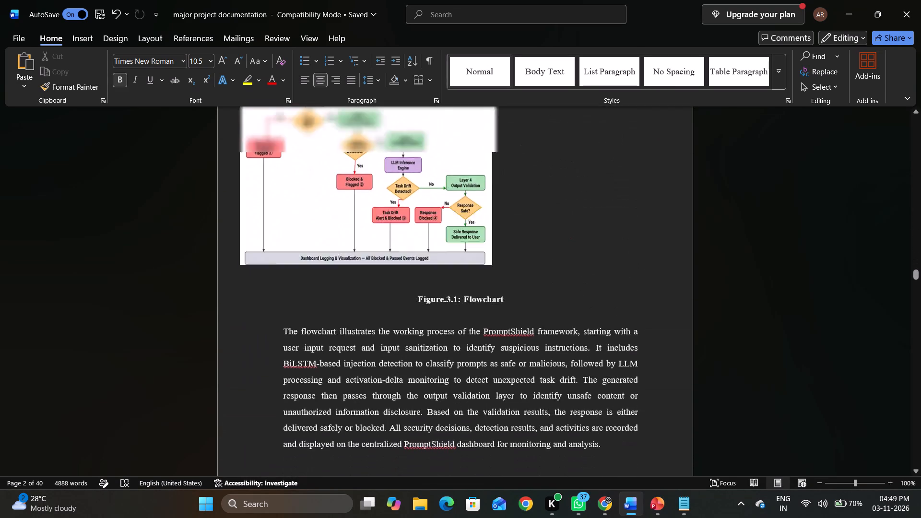
scroll(331, 415, down, 11)
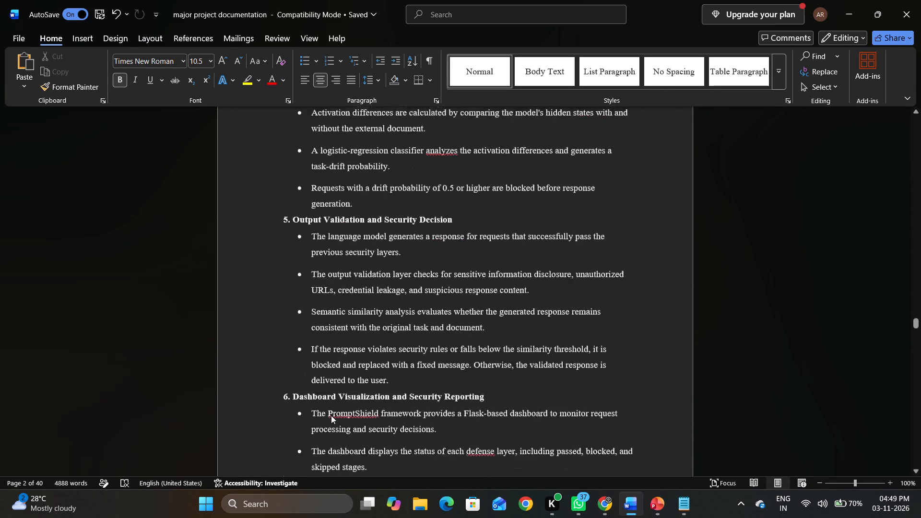
Review the algorithm steps, the sample code and the Chapter 7 Test Cases & Results pages.
scroll(331, 415, down, 6)
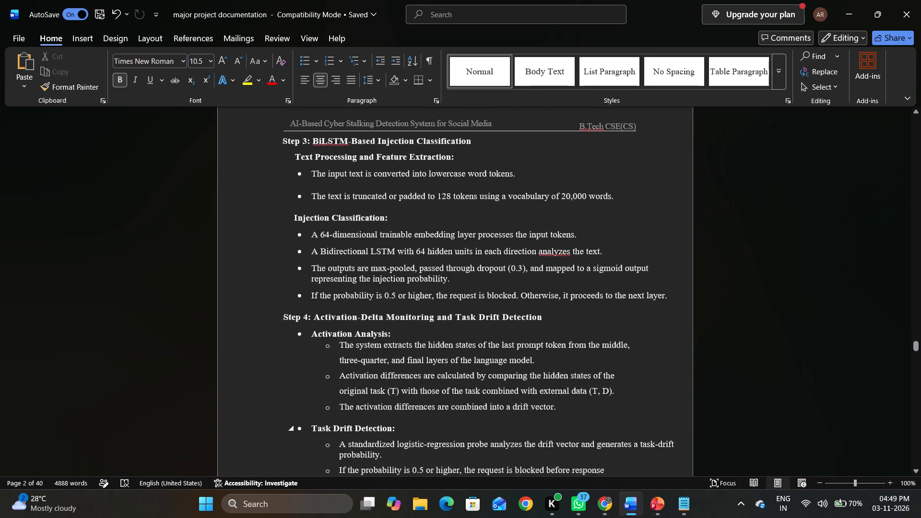
scroll(331, 415, down, 3)
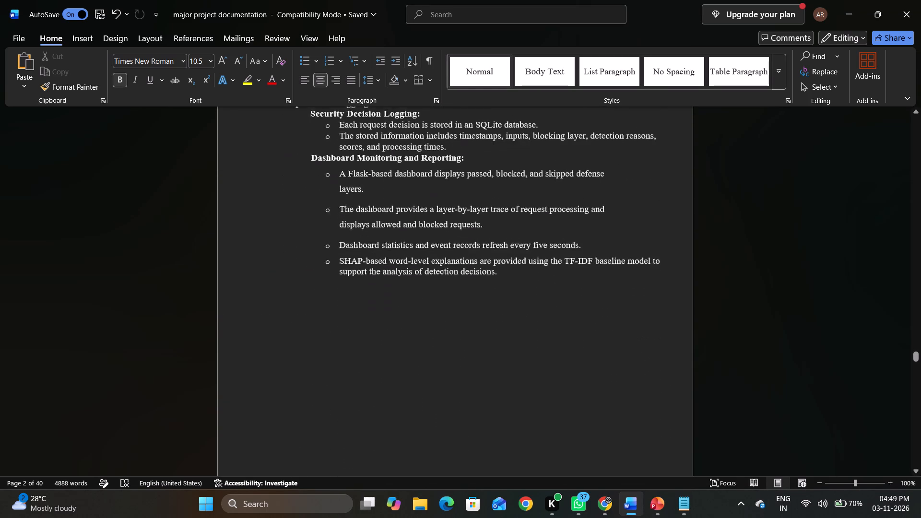
scroll(331, 415, down, 4)
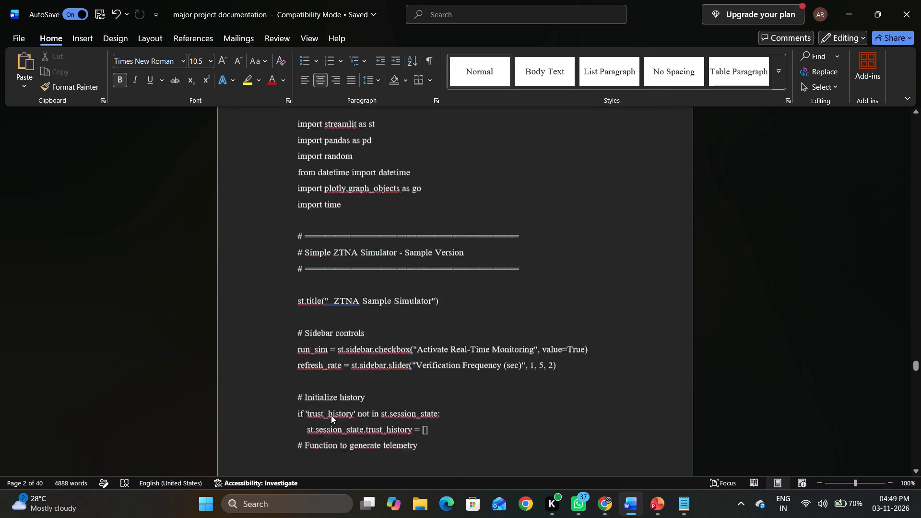
scroll(331, 415, down, 7)
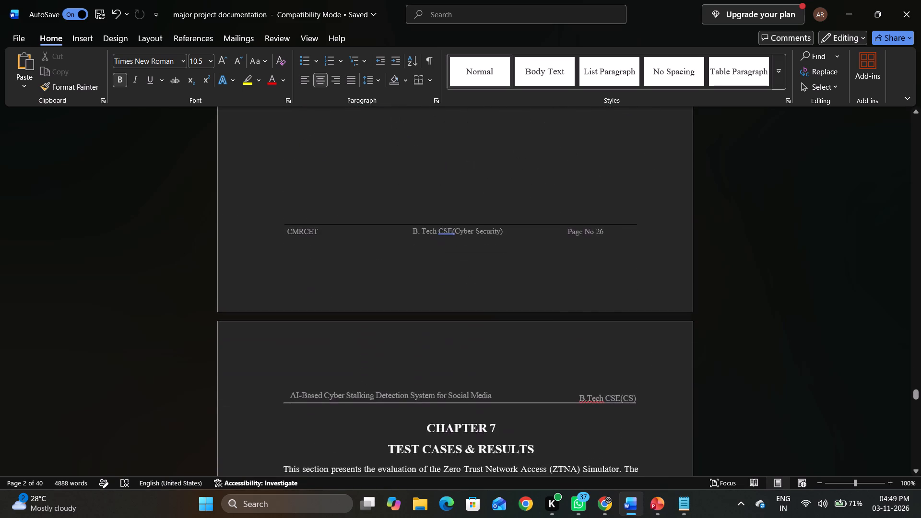
scroll(331, 415, down, 2)
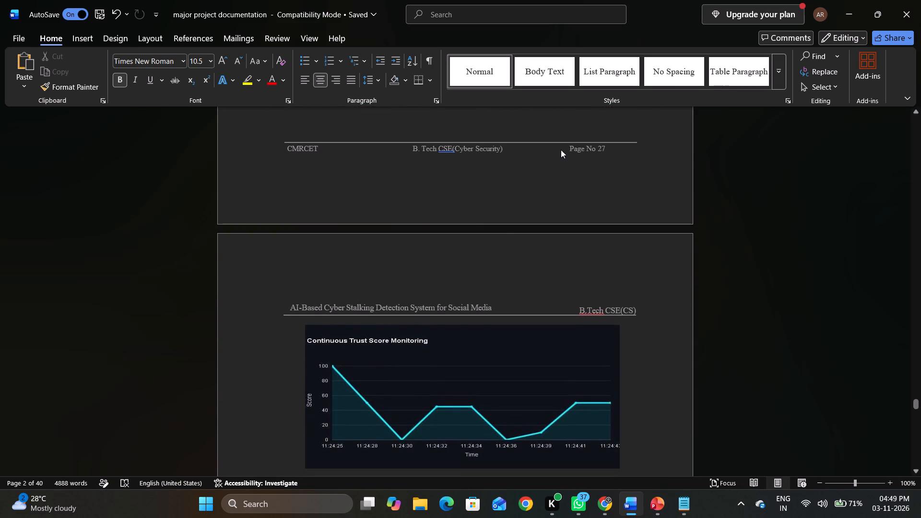
Move the document to the asdfgh folder in the personal OneDrive.
click(255, 1)
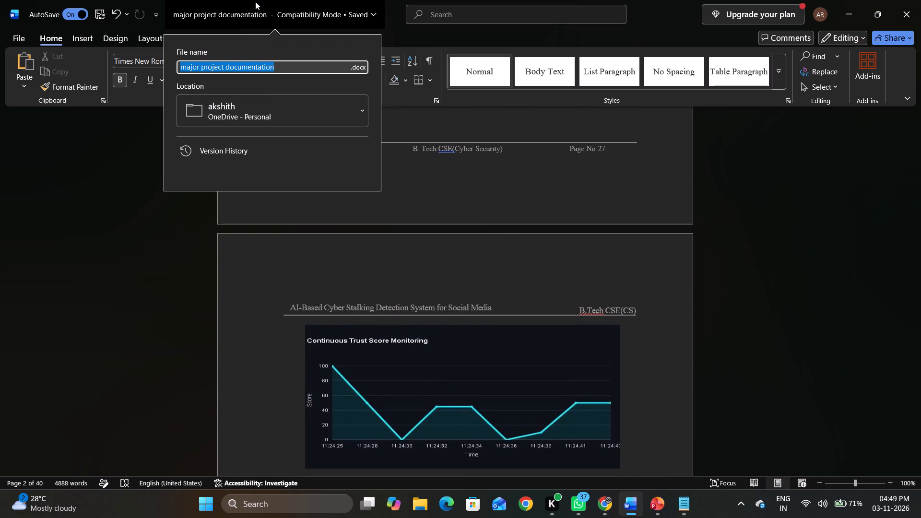
click(258, 109)
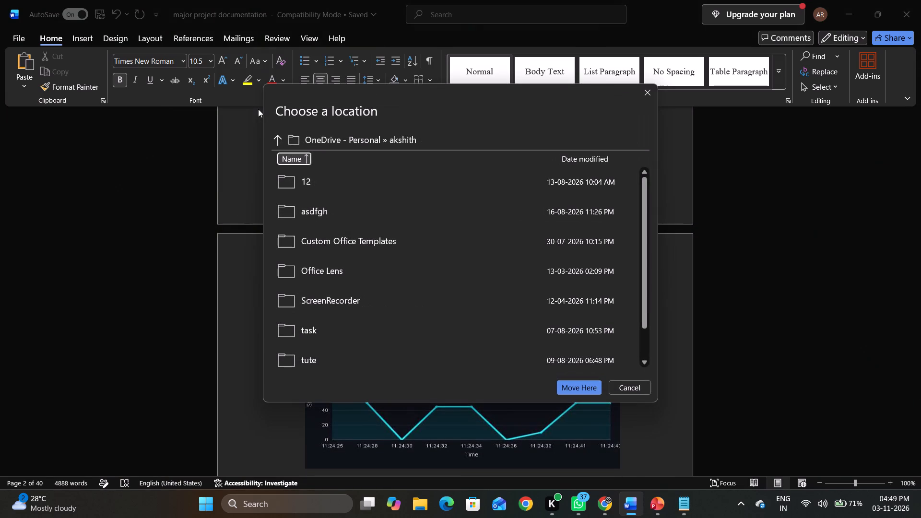
double_click(306, 207)
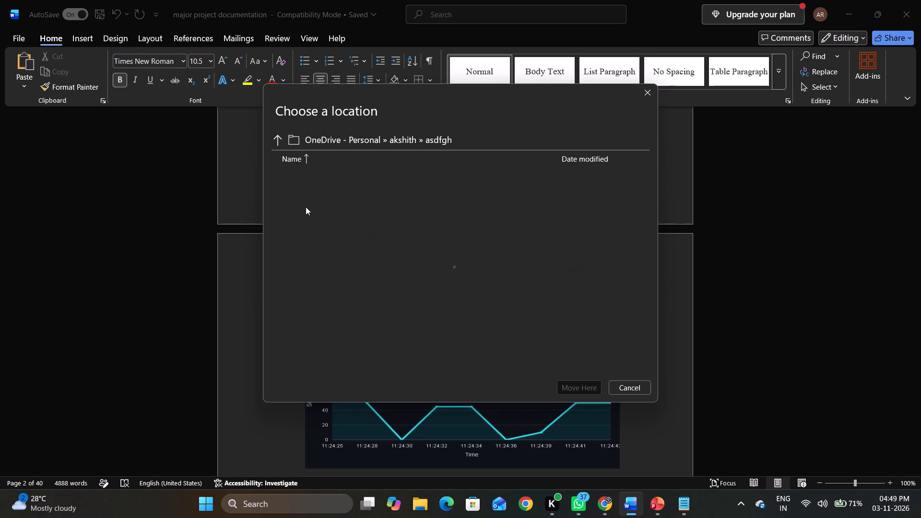
Complete the move of the document into the asdfgh folder in the personal OneDrive.
click(575, 386)
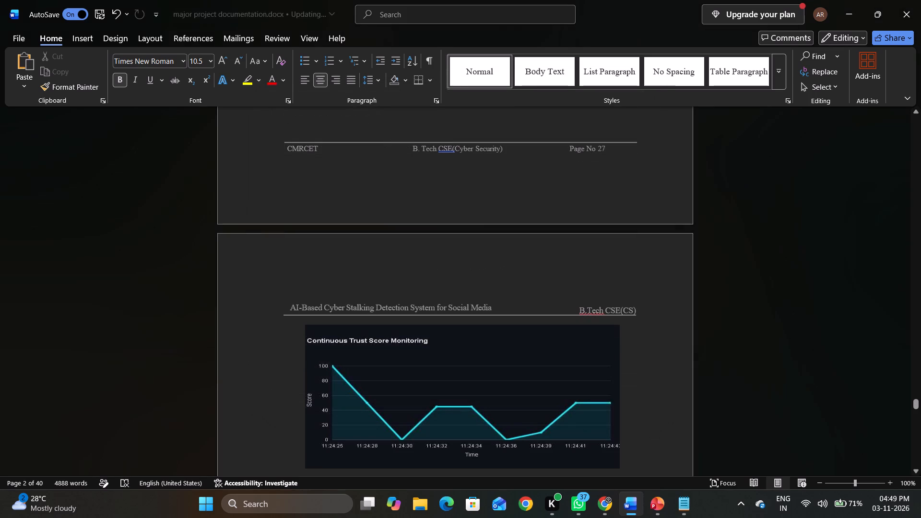
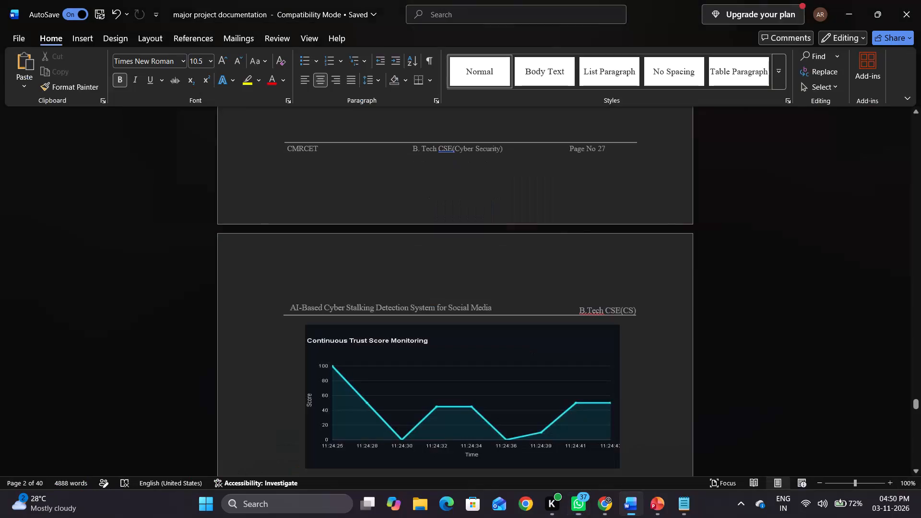
Look back through the report from the Continuous Trust Score Monitoring chart through the Implementation chapter to the Certificate page.
scroll(520, 435, up, 15)
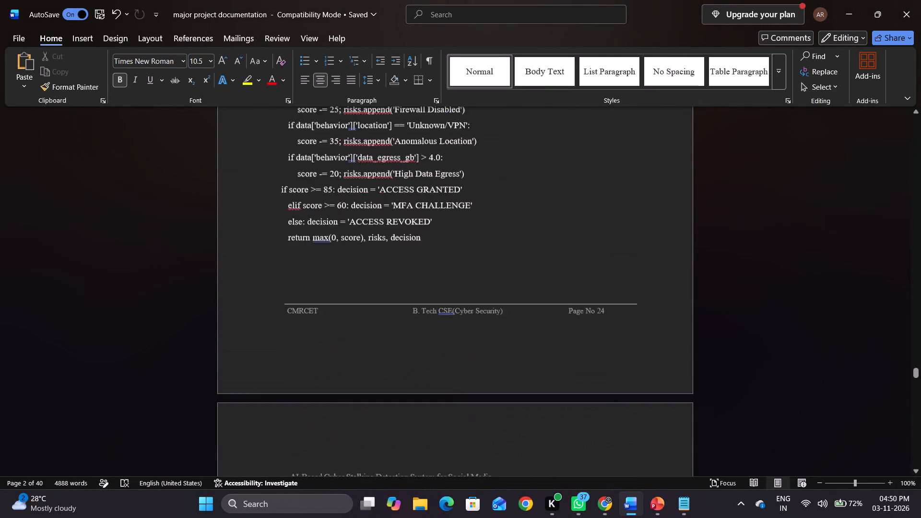
scroll(520, 435, up, 9)
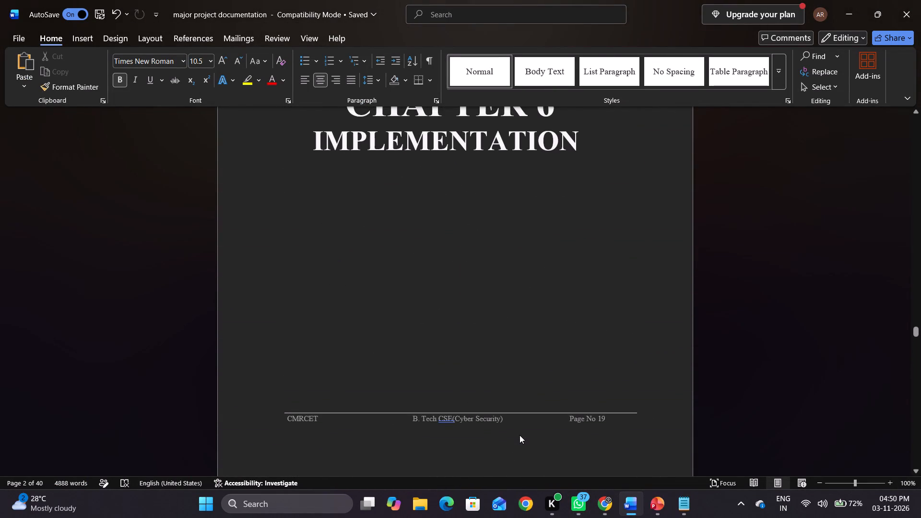
scroll(520, 435, up, 6)
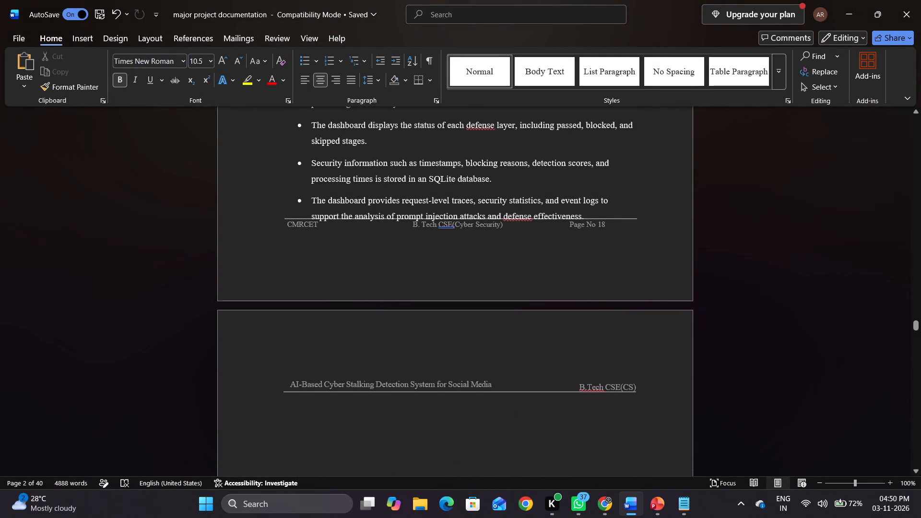
scroll(520, 435, up, 19)
scroll(520, 435, up, 8)
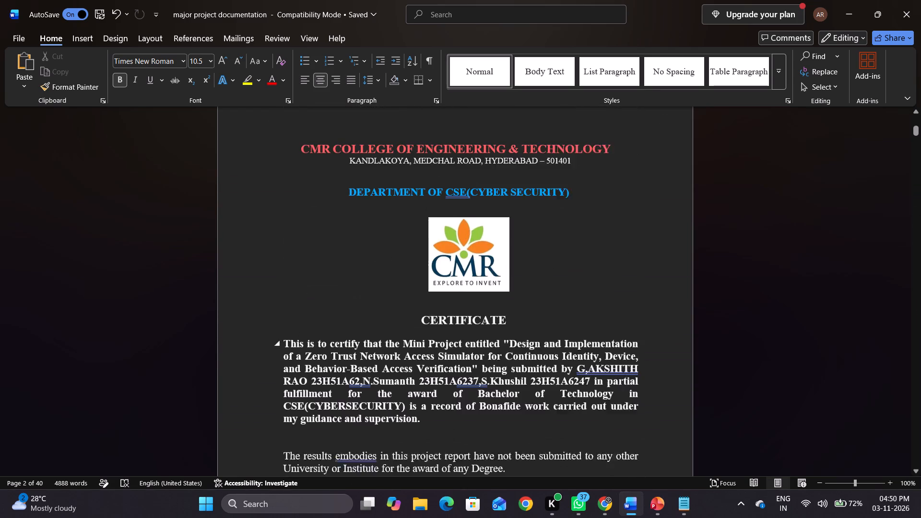
Look through the front pages, the List of Figures and the Project Scope and Limitations section of Chapter 1.
scroll(498, 383, down, 10)
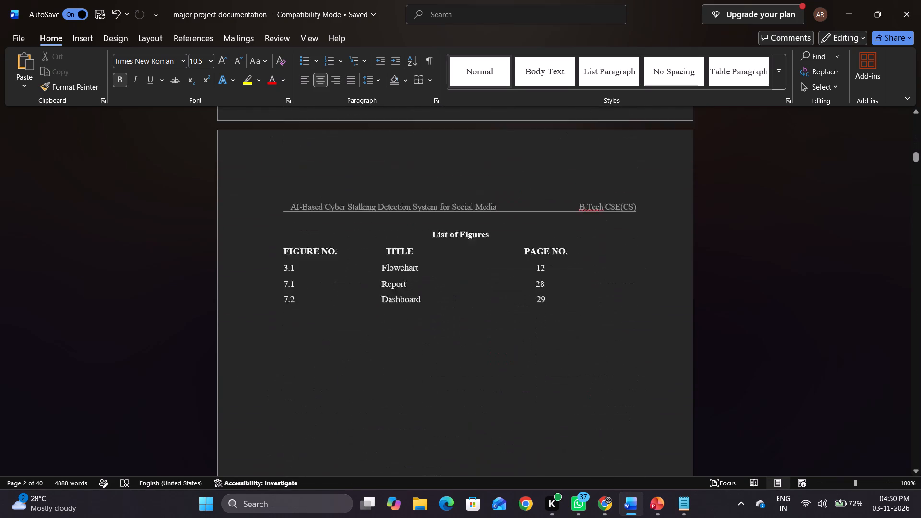
scroll(498, 383, down, 9)
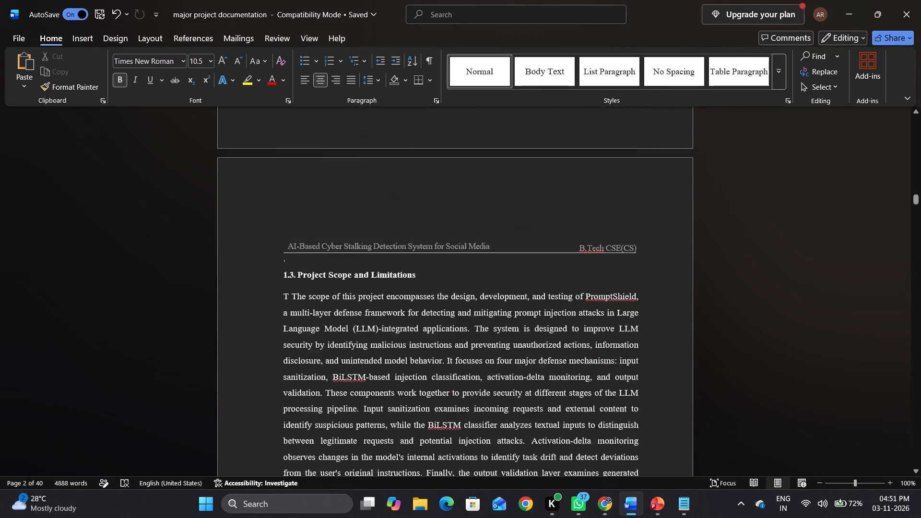
scroll(498, 383, down, 6)
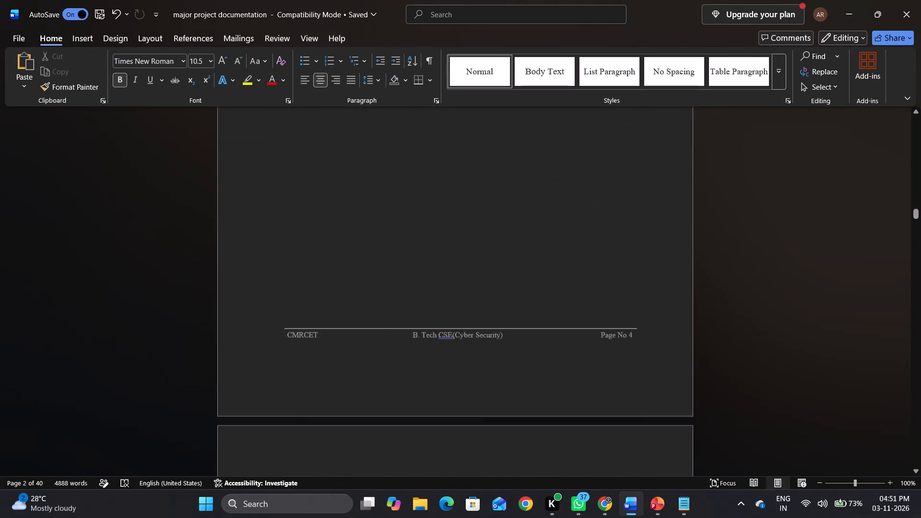
Copy the title text LITERATURE REVIEW from the Chapter 2 title page.
scroll(498, 383, down, 2)
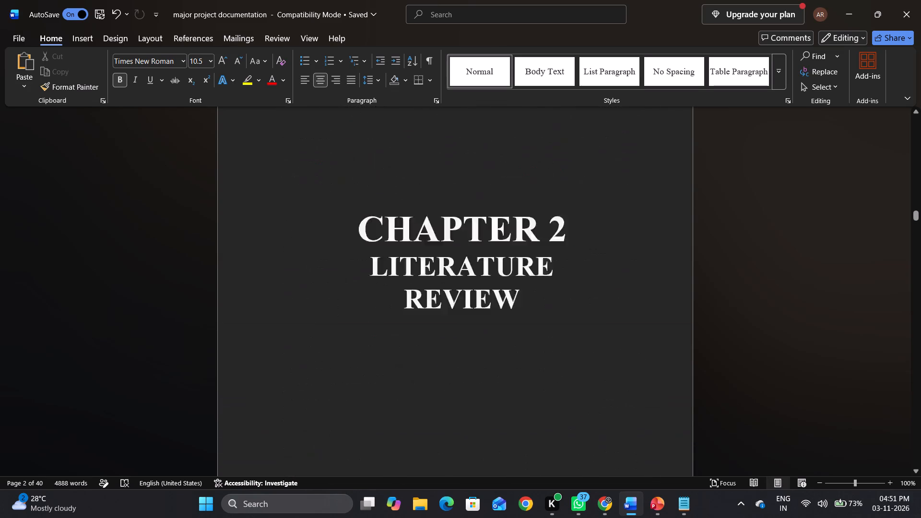
scroll(498, 383, down, 2)
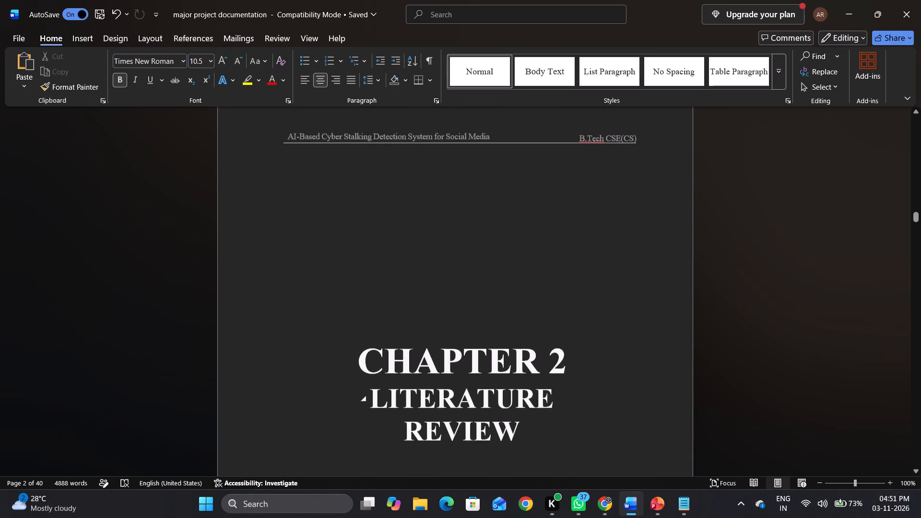
drag(374, 392, 510, 403)
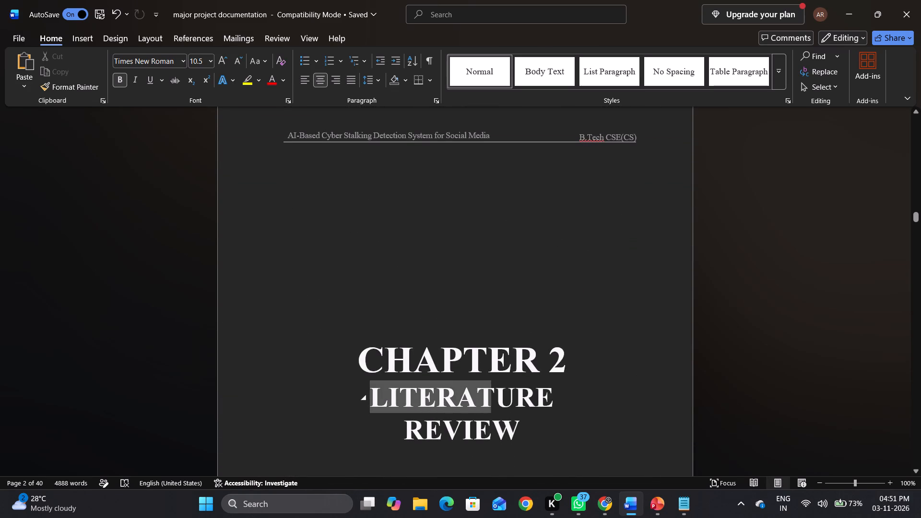
drag(510, 403, 553, 410)
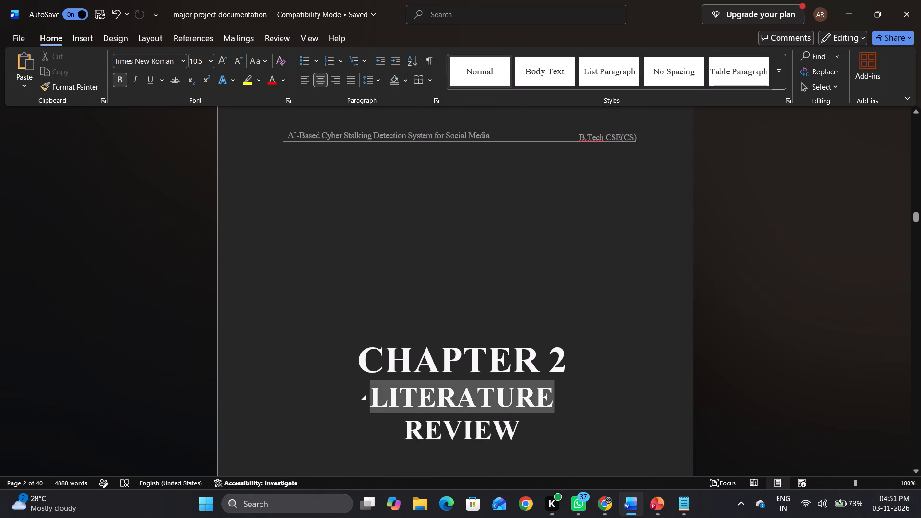
drag(553, 410, 543, 422)
key(ctrl+c)
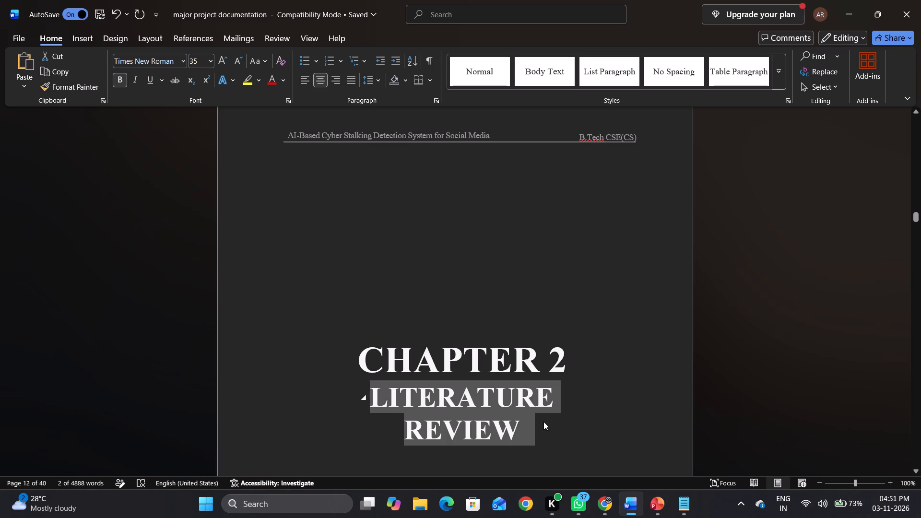